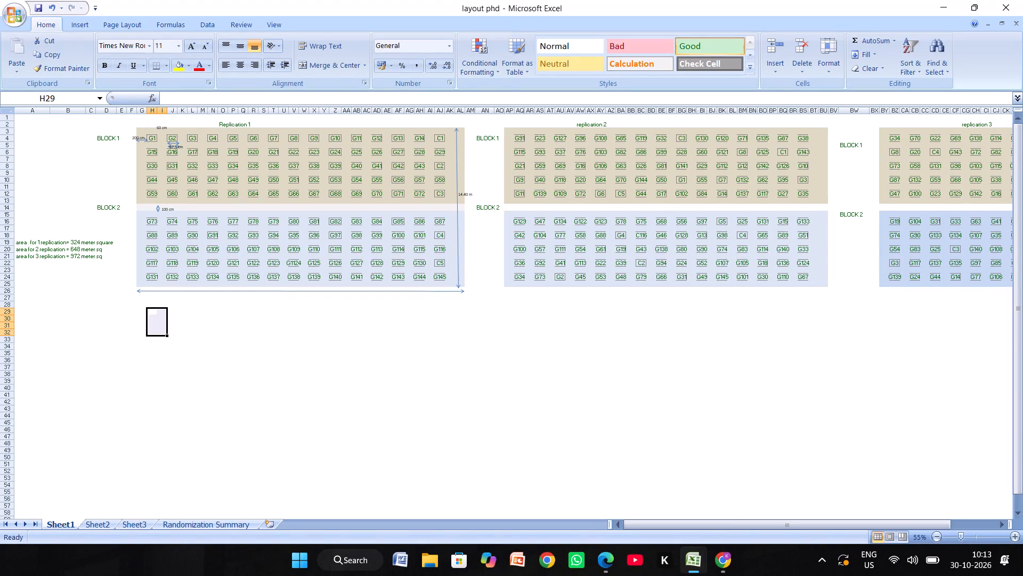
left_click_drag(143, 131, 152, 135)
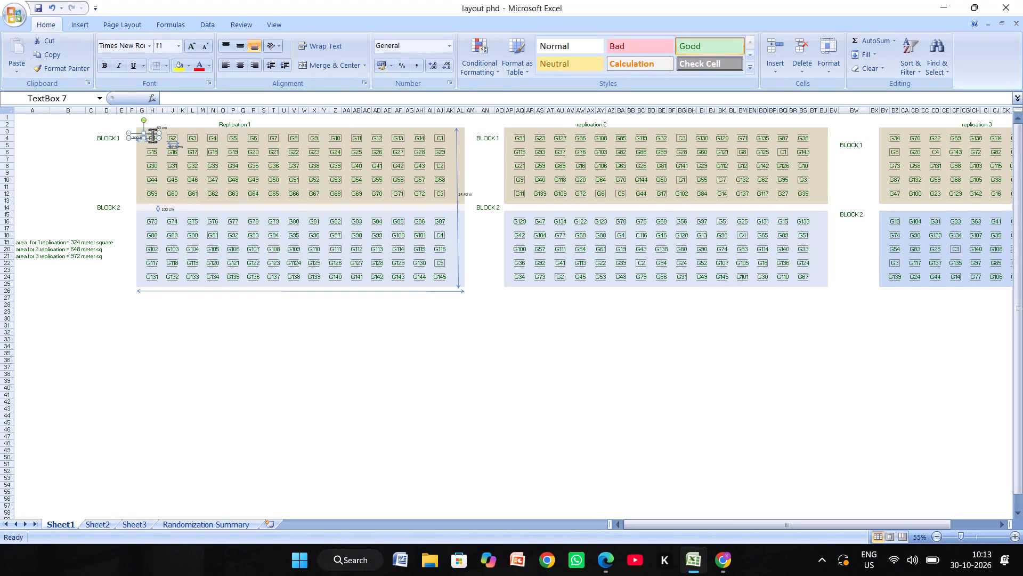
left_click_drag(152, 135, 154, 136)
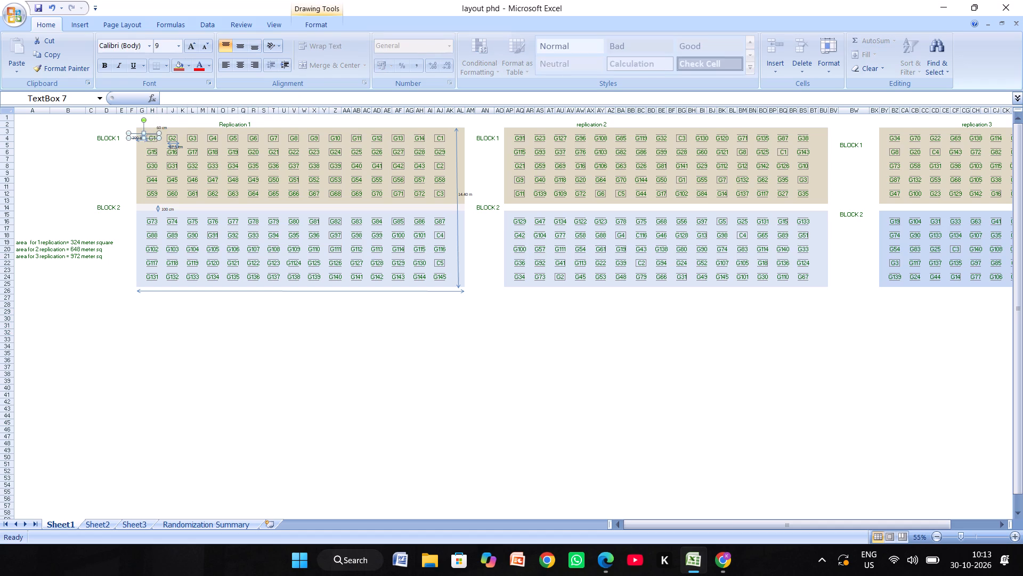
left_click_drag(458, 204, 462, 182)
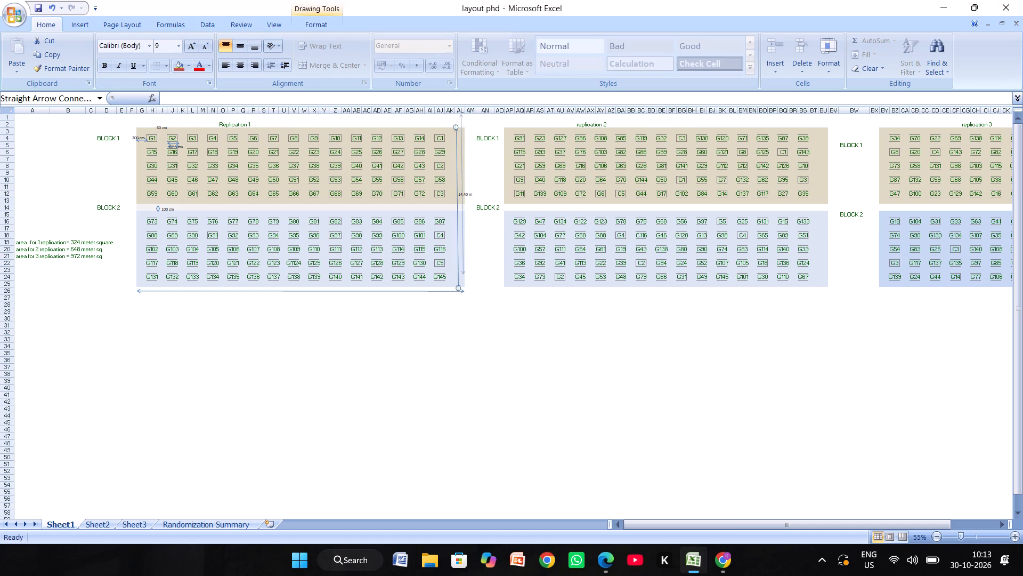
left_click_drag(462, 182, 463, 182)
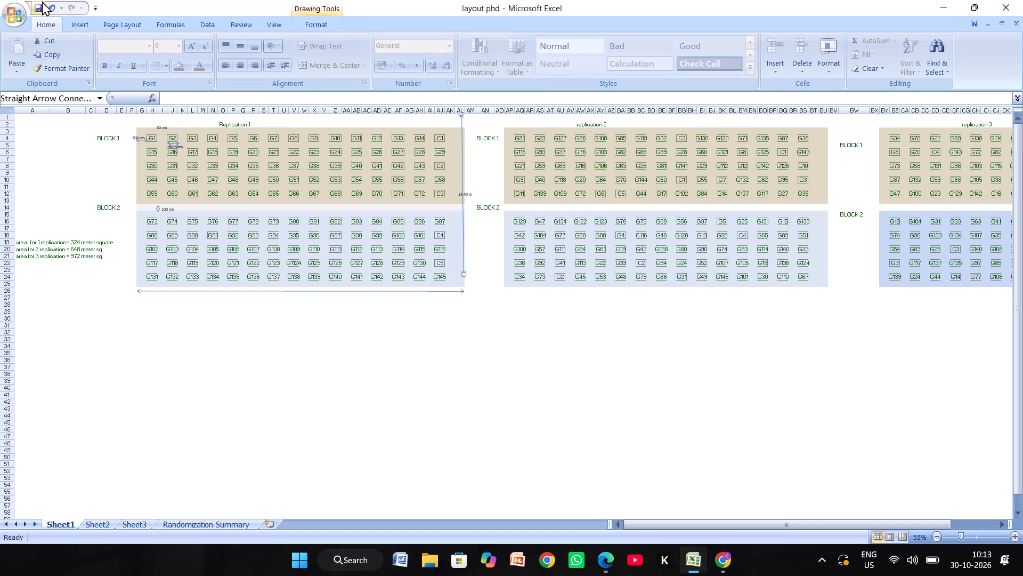
Undo the move of Replication 1's vertical dimension arrow and the preceding change, restoring the g1, g2, g3 entries below the layout.
double_click(56, 4)
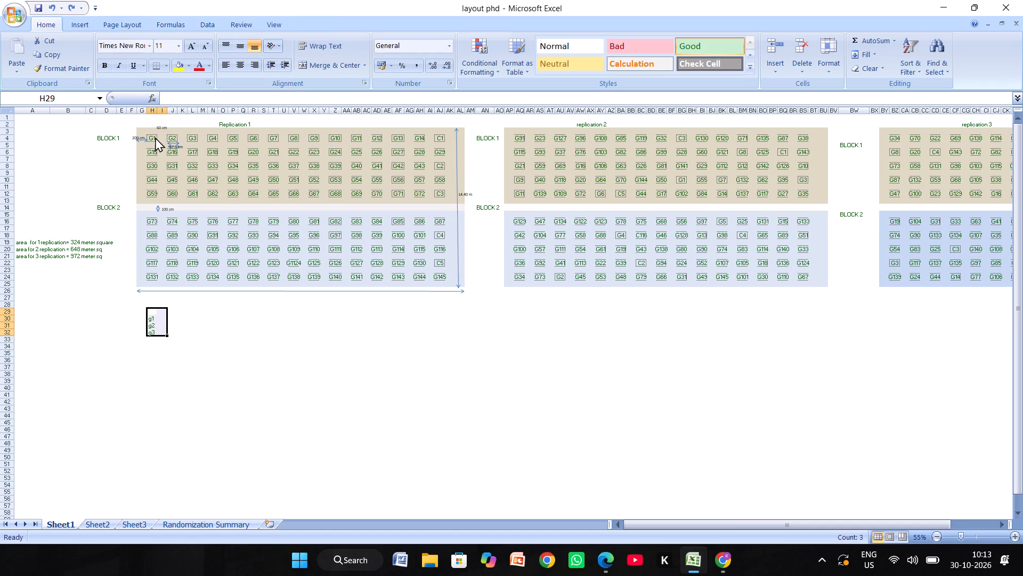
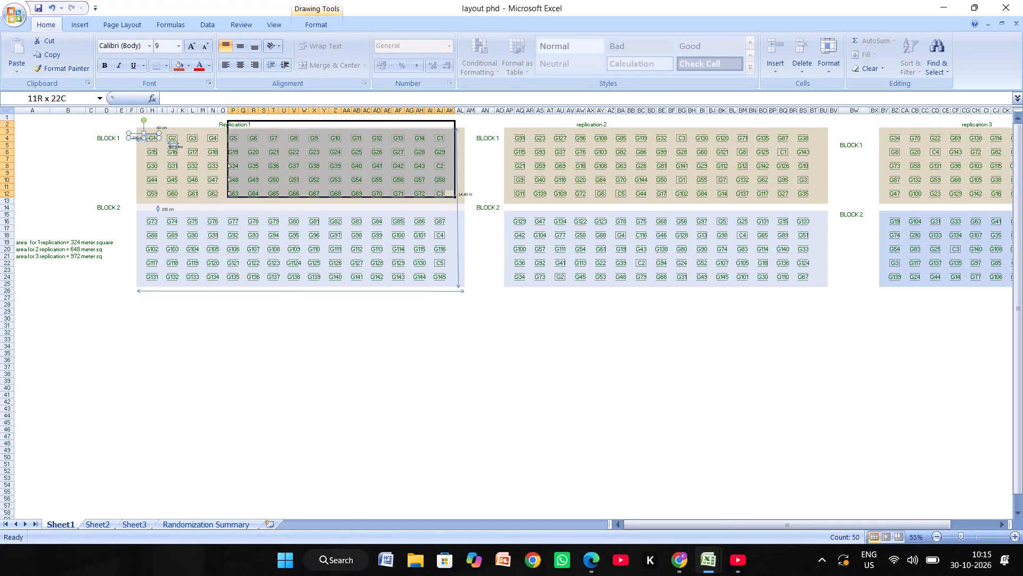
Undo the last removal of the g1, g2 and g3 entries in the cells below Replication 1's layout.
left_click_drag(226, 129, 154, 142)
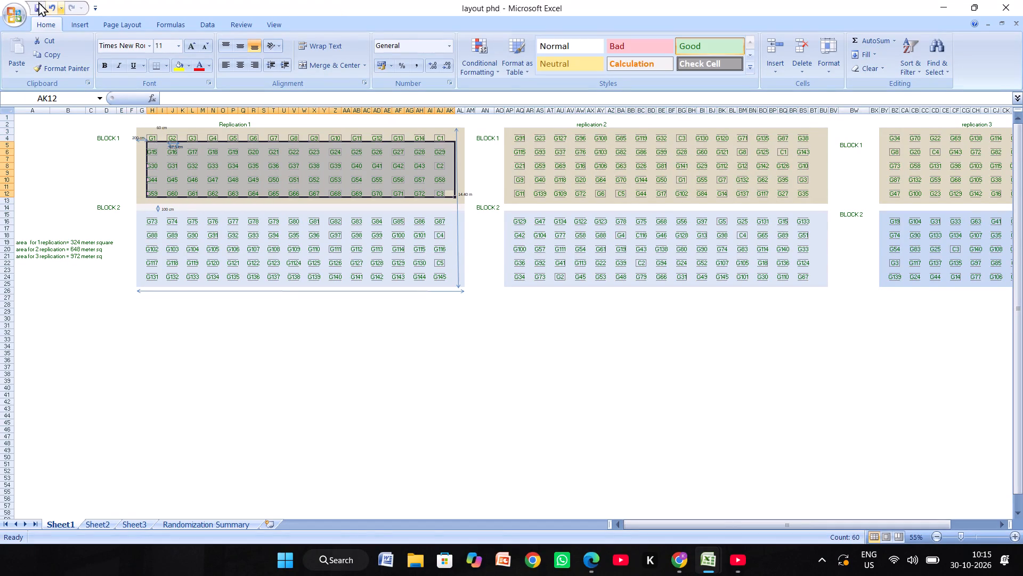
left_click(55, 13)
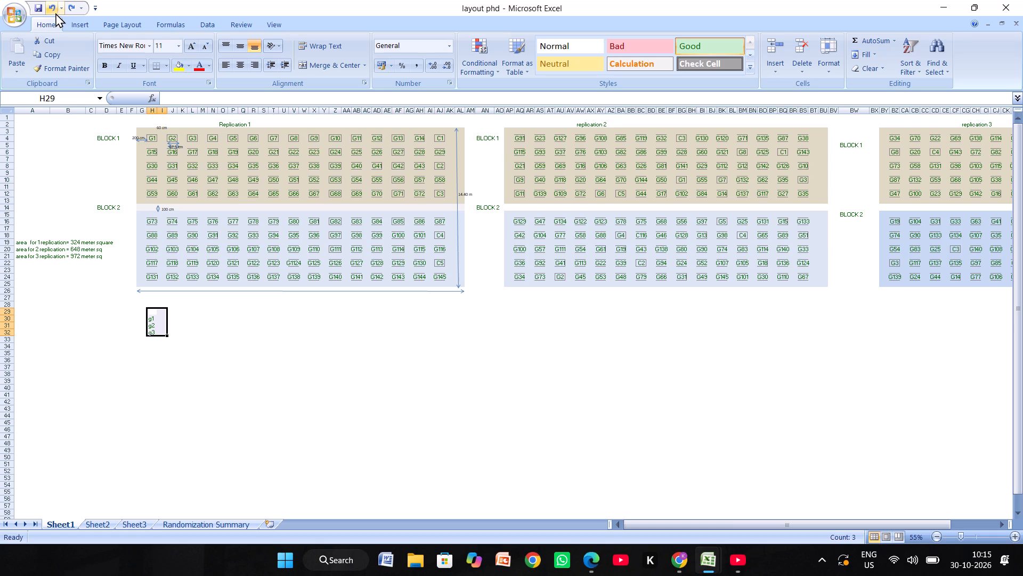
left_click(157, 308)
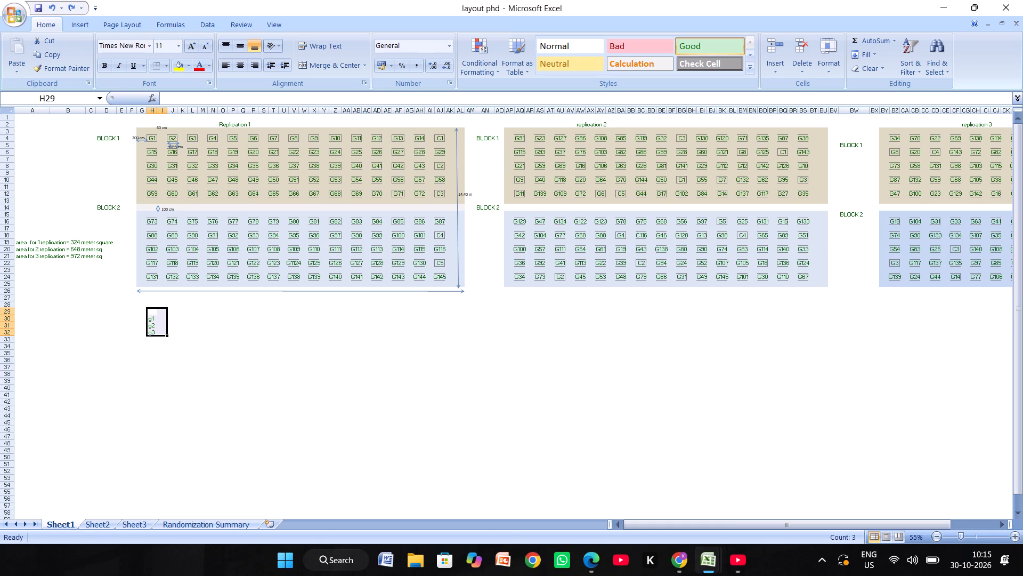
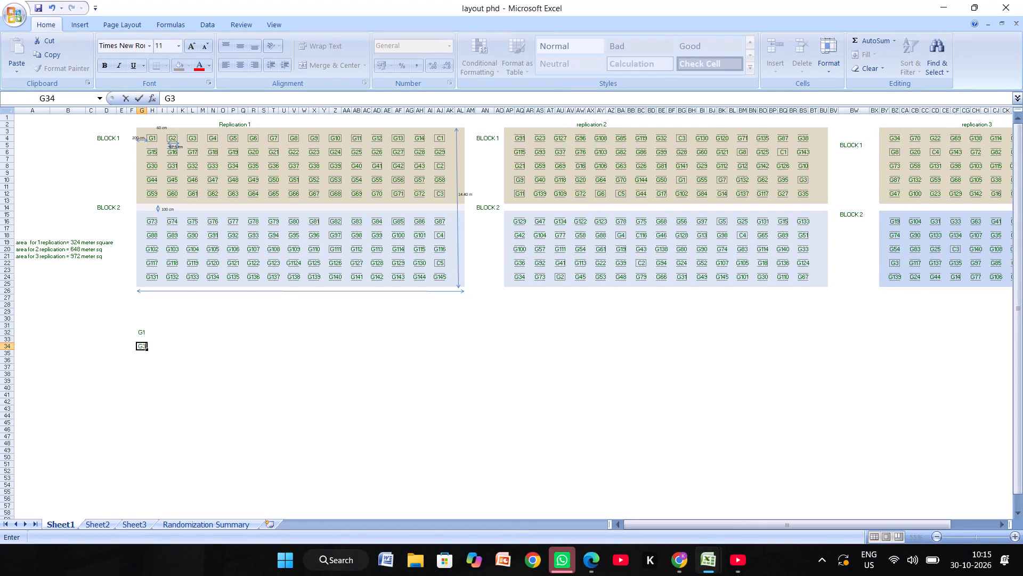
Replace G3 in cell G34 with G2 and continue the label column below Replication 1 with G3 in G36 and G4 in G38.
key("Down")
key("Down")
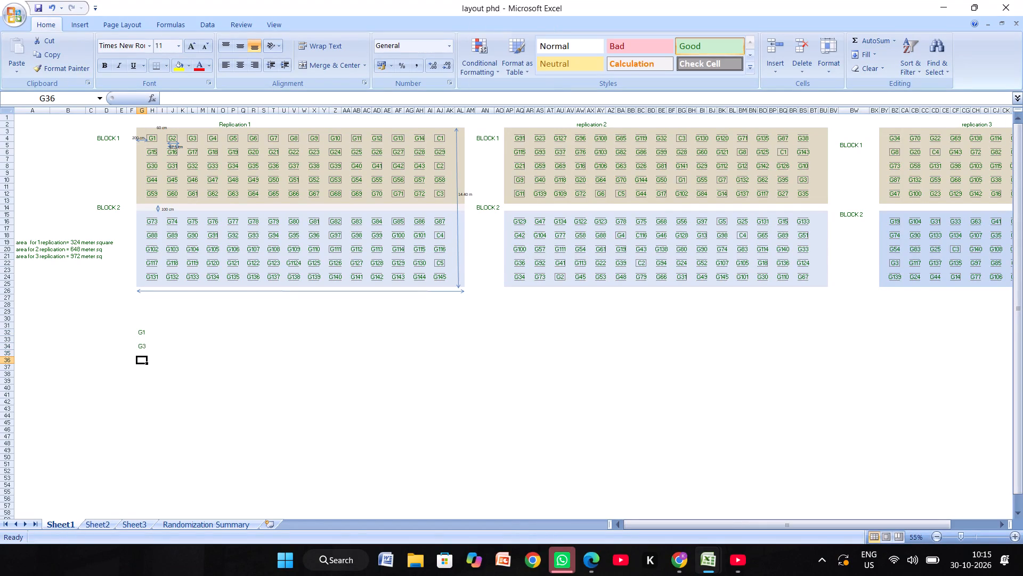
left_click(143, 347)
key("BackSpace")
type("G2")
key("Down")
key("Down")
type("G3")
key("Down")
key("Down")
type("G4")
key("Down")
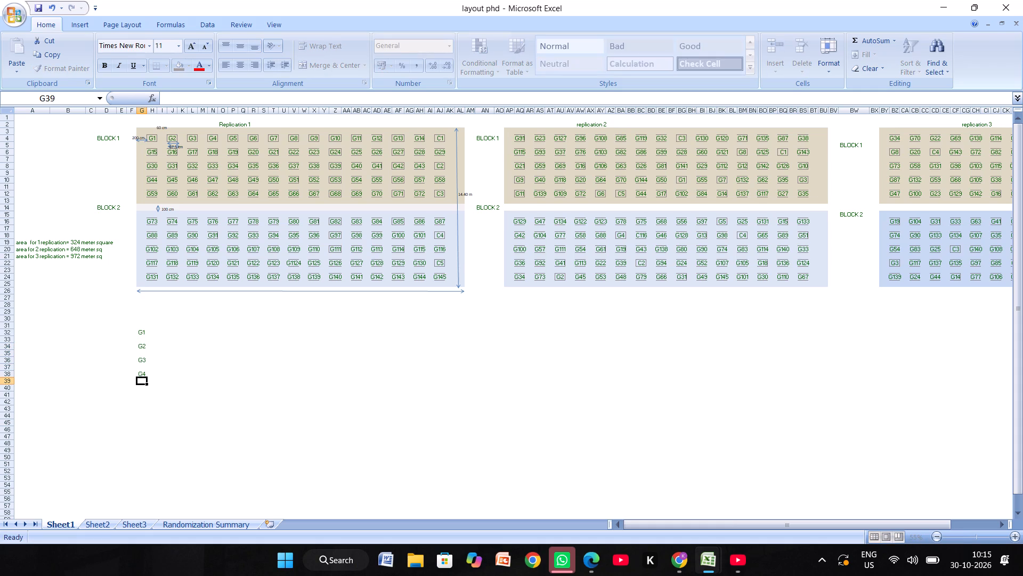
Continue the genotype list below Replication 1 by entering G5 in cell G40 and G6 in cell G43.
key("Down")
type("G5")
key("Down")
key("Down")
key("Down")
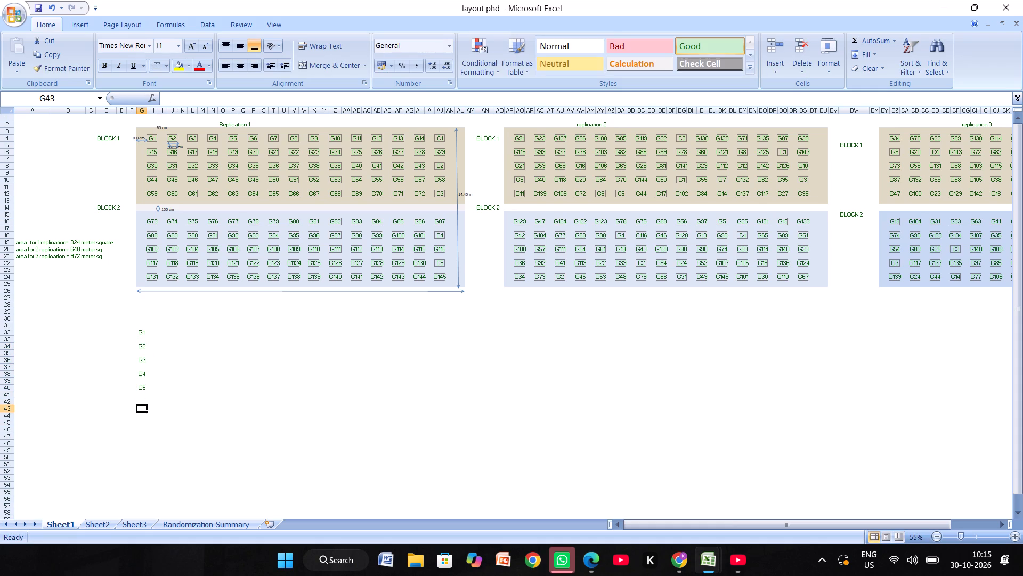
type("G6")
key("Down")
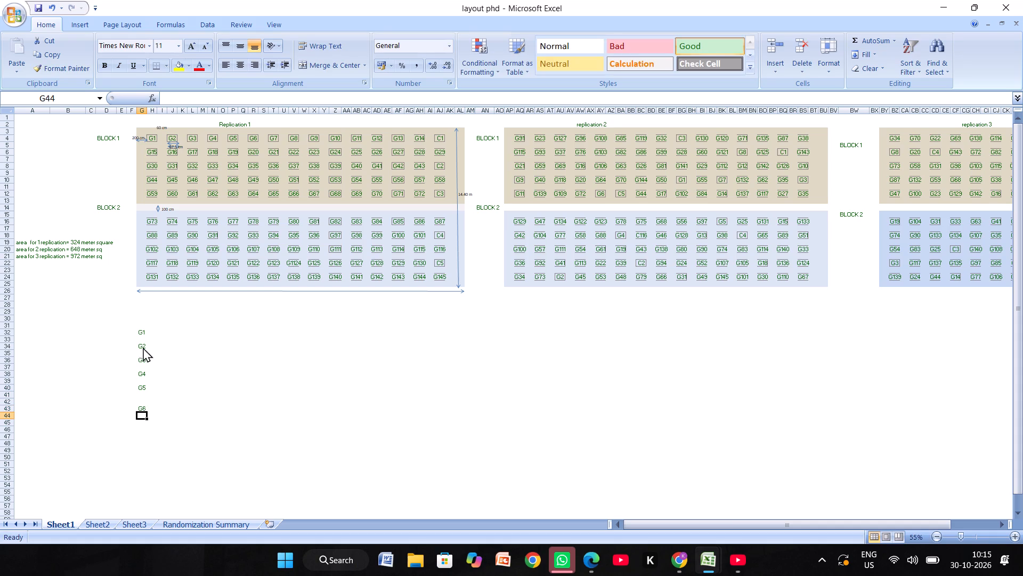
Select the G1 to G6 list below the layout, covering cells G31 to H44.
left_click_drag(141, 323, 153, 419)
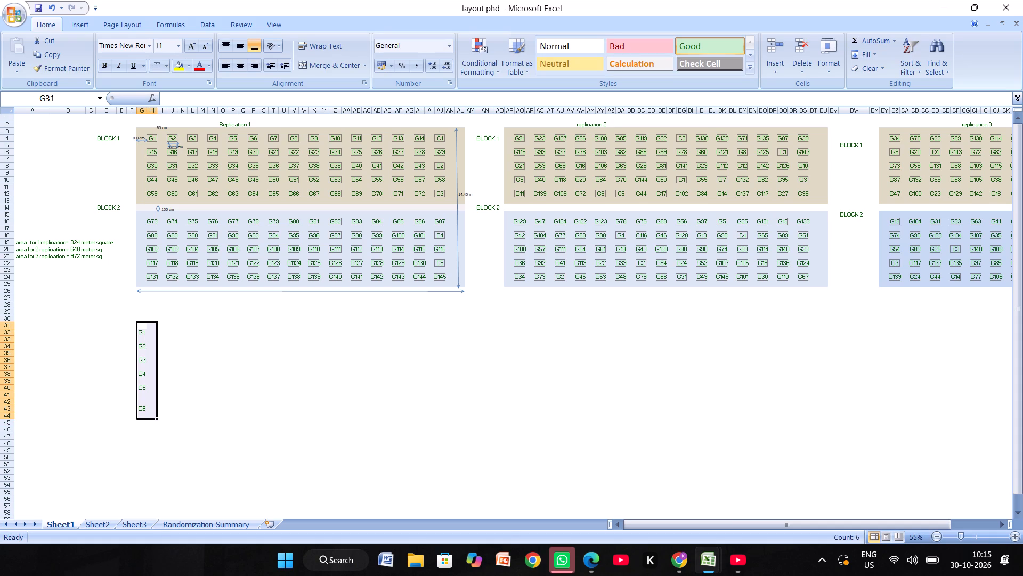
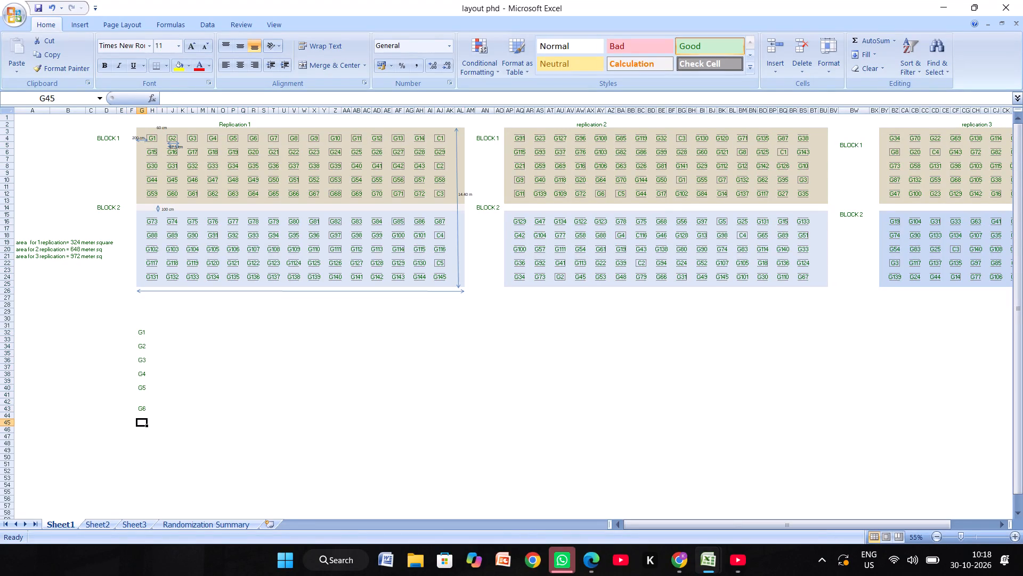
Enter G6 in cell G42 so it follows the list's every-second-row spacing below Replication 1.
left_click(143, 414)
key("Delete")
key("Up")
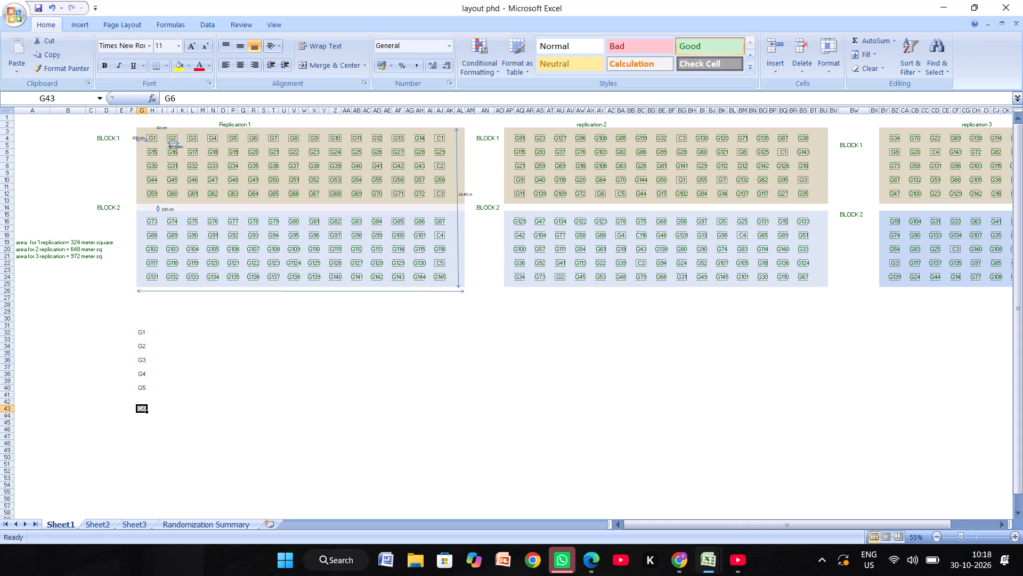
key("Up")
key("g")
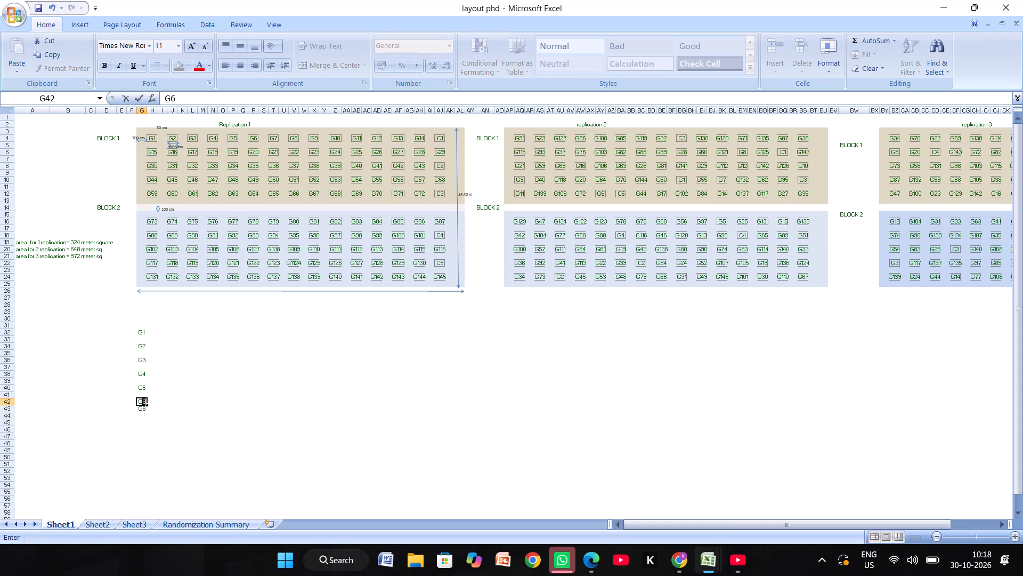
key("6")
key("Down")
key("Down")
key("Down")
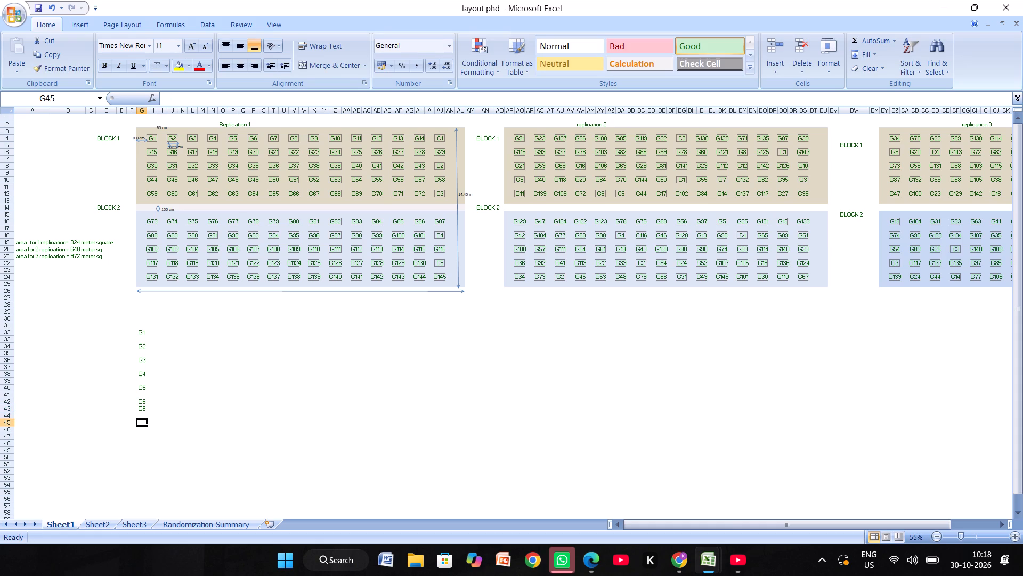
Clear the duplicate G6 entry from cell G43.
key("Up")
key("BackSpace")
key("Down")
key("Down")
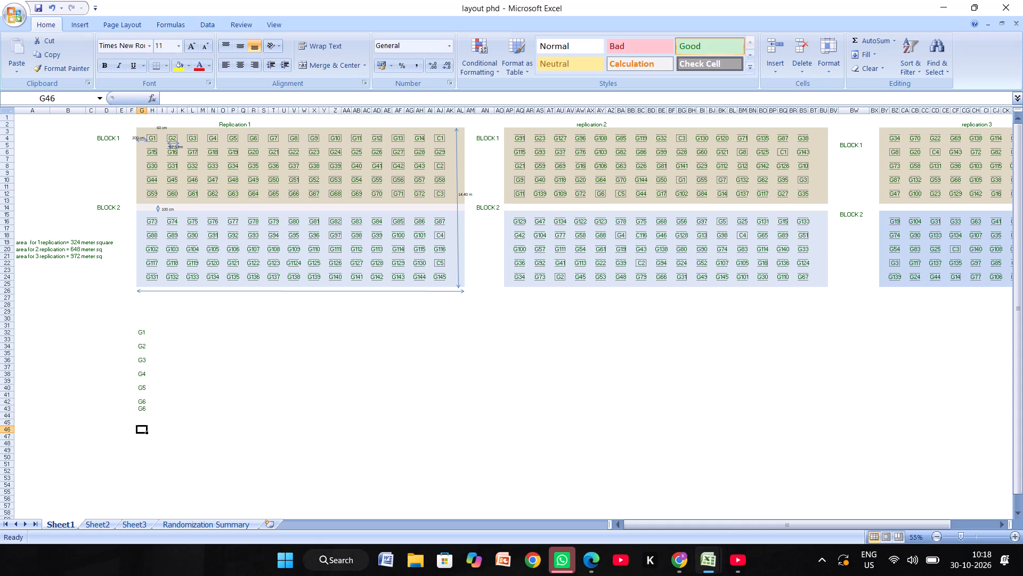
key("Up")
key("Up")
key("Up")
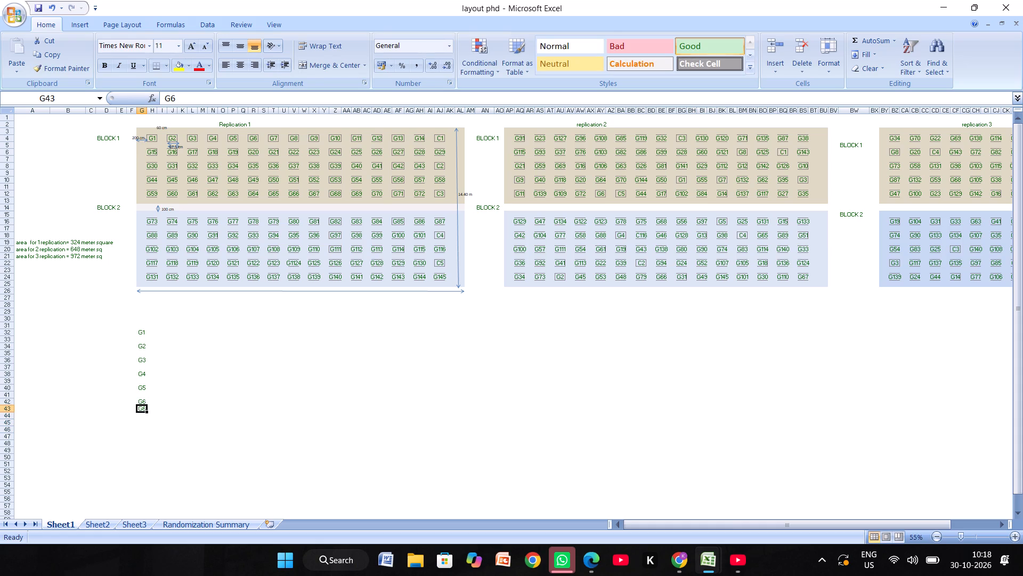
key("BackSpace")
Continue the spaced genotype list by entering G7 in cell G44, G8 in G46 and G9 in G48.
key("Down")
key("Down")
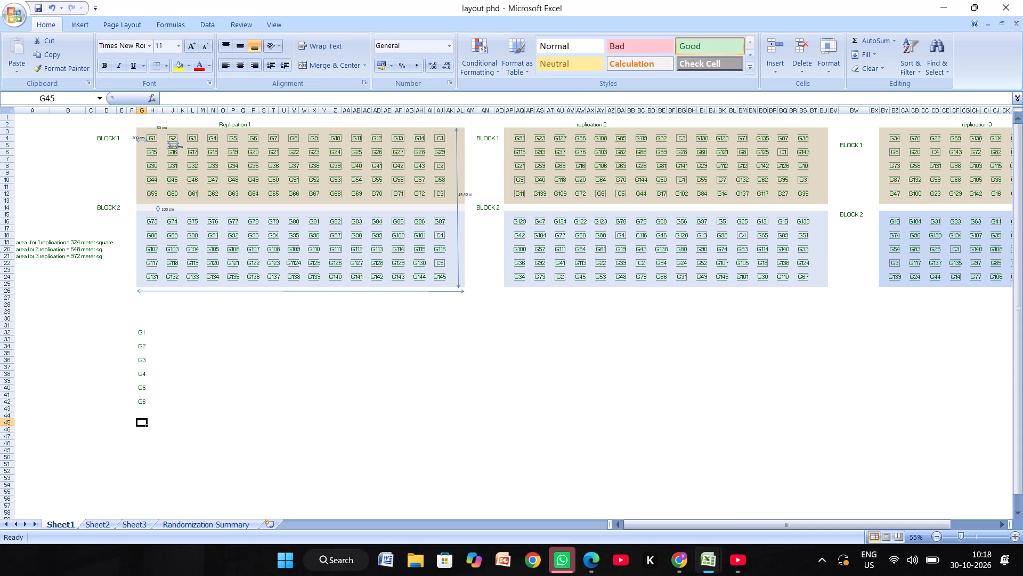
key("Up")
type("G7")
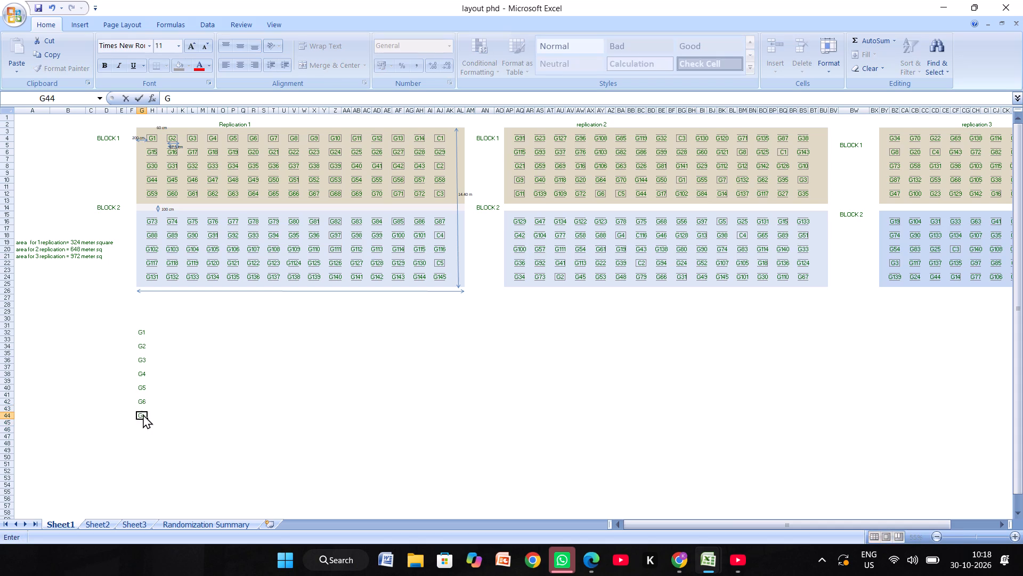
key("Down")
key("Down")
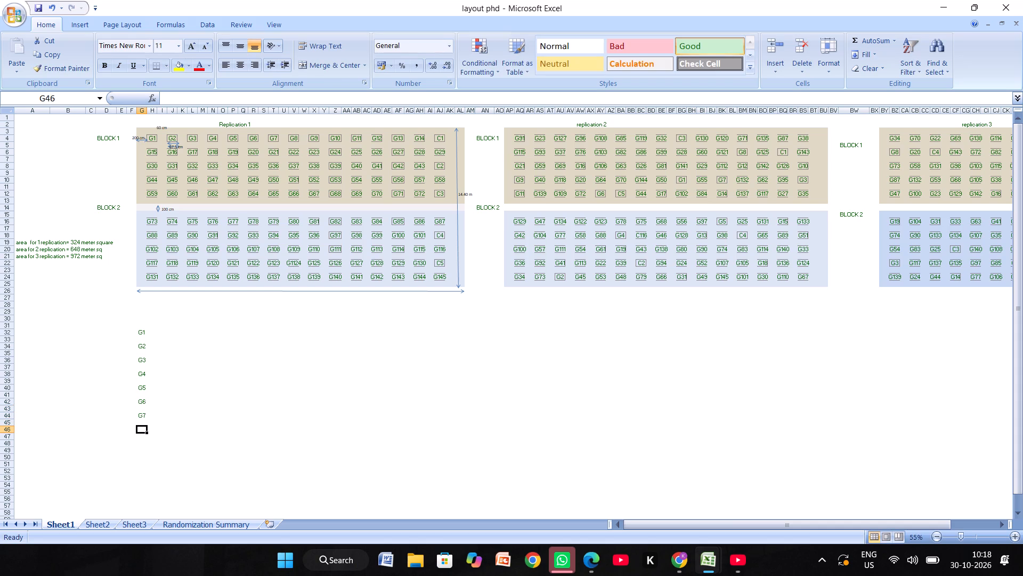
type("G8")
key("Down")
key("Down")
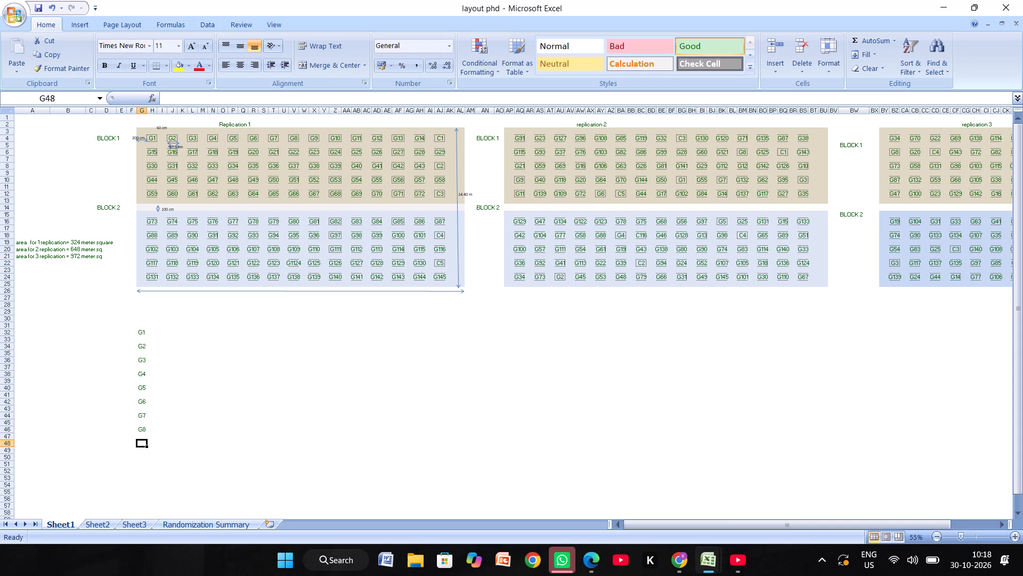
type("G9")
key("Down")
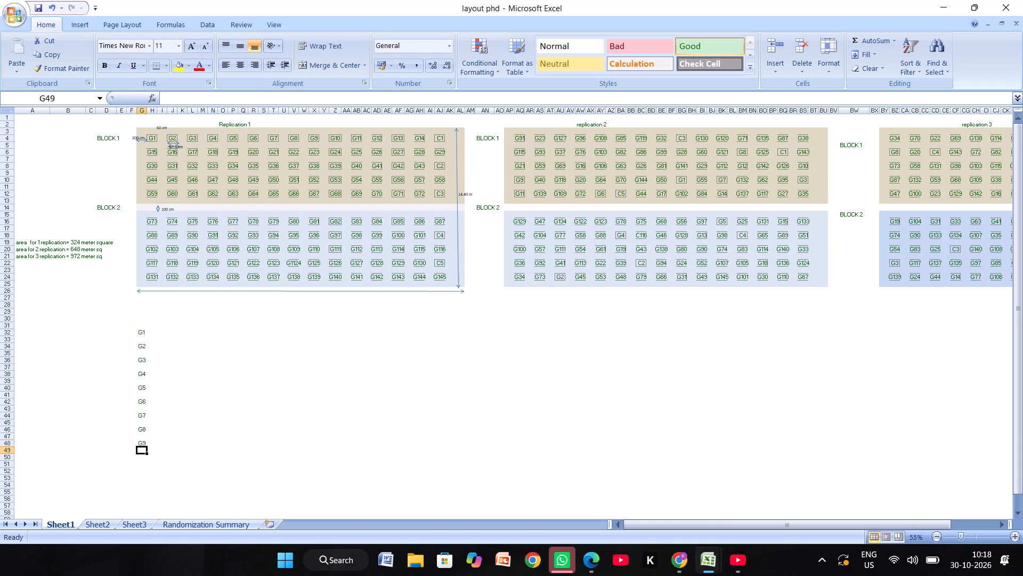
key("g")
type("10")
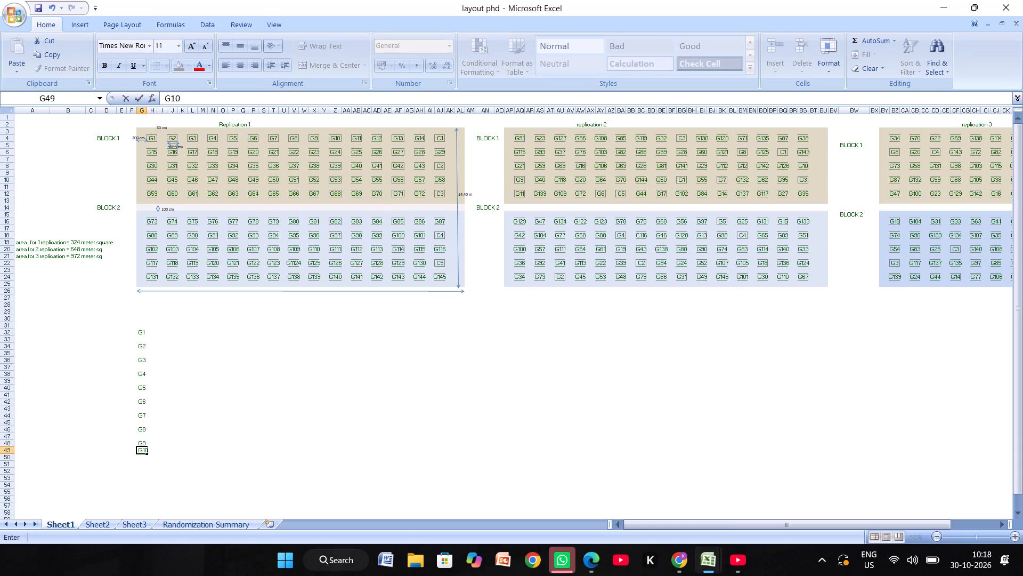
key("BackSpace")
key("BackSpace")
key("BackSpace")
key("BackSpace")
Enter G10 in cell G50, leaving one blank row below G9.
key("Down")
key("Down")
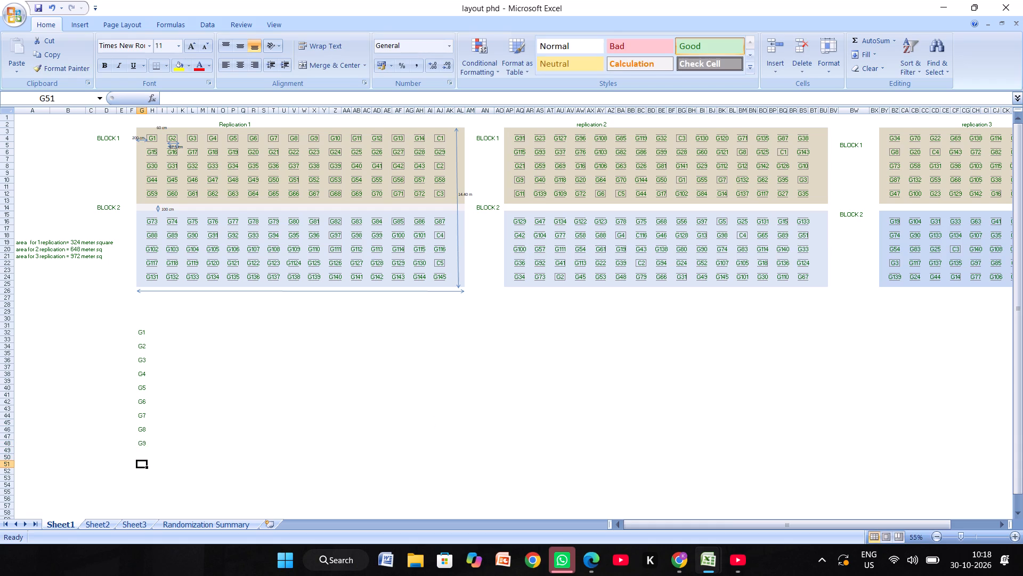
key("Up")
type("G1")
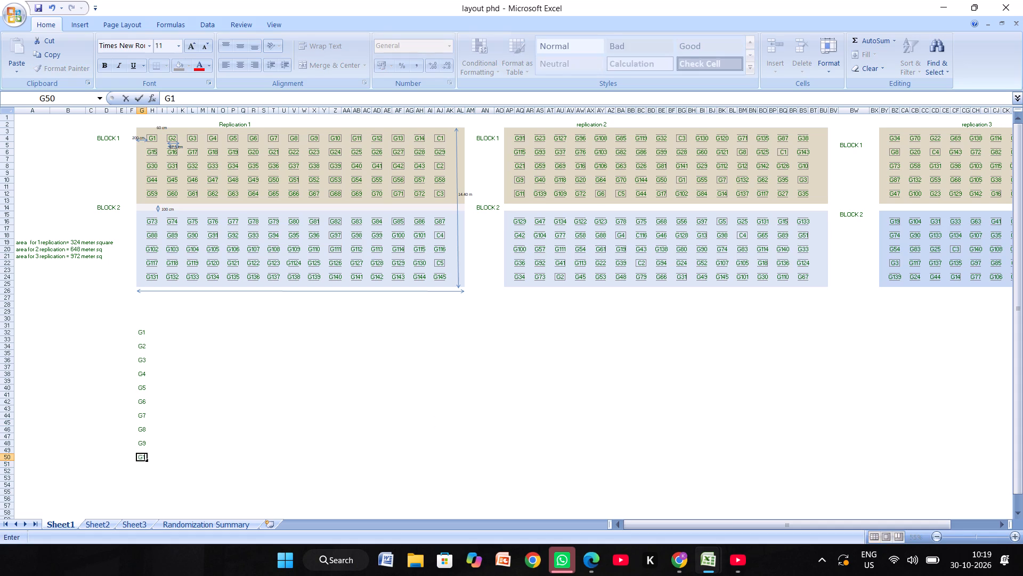
key("BackSpace")
type("G10")
key("BackSpace")
key("BackSpace")
key("BackSpace")
type("10")
key("Down")
Enter G11 in cell G52, leaving one blank row below G10.
key("Down")
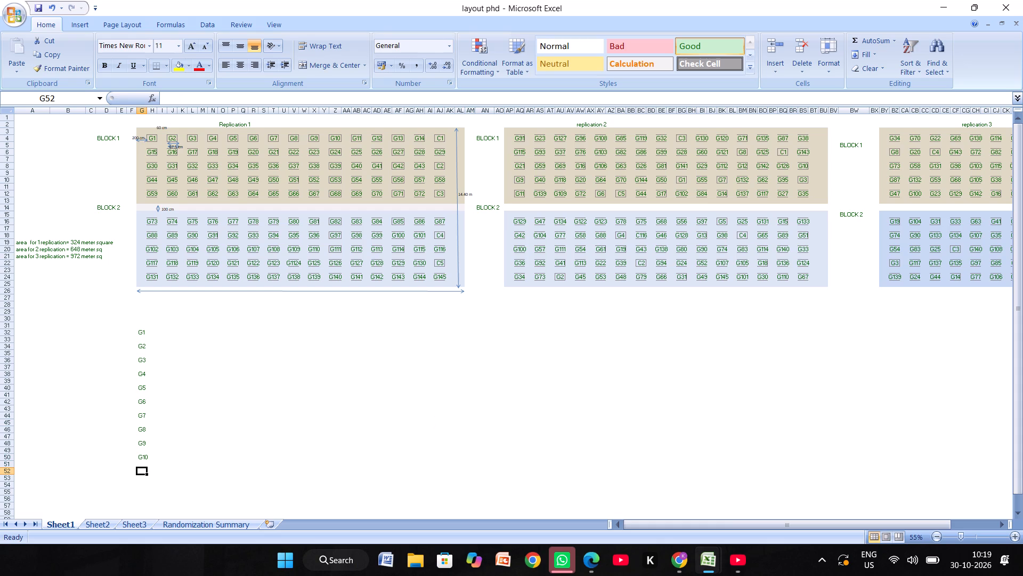
key("h")
key("BackSpace")
type("G11")
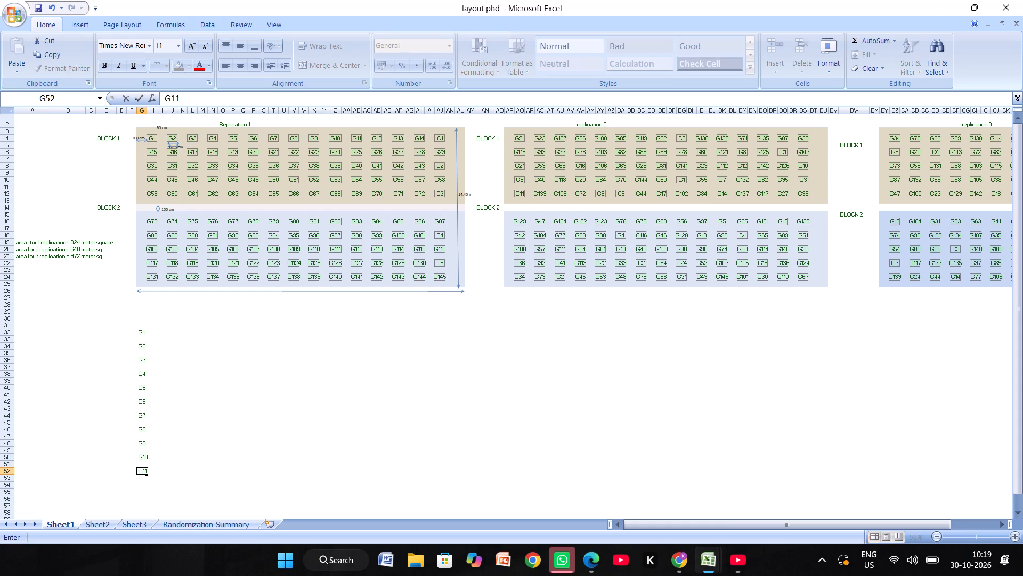
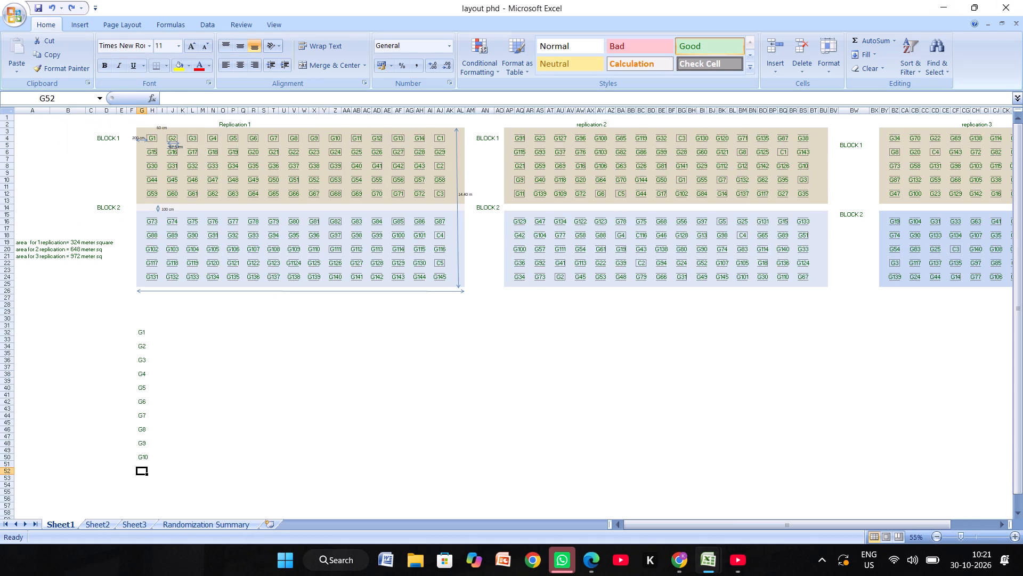
Enter G11 in cell G52 and G12 in cell G54, keeping one blank row between entries.
type("g11")
key("BackSpace")
key("BackSpace")
key("BackSpace")
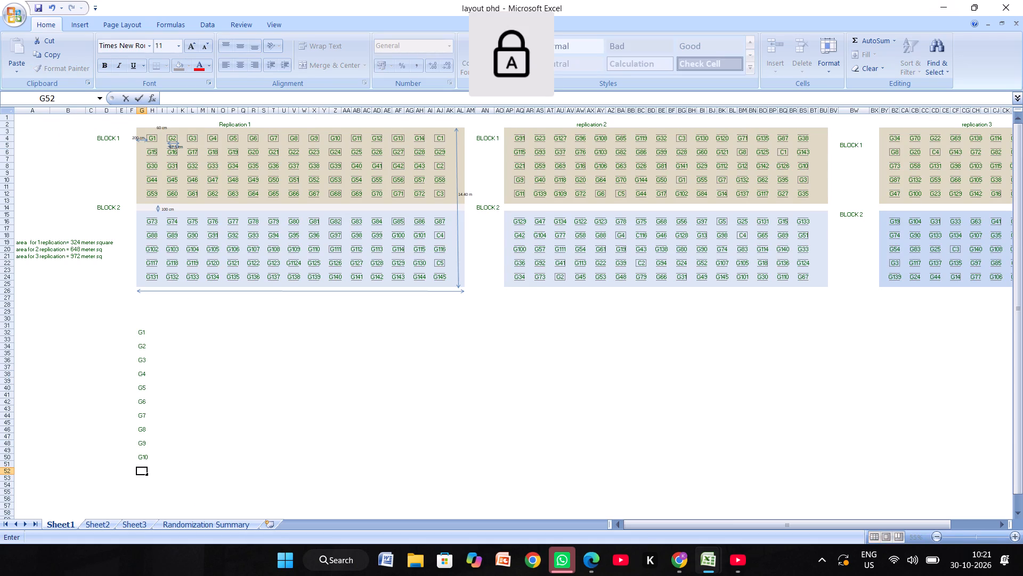
type("G11")
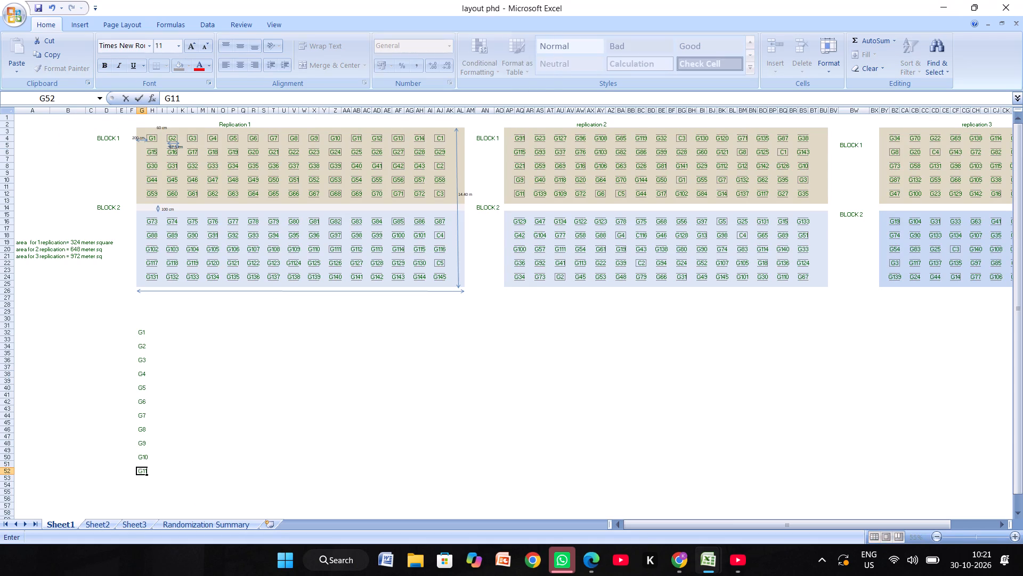
key("Right")
key("Down")
key("Down")
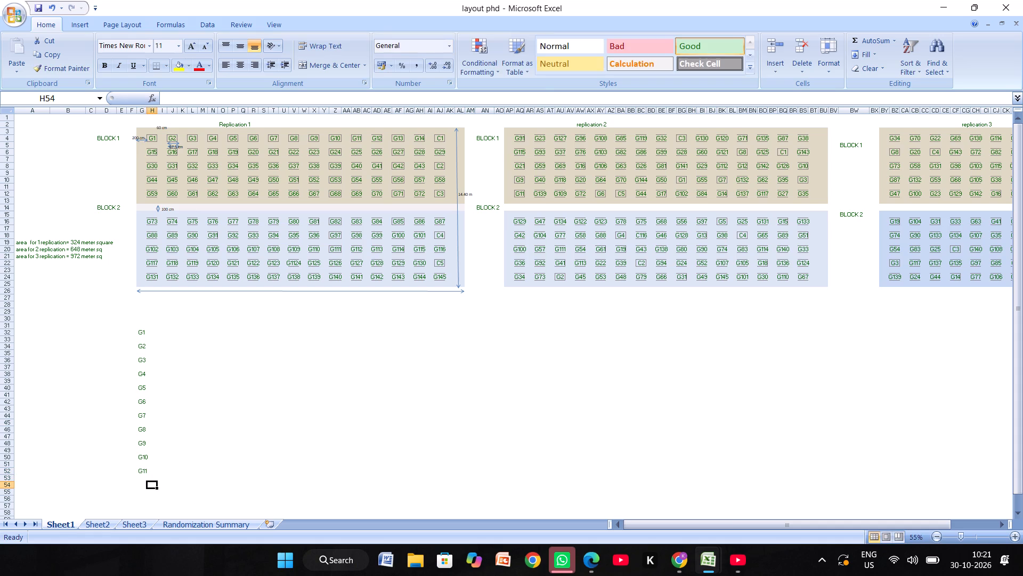
key("Left")
type("G12")
key("Down")
key("Down")
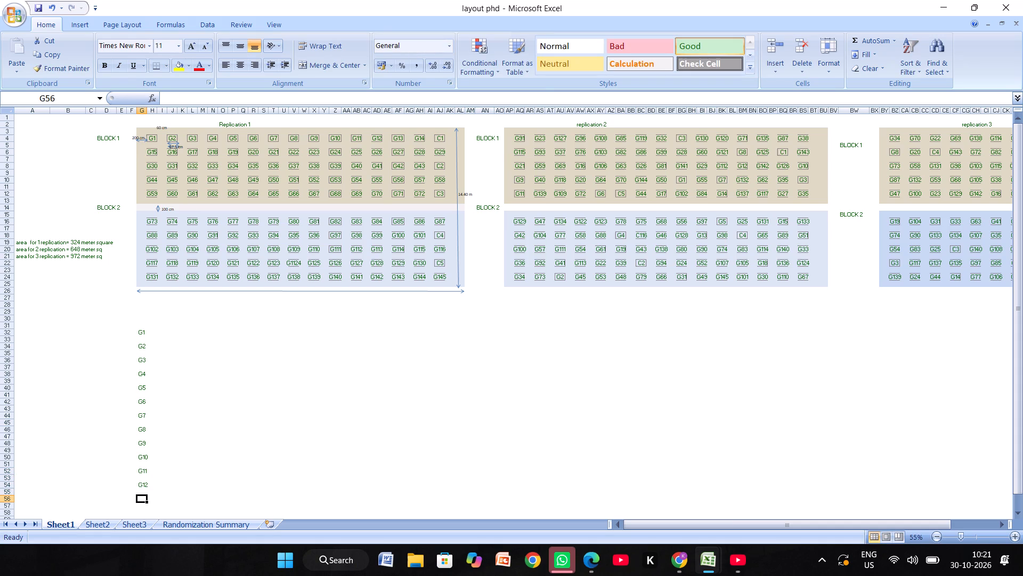
Finish the column G list by entering G13 in cell G56, G14 in G58 and C1 in G60.
type("G13")
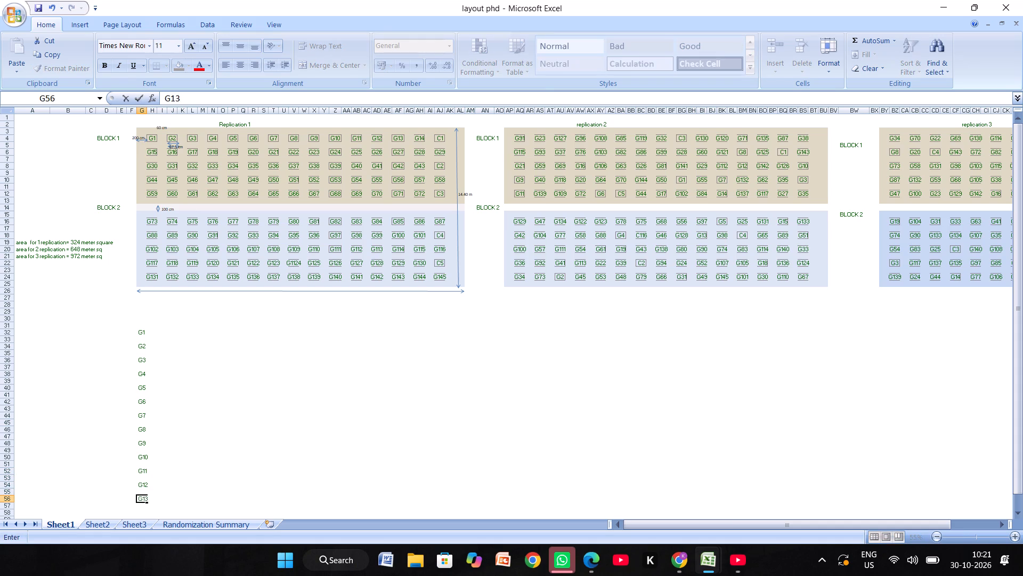
key("Down")
key("Down")
type("G14")
key("Down")
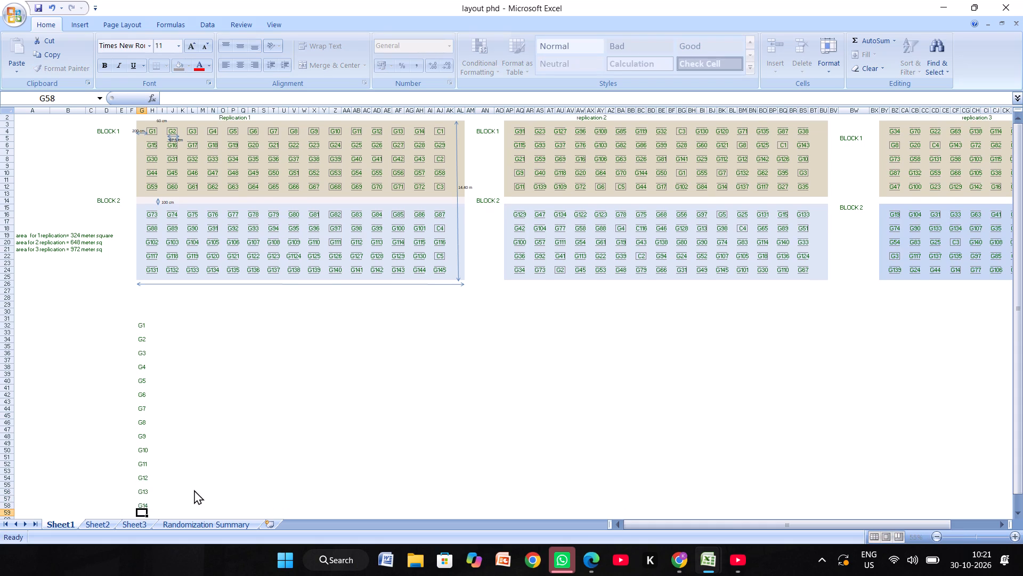
key("Down")
type("C1")
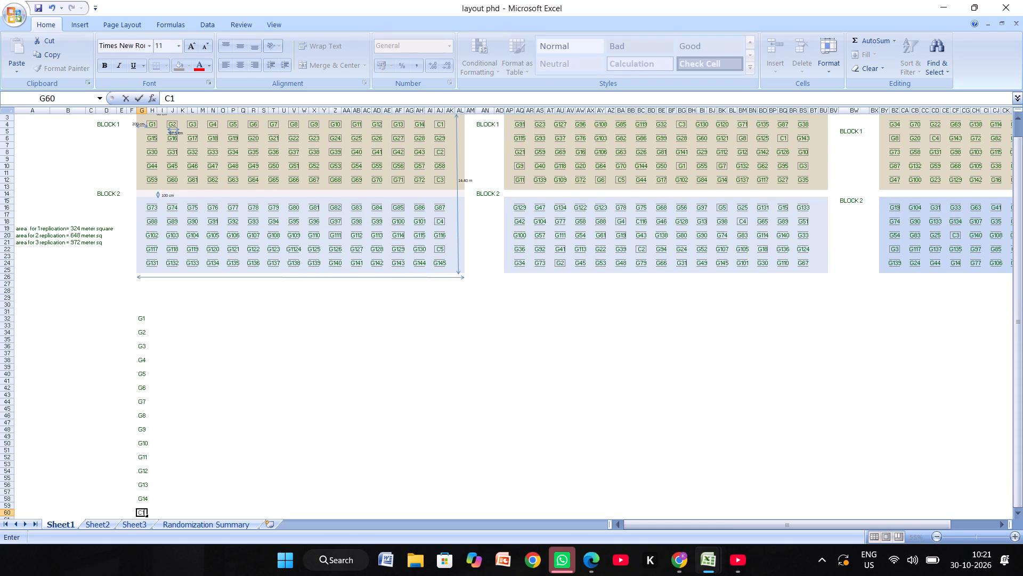
Start a second list column with C15 in cell I32, C16 in I34 and C17 in I36.
left_click(172, 319)
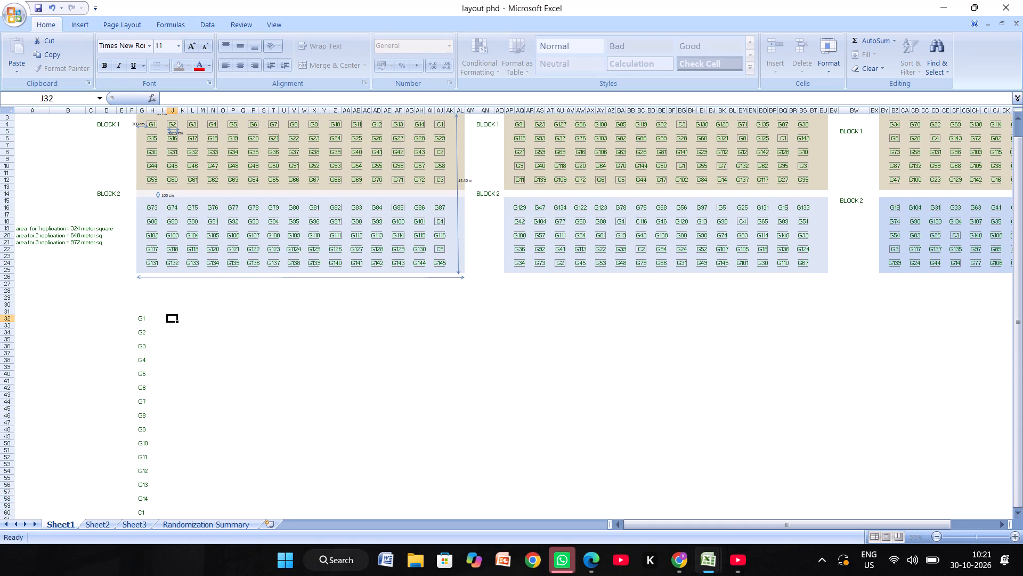
left_click(161, 319)
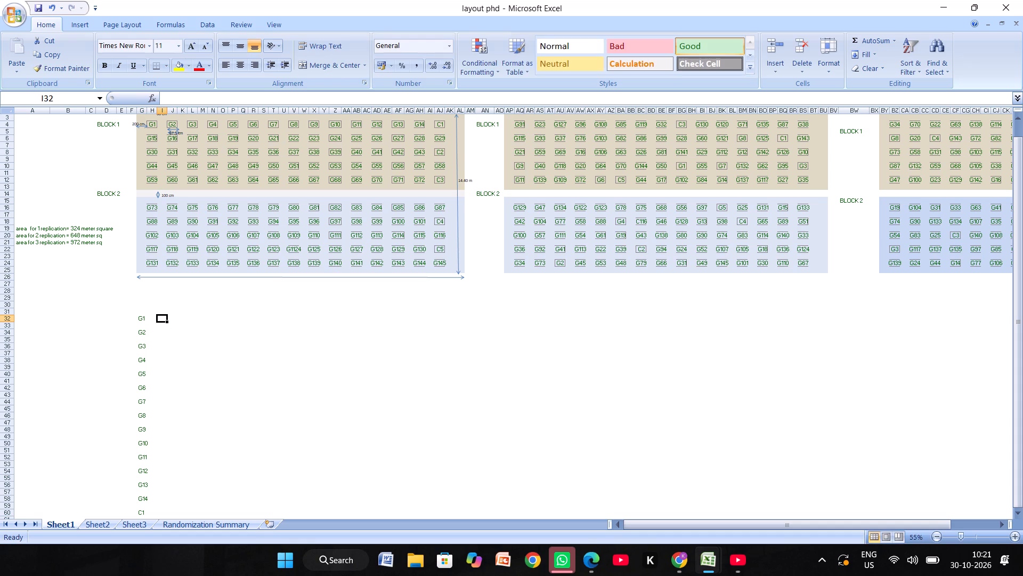
type("C15")
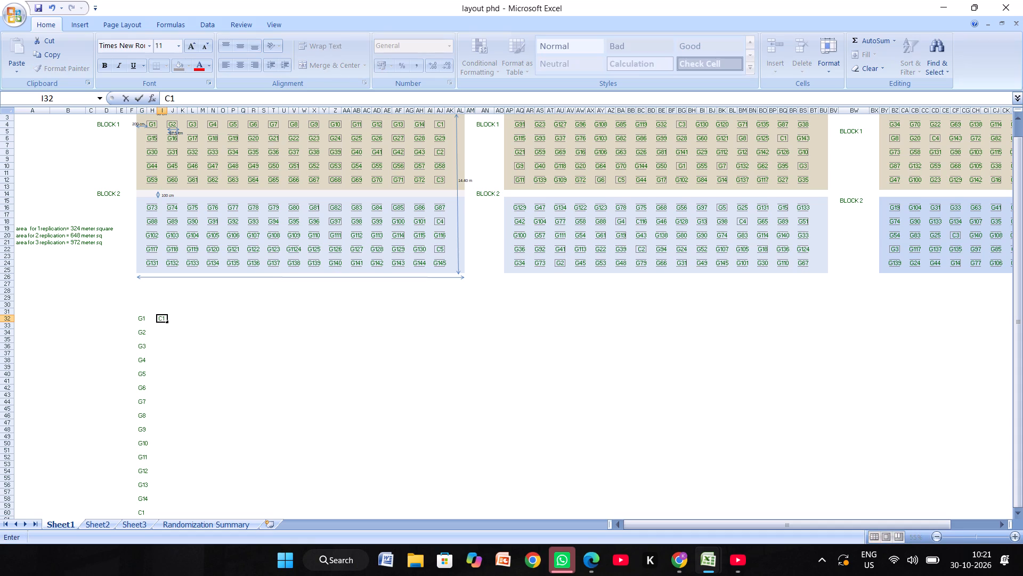
left_click(160, 335)
type("C16")
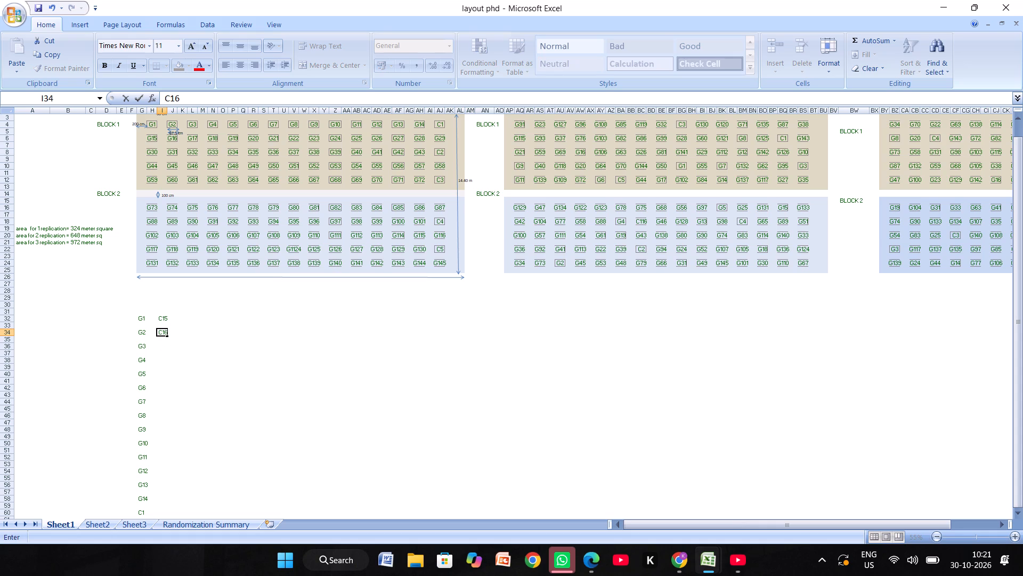
left_click(160, 348)
type("C17")
key("Down")
key("Down")
key("Down")
key("Up")
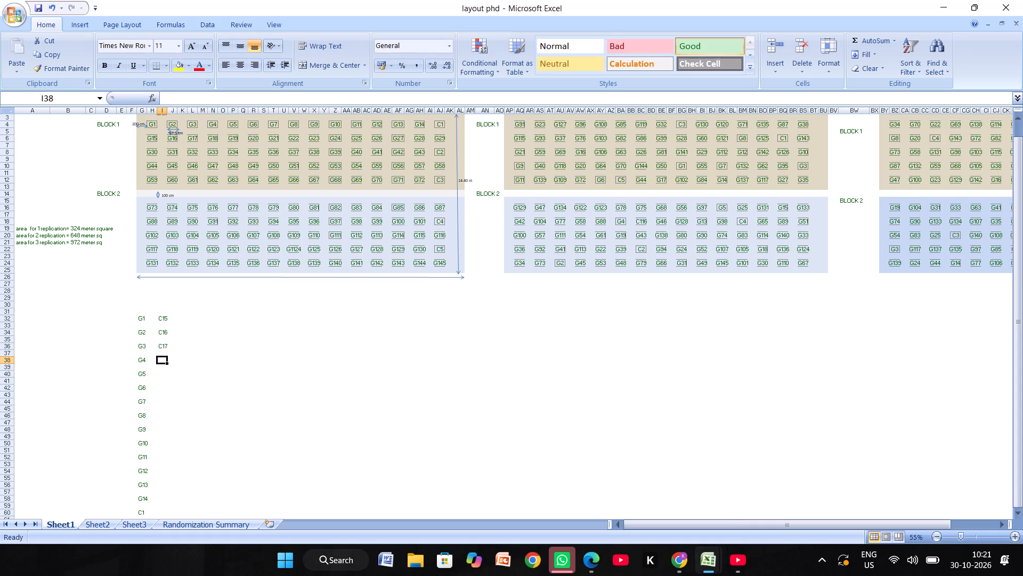
Continue the column I list by entering C18 in cell I38, C19 in I40 and C20 in I42.
key("v")
key("BackSpace")
type("C18")
key("Down")
key("Down")
type("C19")
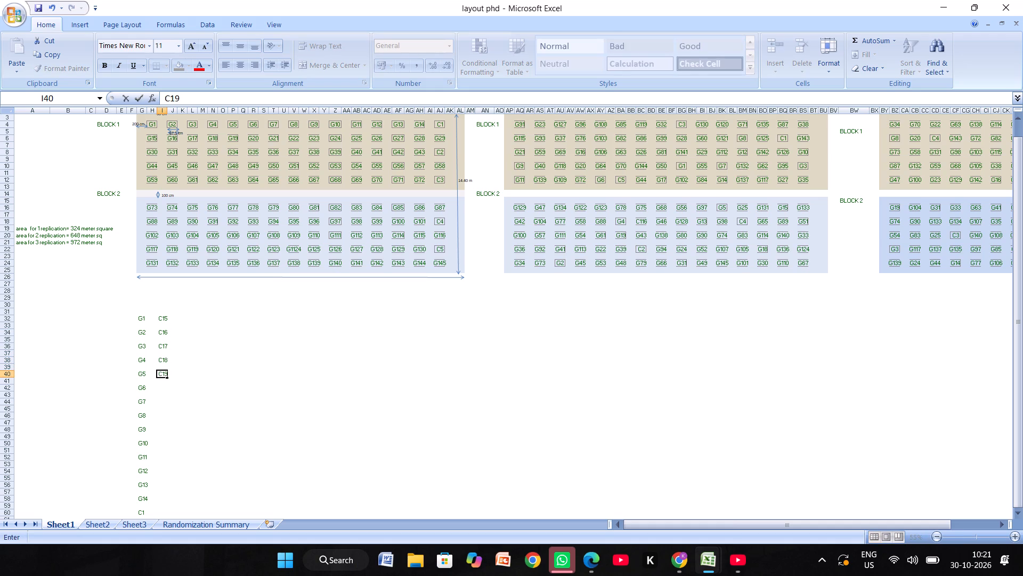
key("Down")
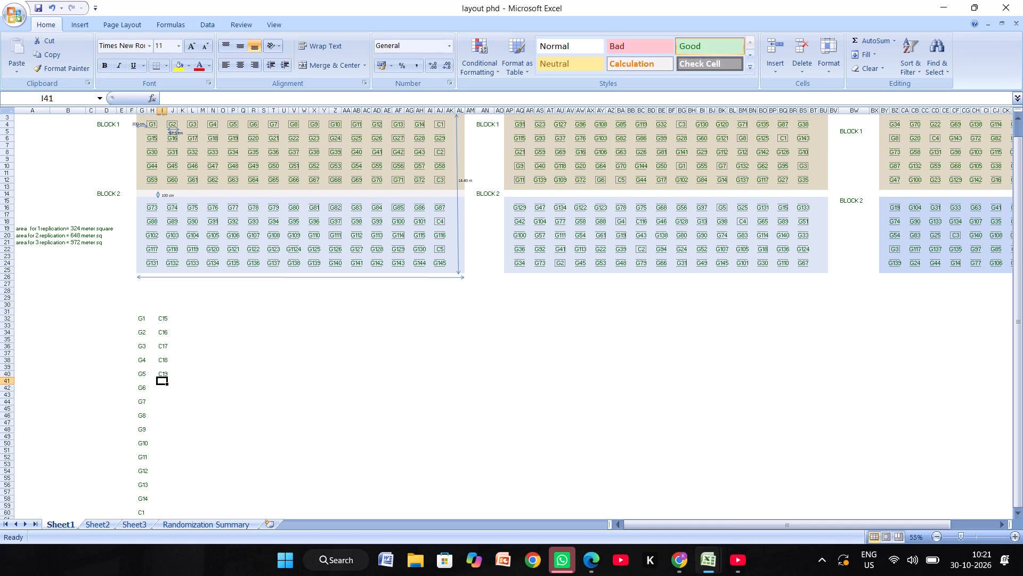
key("Down")
type("C20")
key("Down")
key("Down")
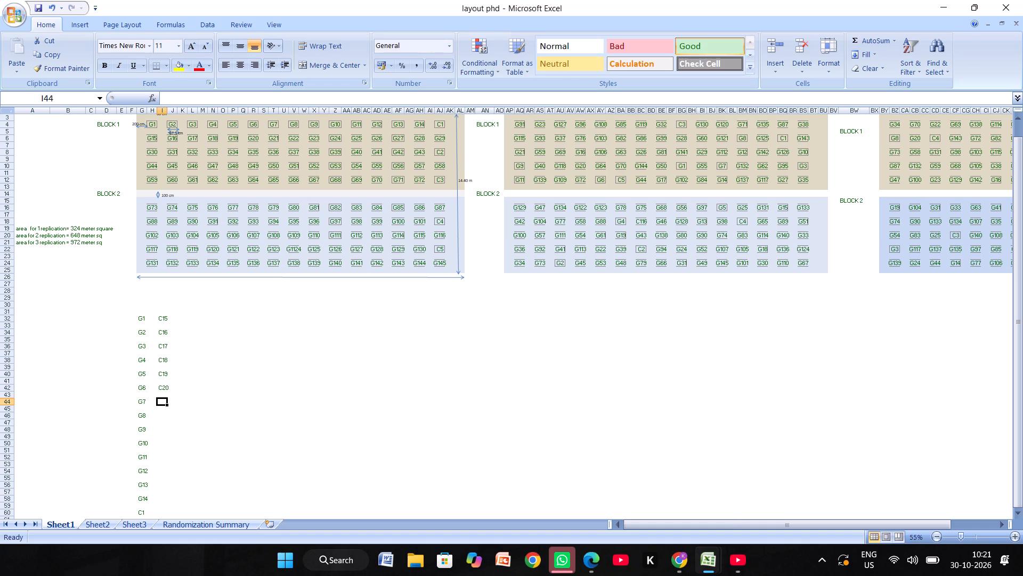
Enter C21 in cell I44, C22 in I46, C23 in I48 and C24 in I50.
type("C21")
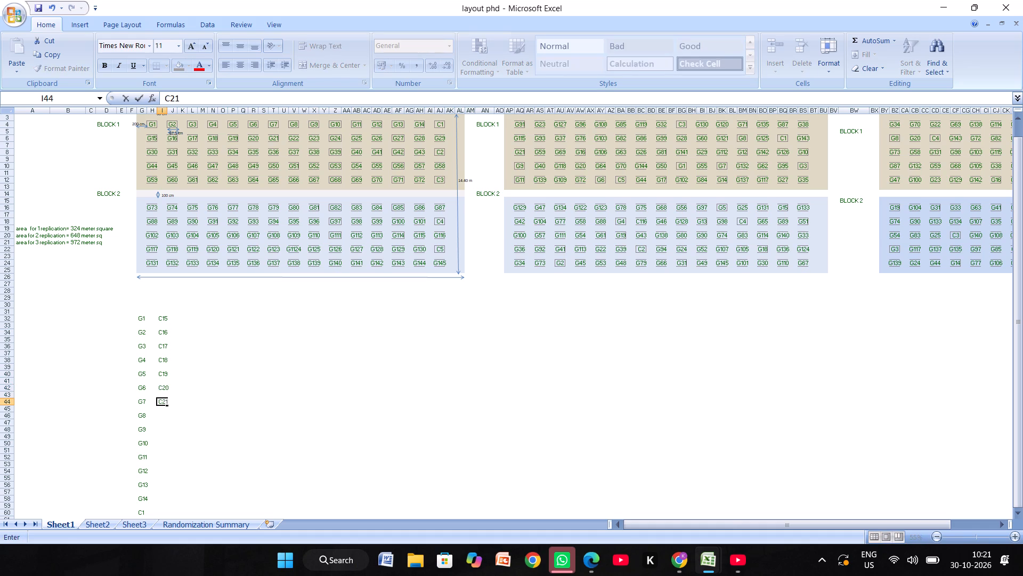
left_click(165, 416)
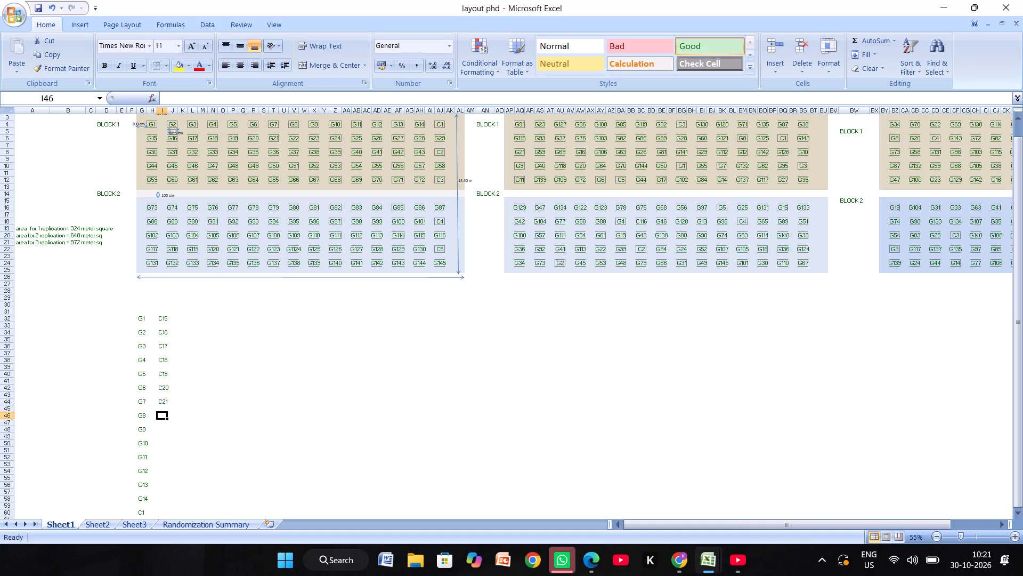
type("C22")
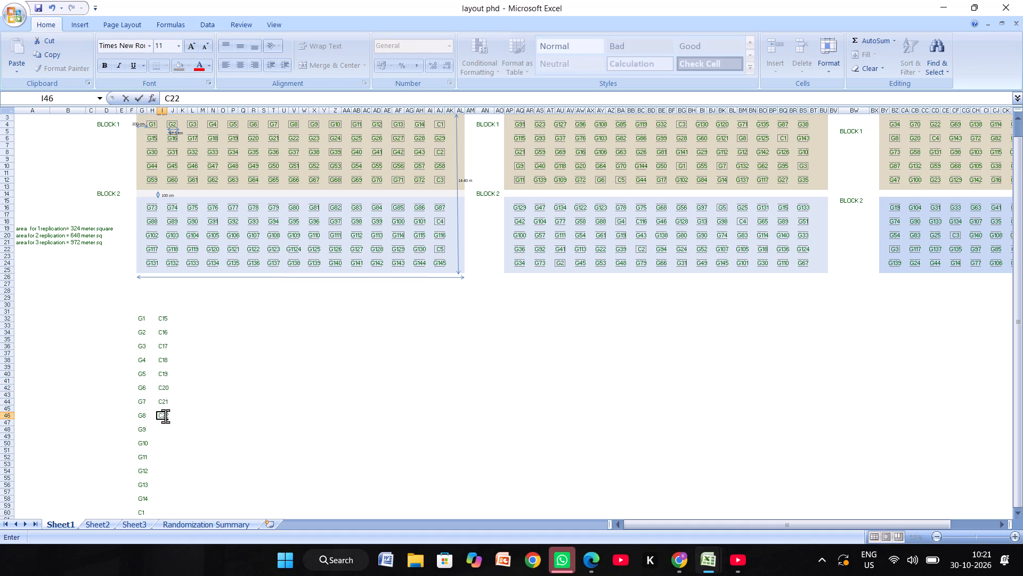
key("Down")
key("Down")
type("C23")
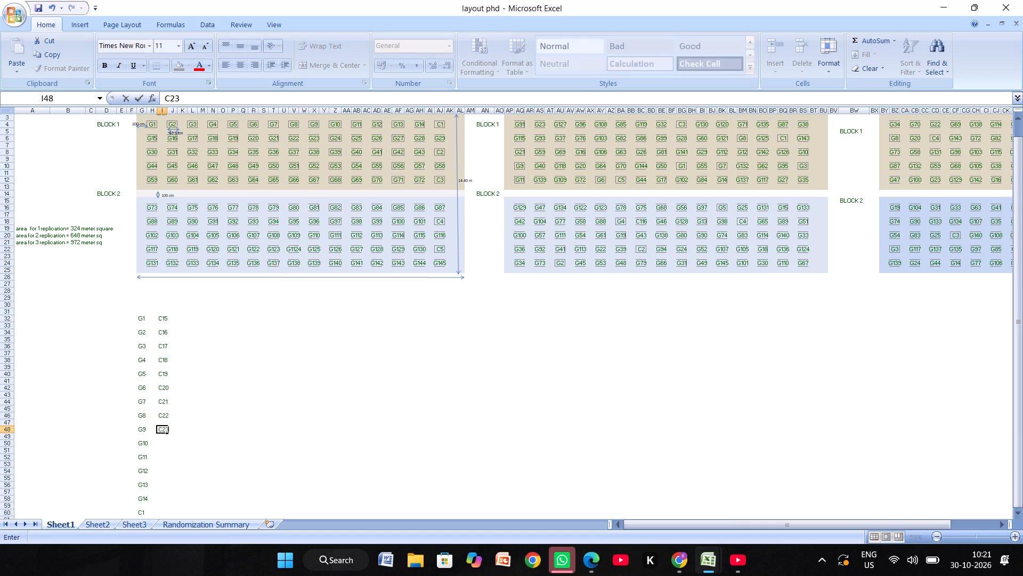
key("Down")
key("Down")
type("C24")
key("Down")
key("Down")
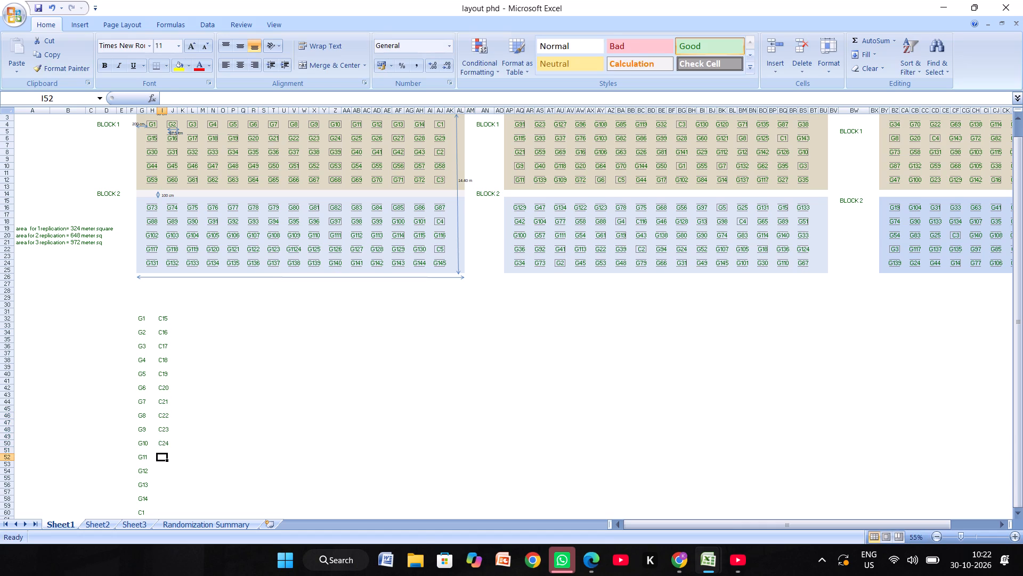
Enter C25 in cell I52 and C26 in cell I54, keeping the alternate-row spacing.
type("C25")
key("Down")
key("Down")
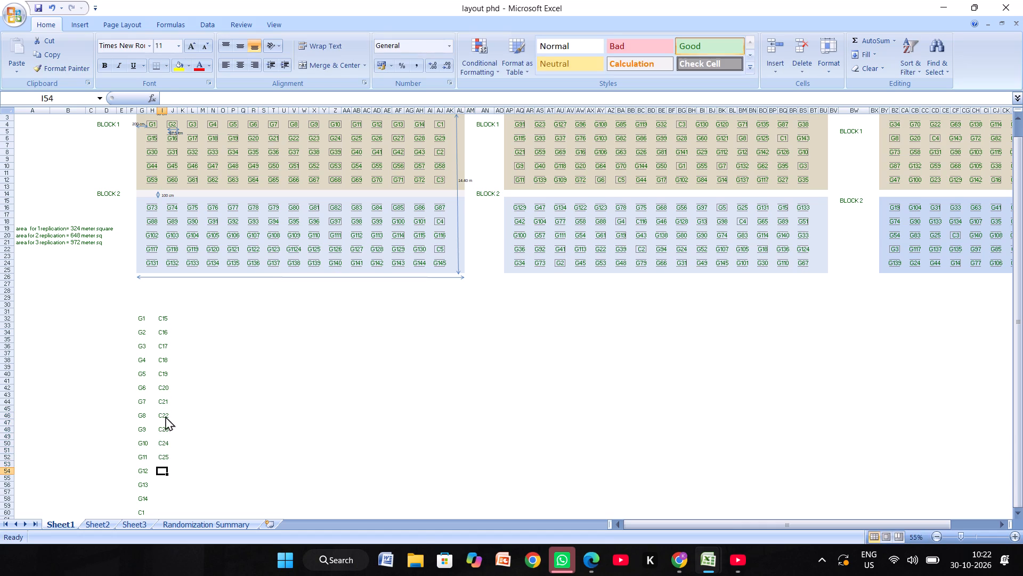
type("C3")
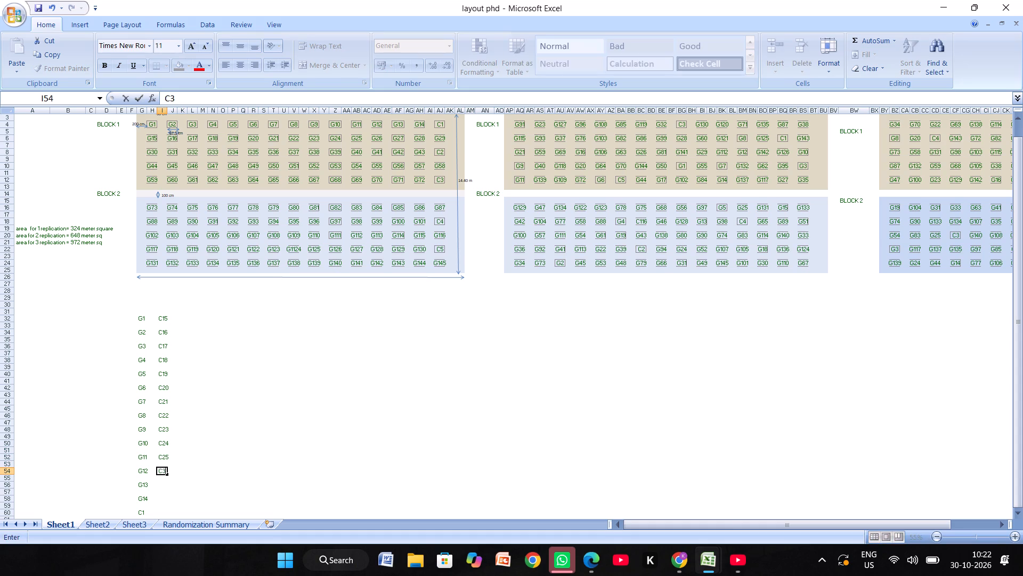
key("BackSpace")
type("26")
key("Down")
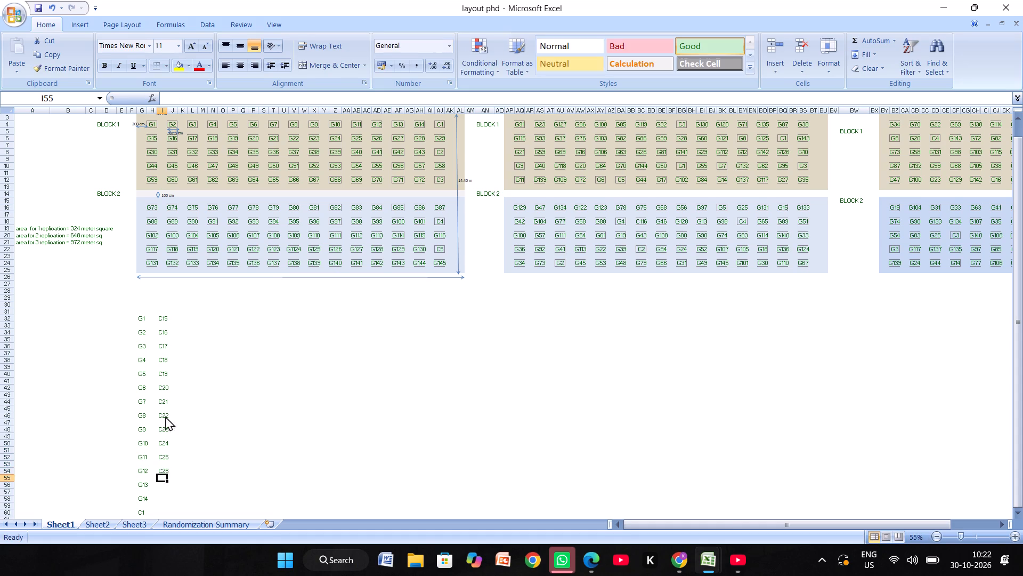
key("Down")
Complete the column I list by entering C27 in cell I56, C28 in I58 and C29 in I60.
type("C27")
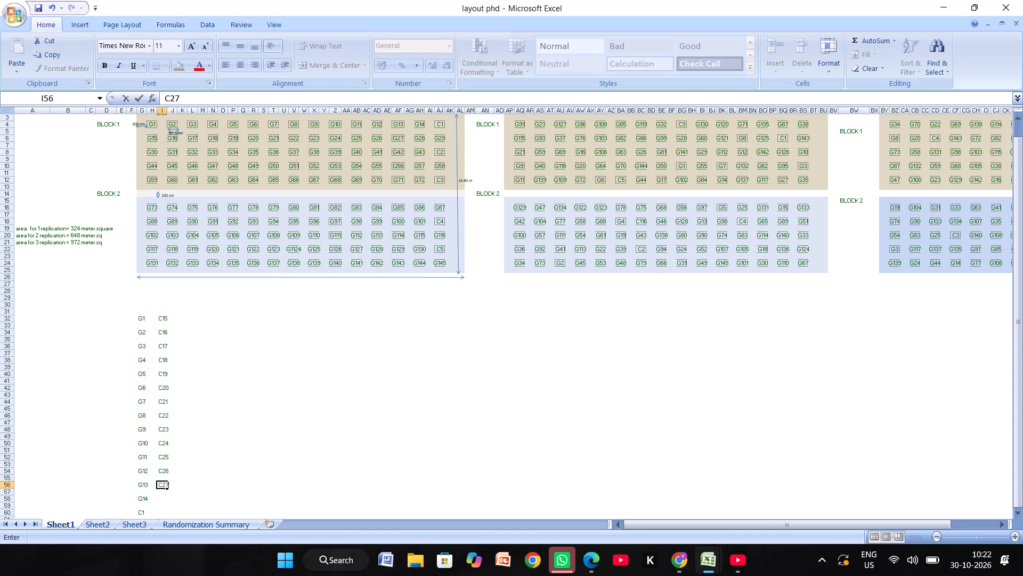
key("Down")
key("Down")
type("C28")
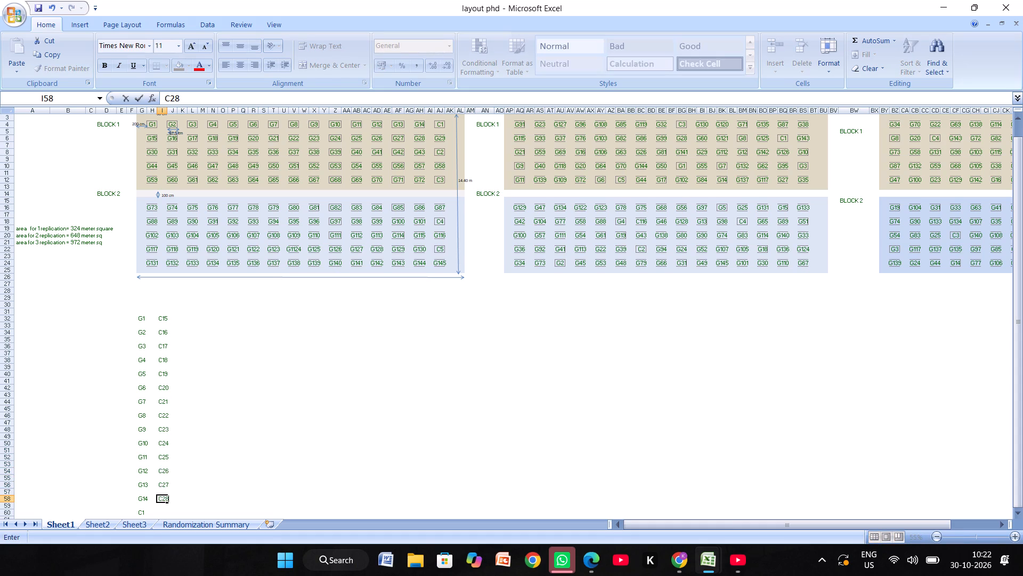
key("Down")
key("Down")
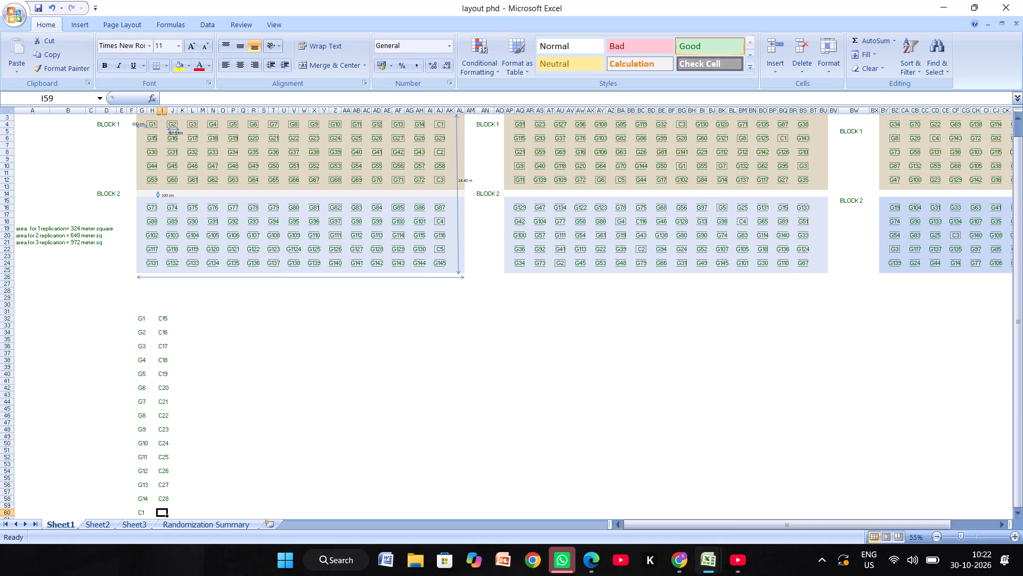
type("C29")
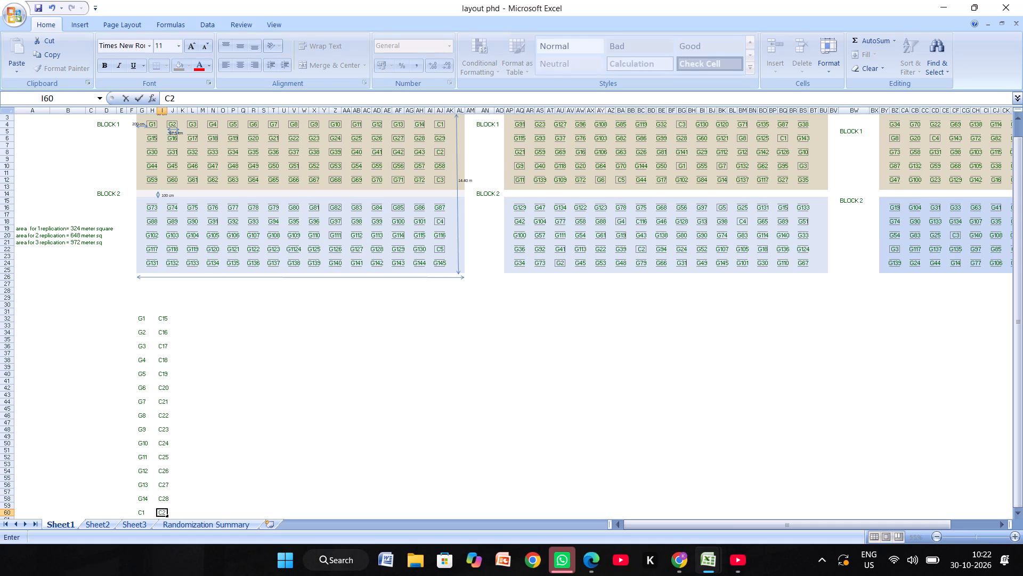
Start a third list column with C30 in cell K32 and C31 in cell K34.
left_click(192, 316)
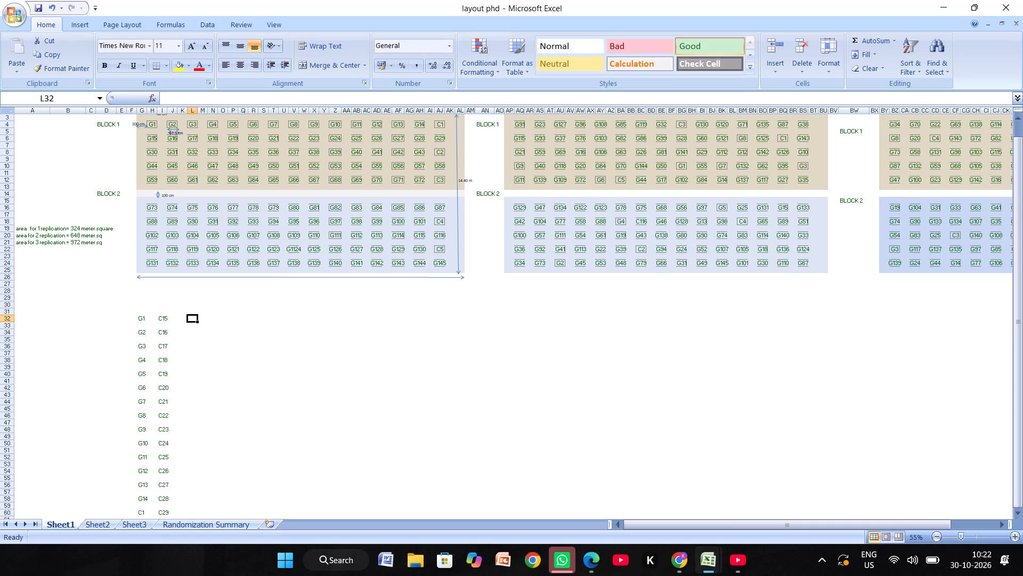
left_click(182, 316)
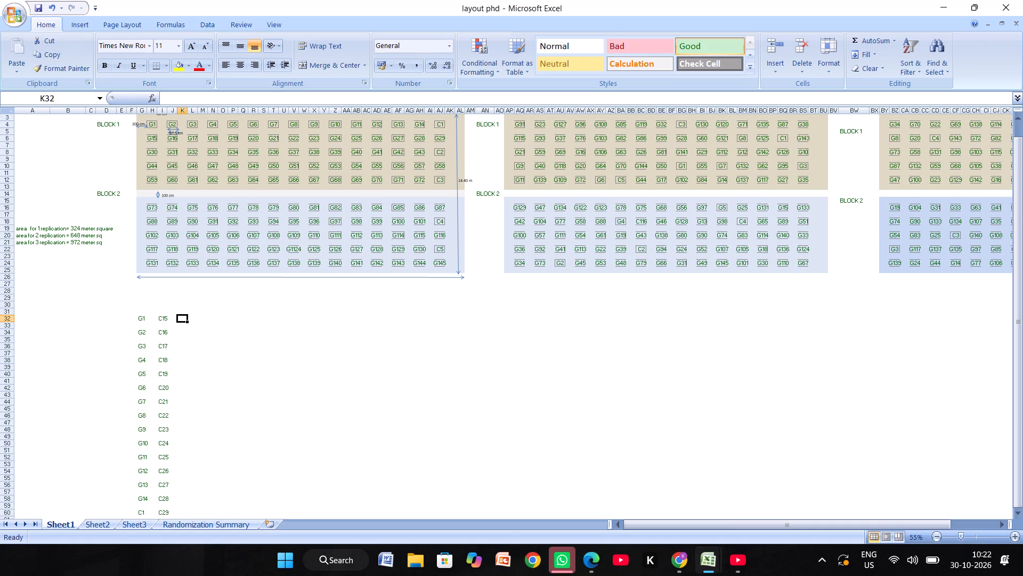
left_click(182, 316)
type("C30")
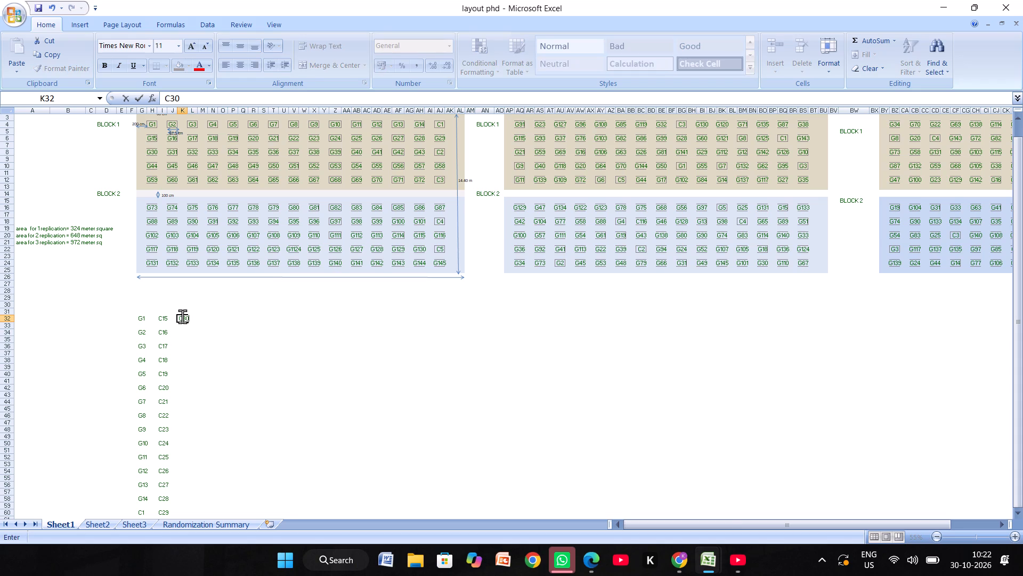
key("Down")
key("Down")
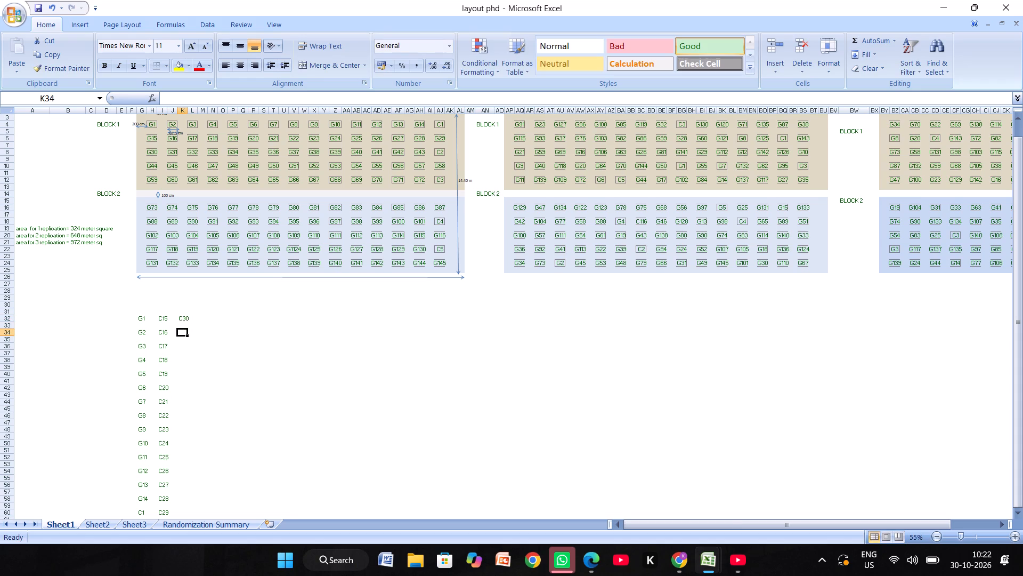
type("C31")
key("Down")
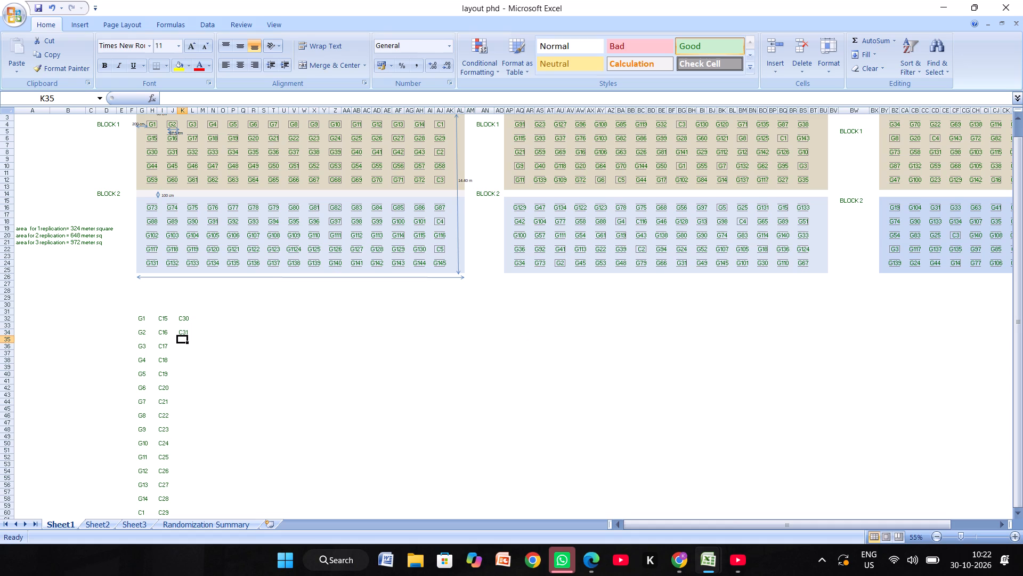
Continue the column K list by entering C32 in cell K36 and C33 in cell K38.
key("Down")
type("C3")
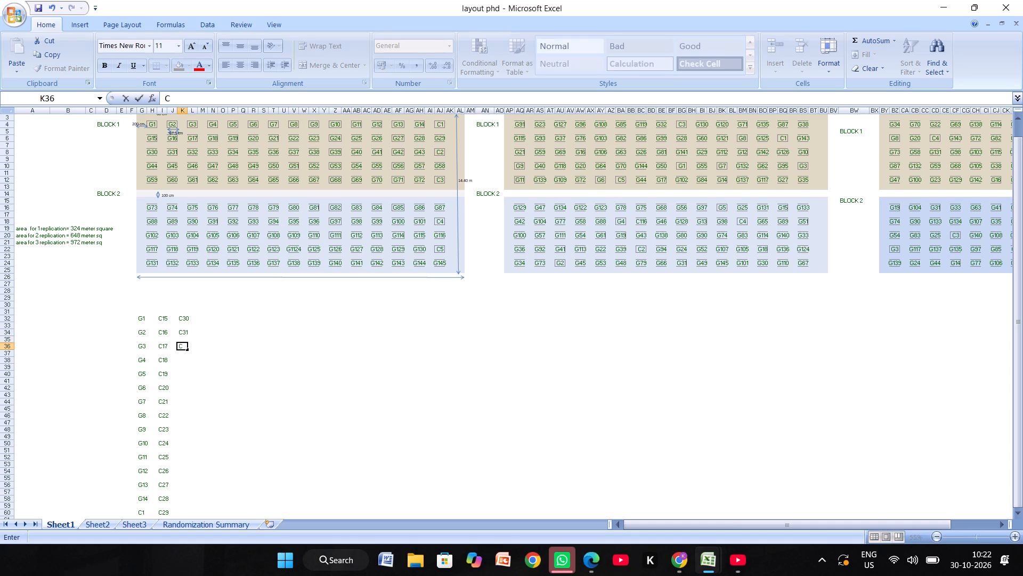
key("1")
key("BackSpace")
key("2")
key("Down")
key("c")
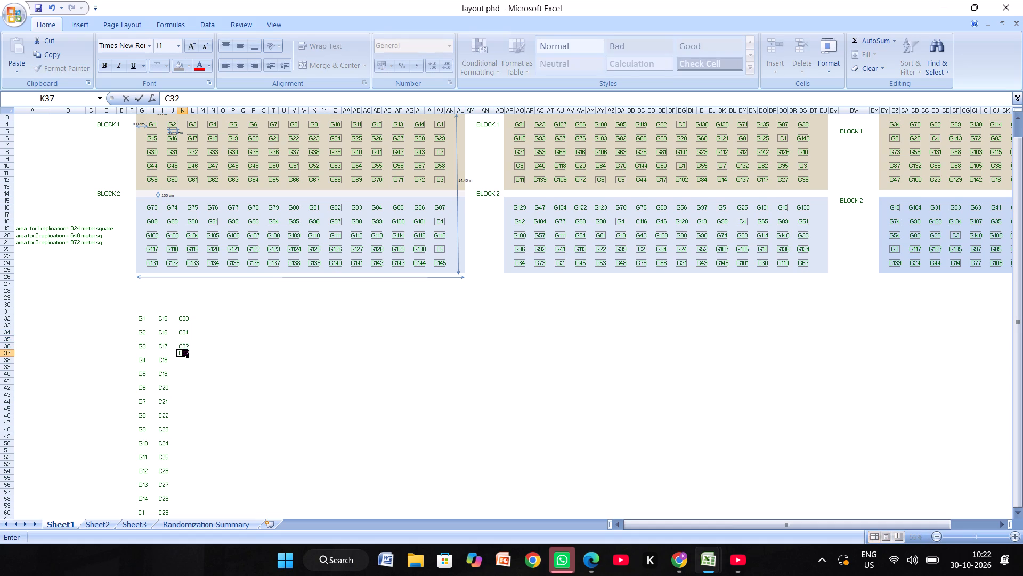
key("BackSpace")
key("BackSpace")
key("Down")
key("Down")
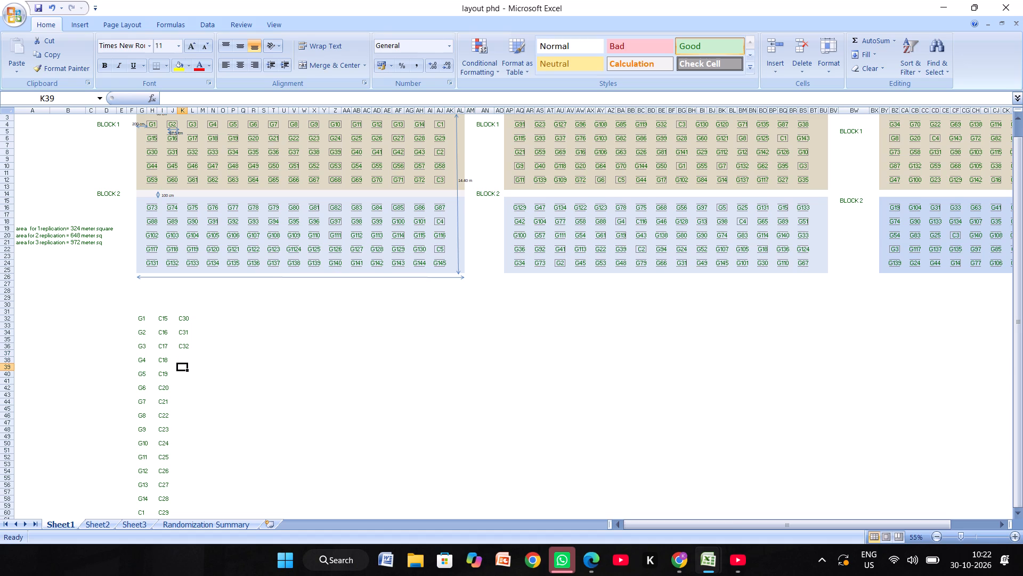
key("Up")
type("C33")
Enter C34 in cell K40, C35 in K42 and C36 in K44, keeping the alternate-row spacing.
key("Down")
key("Down")
key("Down")
key("Up")
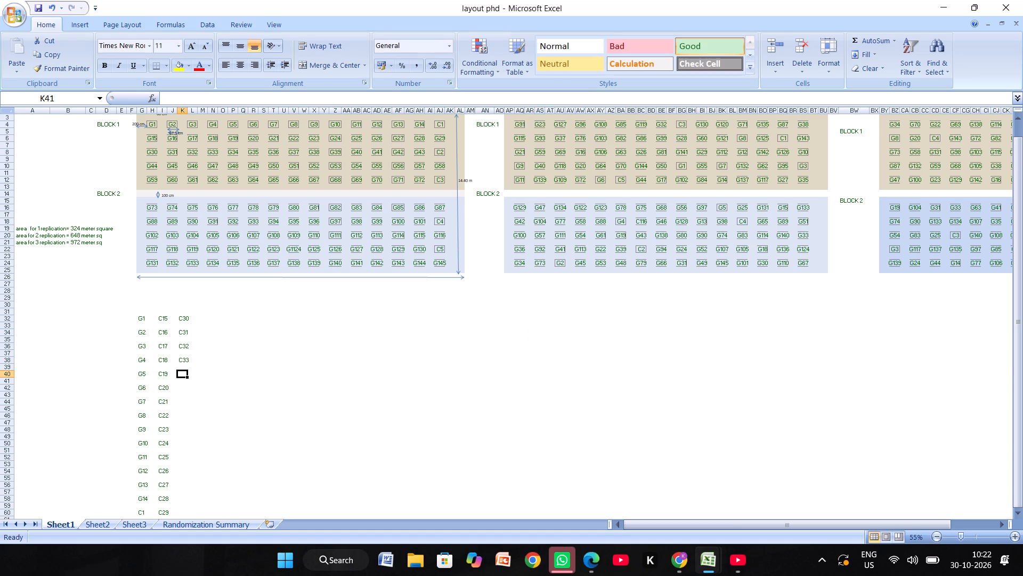
type("C34")
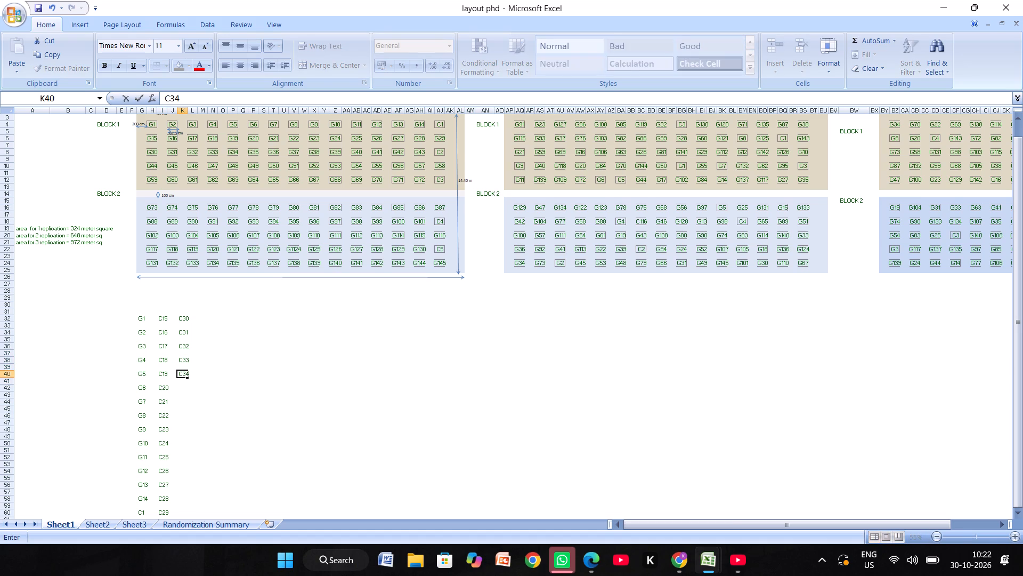
key("Down")
key("Down")
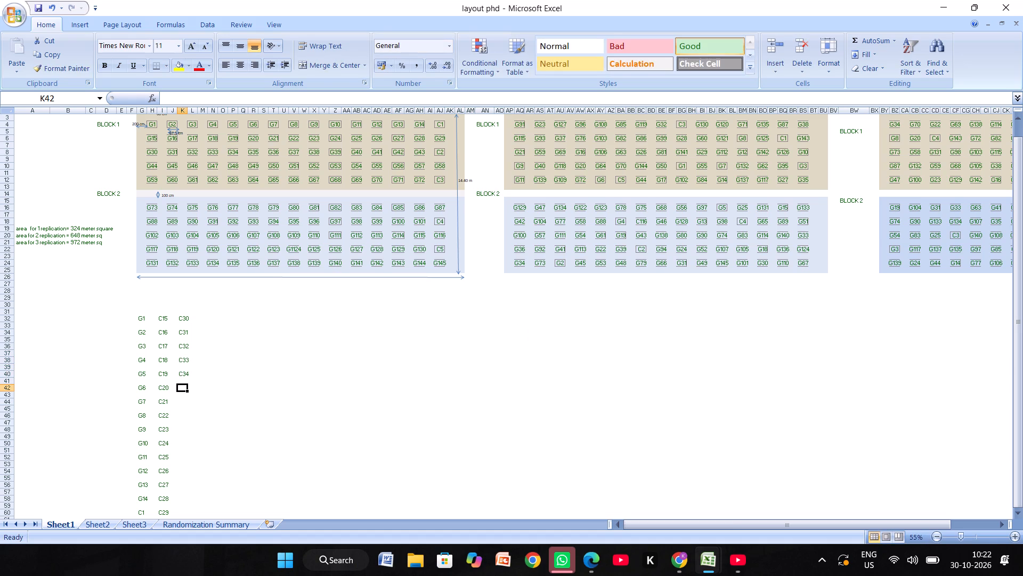
type("C35")
key("Down")
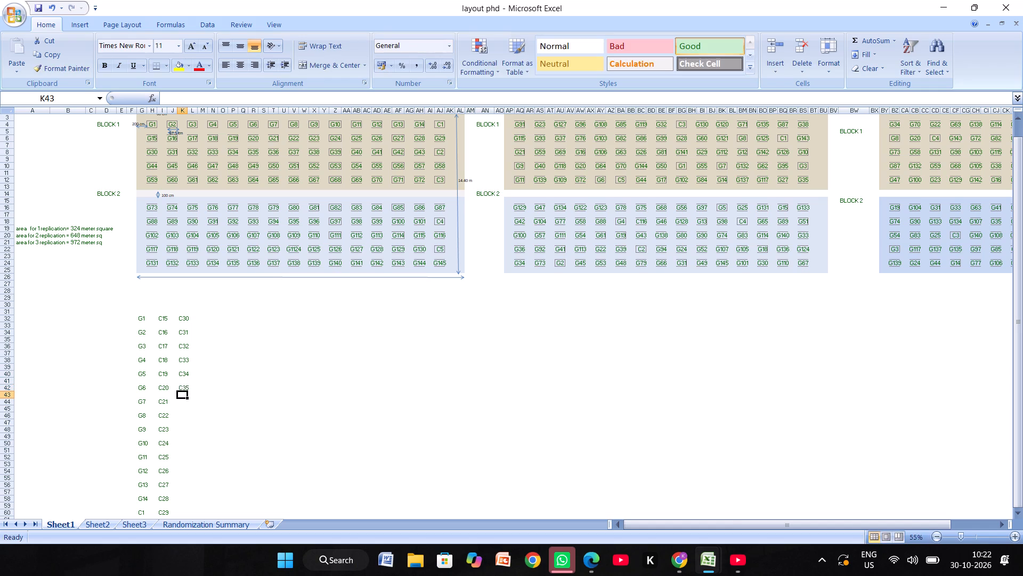
key("Down")
type("C36")
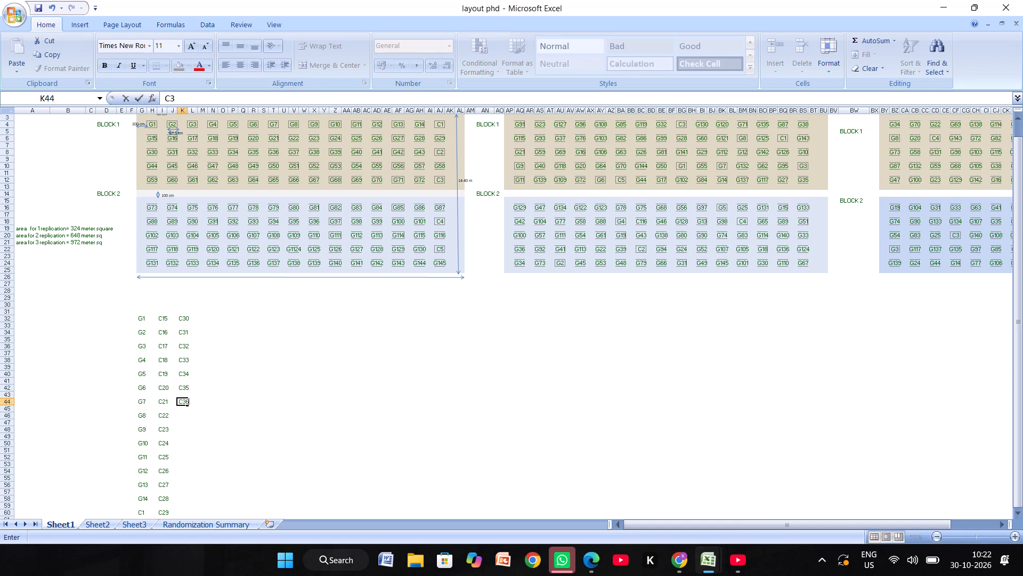
Enter C37 in cell K46, C38 in K48 and C39 in K50.
key("Down")
key("Down")
type("C37")
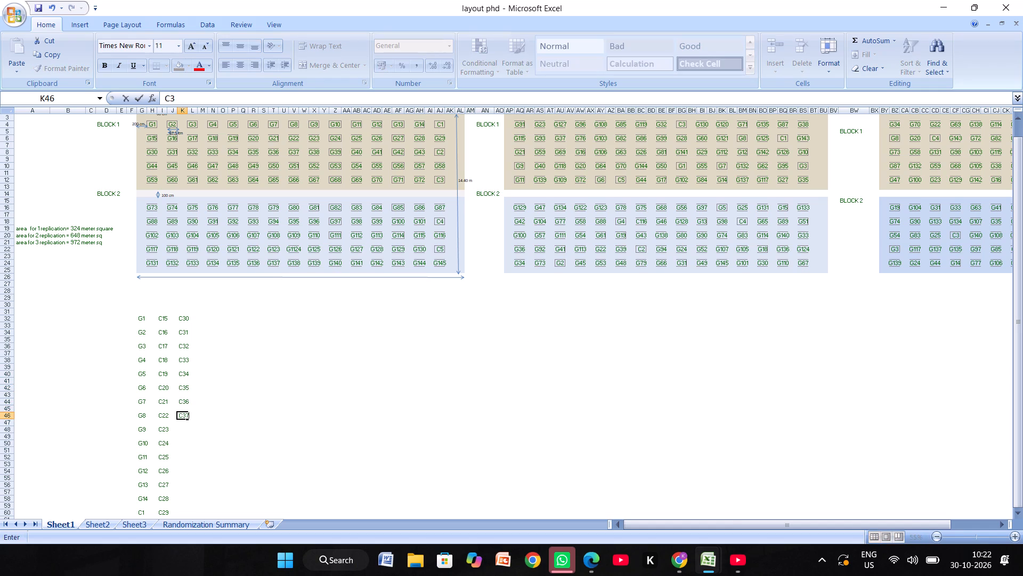
key("Right")
key("Down")
key("Down")
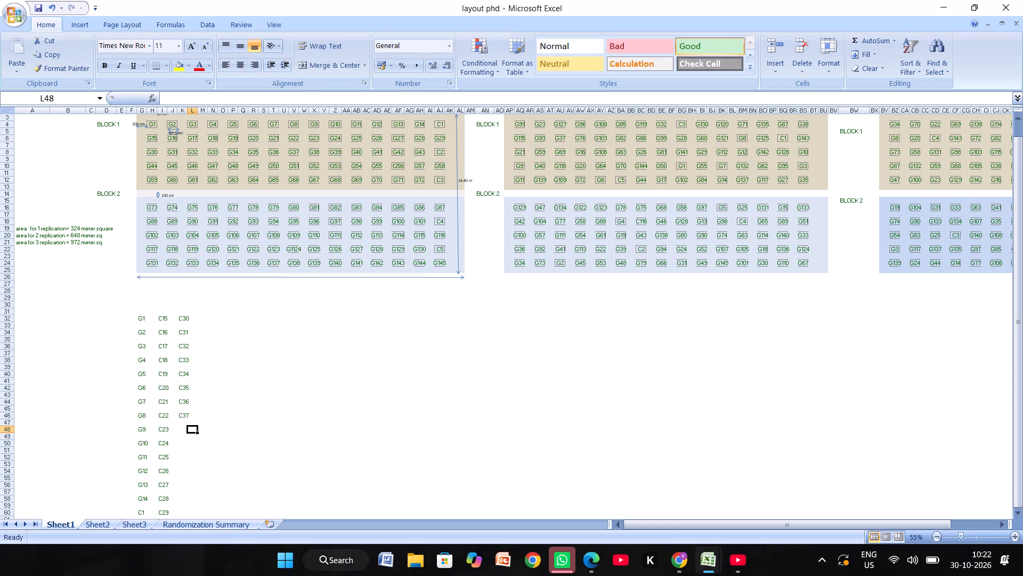
key("Left")
type("C38")
key("Down")
key("Down")
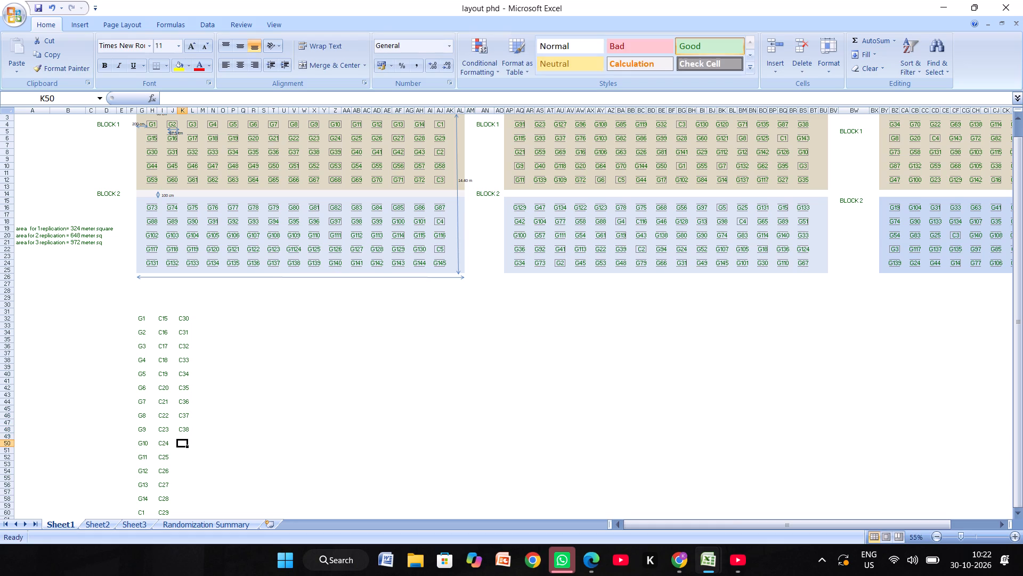
type("C3")
key("9")
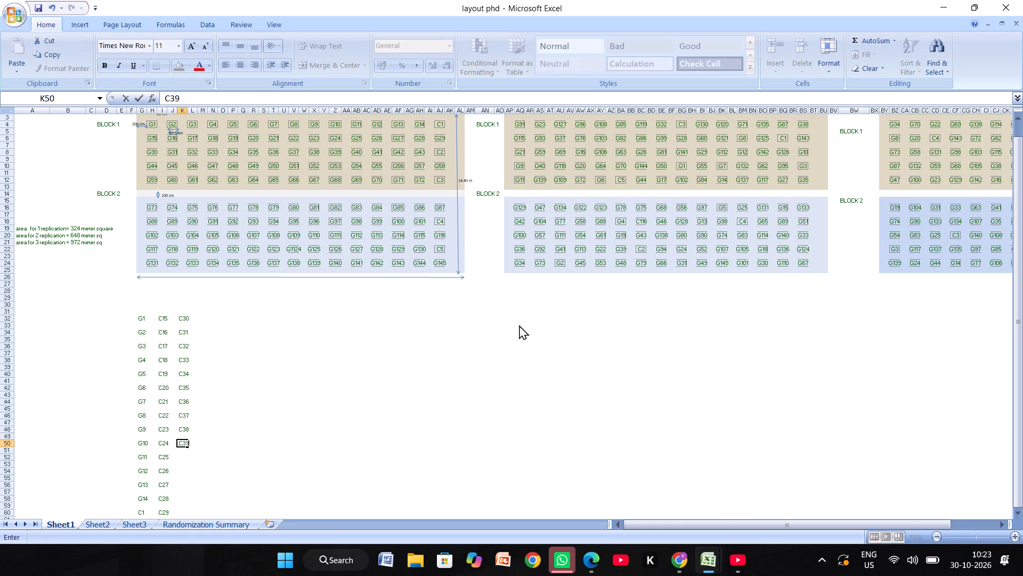
Enter C40 in cell K52, C41 in K54 and C42 in K56.
key("Down")
key("Down")
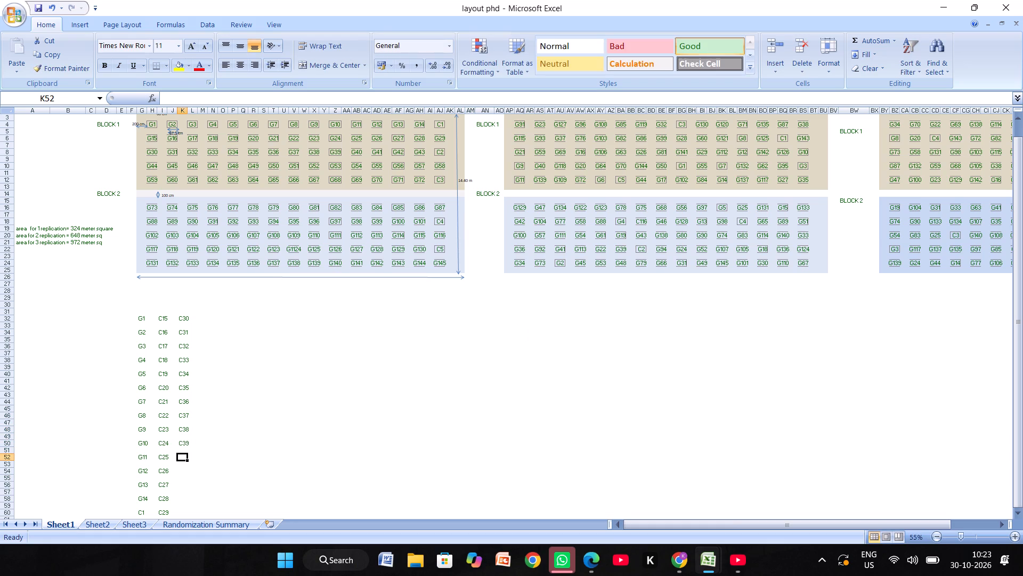
type("C40")
key("Down")
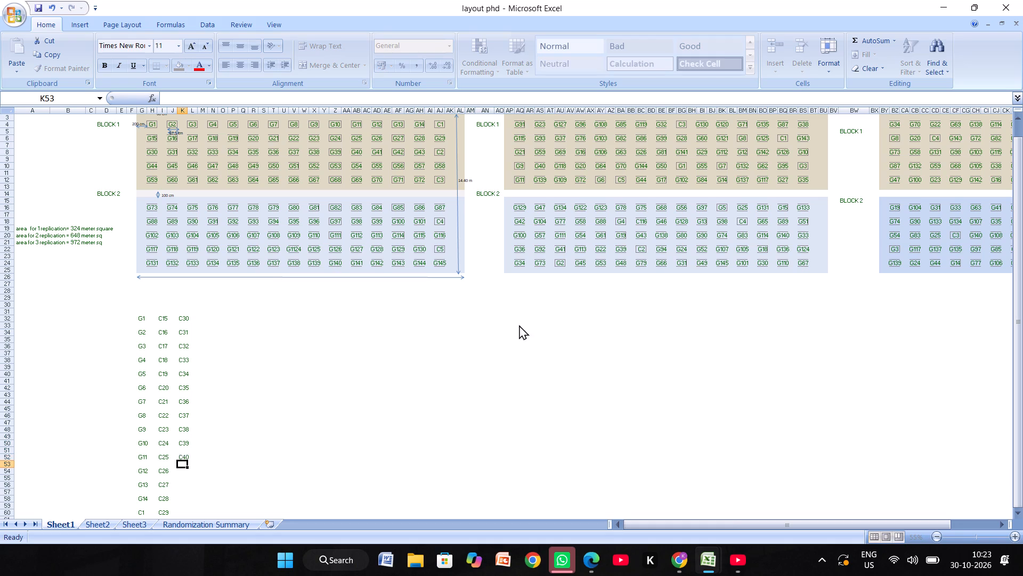
key("Down")
type("C41")
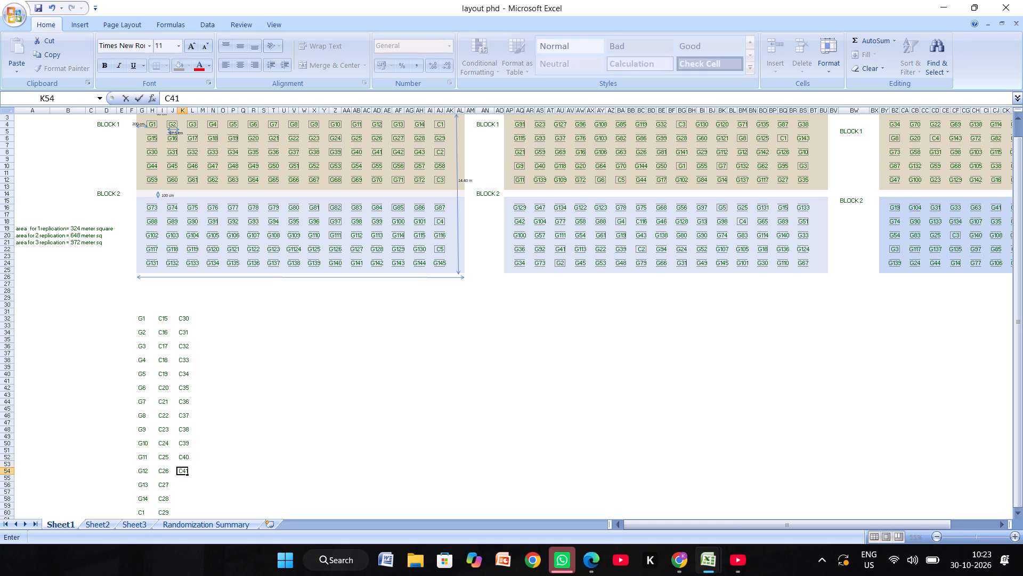
key("Down")
key("Down")
type("C42")
Complete the column K list by entering C43 in cell K58 and C44 in cell K60.
key("Down")
key("Down")
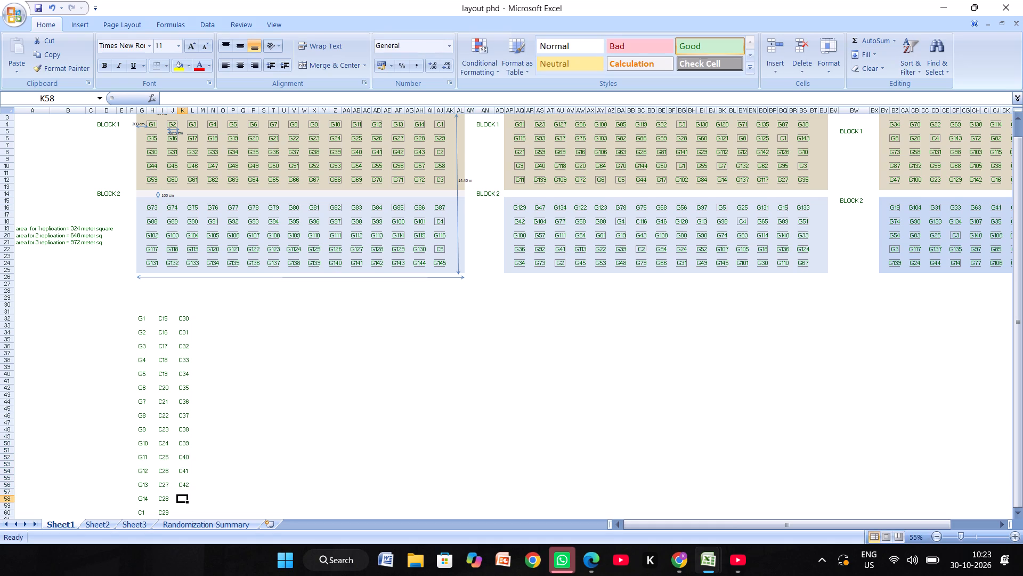
type("C43")
key("Down")
key("Down")
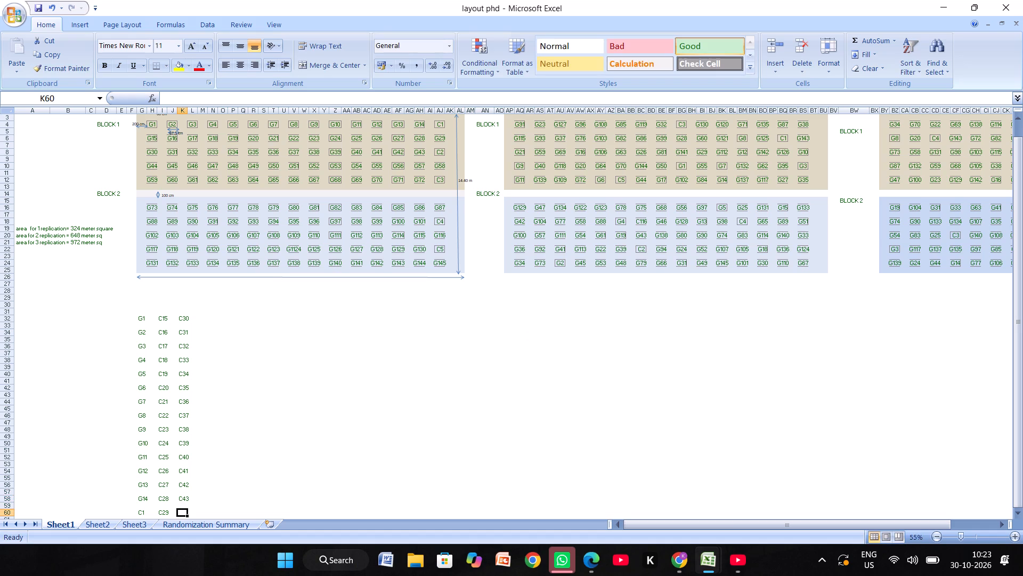
key("c")
type("44")
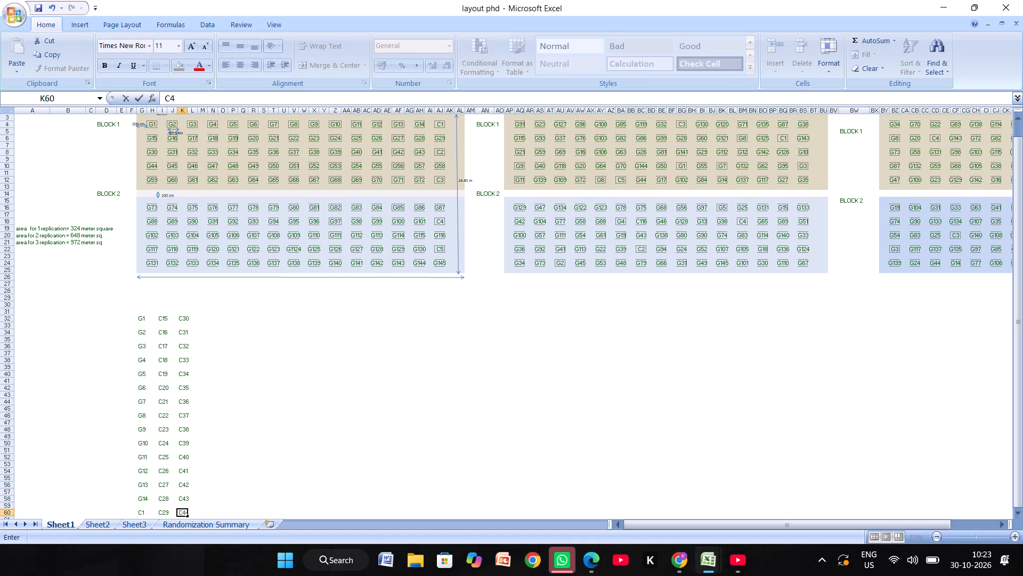
key("Down")
key("Down")
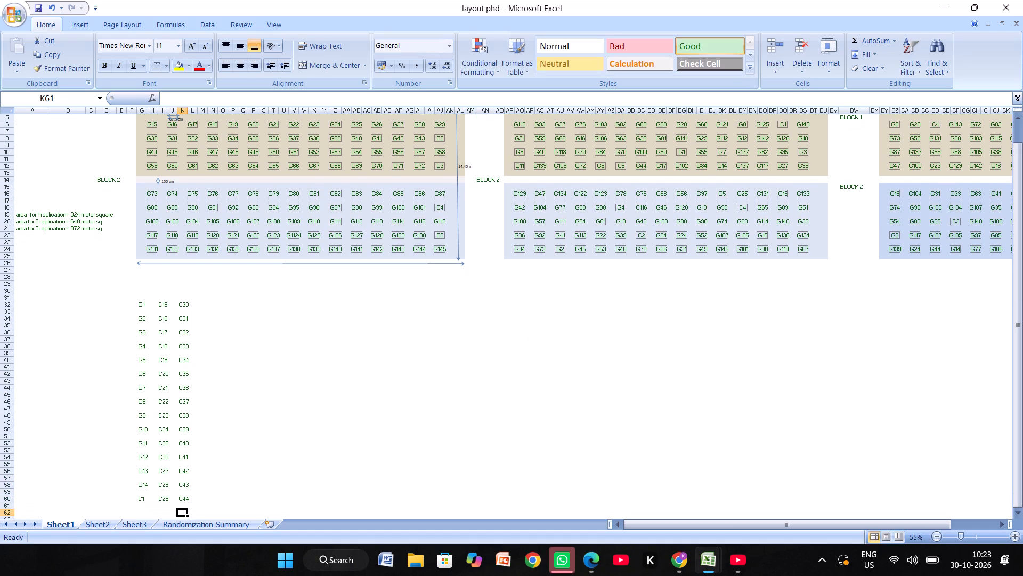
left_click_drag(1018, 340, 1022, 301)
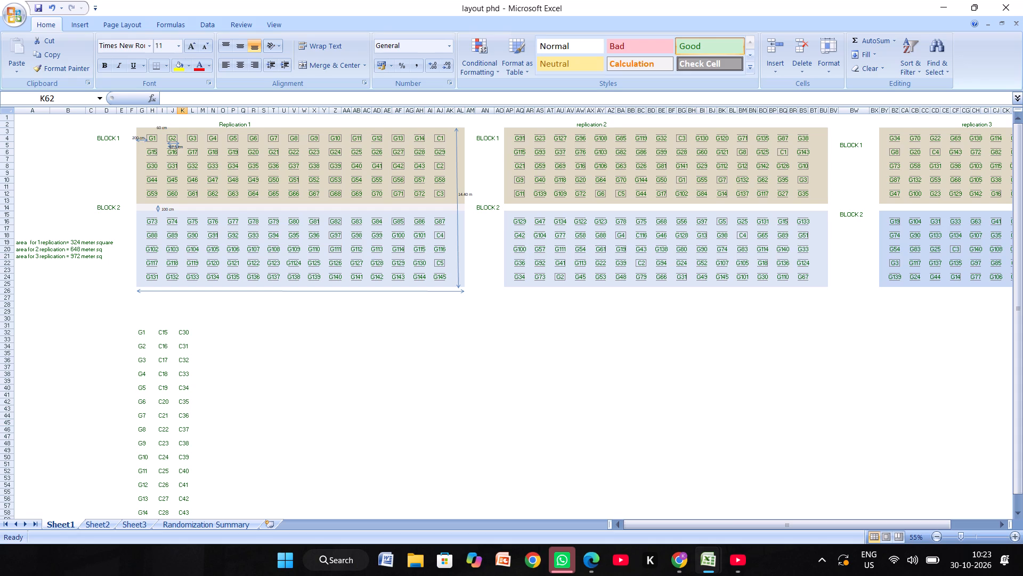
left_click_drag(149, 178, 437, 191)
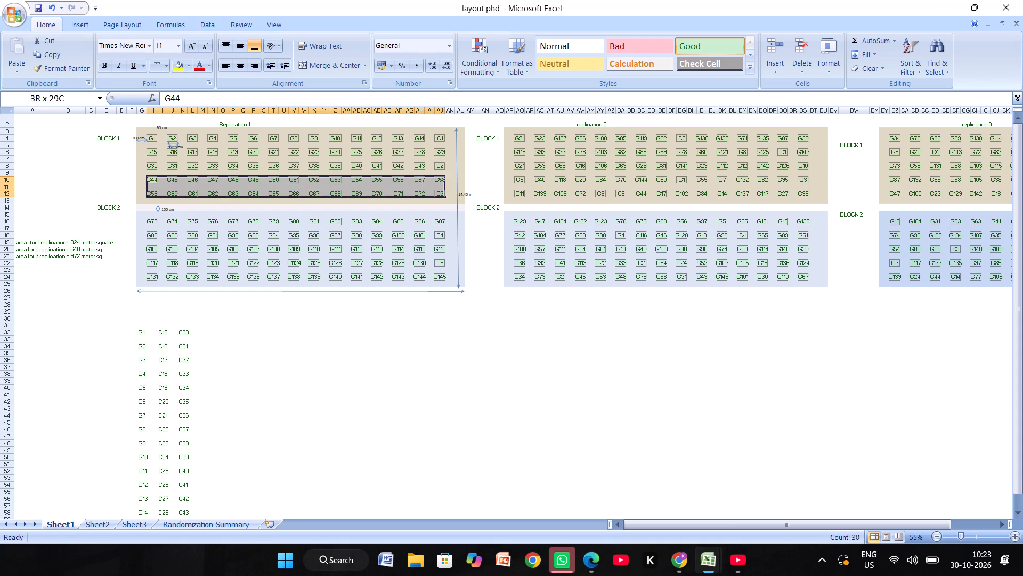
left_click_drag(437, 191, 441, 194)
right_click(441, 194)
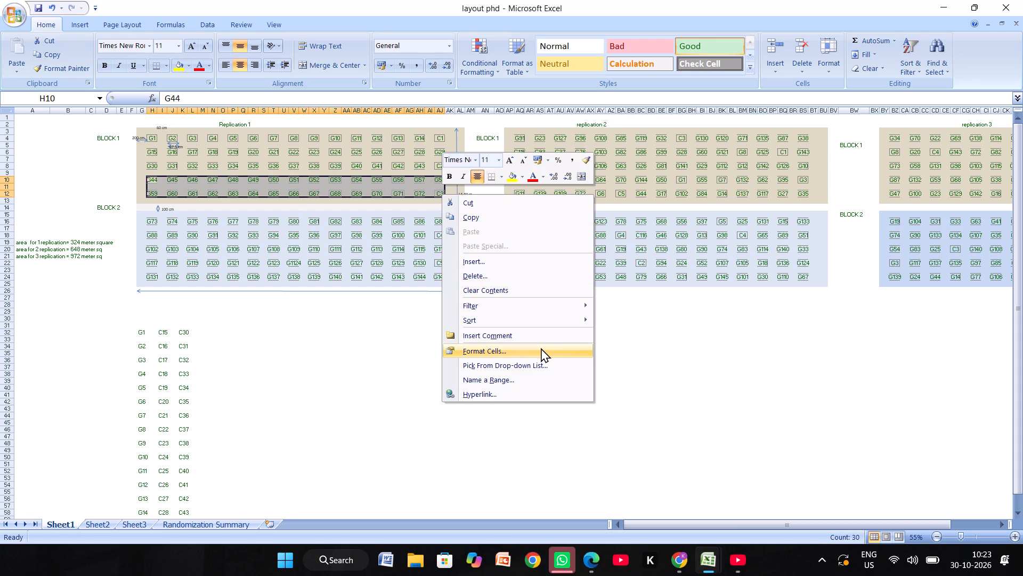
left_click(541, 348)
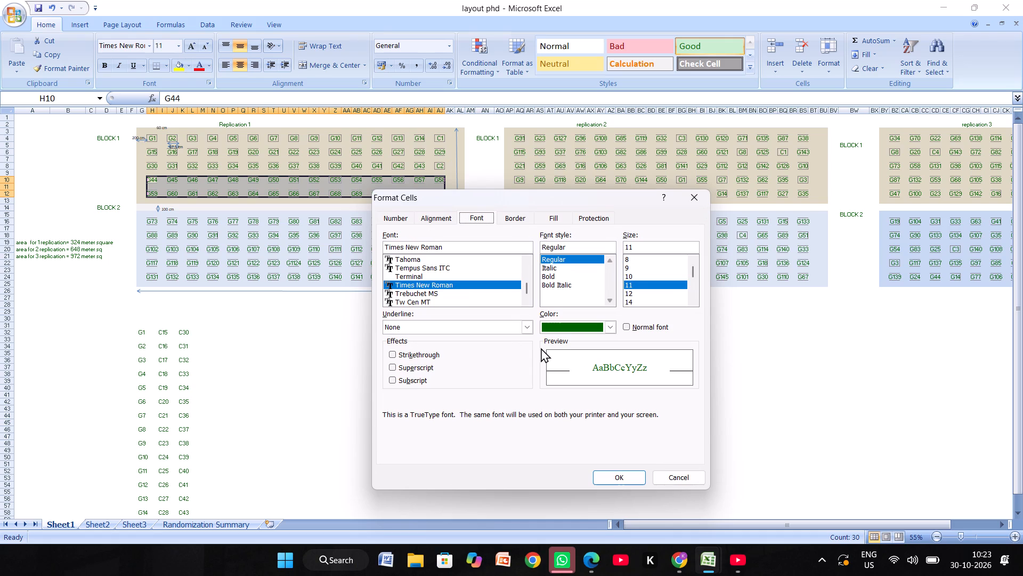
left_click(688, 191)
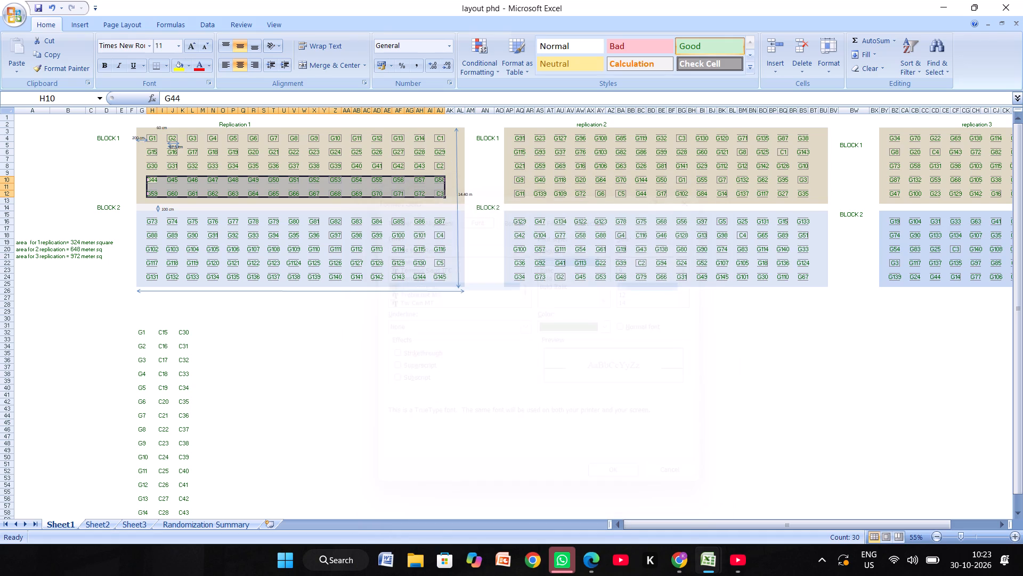
Examine the extent of the Replication 1 plot grid and the three entry lists below it by selecting each range.
left_click_drag(150, 130, 311, 201)
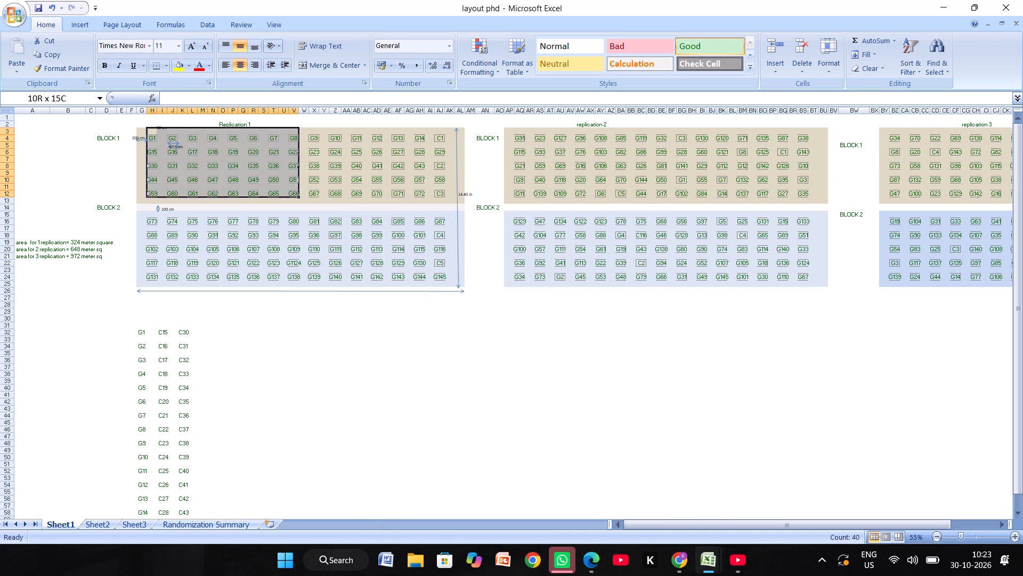
left_click_drag(311, 201, 451, 204)
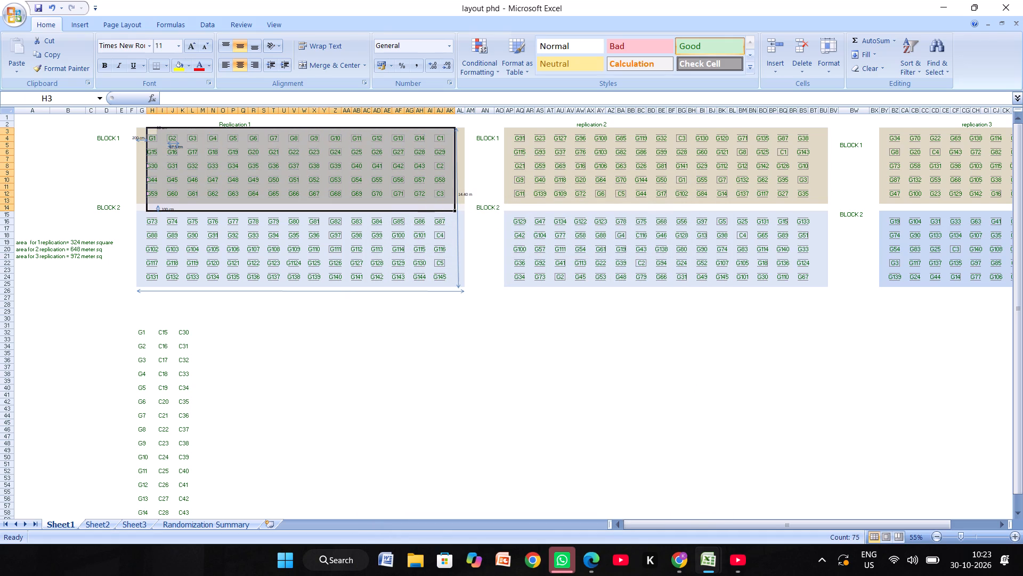
left_click_drag(138, 129, 456, 287)
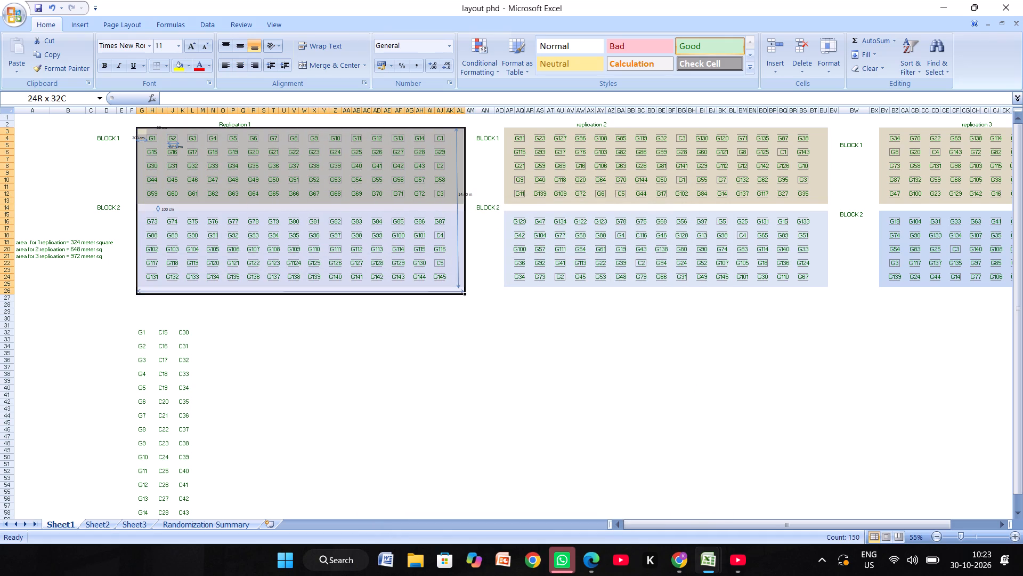
left_click_drag(456, 287, 457, 287)
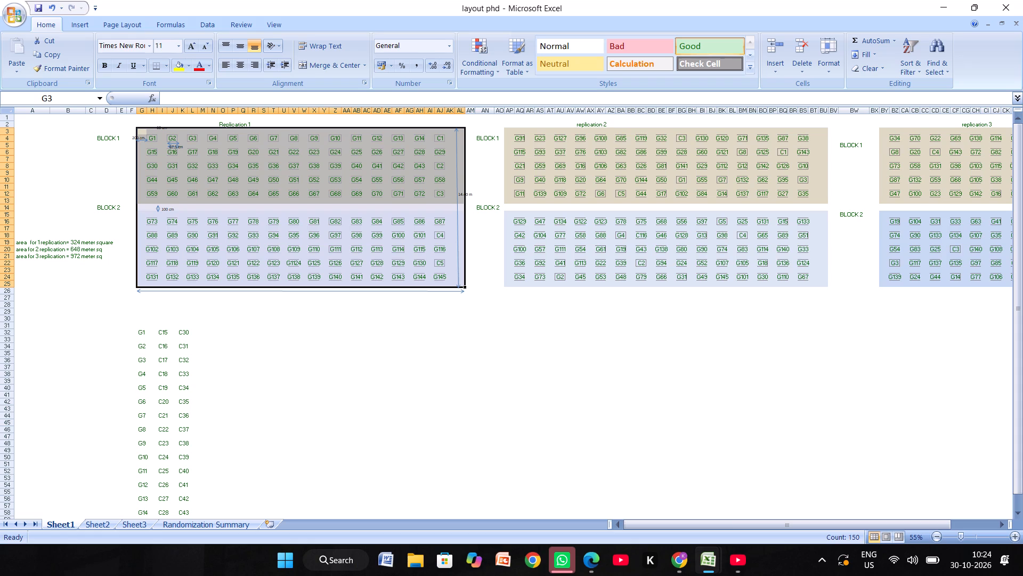
left_click(383, 168)
left_click(141, 131)
left_click_drag(141, 131, 190, 164)
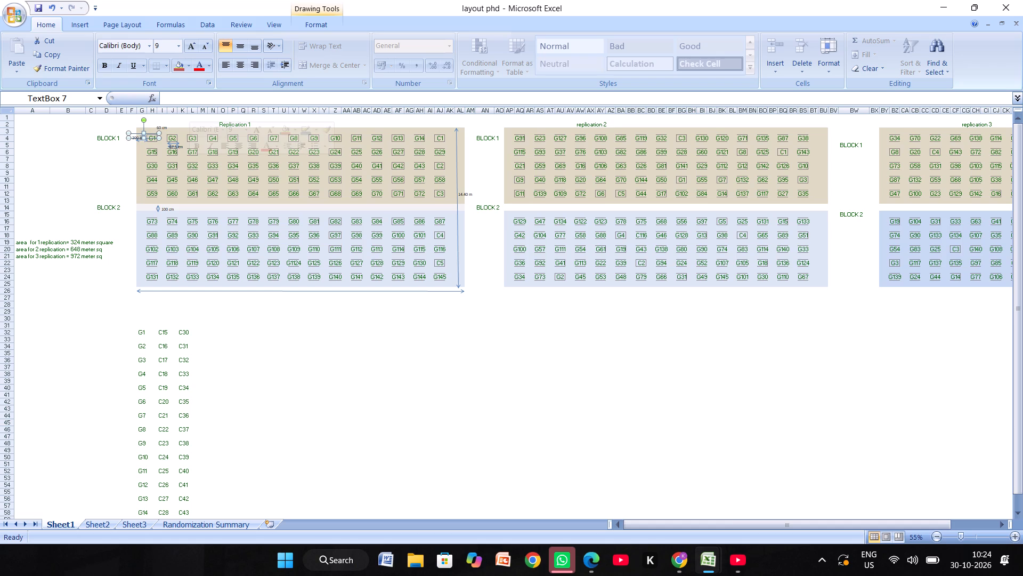
left_click_drag(454, 286, 353, 89)
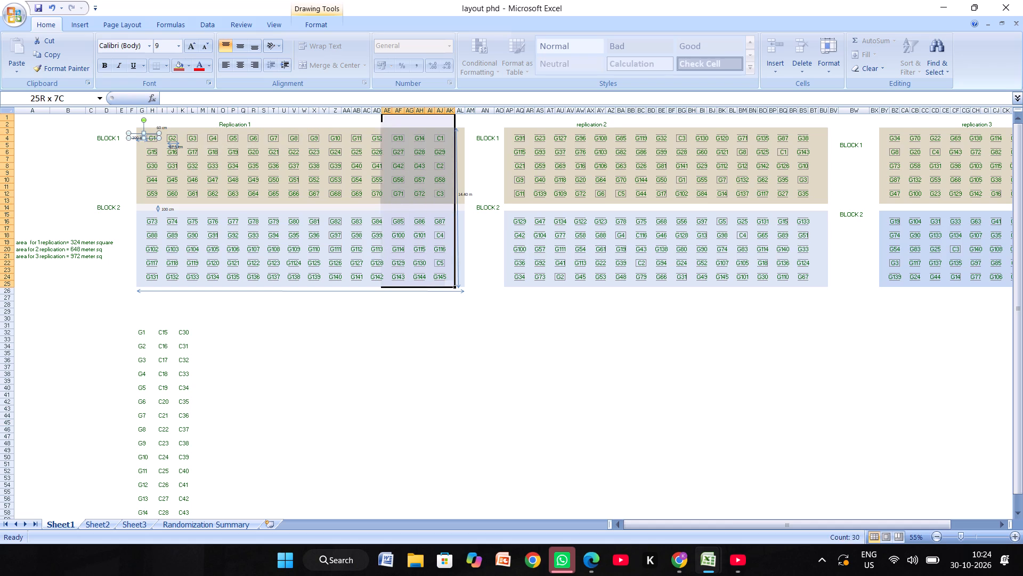
left_click_drag(353, 89, 146, 118)
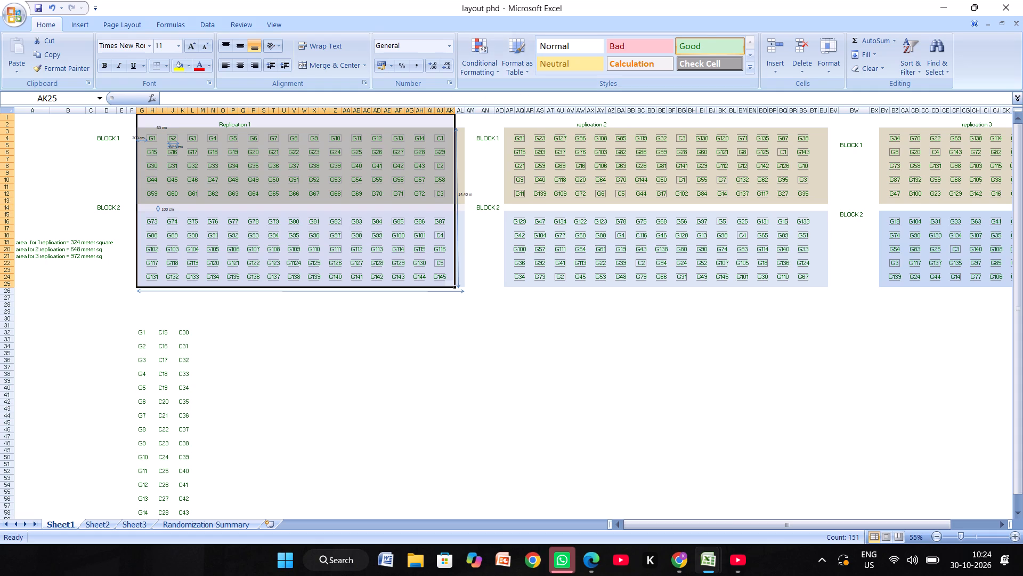
left_click_drag(143, 332, 197, 508)
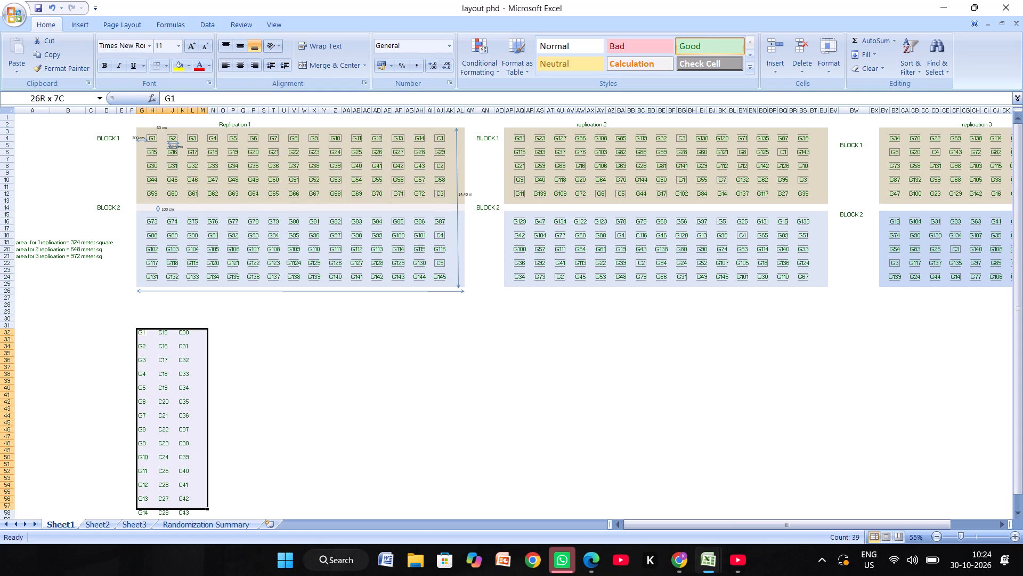
left_click_drag(197, 508, 196, 500)
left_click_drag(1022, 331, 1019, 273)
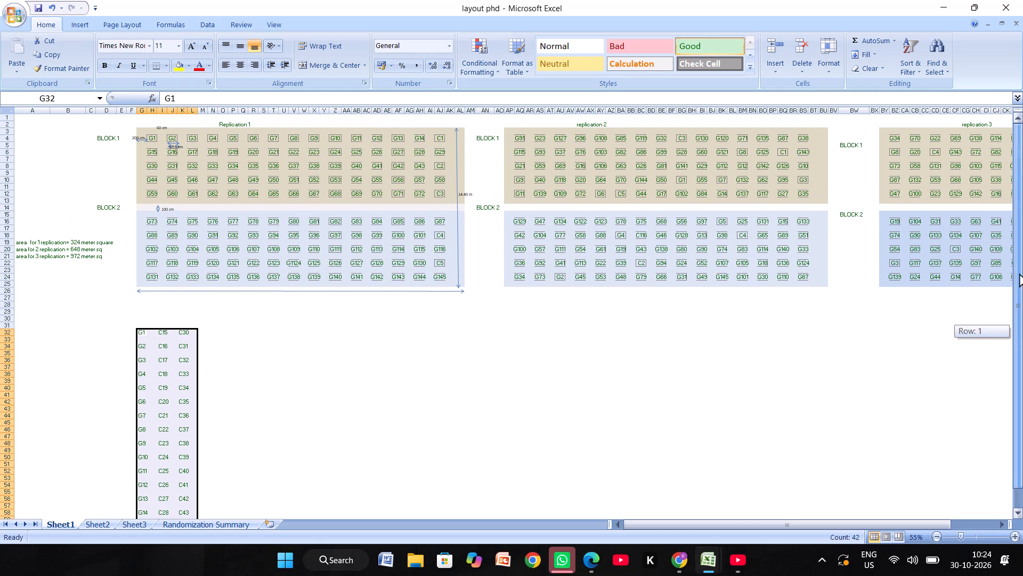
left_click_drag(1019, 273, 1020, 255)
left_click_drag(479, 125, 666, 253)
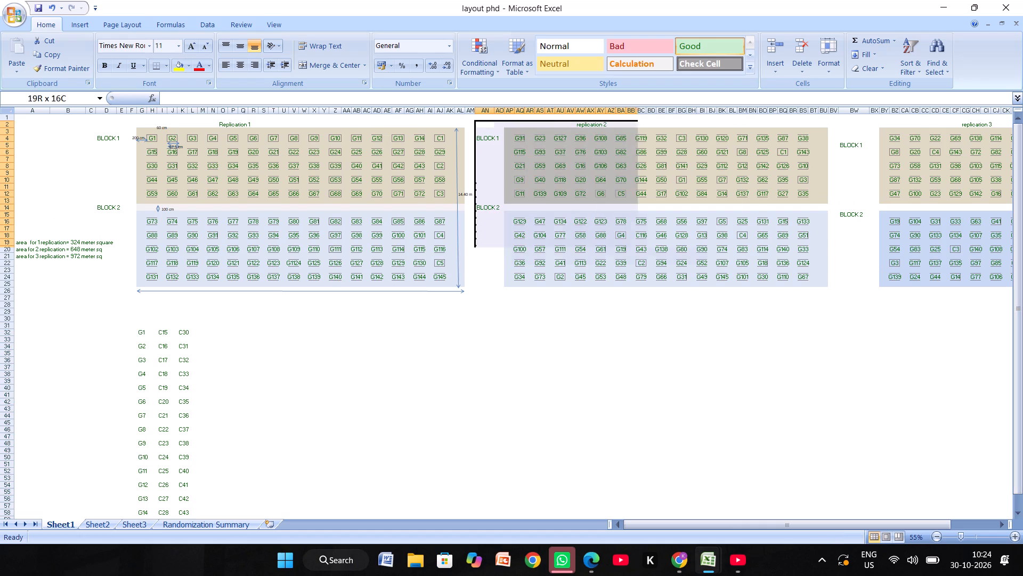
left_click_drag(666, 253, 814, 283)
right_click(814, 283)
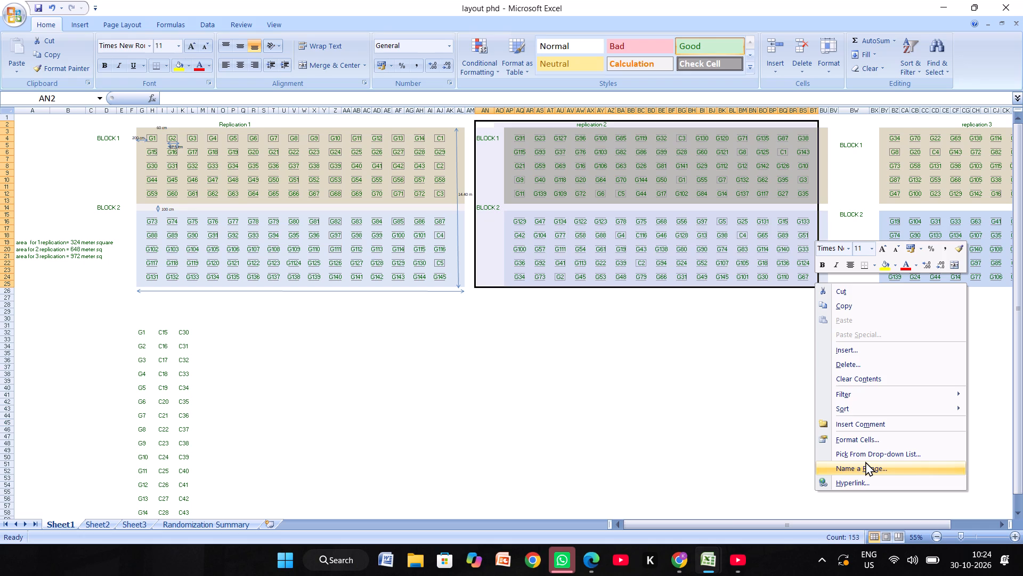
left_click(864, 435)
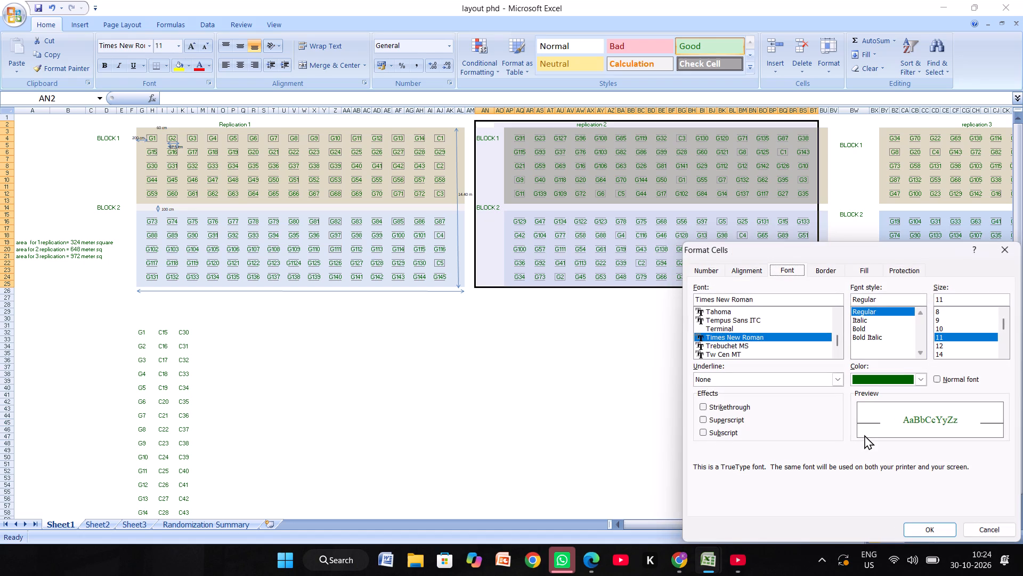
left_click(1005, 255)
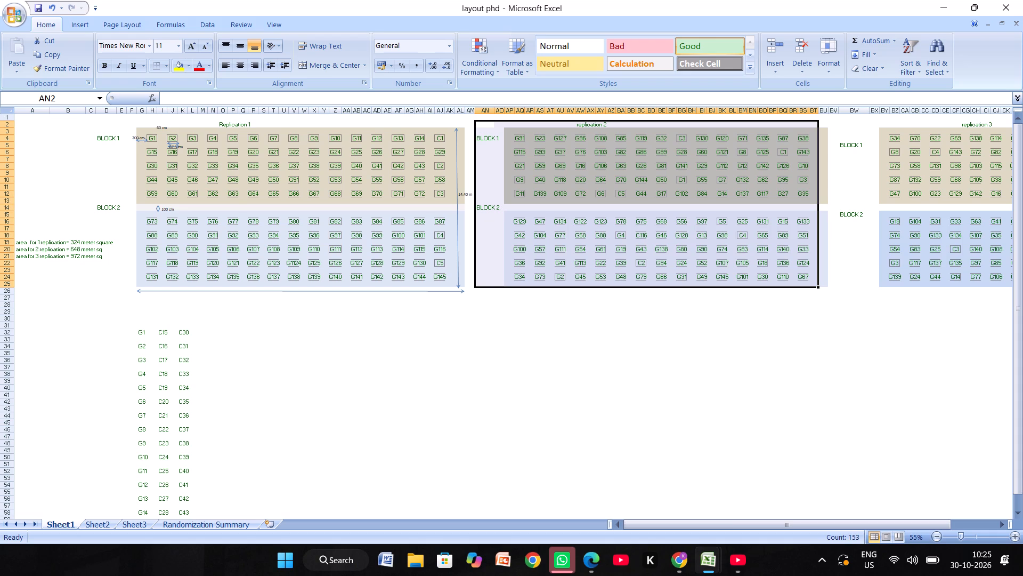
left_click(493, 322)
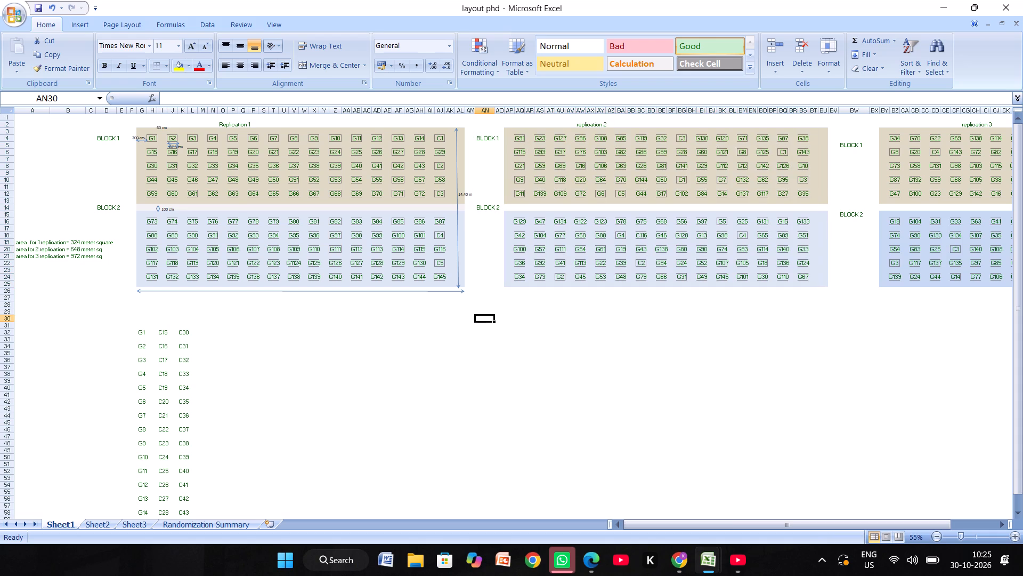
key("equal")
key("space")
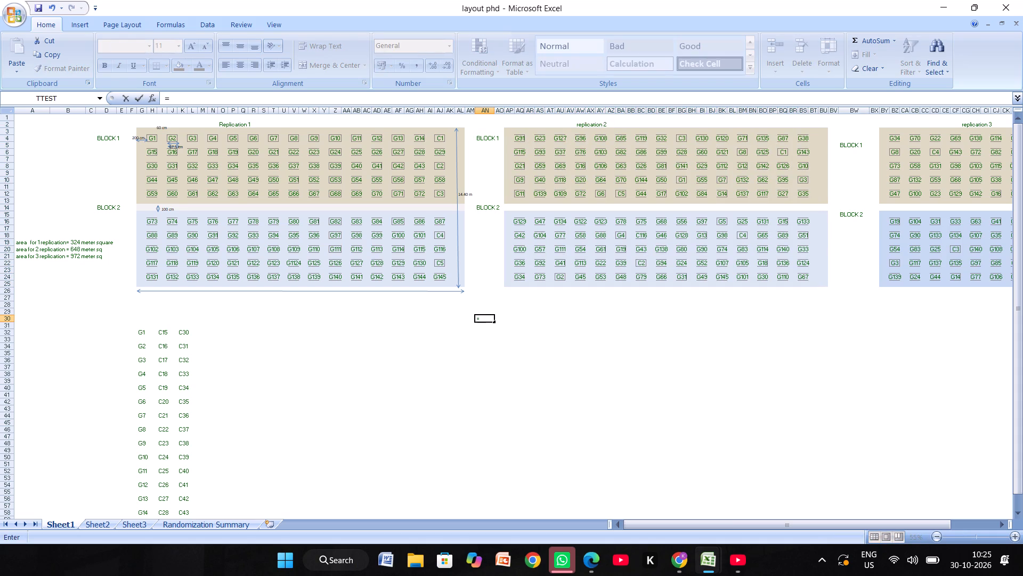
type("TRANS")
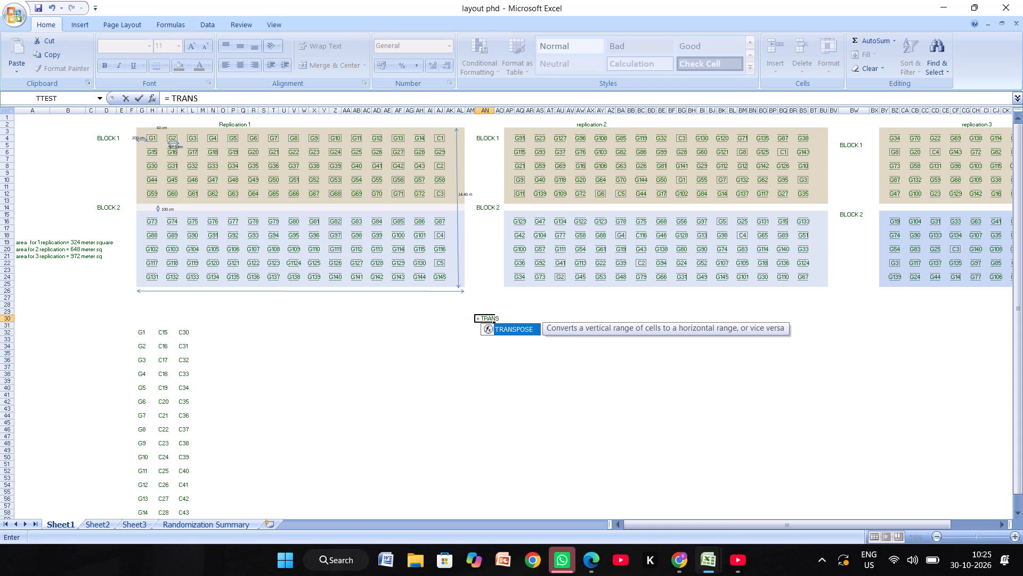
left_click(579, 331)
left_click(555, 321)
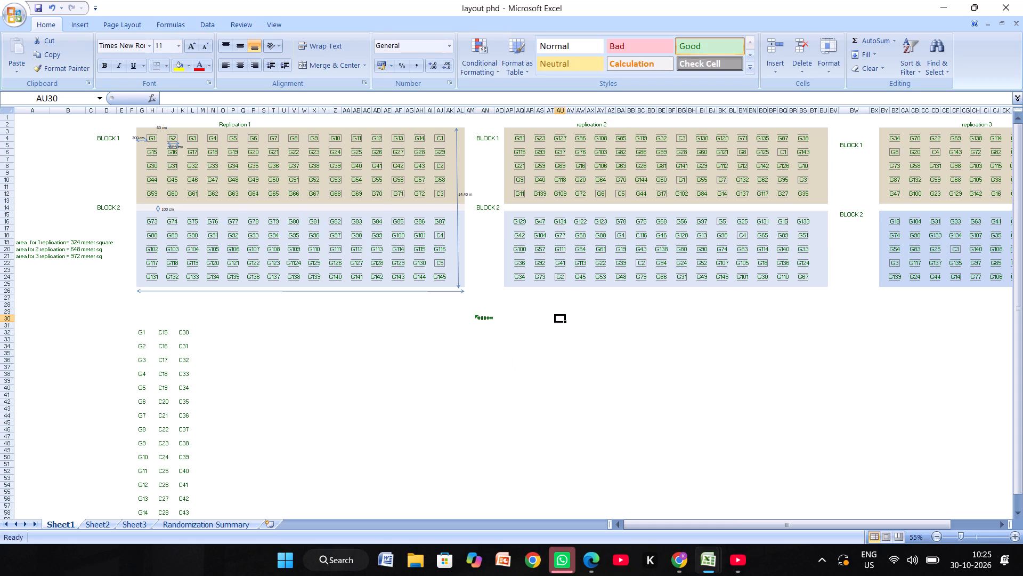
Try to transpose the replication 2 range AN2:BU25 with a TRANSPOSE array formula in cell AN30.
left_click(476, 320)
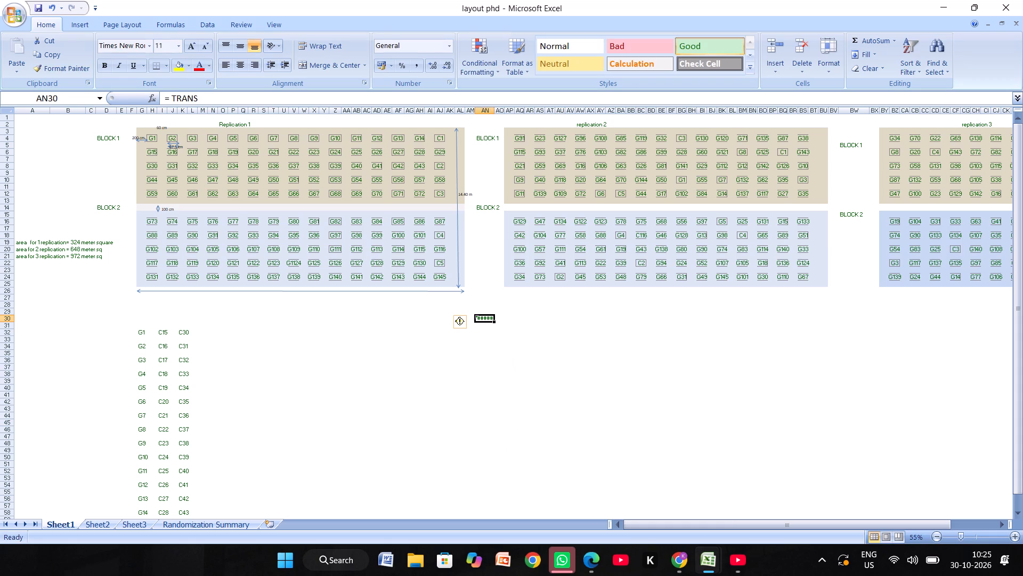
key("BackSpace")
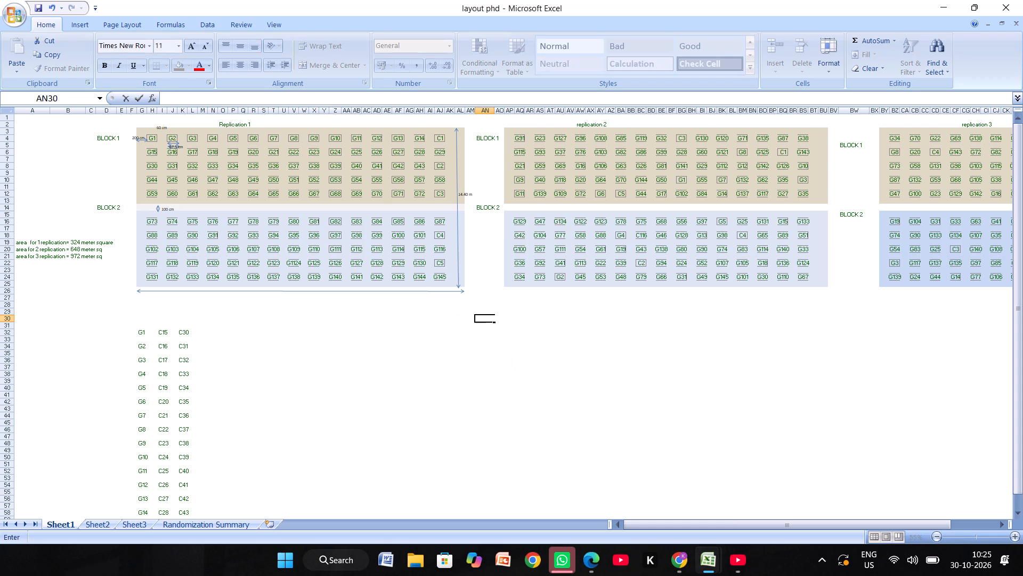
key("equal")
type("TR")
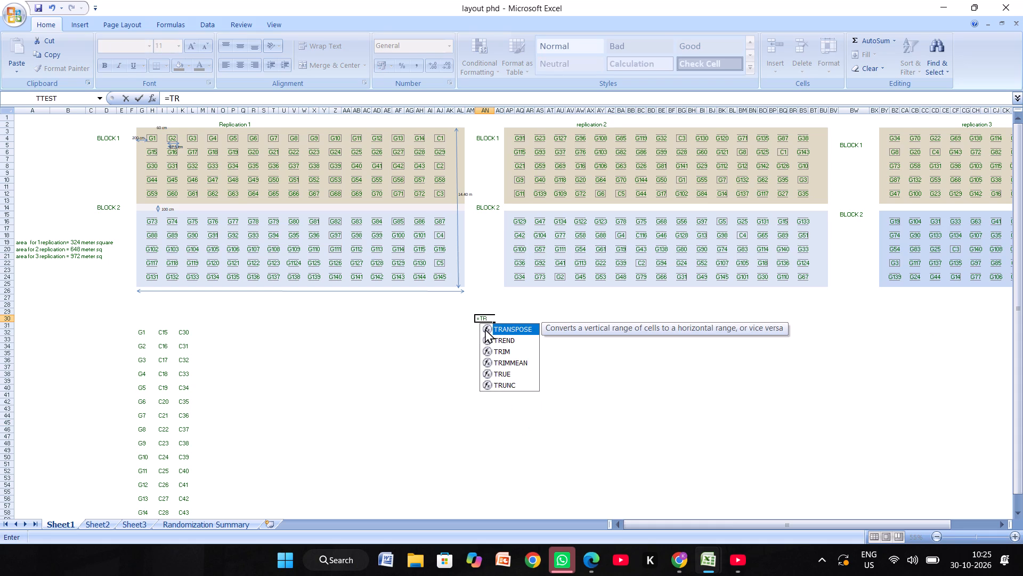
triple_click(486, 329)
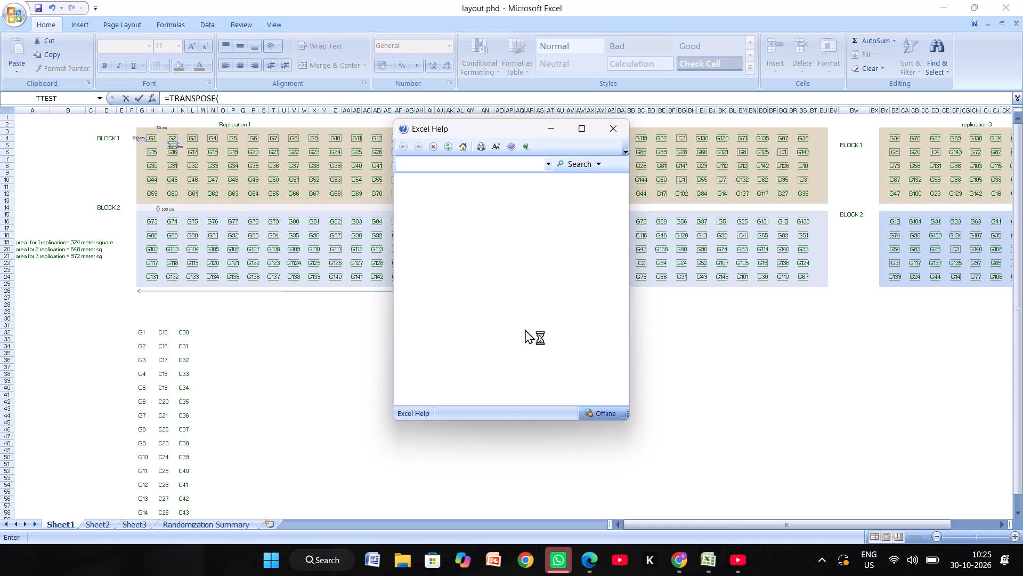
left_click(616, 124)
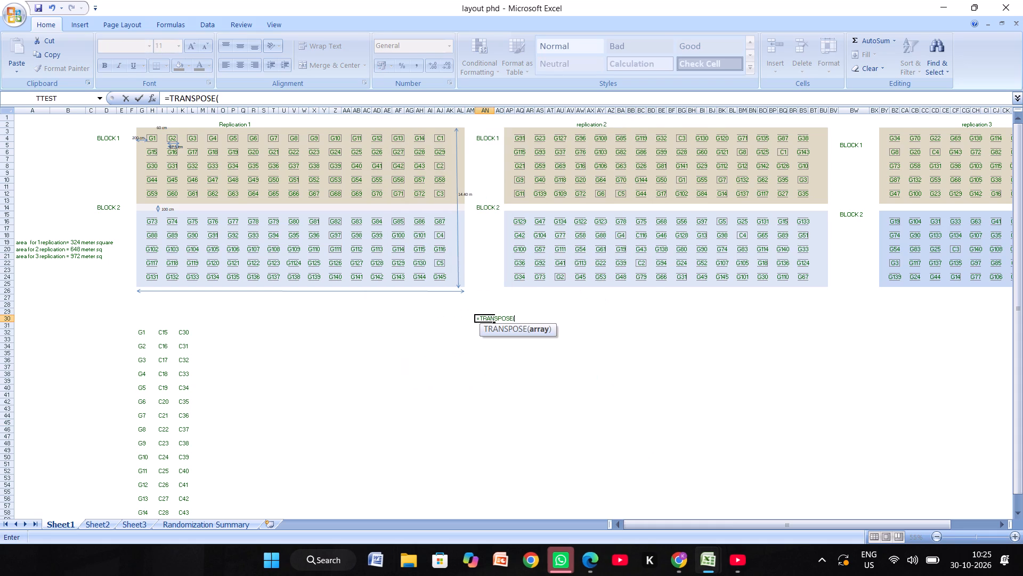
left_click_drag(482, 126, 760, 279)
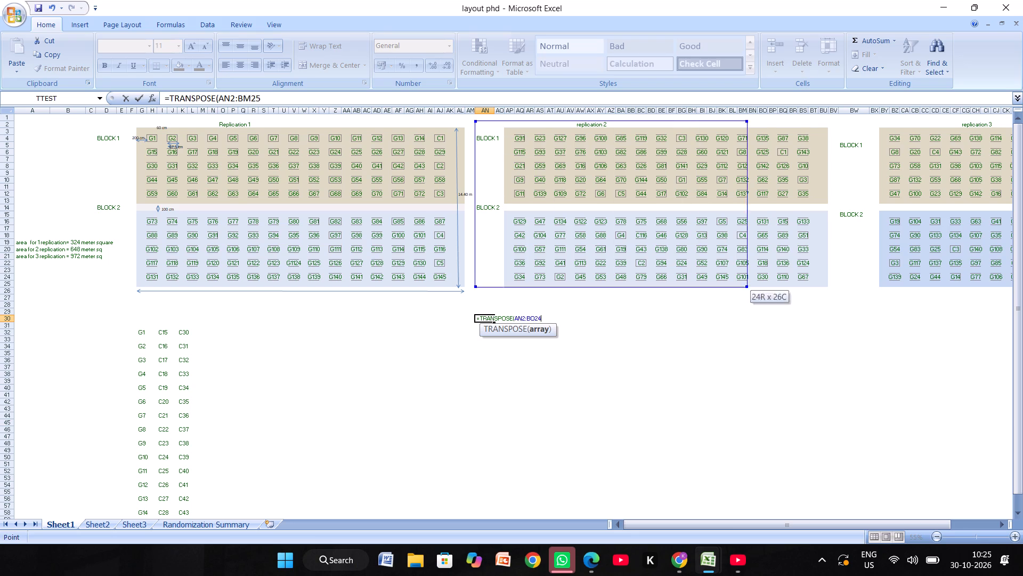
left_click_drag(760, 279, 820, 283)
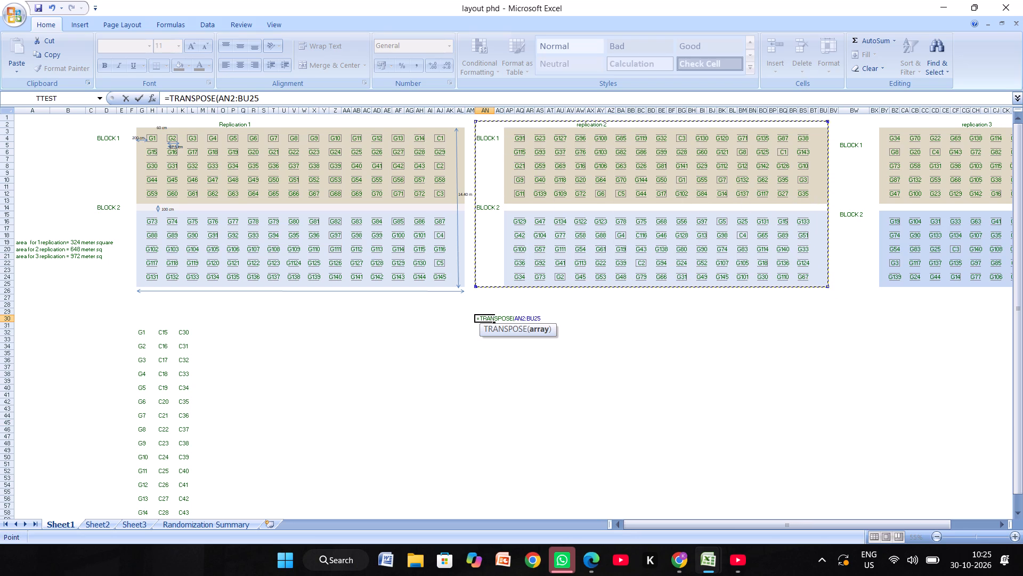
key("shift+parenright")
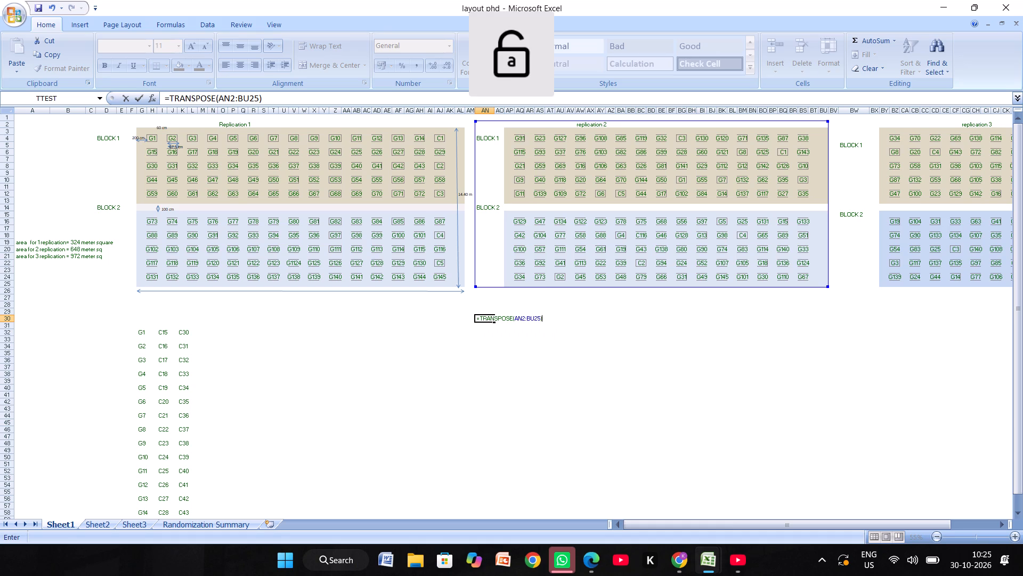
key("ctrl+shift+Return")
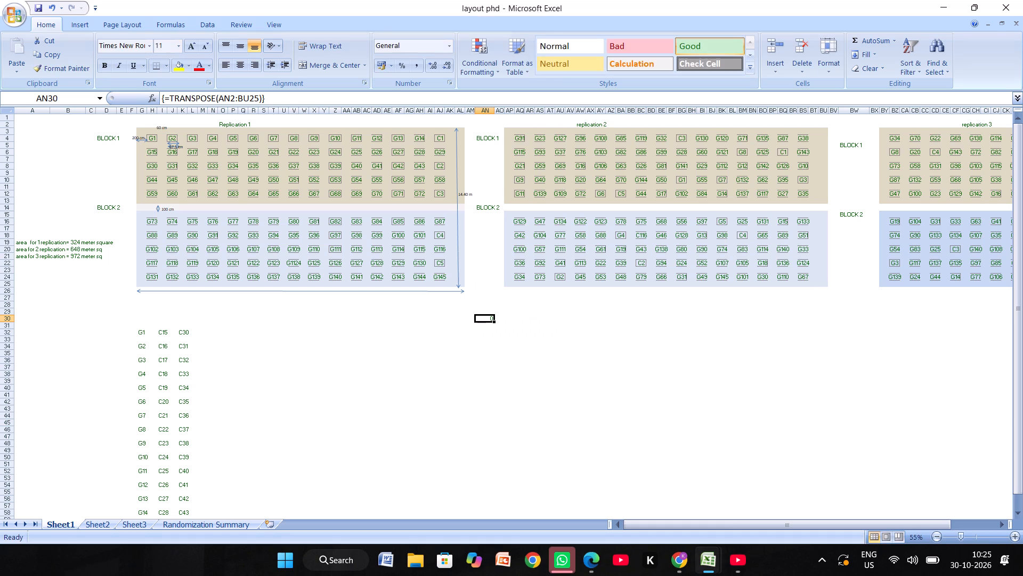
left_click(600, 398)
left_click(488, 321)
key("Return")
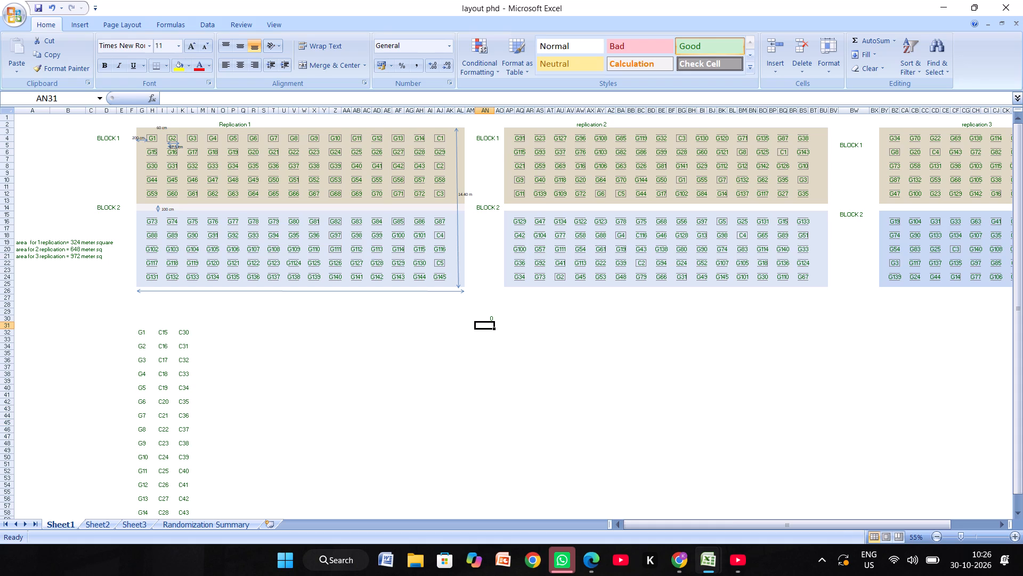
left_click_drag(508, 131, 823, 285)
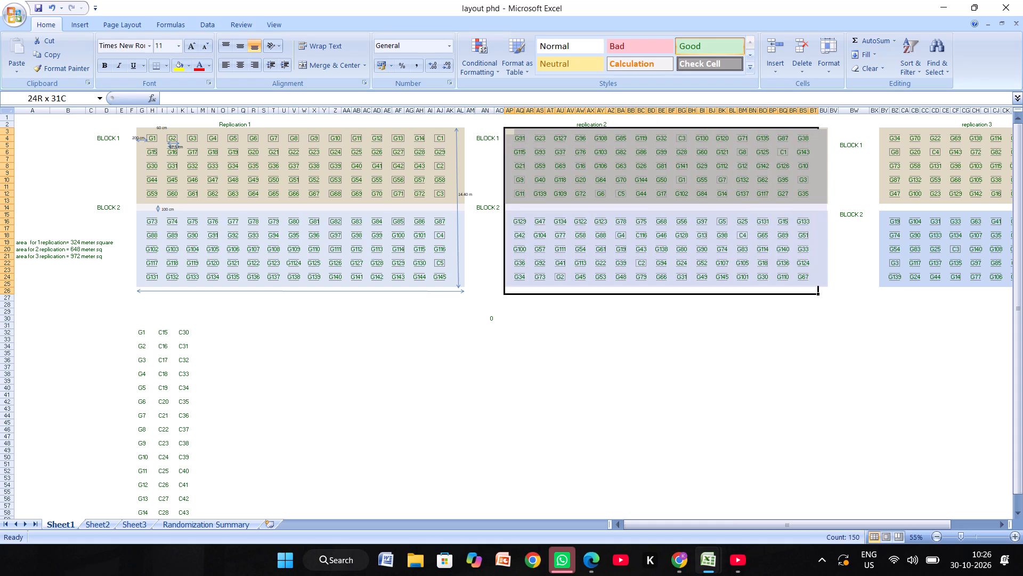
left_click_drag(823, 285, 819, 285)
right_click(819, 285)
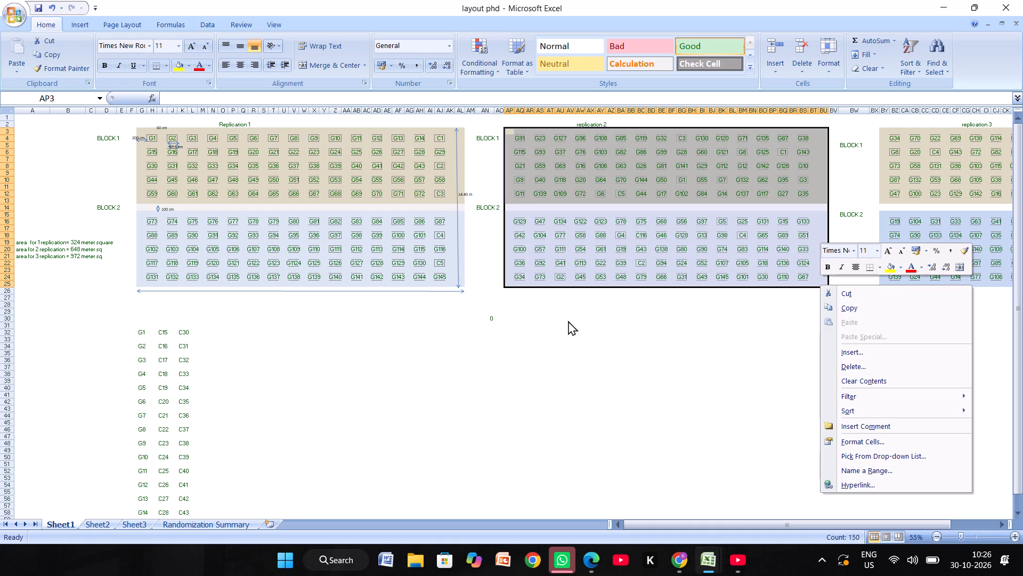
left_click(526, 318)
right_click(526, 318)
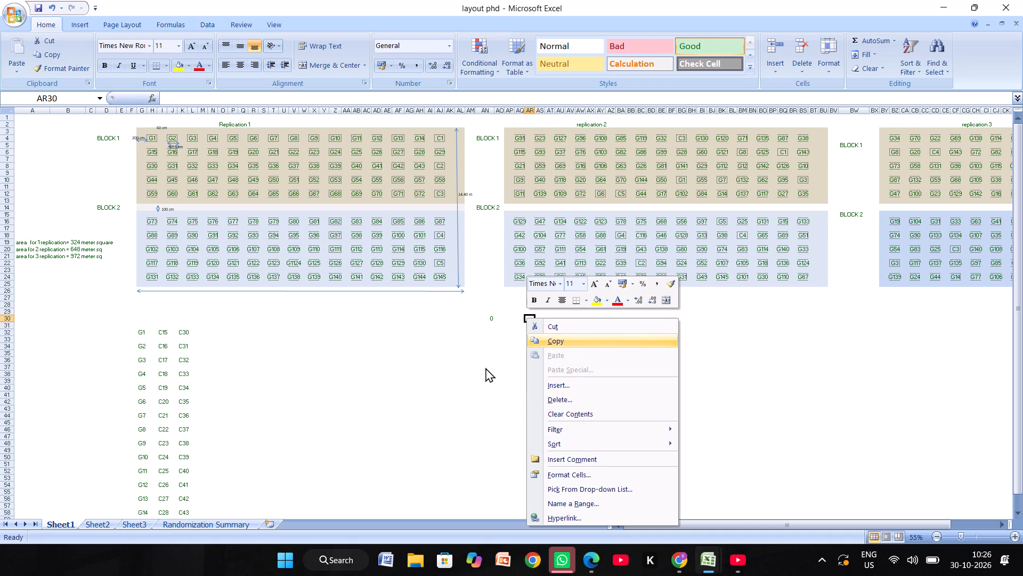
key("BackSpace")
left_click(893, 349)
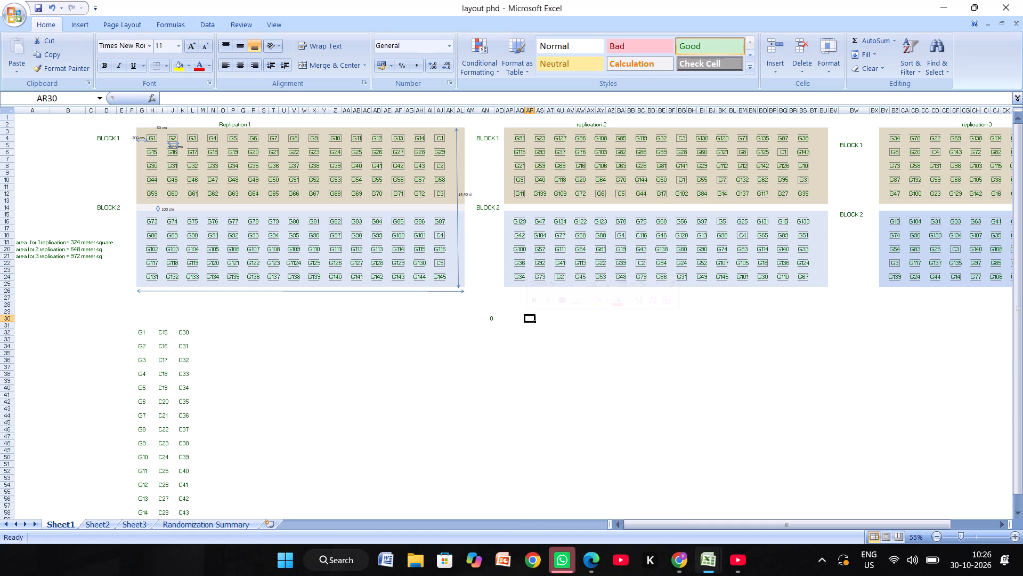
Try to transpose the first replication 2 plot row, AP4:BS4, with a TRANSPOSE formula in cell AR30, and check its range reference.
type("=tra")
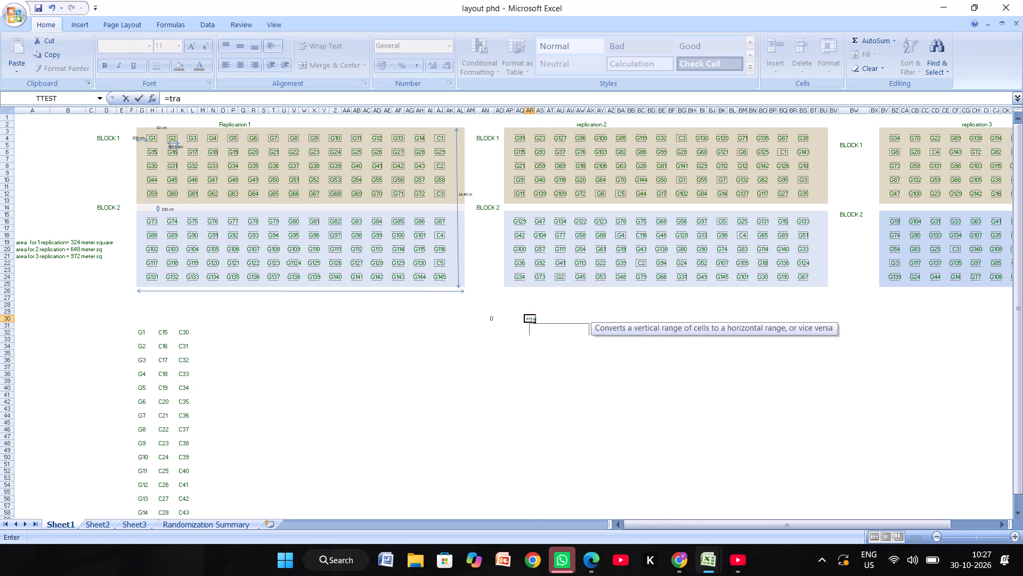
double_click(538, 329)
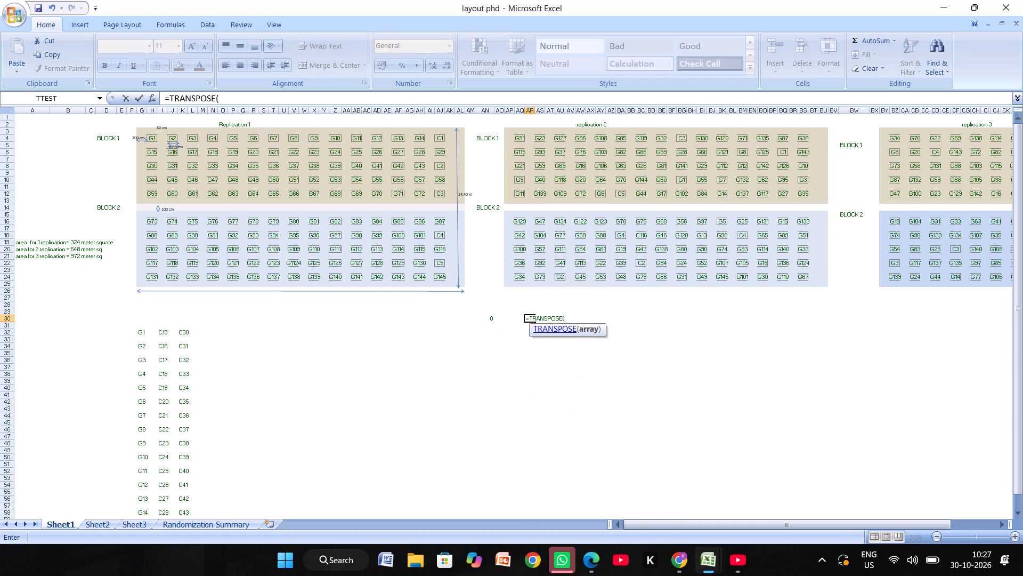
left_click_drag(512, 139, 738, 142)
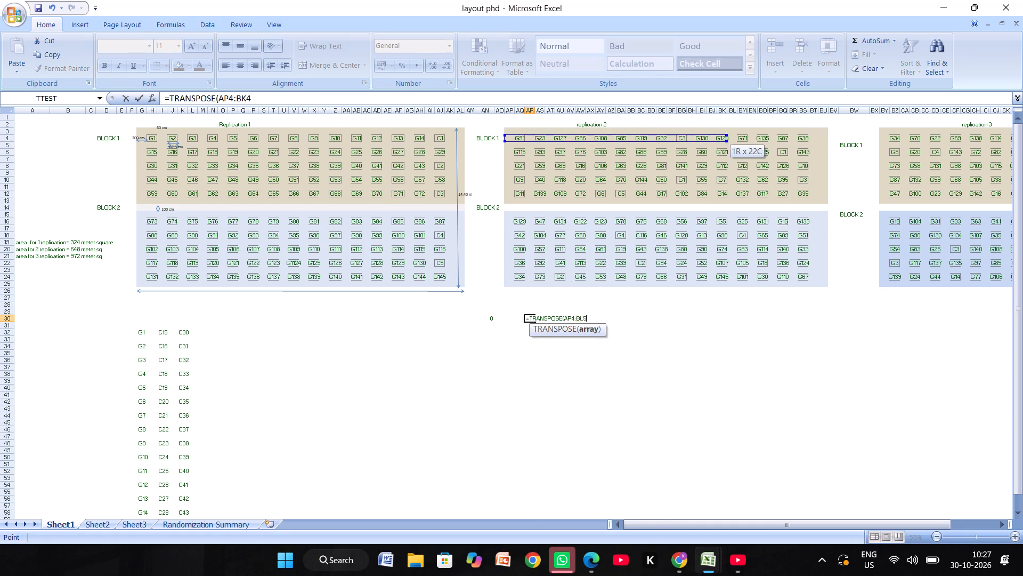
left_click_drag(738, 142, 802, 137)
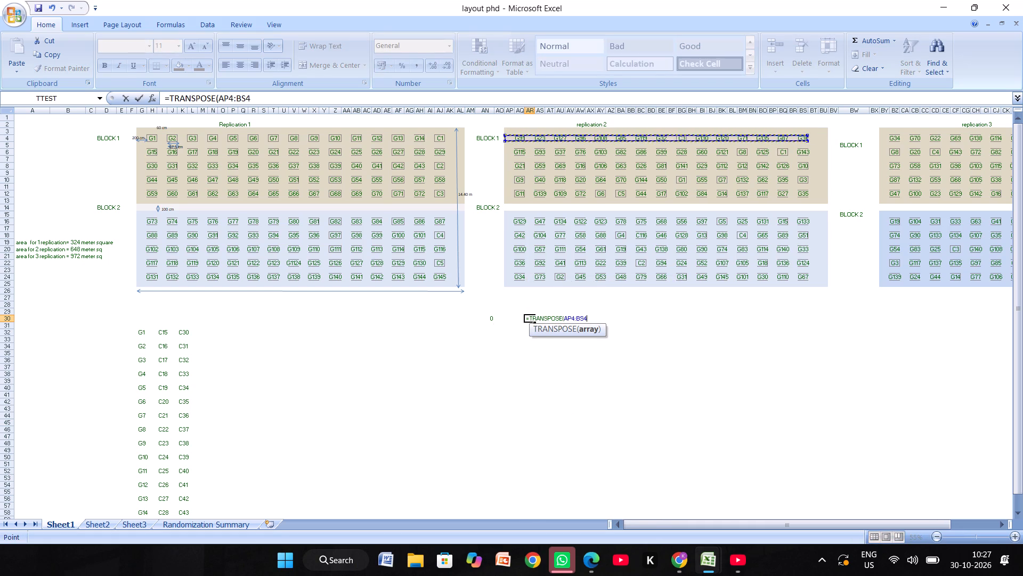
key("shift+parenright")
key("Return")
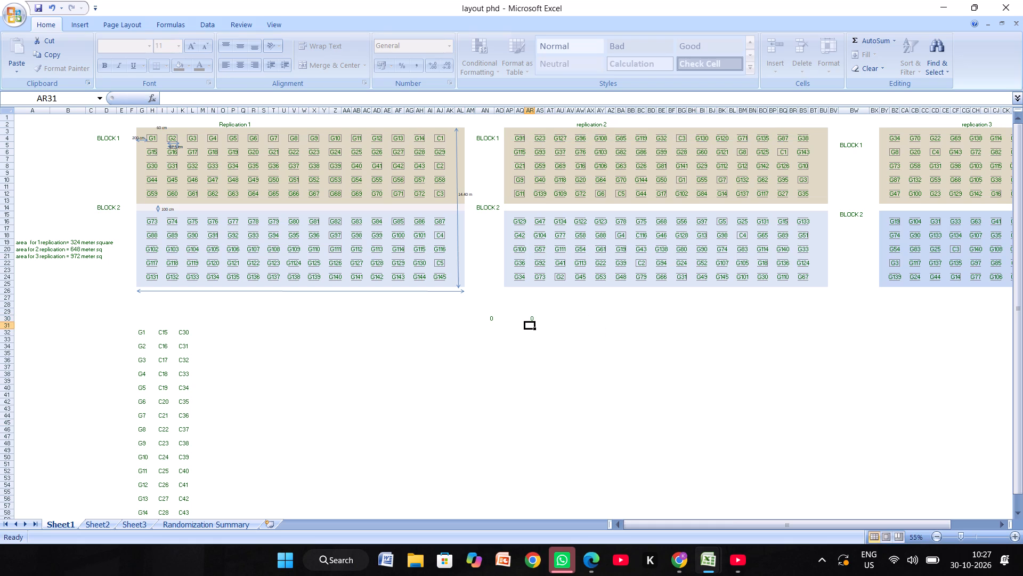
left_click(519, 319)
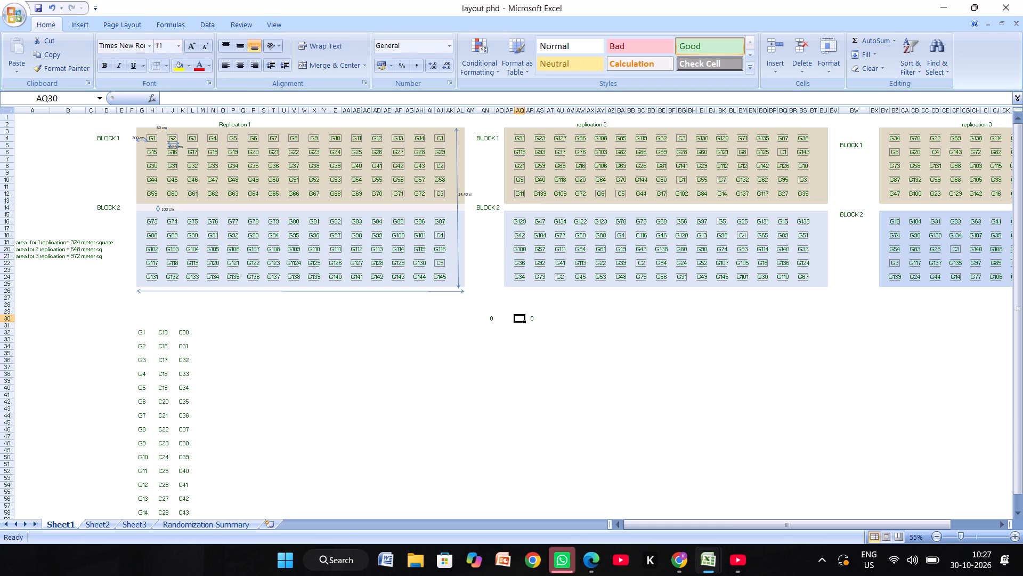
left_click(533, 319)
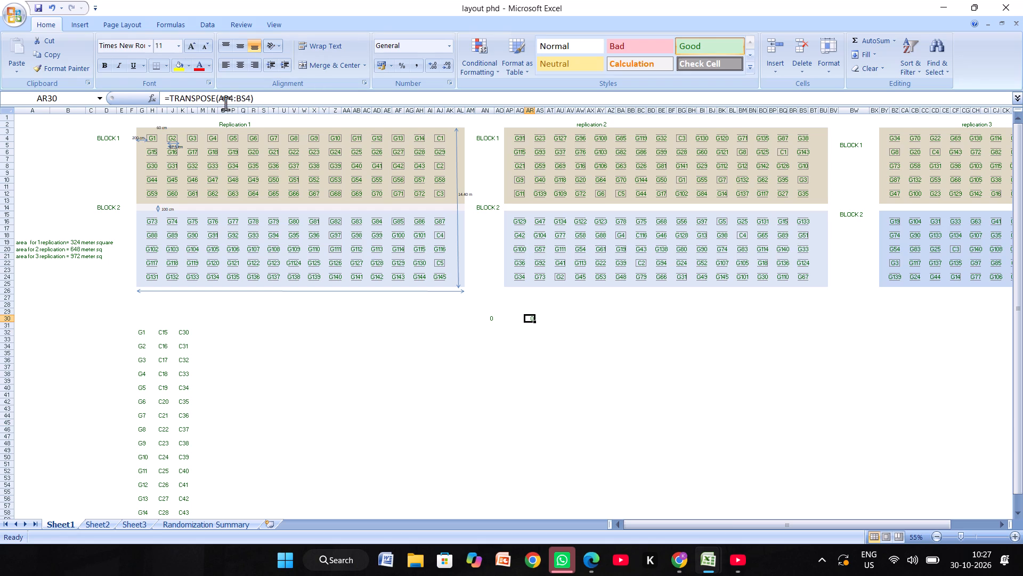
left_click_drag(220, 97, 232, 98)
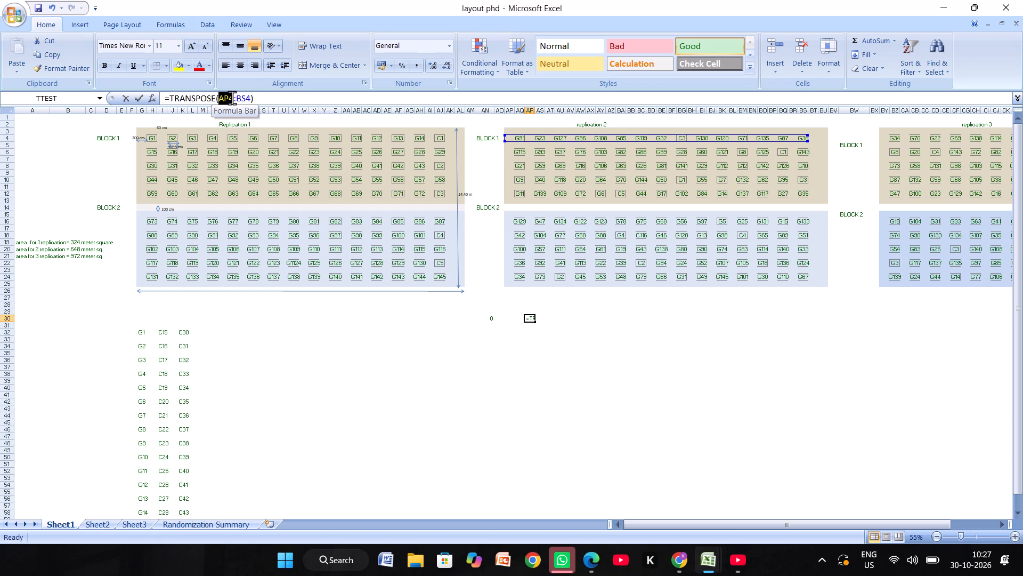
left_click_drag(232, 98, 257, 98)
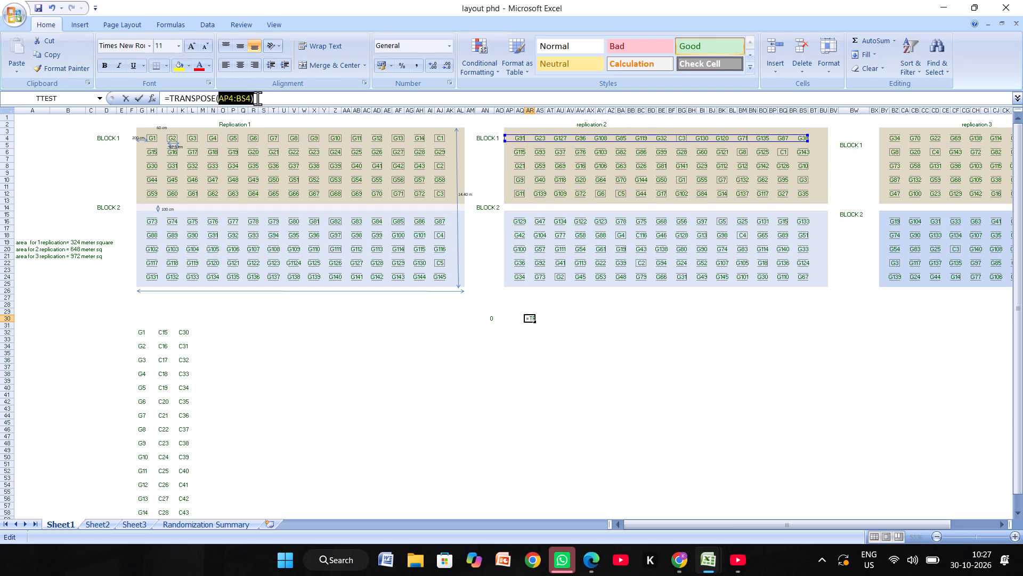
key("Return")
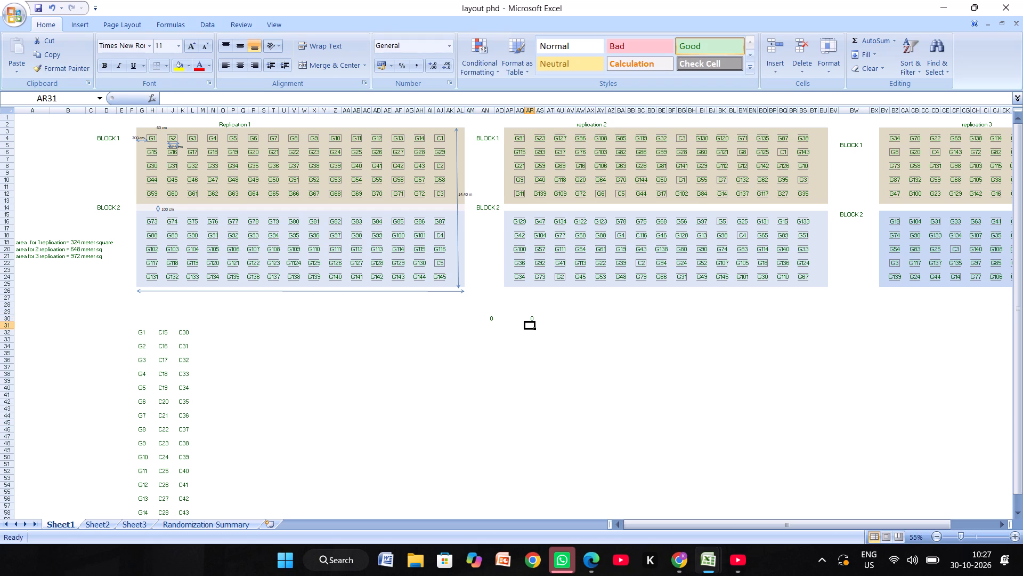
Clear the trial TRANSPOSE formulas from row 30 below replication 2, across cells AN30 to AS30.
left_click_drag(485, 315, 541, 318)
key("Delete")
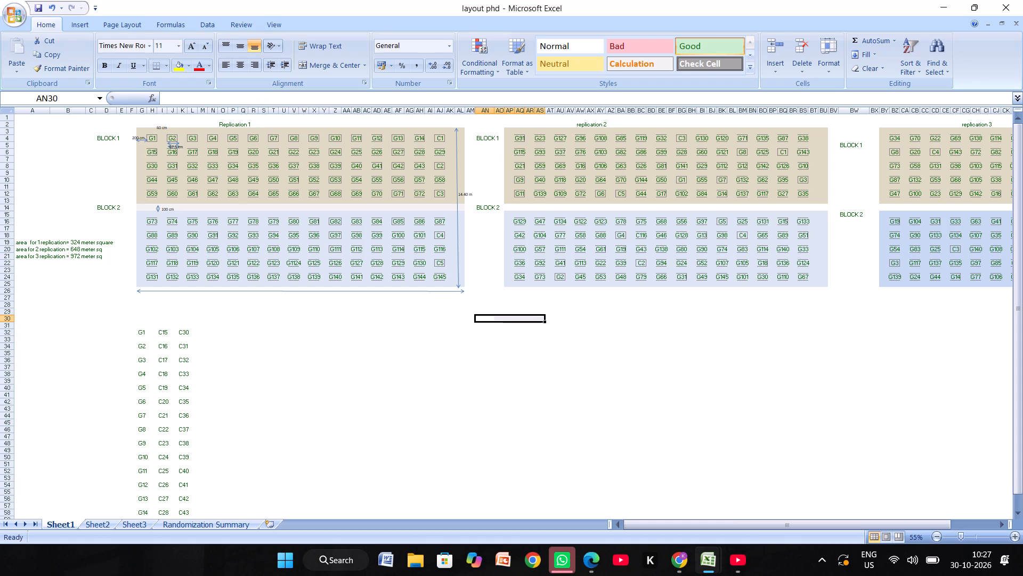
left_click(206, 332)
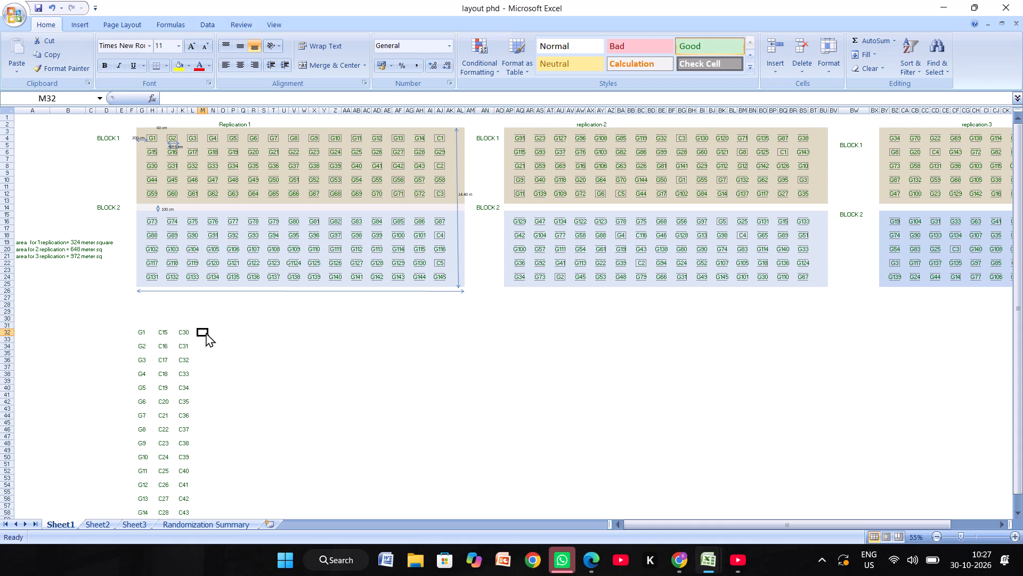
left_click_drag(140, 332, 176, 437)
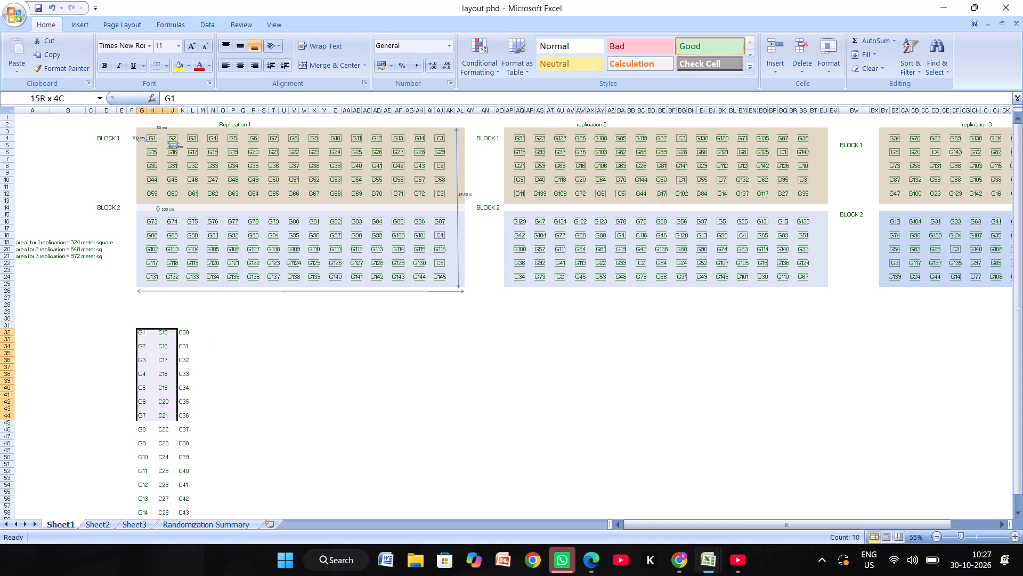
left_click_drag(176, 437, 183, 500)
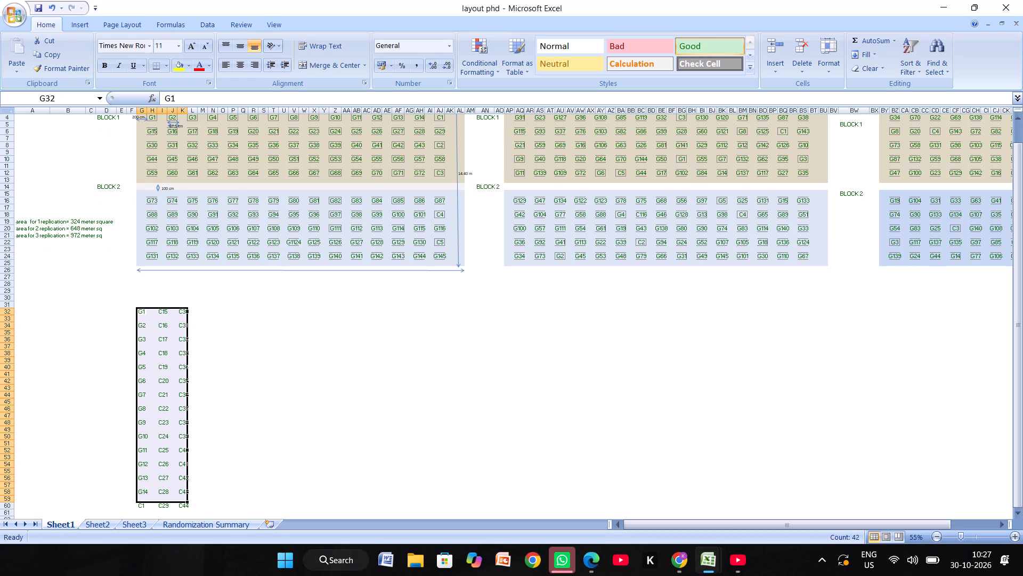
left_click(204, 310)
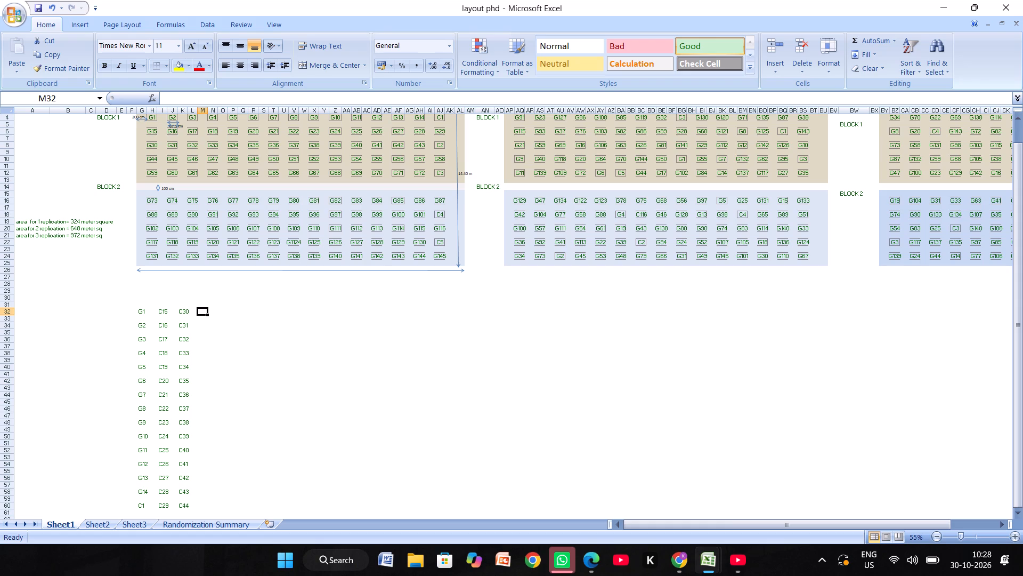
Try to flatten the replication 2 block 1 plots, AP4:BT12, into one row with a TOROW formula in cell AN33.
scroll(204, 310, "right", 3)
left_click(492, 317)
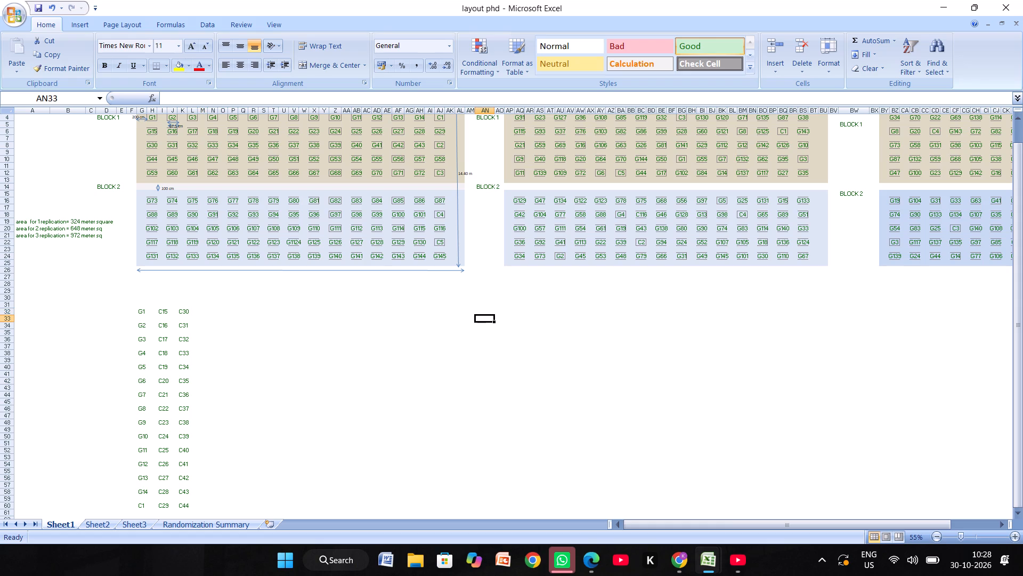
type("=toroe")
key("BackSpace")
key("BackSpace")
key("BackSpace")
key("BackSpace")
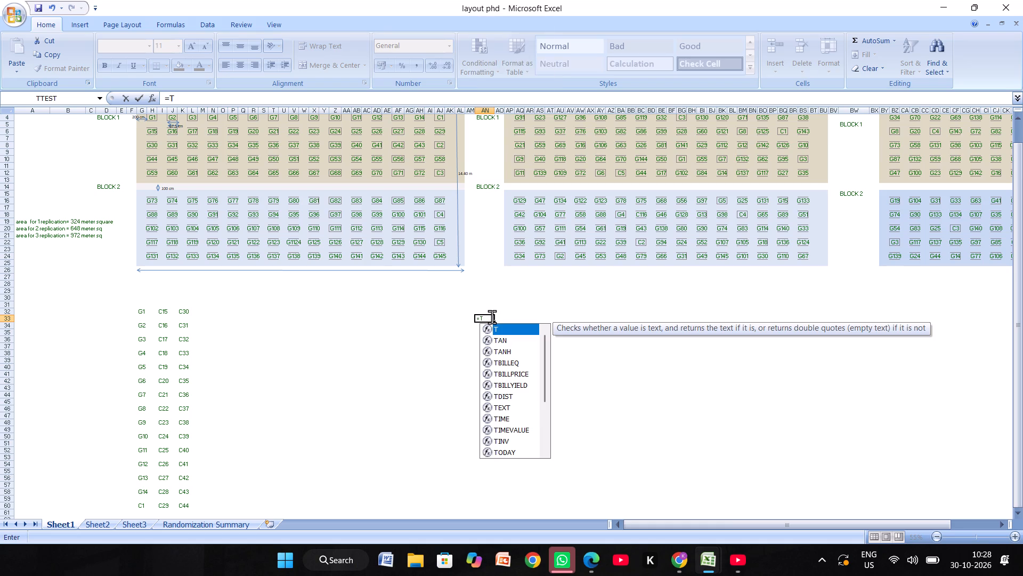
type("oro")
key("BackSpace")
key("BackSpace")
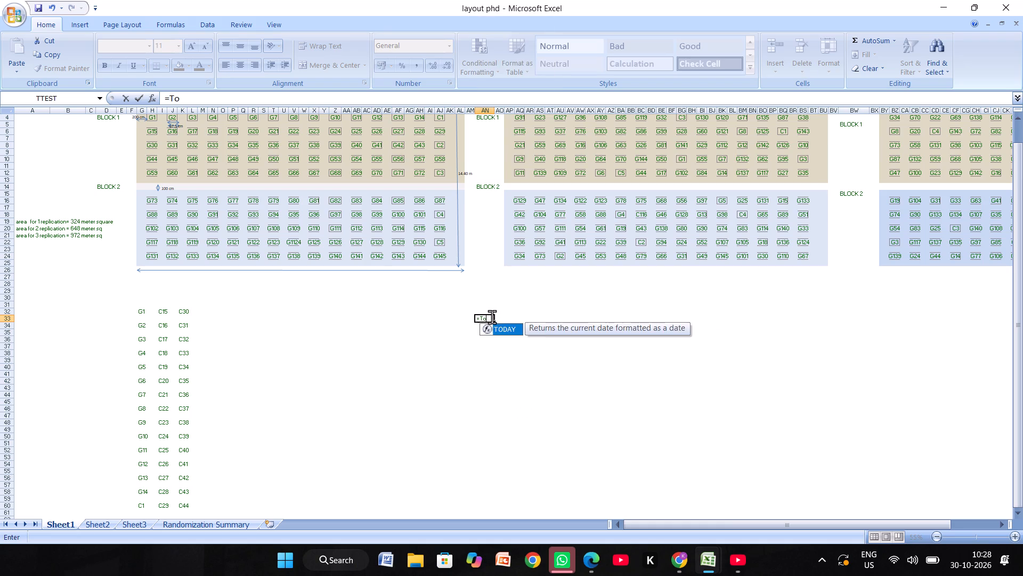
key("BackSpace")
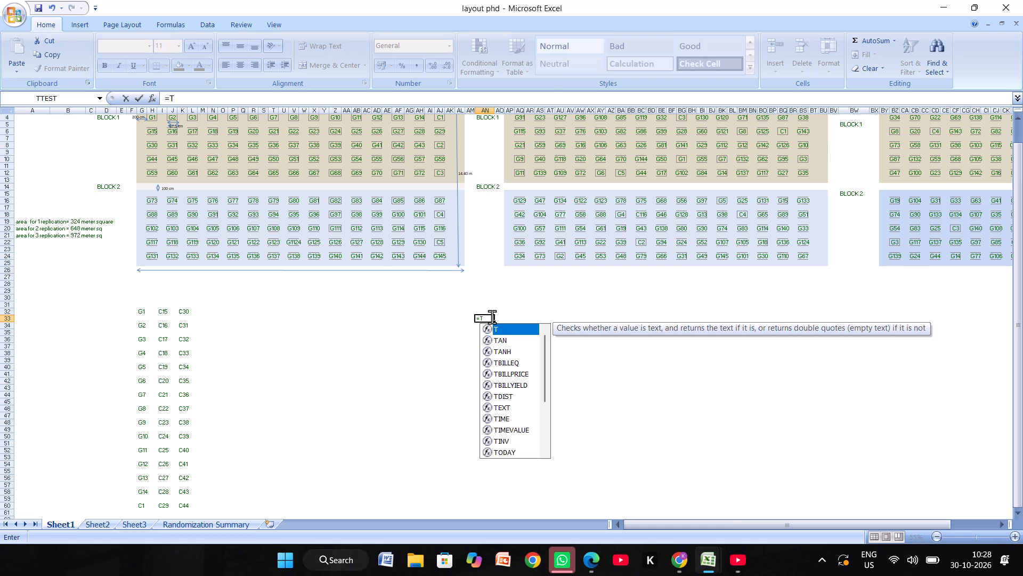
type("OROW")
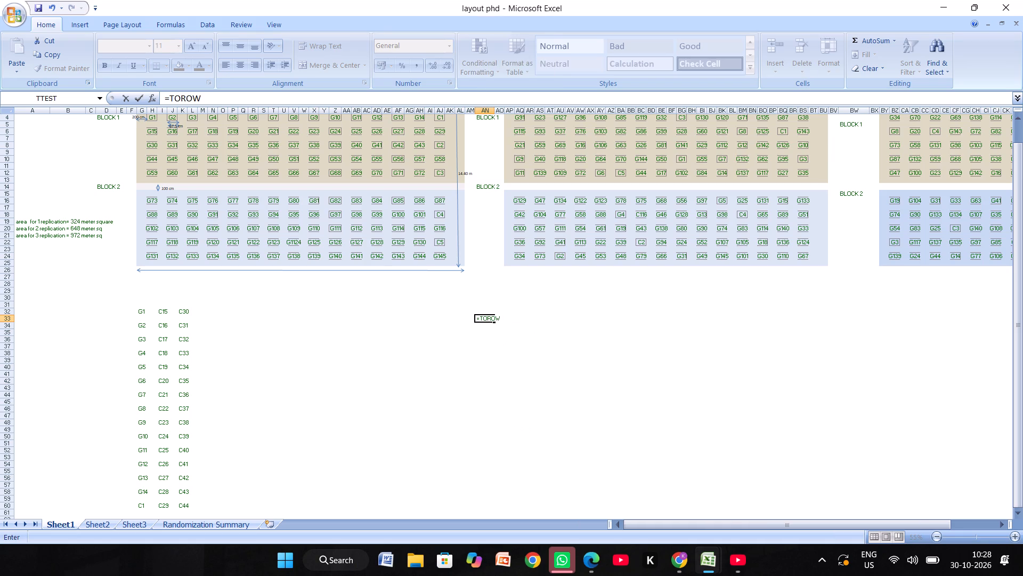
key("shift+parenleft")
left_click_drag(514, 116, 800, 172)
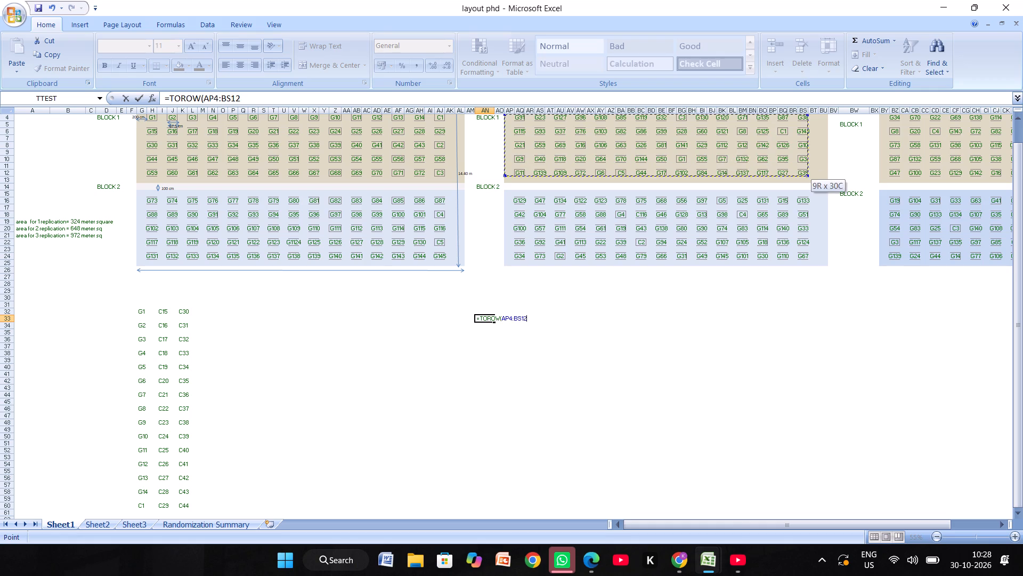
left_click_drag(800, 172, 817, 173)
key("shift+parenright")
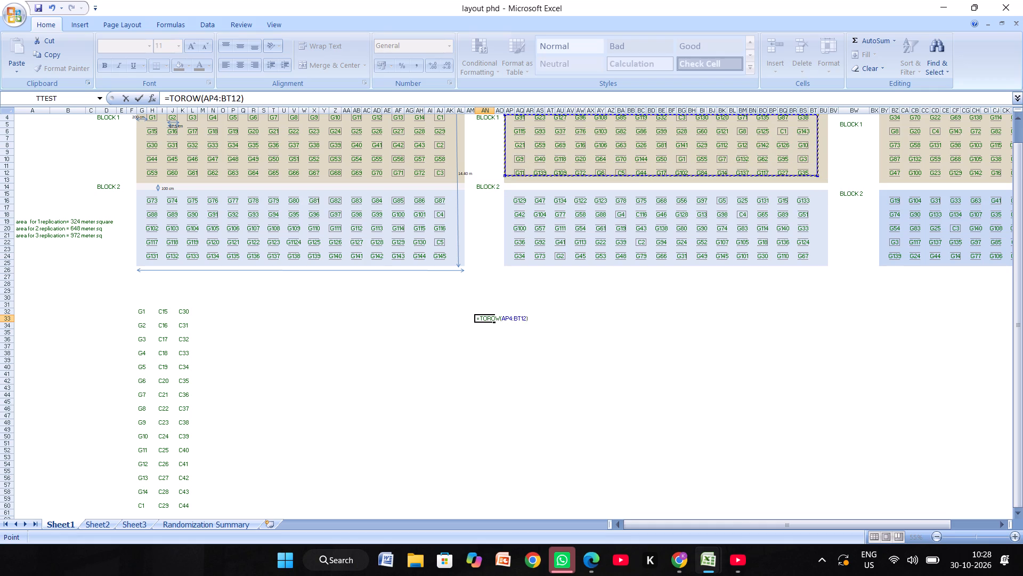
key("Return")
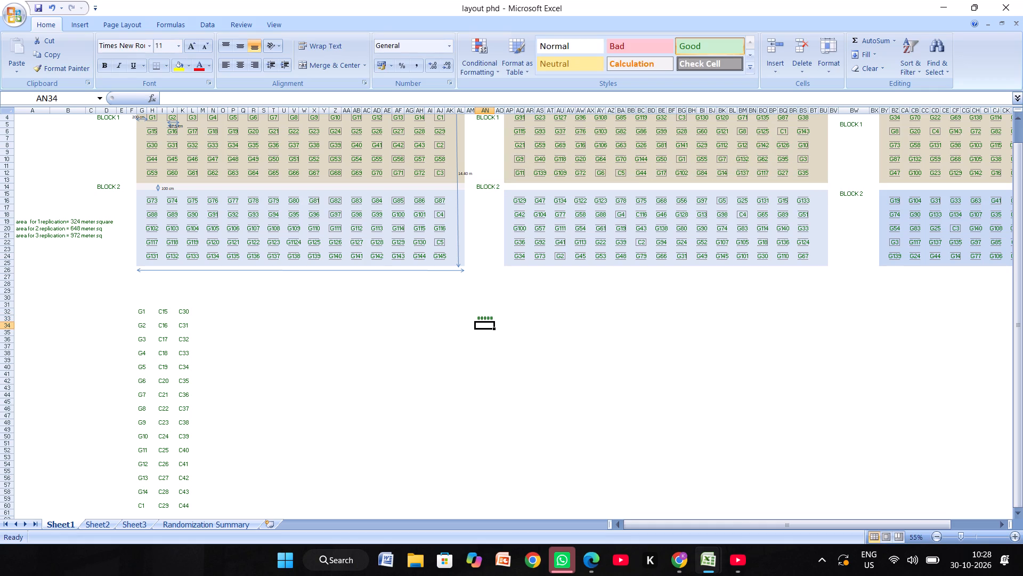
left_click(488, 314)
left_click(491, 310)
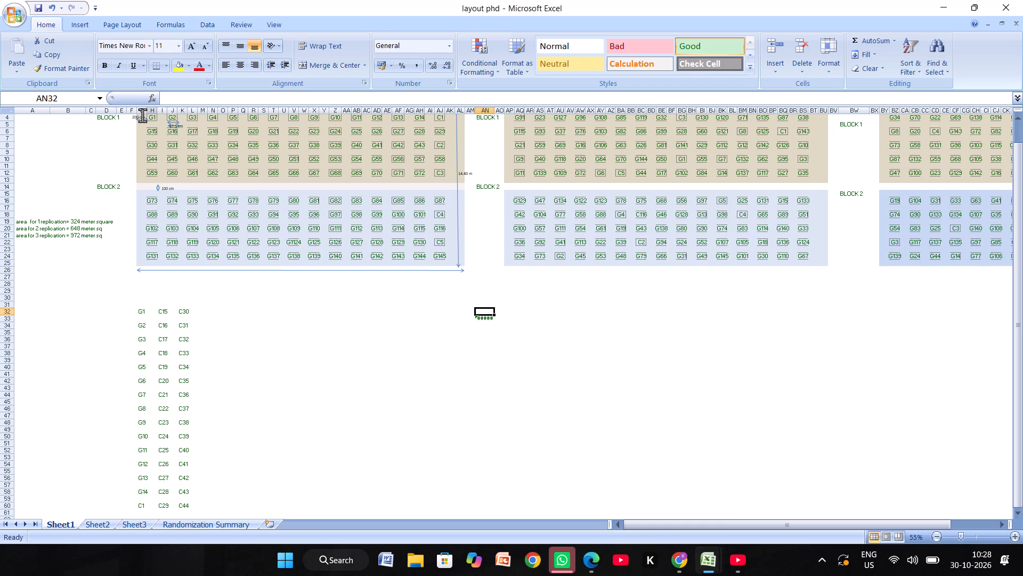
Select the whole Replication 1 layout, including its heading and both blocks, as range F1:AL26.
left_click_drag(142, 115, 275, 197)
scroll(147, 123, "right", 1)
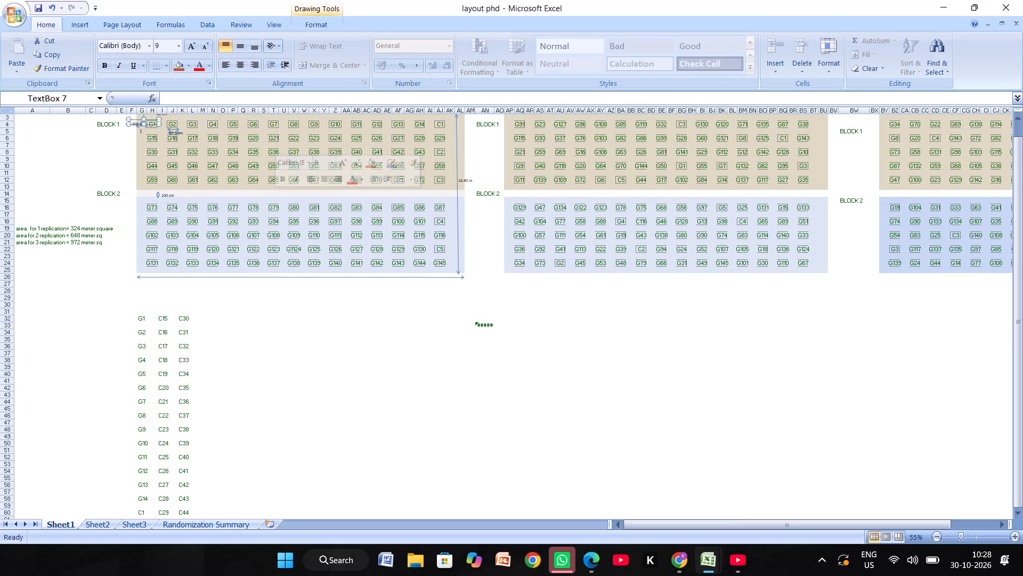
left_click_drag(461, 171, 137, 134)
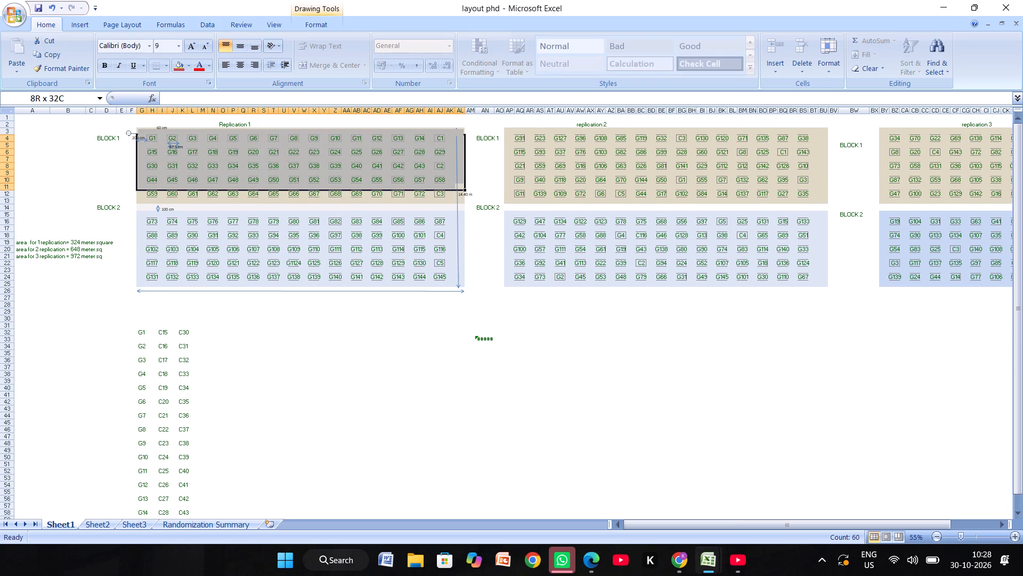
left_click_drag(137, 134, 139, 128)
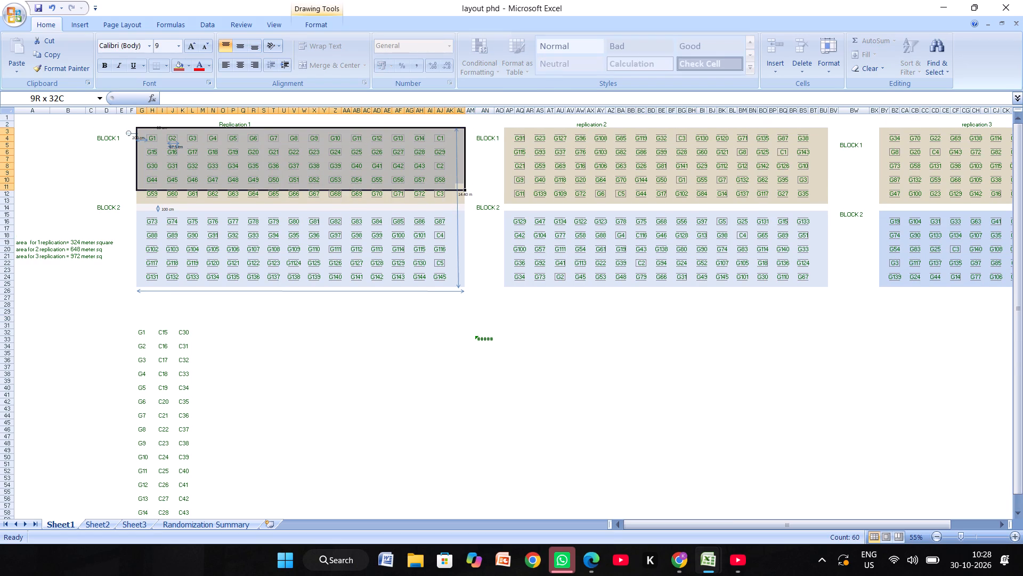
left_click_drag(139, 128, 421, 174)
scroll(142, 118, "right", 2)
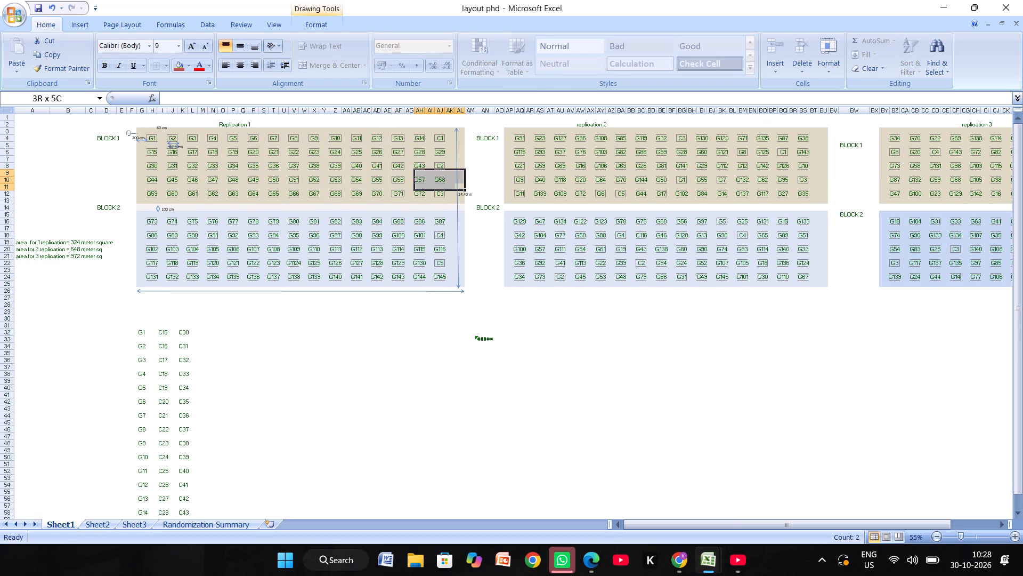
left_click_drag(421, 174, 418, 169)
left_click_drag(129, 119, 462, 286)
scroll(143, 138, "up", 1)
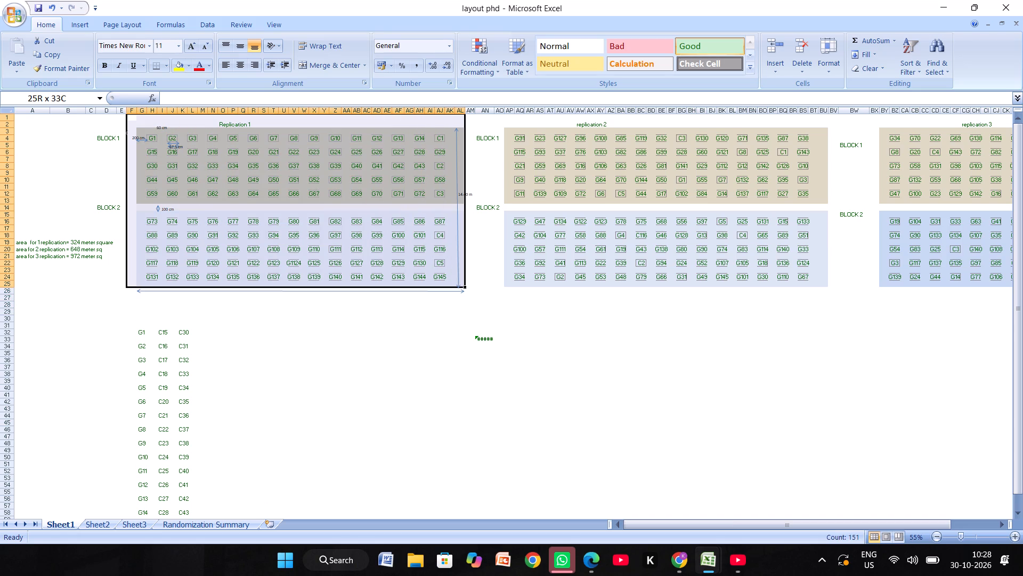
left_click_drag(462, 286, 461, 292)
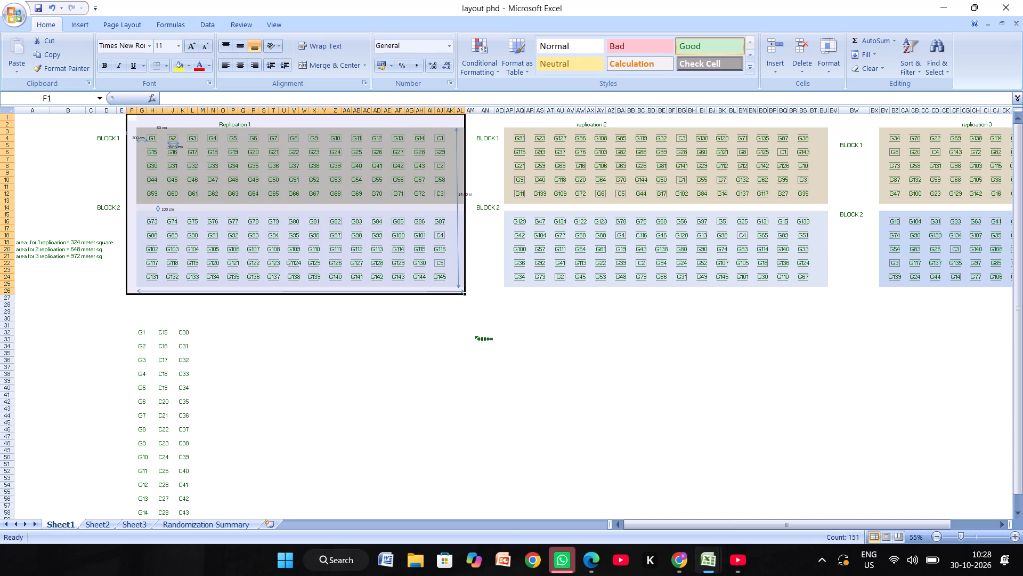
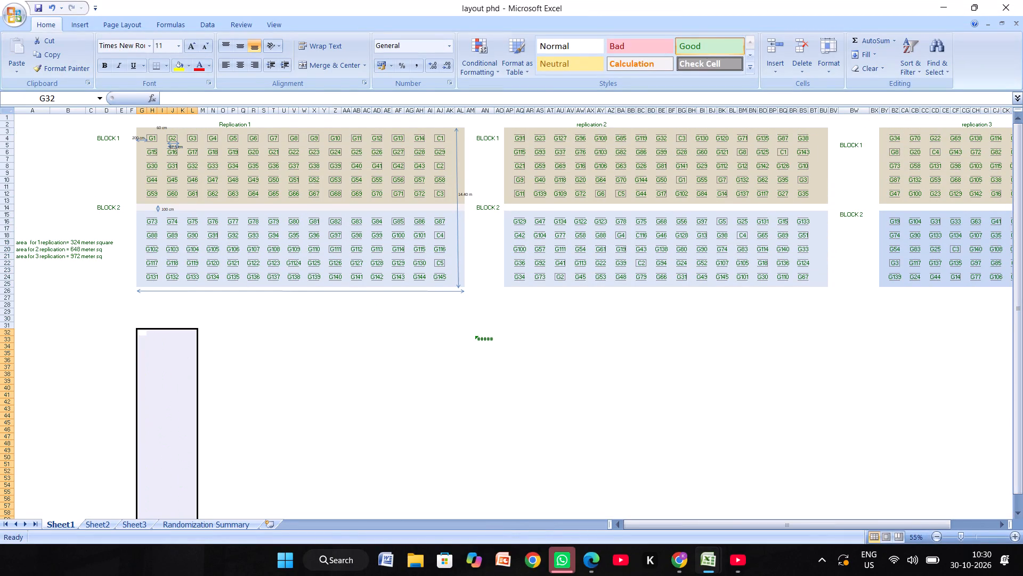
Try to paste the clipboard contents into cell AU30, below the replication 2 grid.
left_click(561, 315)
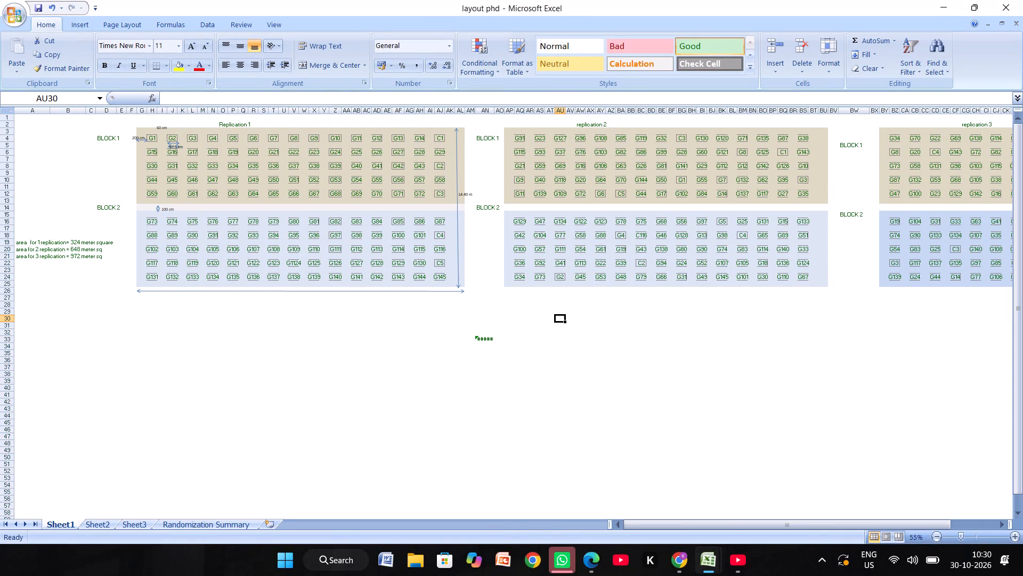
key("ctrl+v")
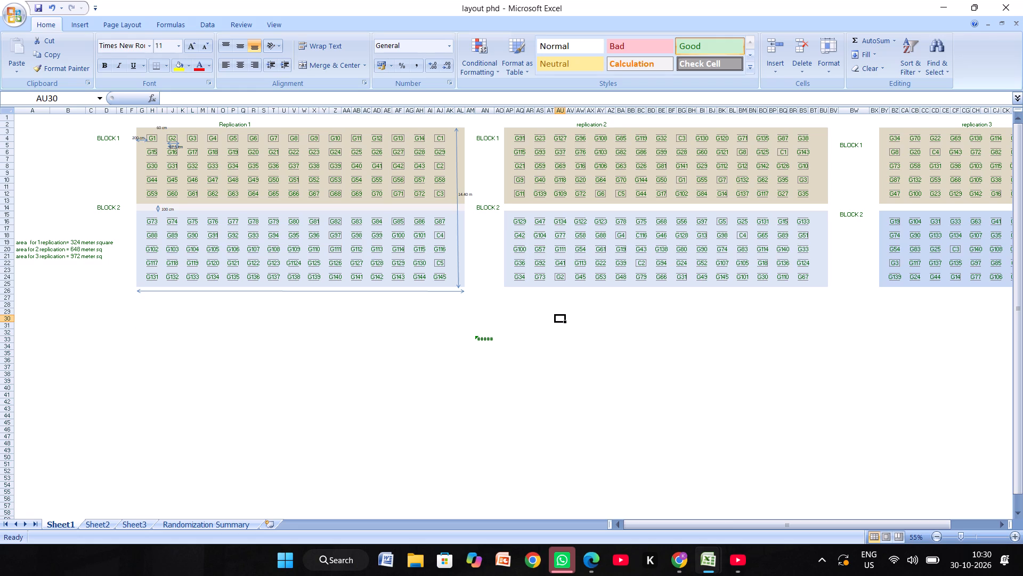
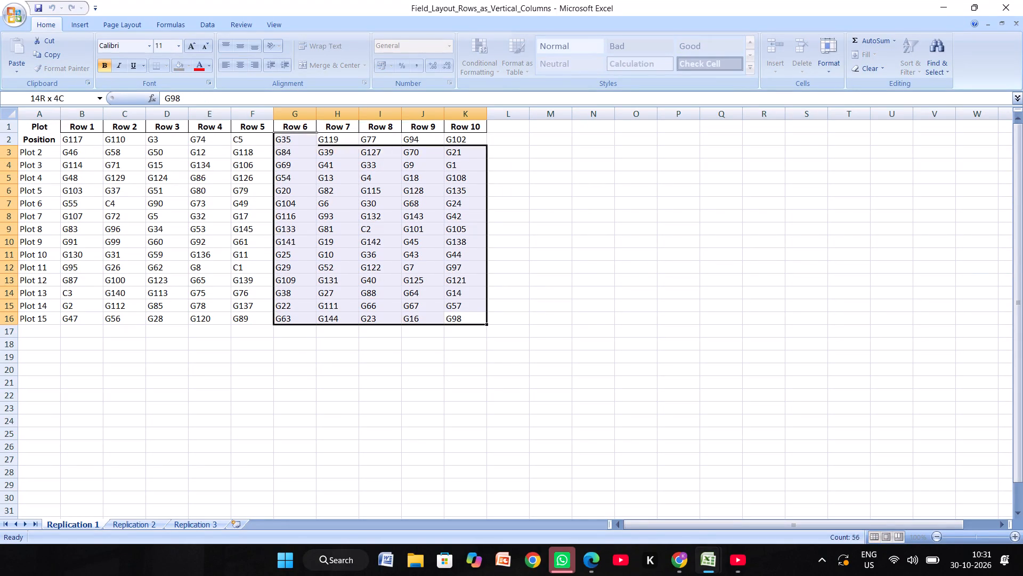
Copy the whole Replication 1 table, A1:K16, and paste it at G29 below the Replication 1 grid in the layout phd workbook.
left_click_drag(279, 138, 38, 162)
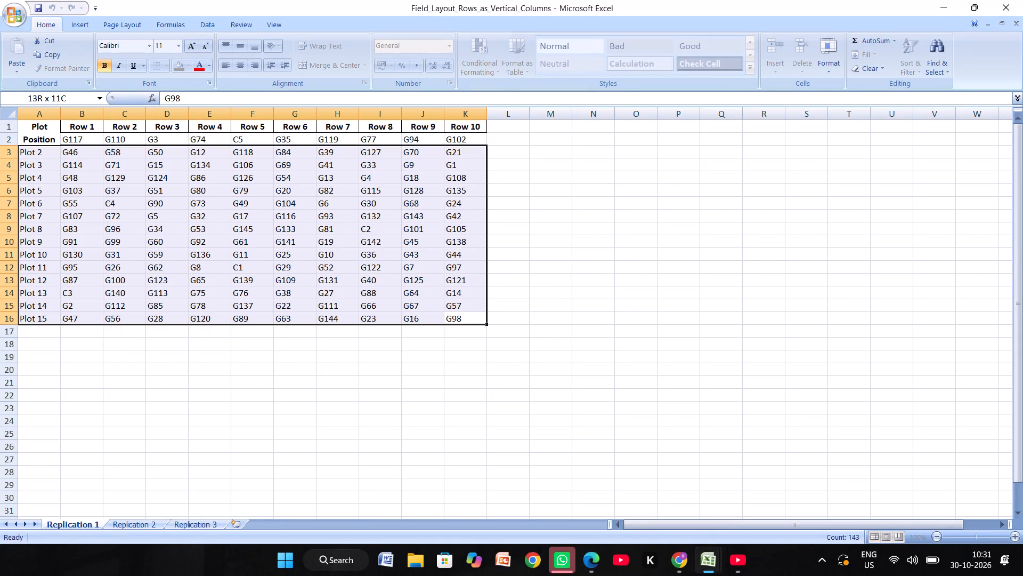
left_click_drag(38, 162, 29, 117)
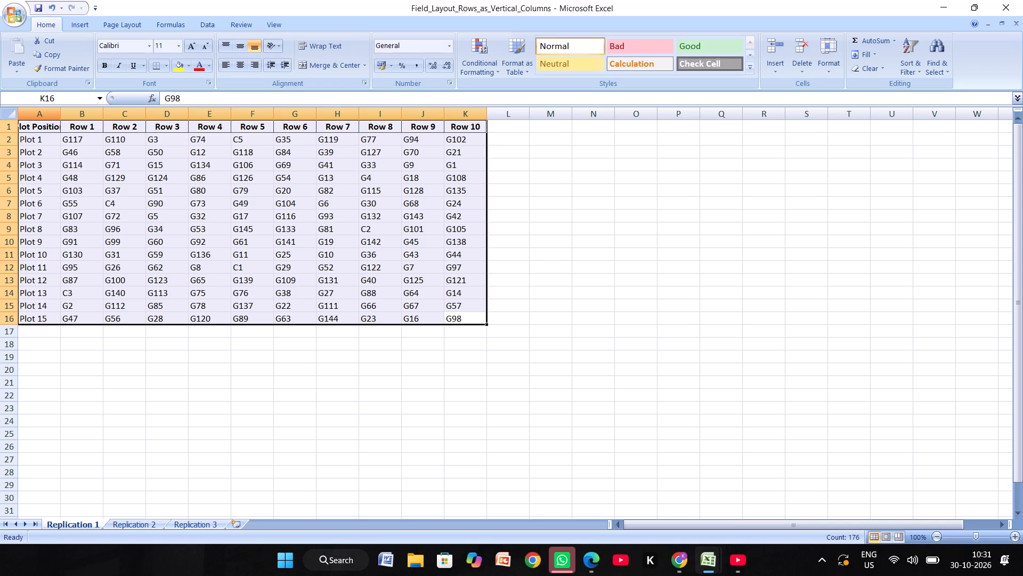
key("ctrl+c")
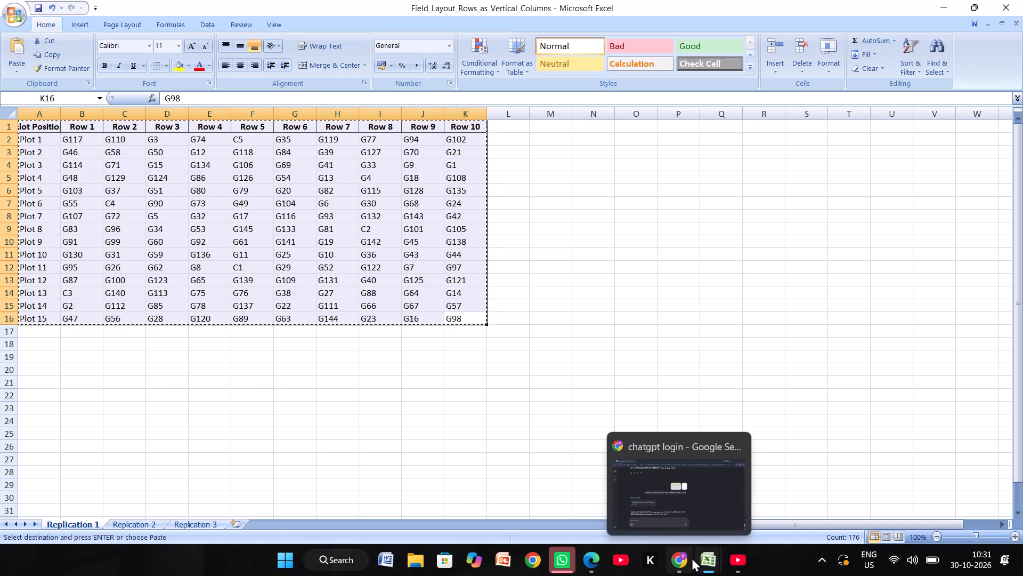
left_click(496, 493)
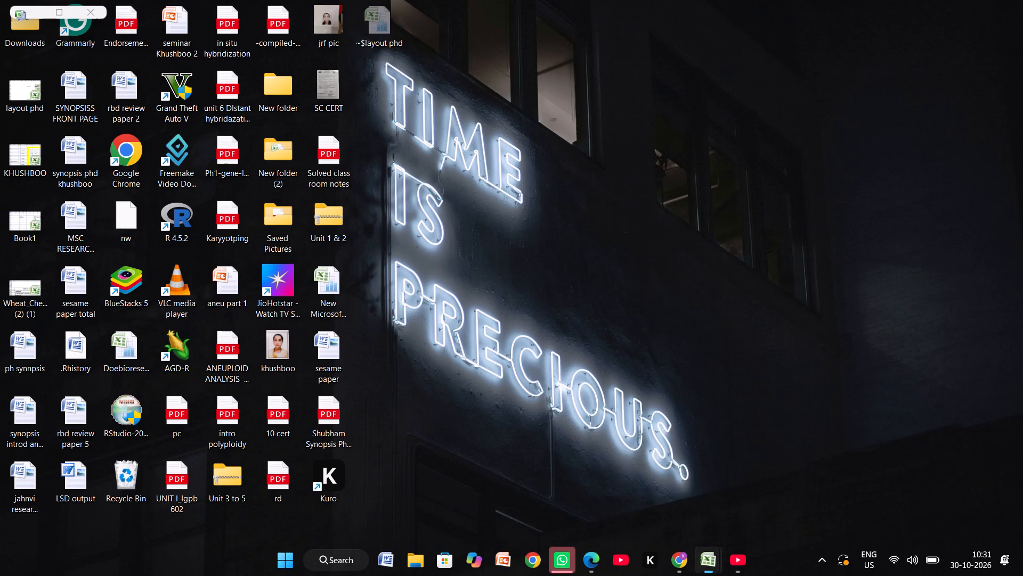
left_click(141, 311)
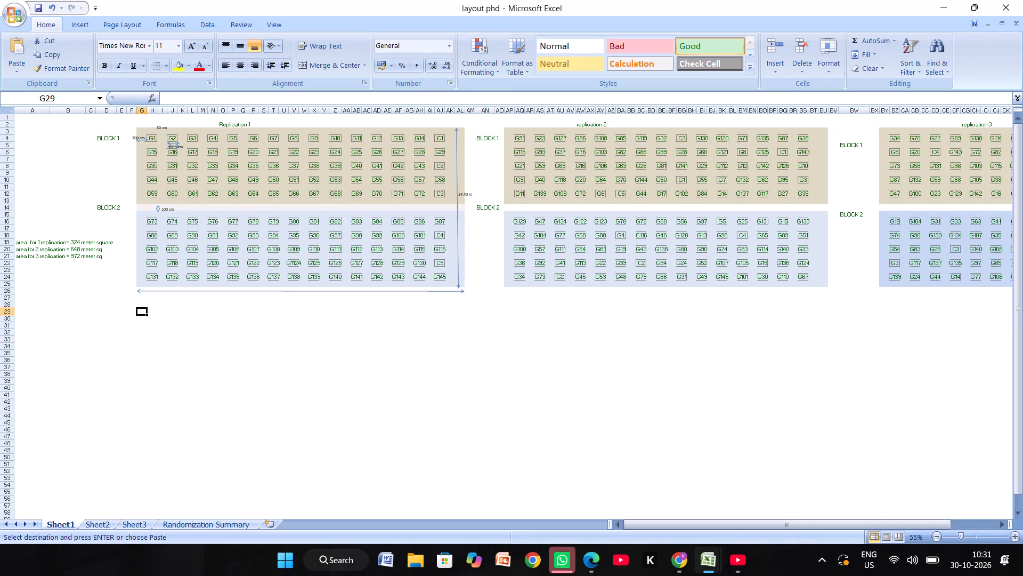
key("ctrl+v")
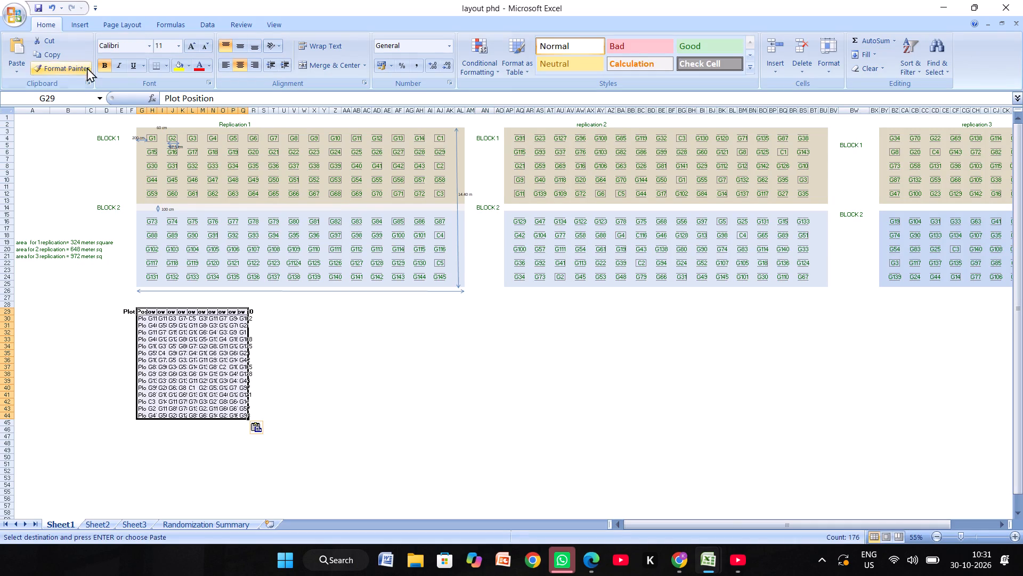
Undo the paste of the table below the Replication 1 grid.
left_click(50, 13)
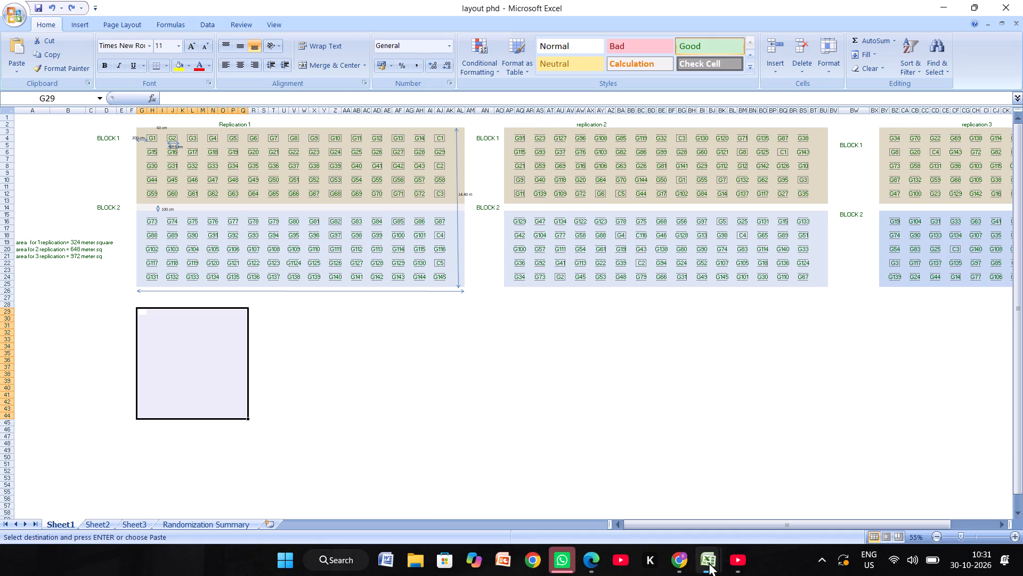
Switch to the Field_Layout_Rows_as_Vertical_Columns workbook and compare the plot tables on its Replication 1, 2 and 3 sheets.
left_click(929, 491)
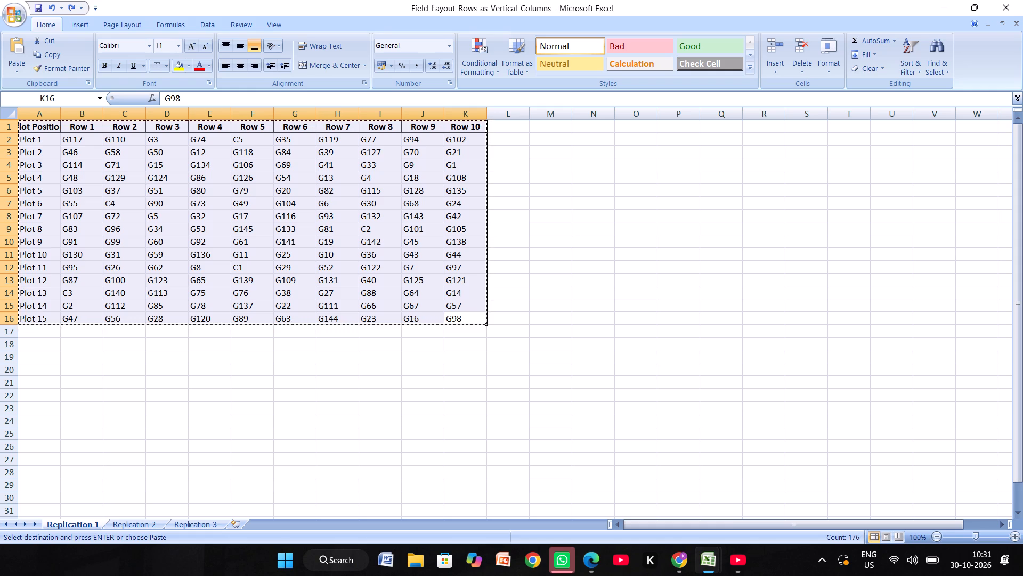
left_click(125, 526)
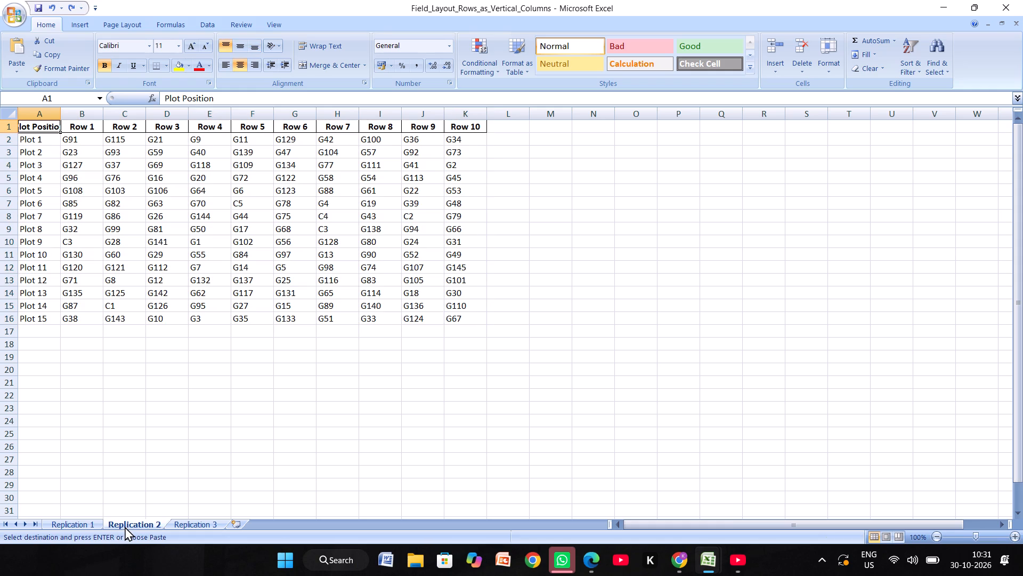
left_click(66, 519)
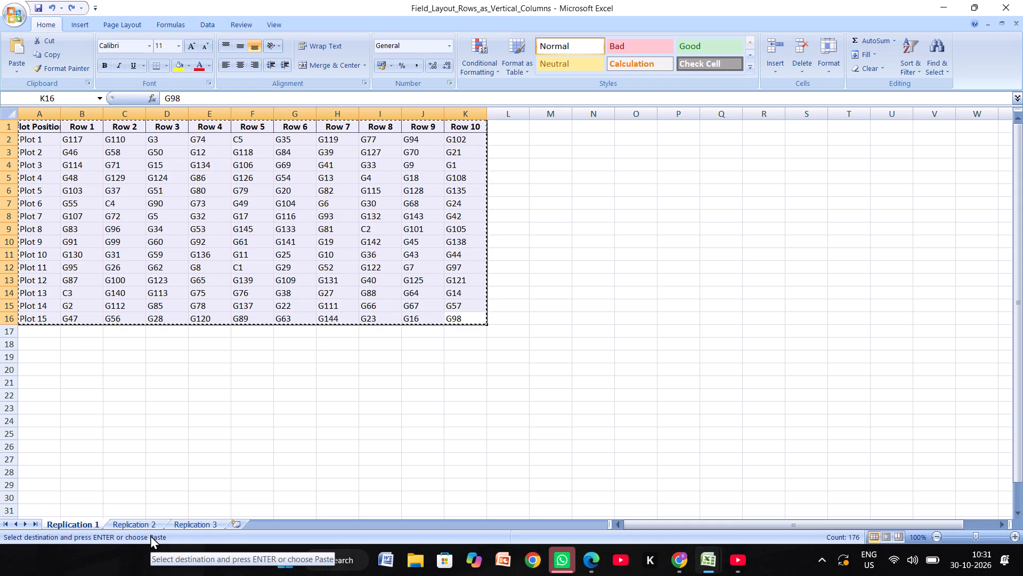
left_click(185, 524)
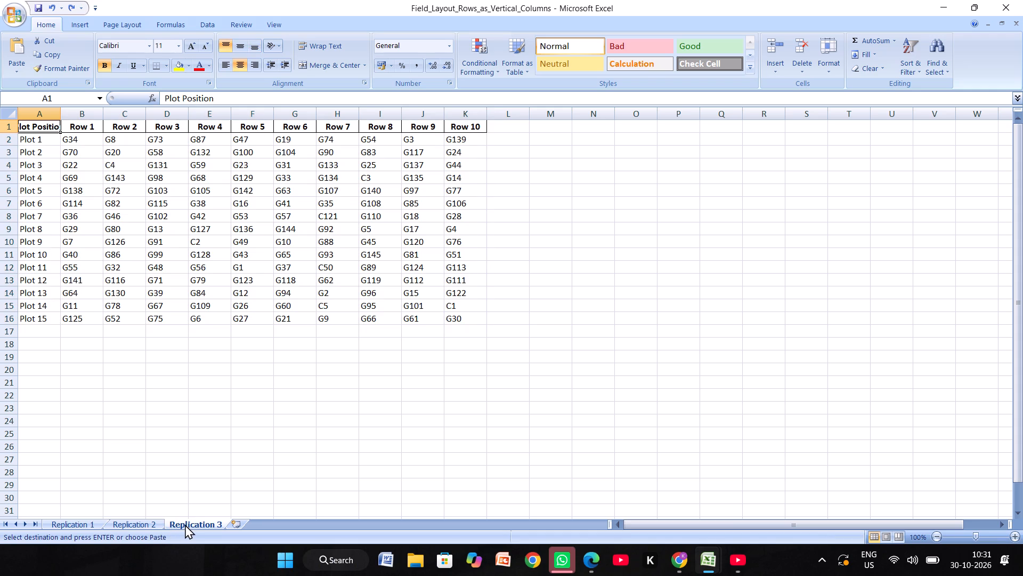
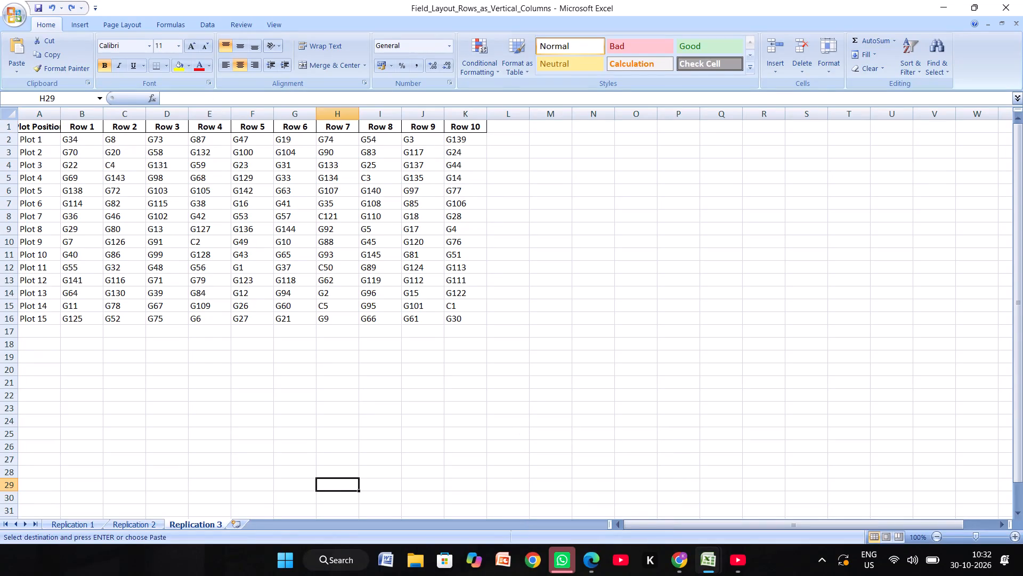
Examine the Replication 2 and 3 tables, the layout phd grids and the Replication 1 table across the two workbooks.
left_click(138, 528)
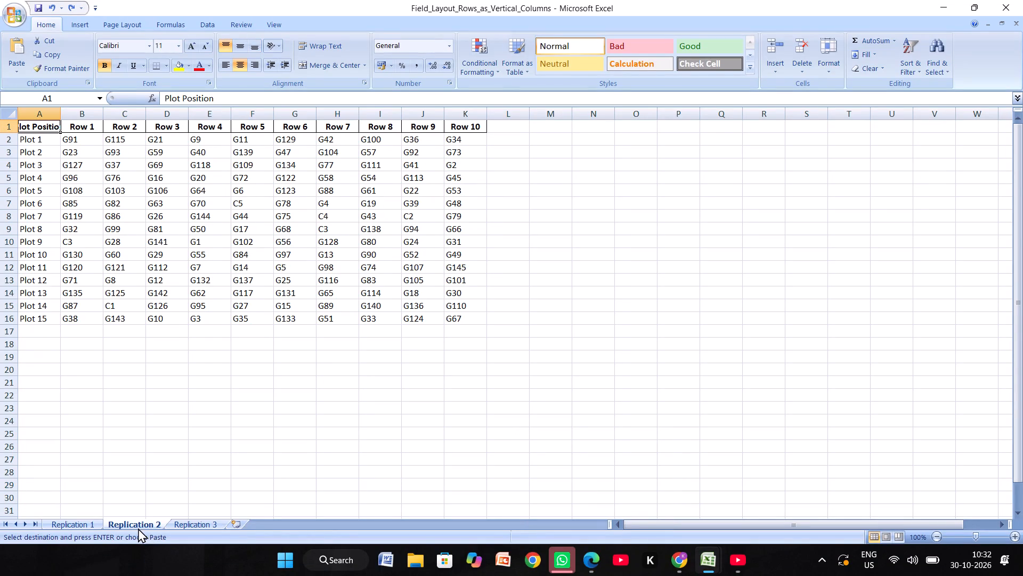
left_click(193, 520)
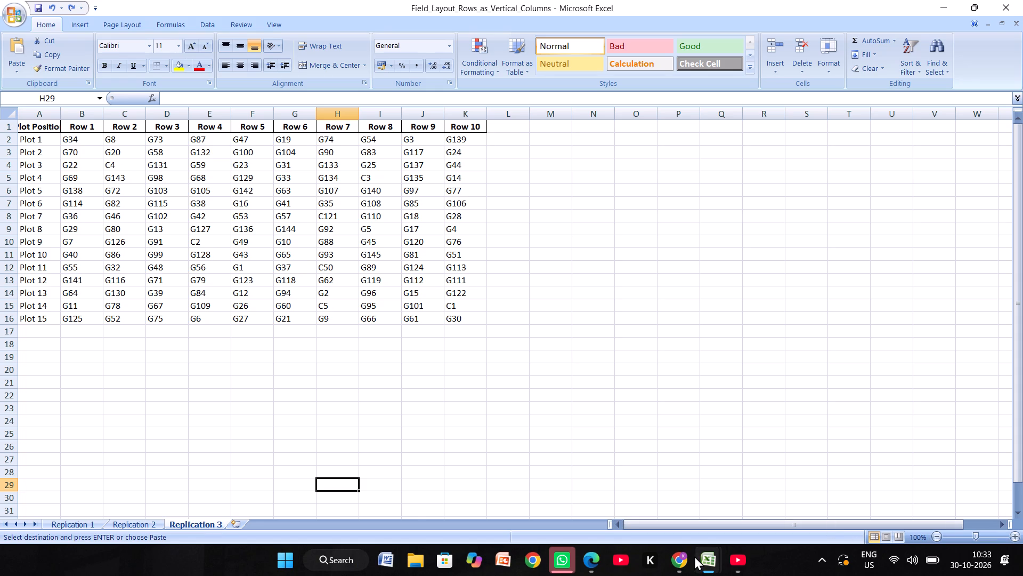
left_click(531, 477)
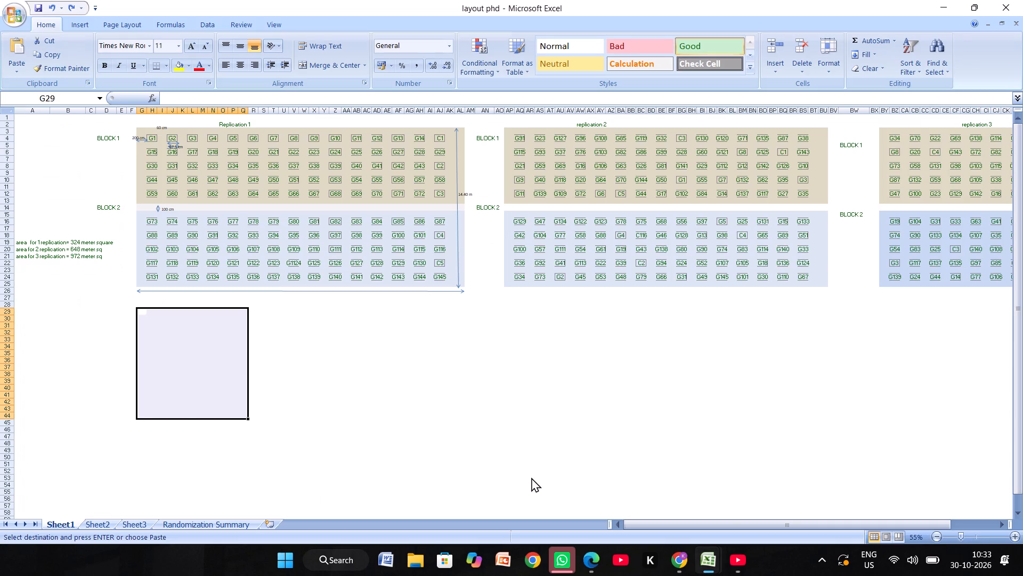
left_click_drag(1020, 493, 1017, 482)
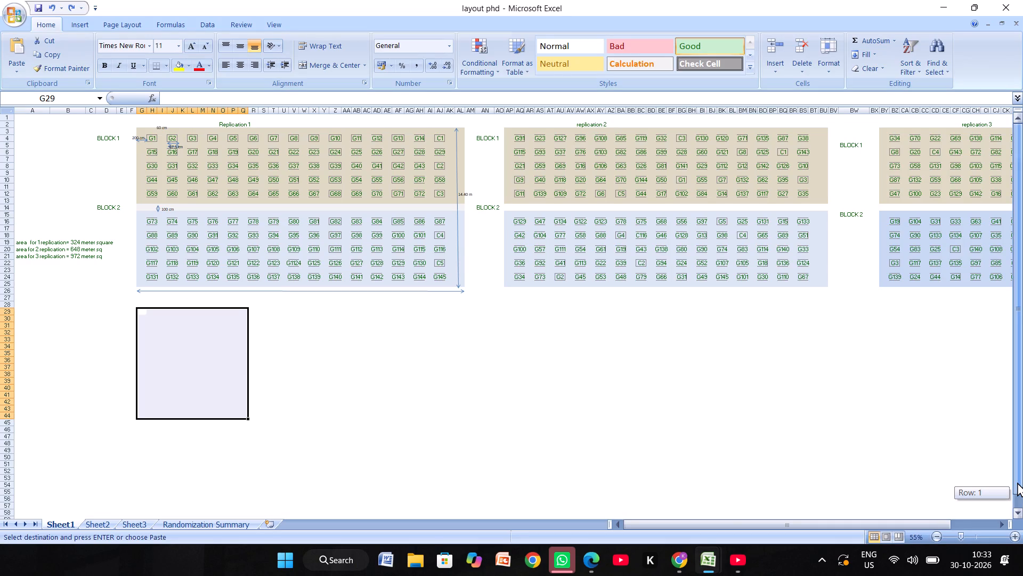
left_click_drag(1017, 482, 1017, 480)
left_click(1017, 480)
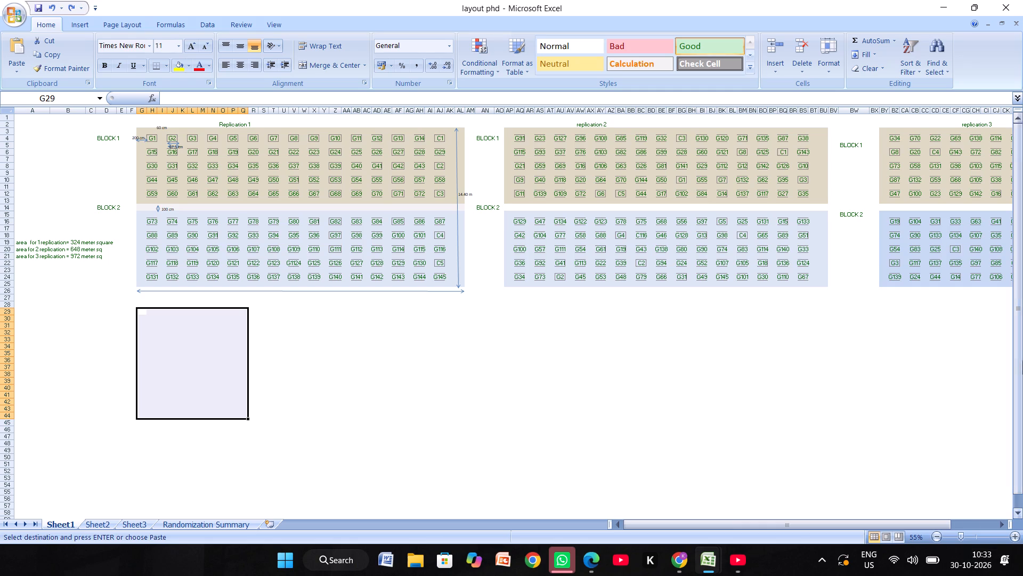
left_click(917, 505)
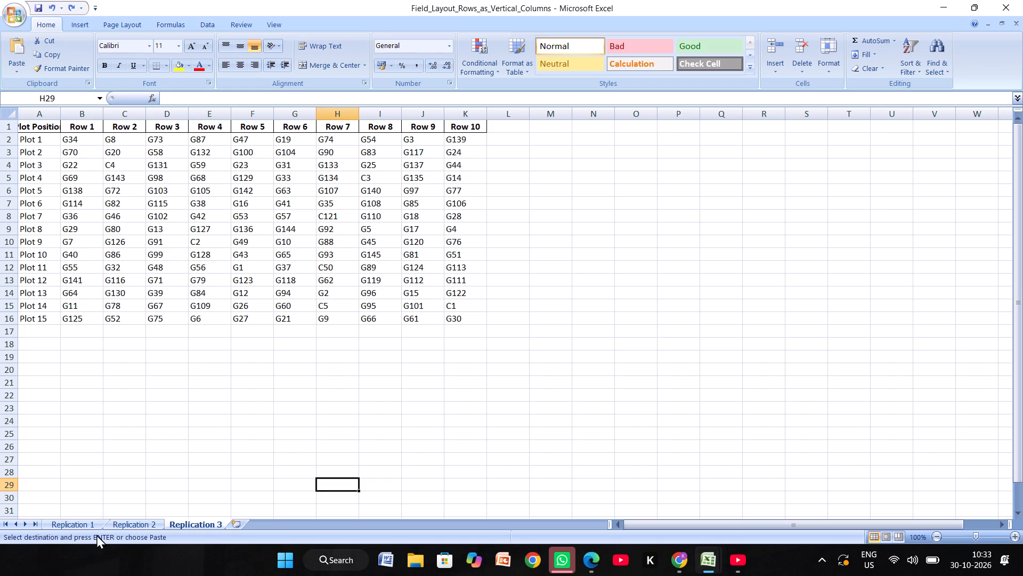
left_click(92, 531)
left_click(84, 527)
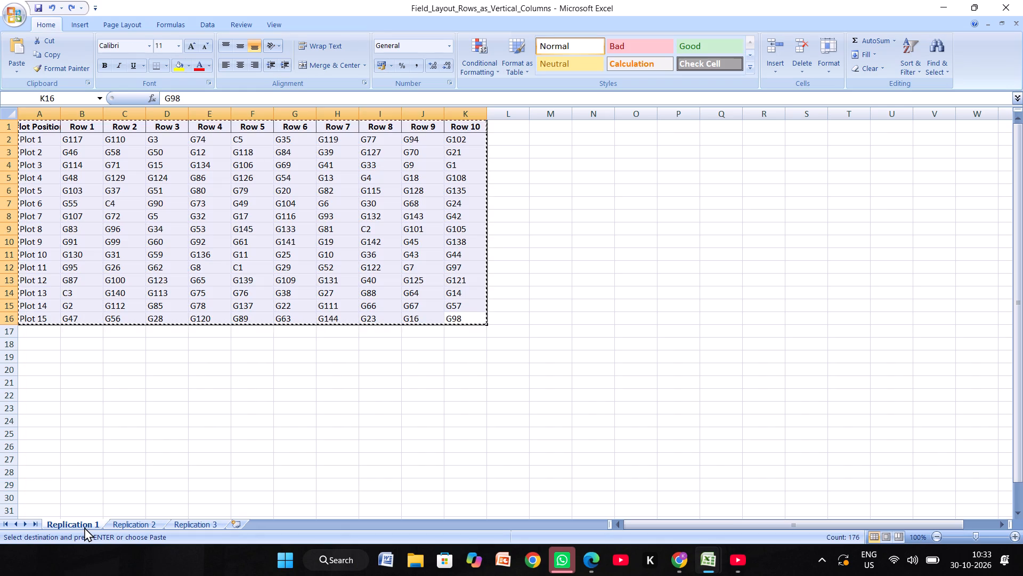
left_click(144, 404)
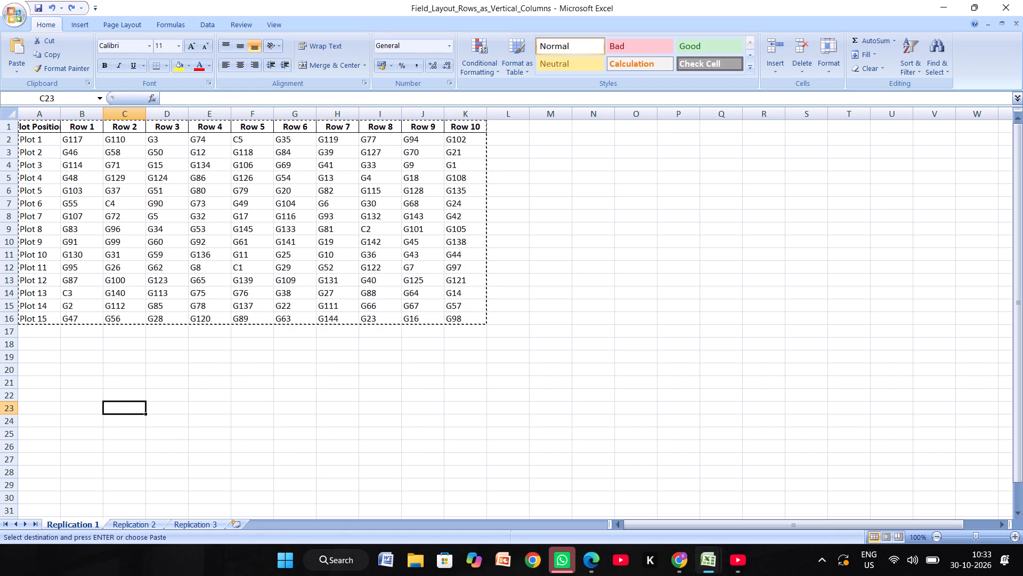
Copy the whole Replication 2 table, A1:K16, and paste it at C19 below the table on the Replication 1 sheet.
left_click(124, 527)
left_click_drag(30, 127, 461, 324)
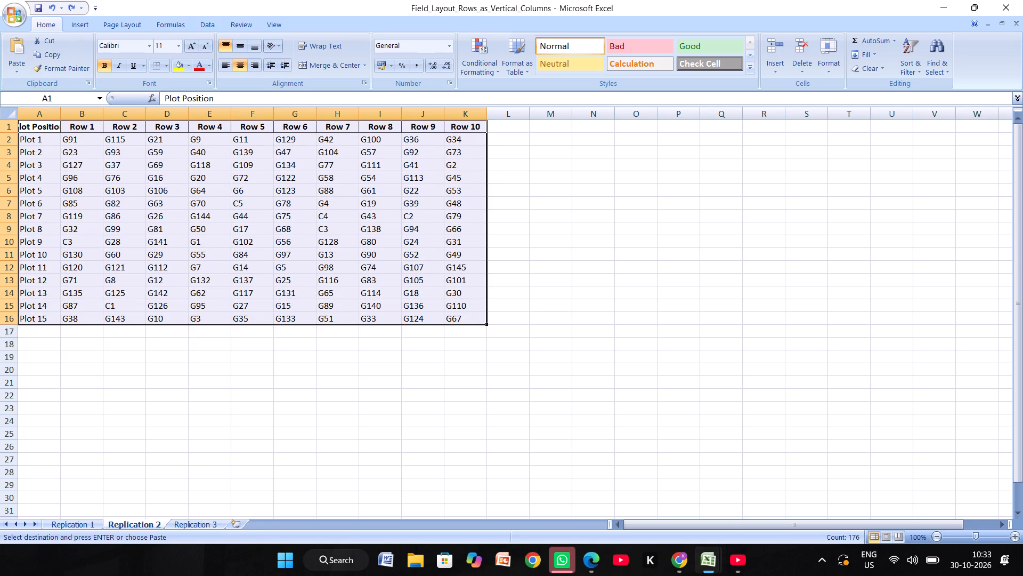
key("ctrl+c")
left_click(80, 526)
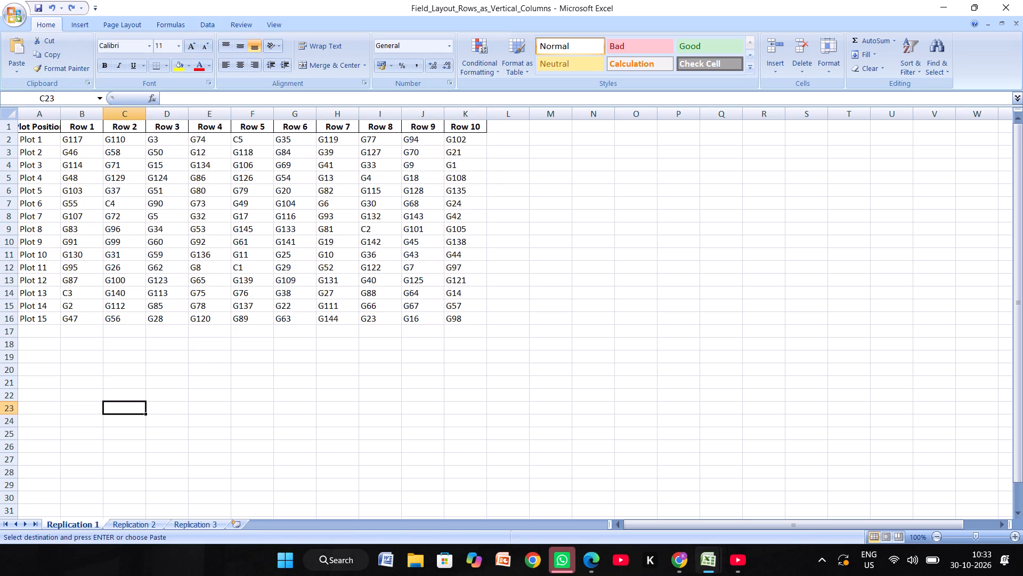
left_click(128, 358)
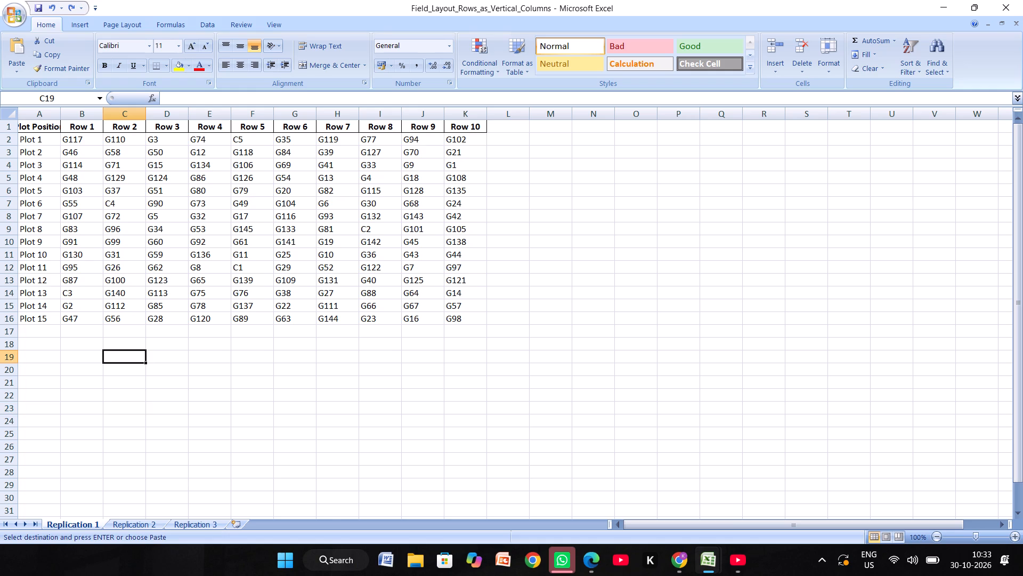
key("ctrl+v")
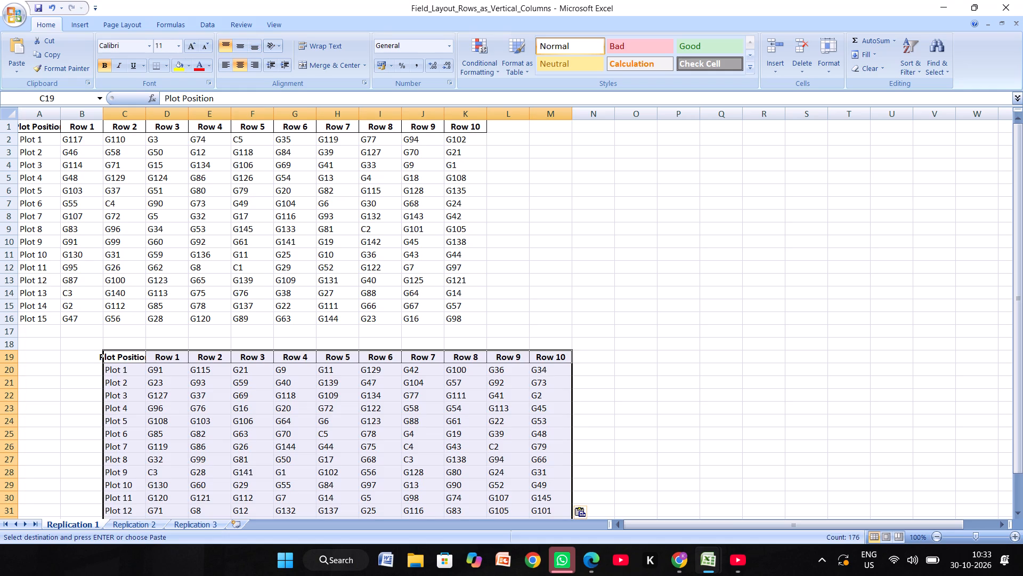
Copy the original table in A1:K16 on the Replication 1 sheet and clear its contents.
left_click_drag(25, 124, 461, 324)
key("ctrl+c")
key("Delete")
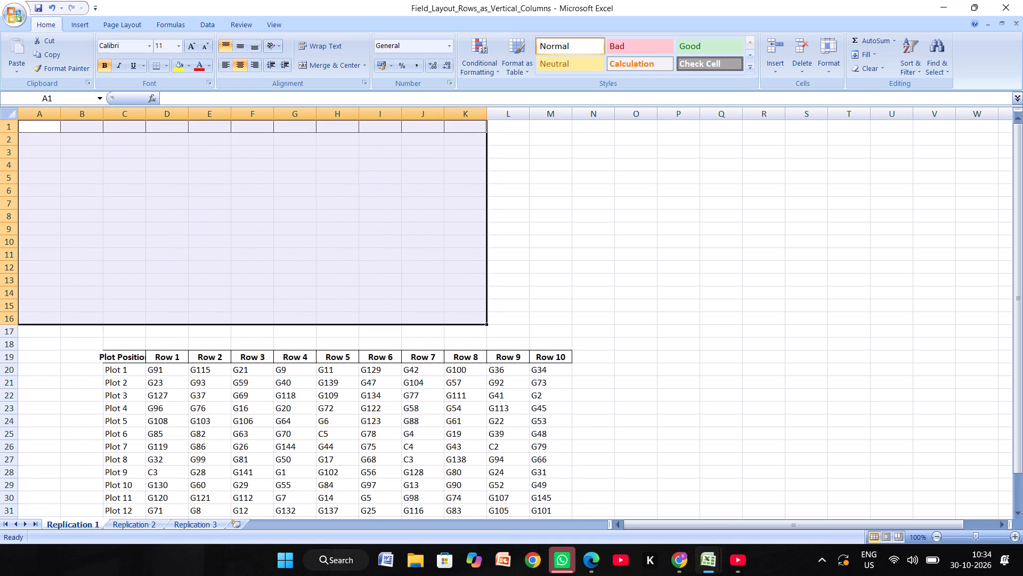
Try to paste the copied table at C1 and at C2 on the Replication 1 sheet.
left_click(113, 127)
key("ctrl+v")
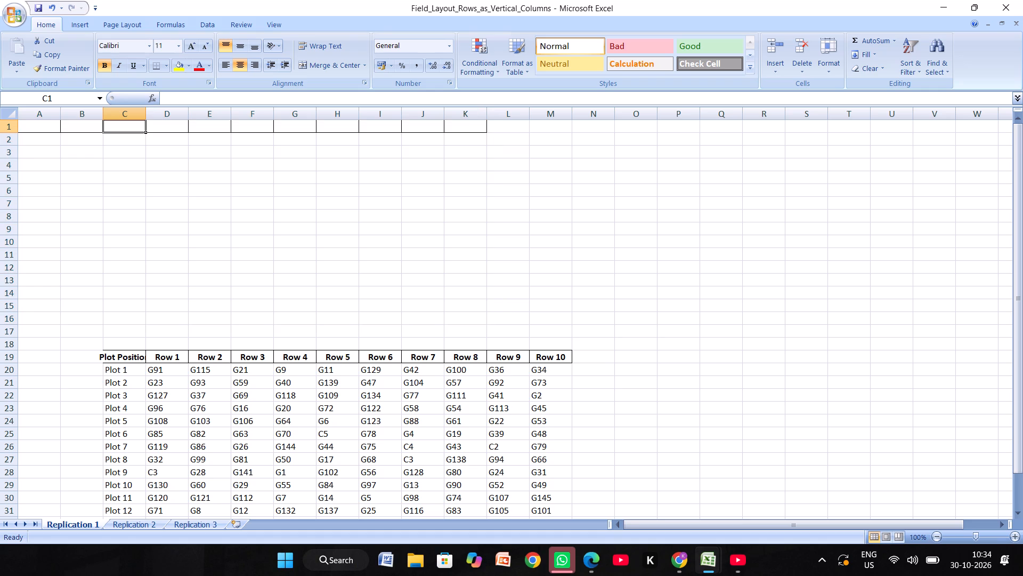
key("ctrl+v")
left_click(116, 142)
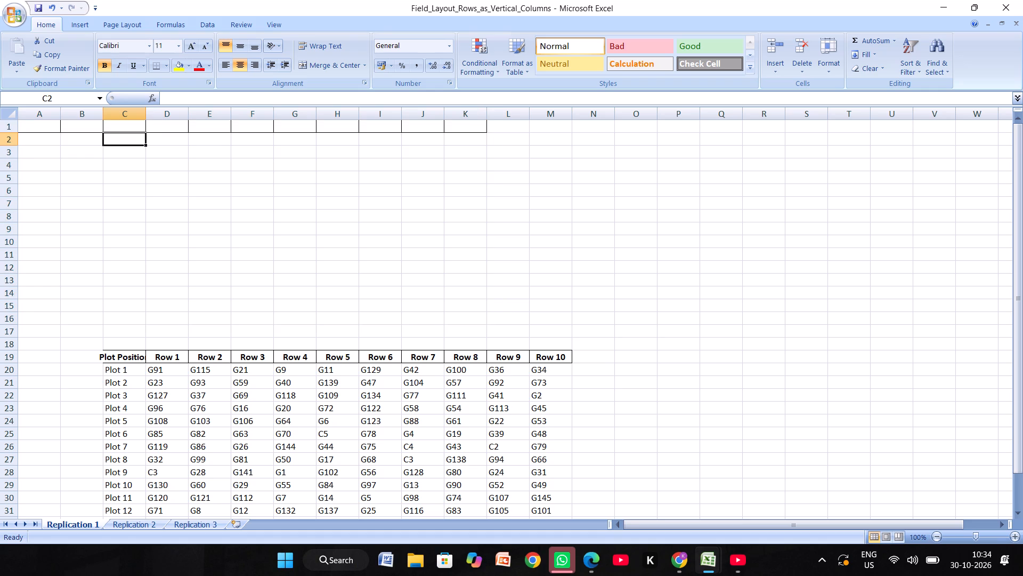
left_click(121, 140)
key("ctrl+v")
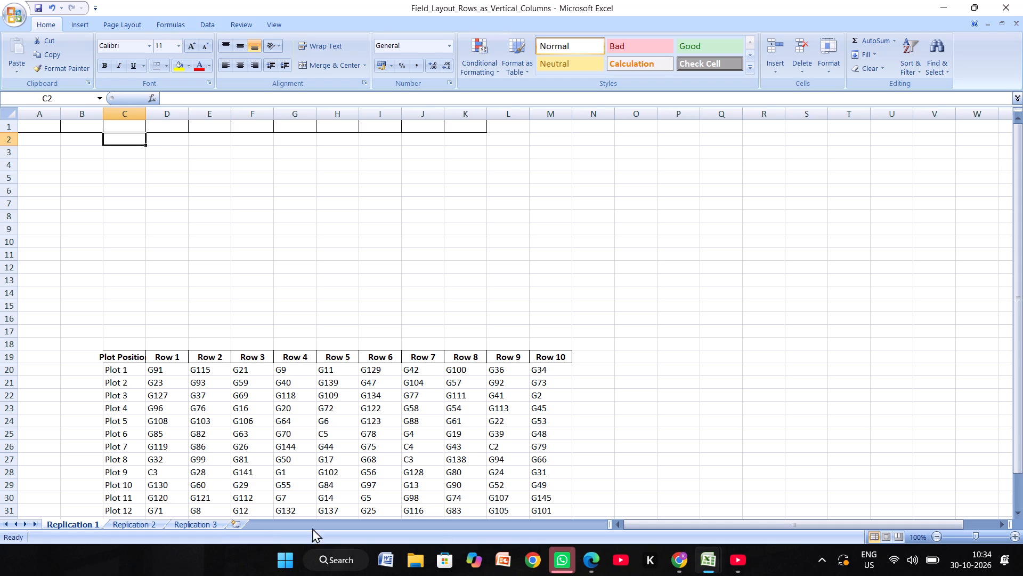
Copy the whole Replication 3 table, A1:K16, and paste it at C37 on the Replication 1 sheet.
left_click(200, 523)
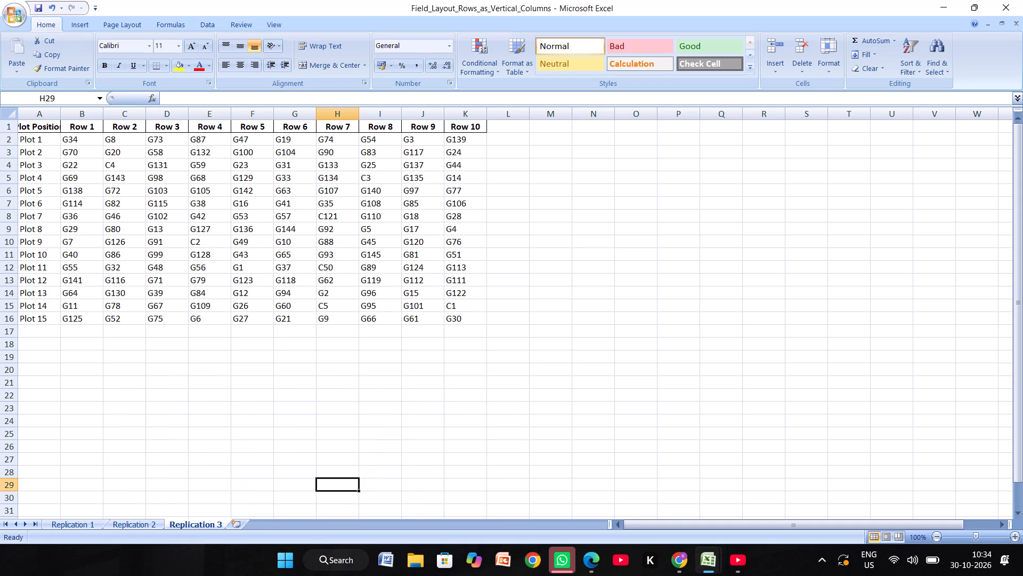
left_click_drag(20, 123, 457, 324)
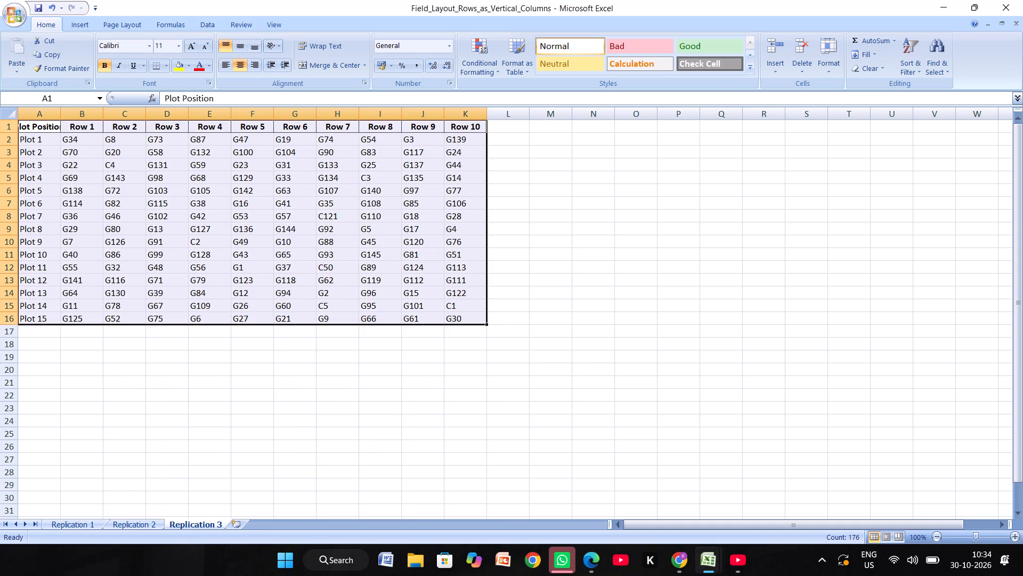
left_click_drag(459, 322, 464, 247)
key("ctrl+c")
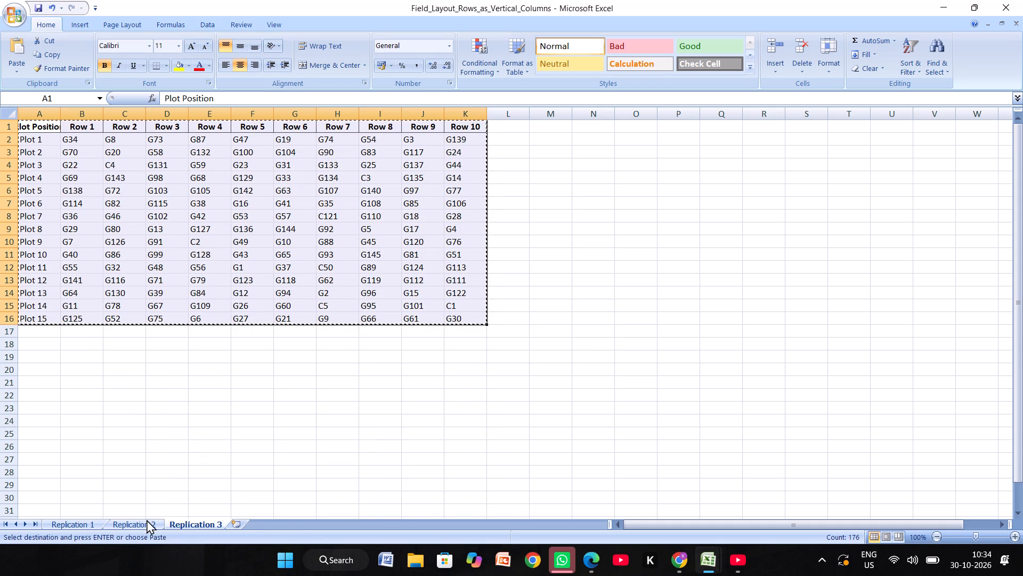
left_click(99, 522)
left_click_drag(1022, 323, 1022, 346)
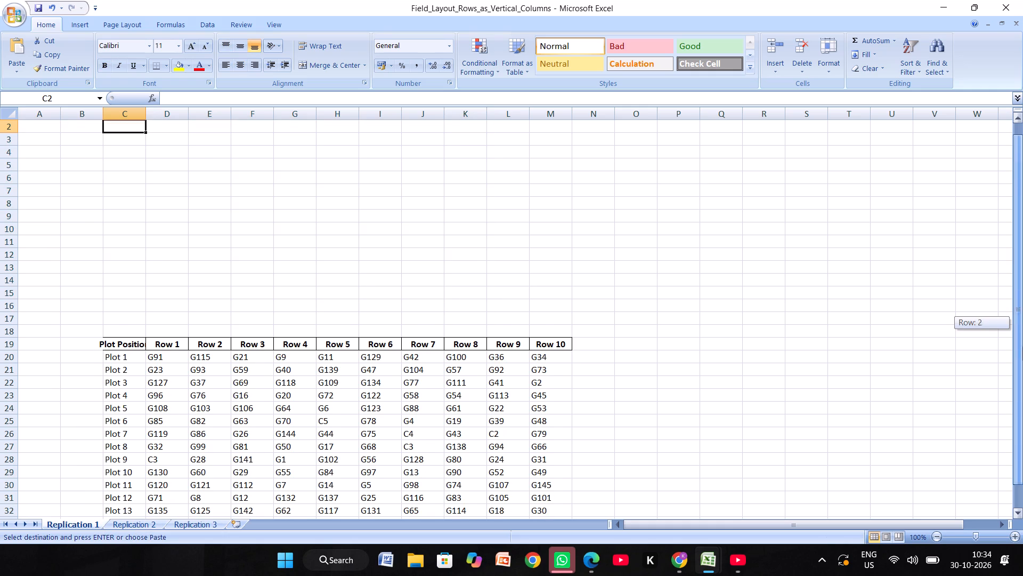
left_click_drag(1022, 346, 1022, 472)
triple_click(1020, 509)
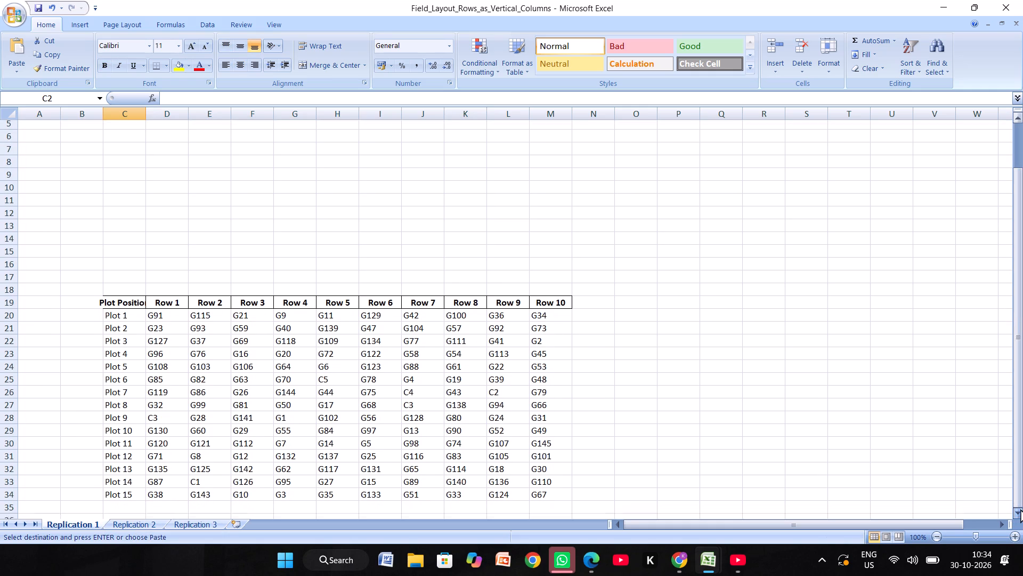
double_click(1020, 509)
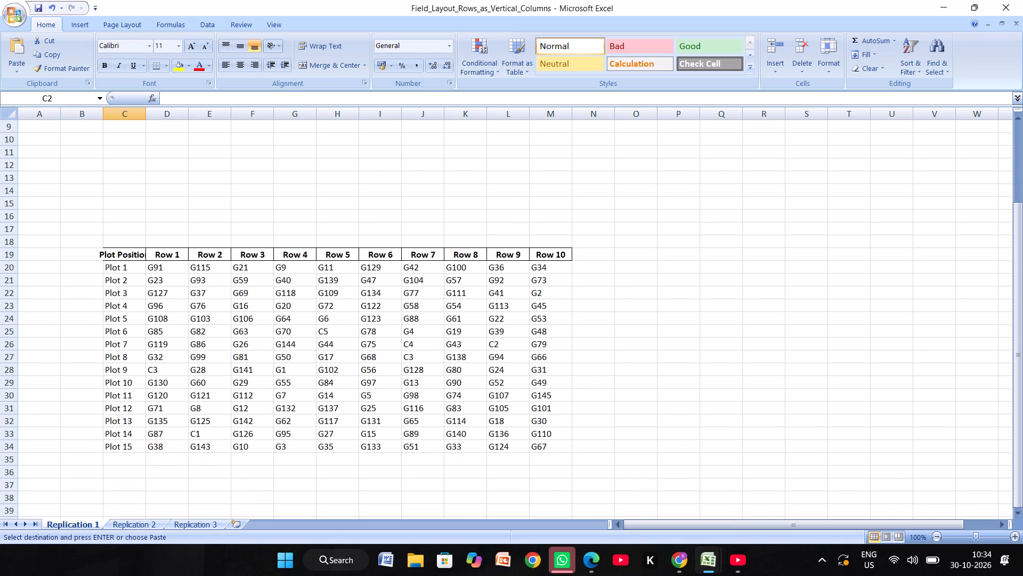
left_click(117, 477)
left_click(116, 483)
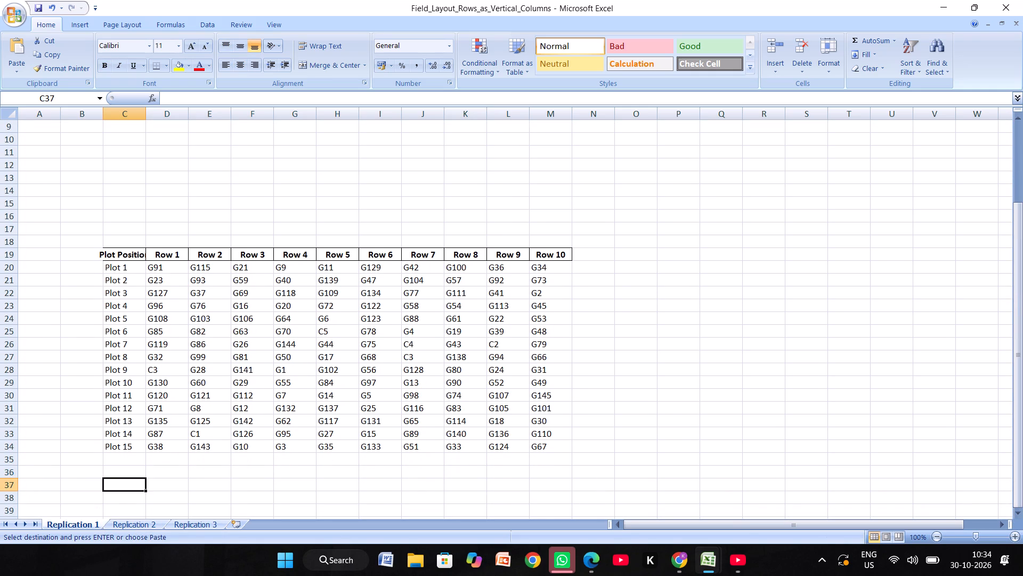
key("ctrl+v")
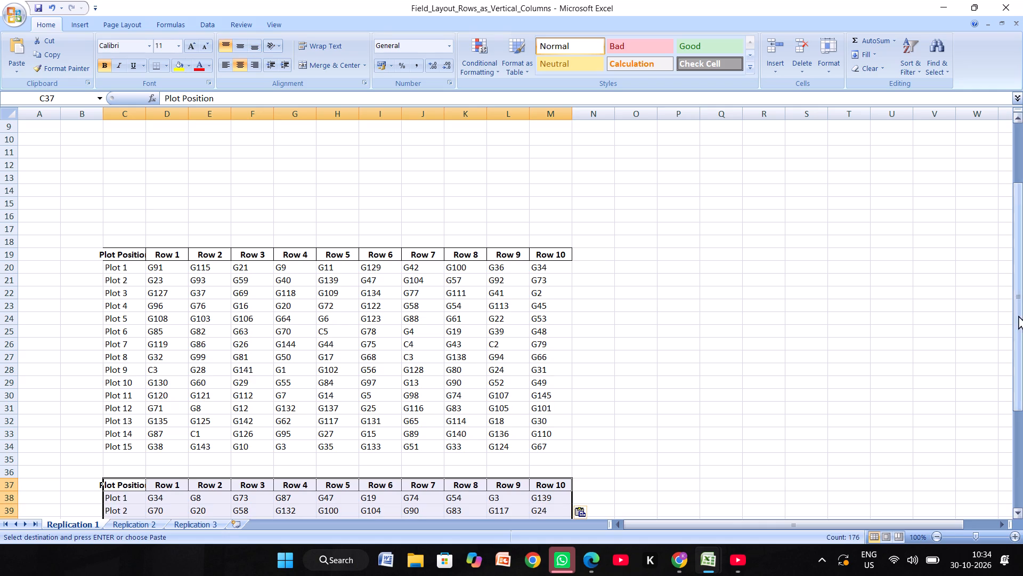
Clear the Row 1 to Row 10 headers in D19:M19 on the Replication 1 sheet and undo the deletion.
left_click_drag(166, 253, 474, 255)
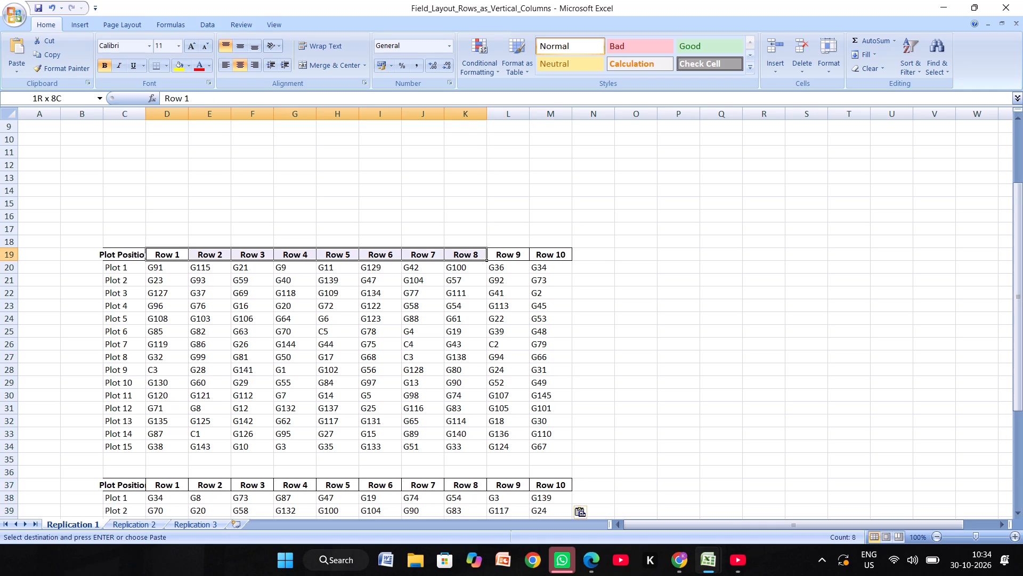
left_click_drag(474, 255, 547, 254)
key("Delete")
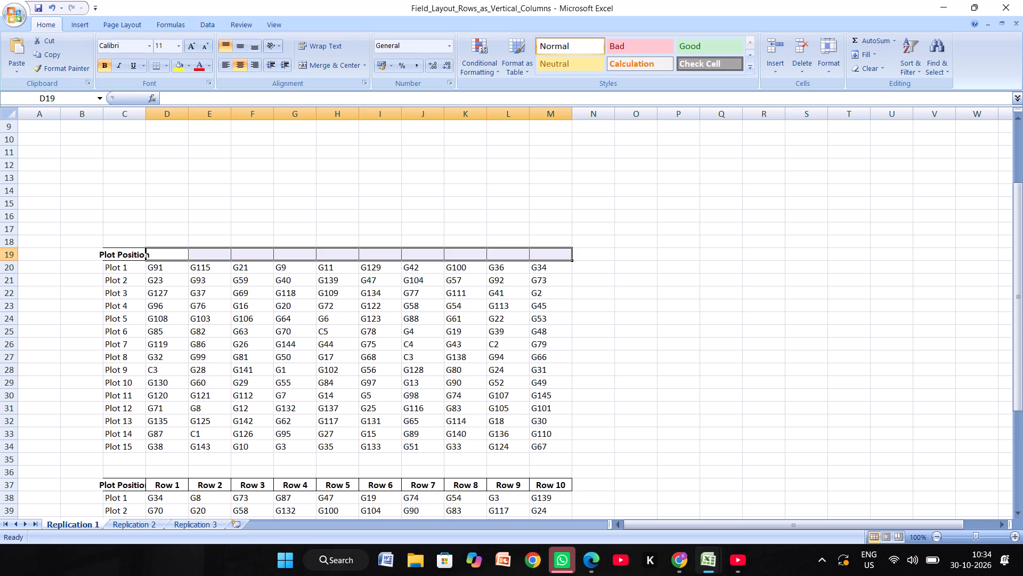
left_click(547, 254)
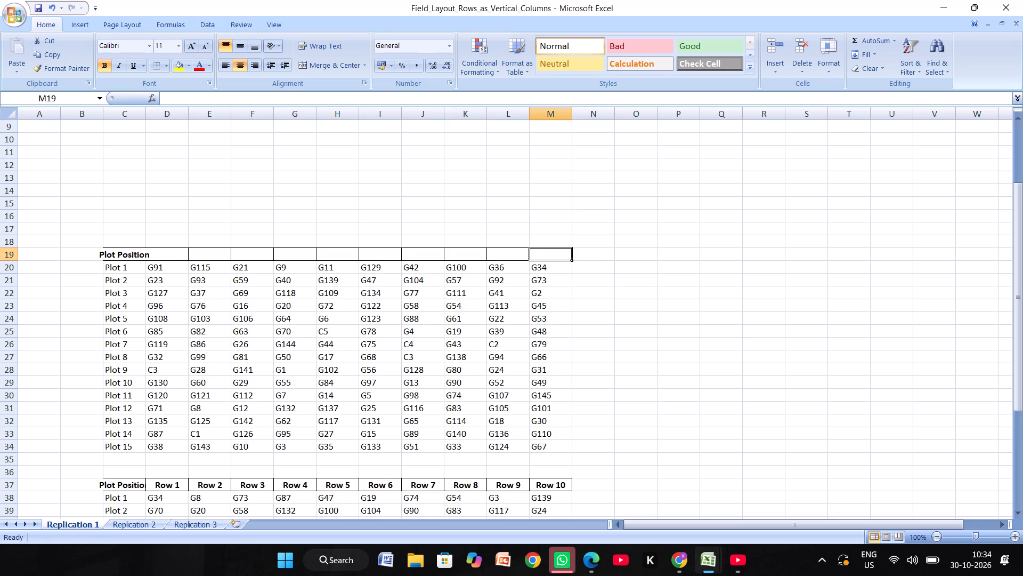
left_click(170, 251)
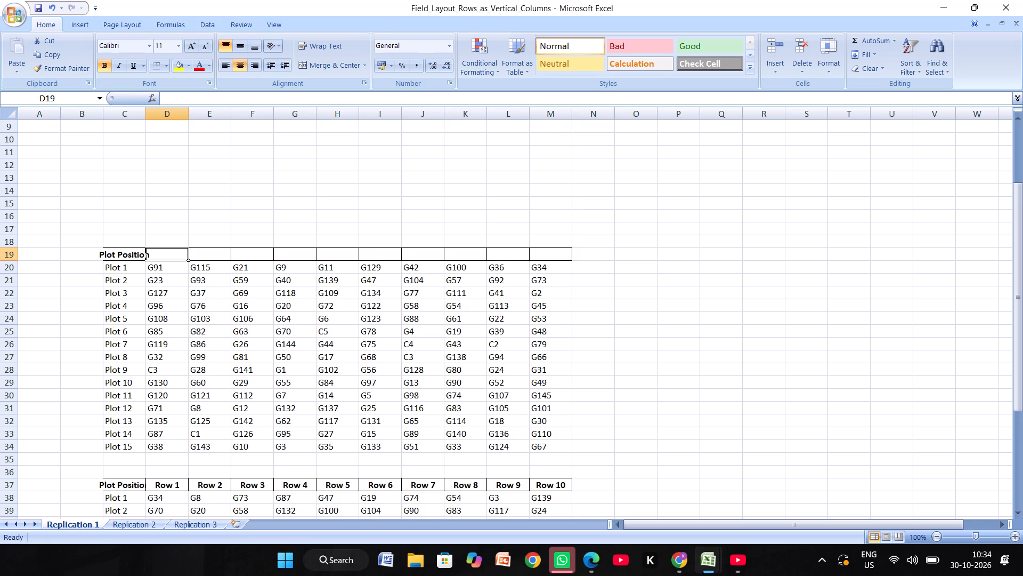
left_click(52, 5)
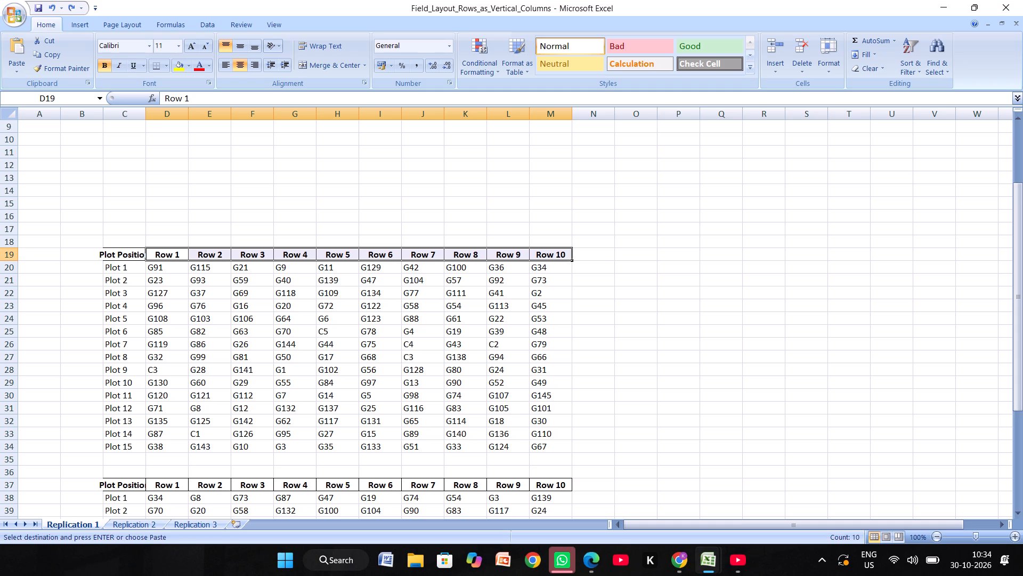
Copy the table in C19:M34 and paste it at C2 in the empty area above it on the Replication 1 sheet.
left_click_drag(106, 253, 554, 452)
key("ctrl+c")
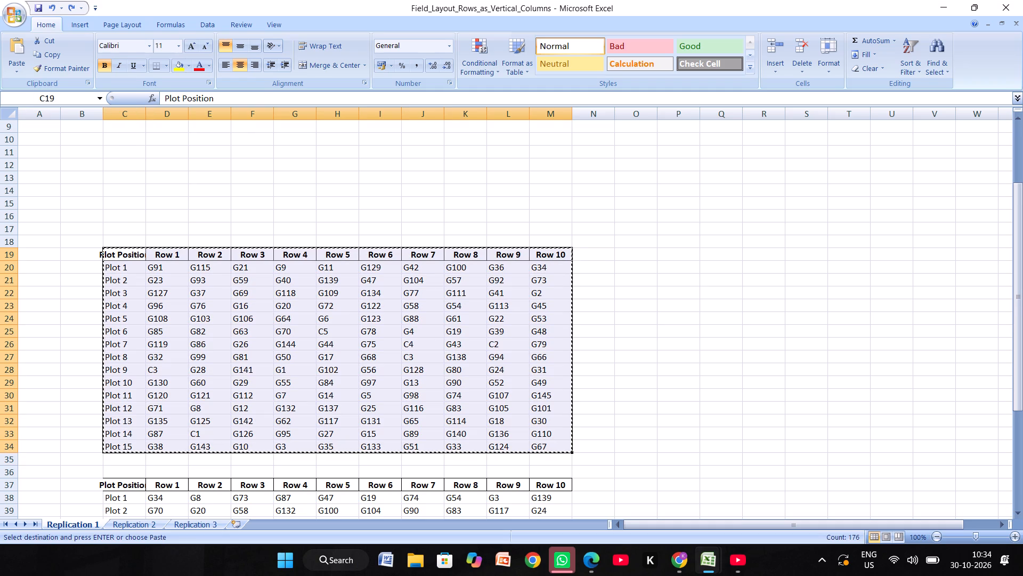
left_click_drag(1022, 308, 1020, 161)
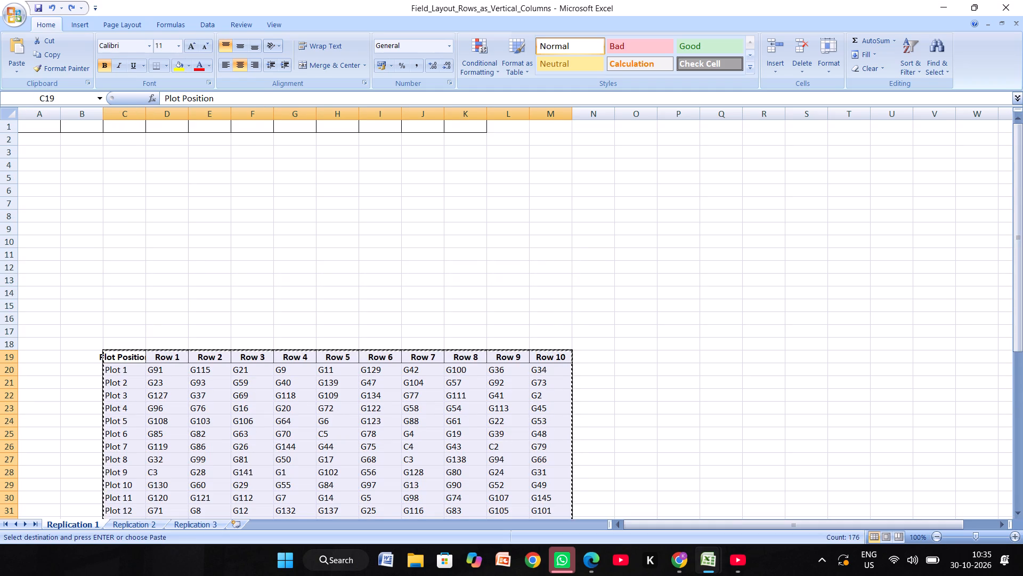
left_click(121, 140)
key("ctrl+v")
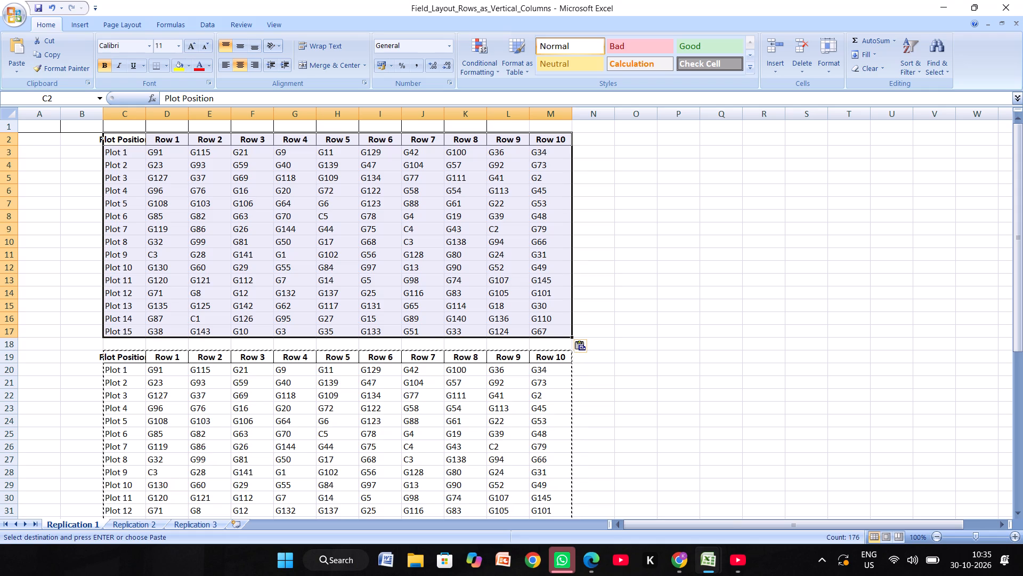
left_click(1022, 270)
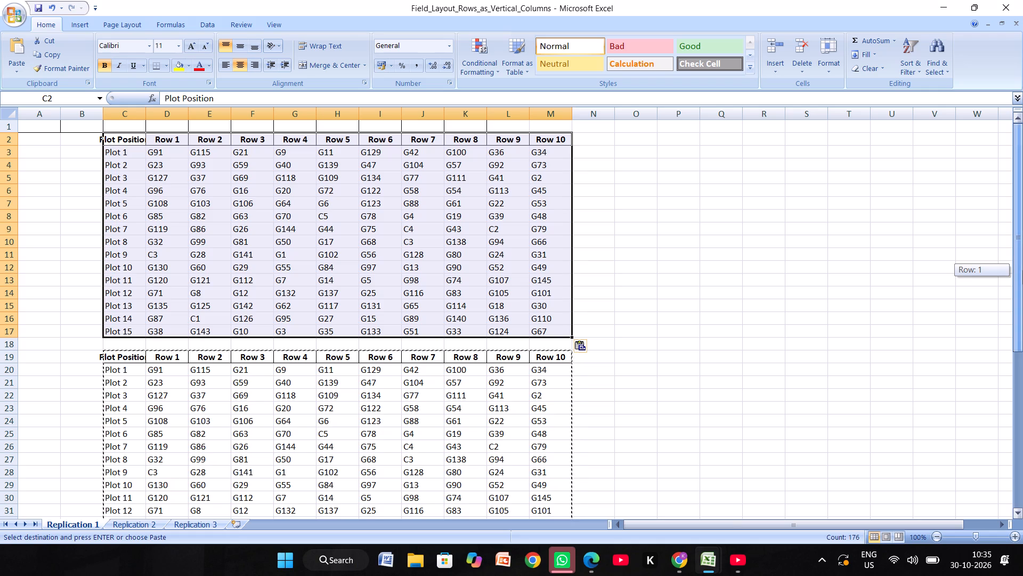
left_click(147, 138)
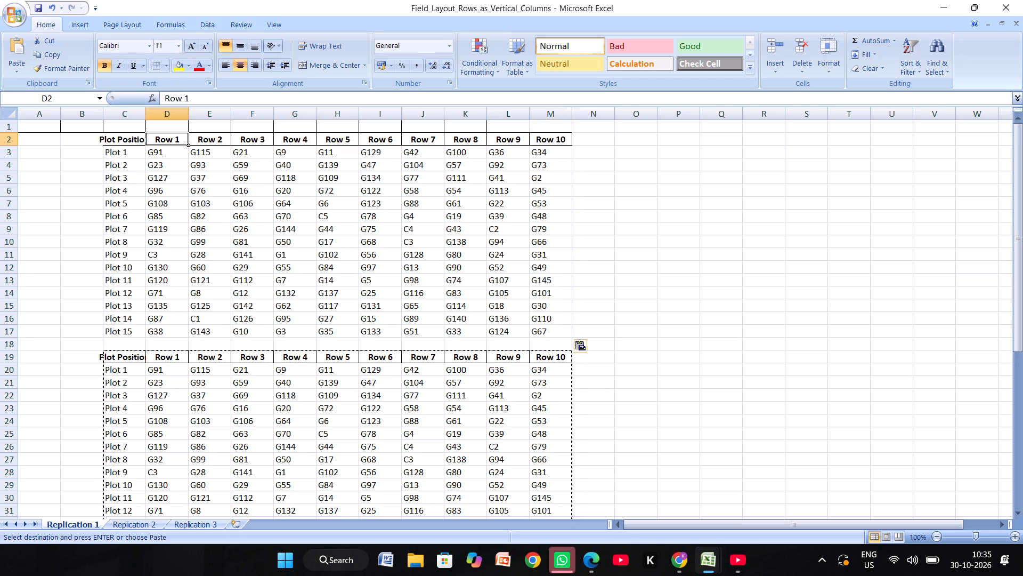
Copy the stacked replication tables, C2:M52, from the Replication 1 sheet and paste them at C4 in a new blank workbook.
left_click_drag(107, 137, 466, 575)
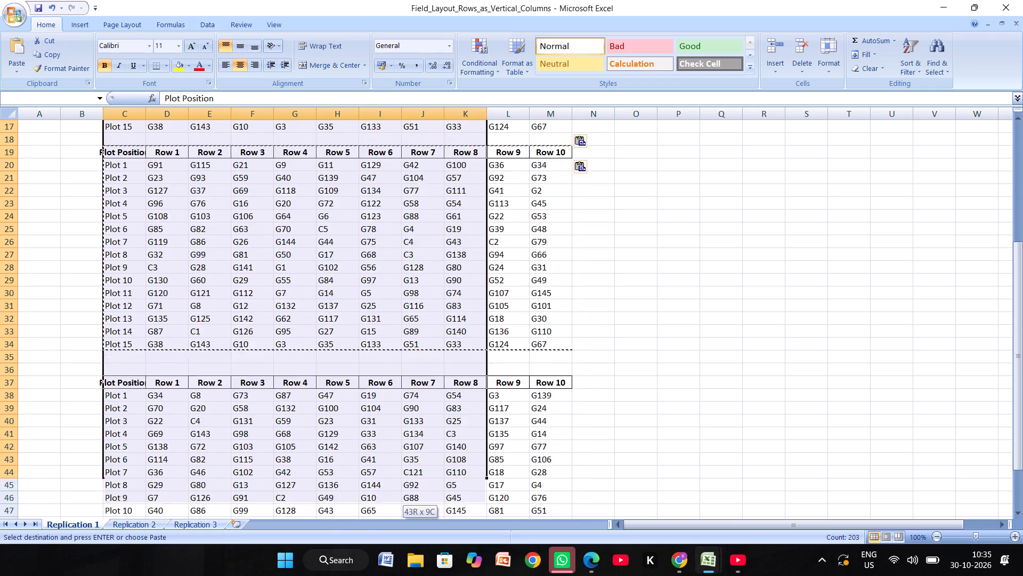
left_click_drag(466, 575, 549, 505)
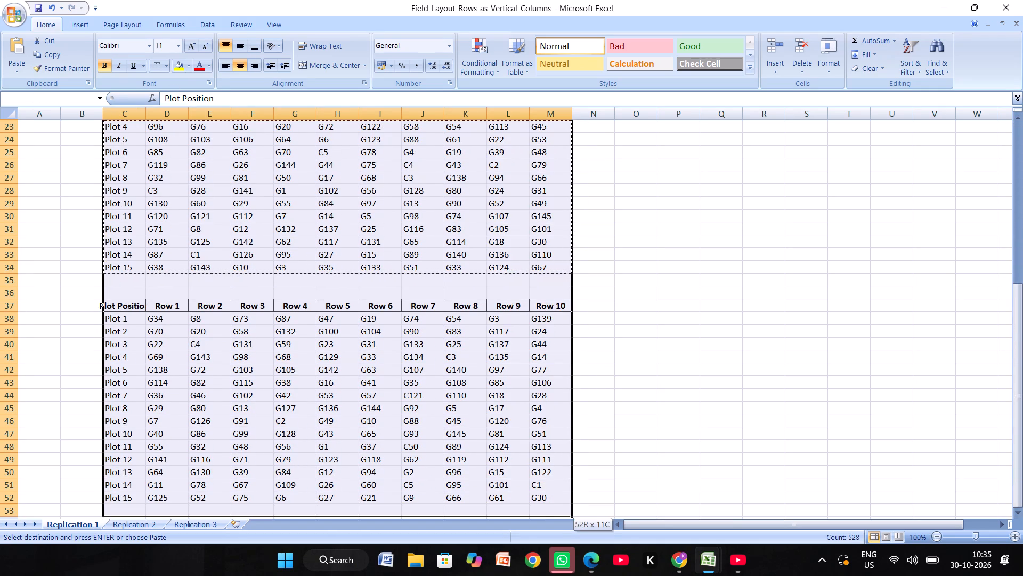
left_click_drag(549, 505, 557, 494)
key("ctrl+c")
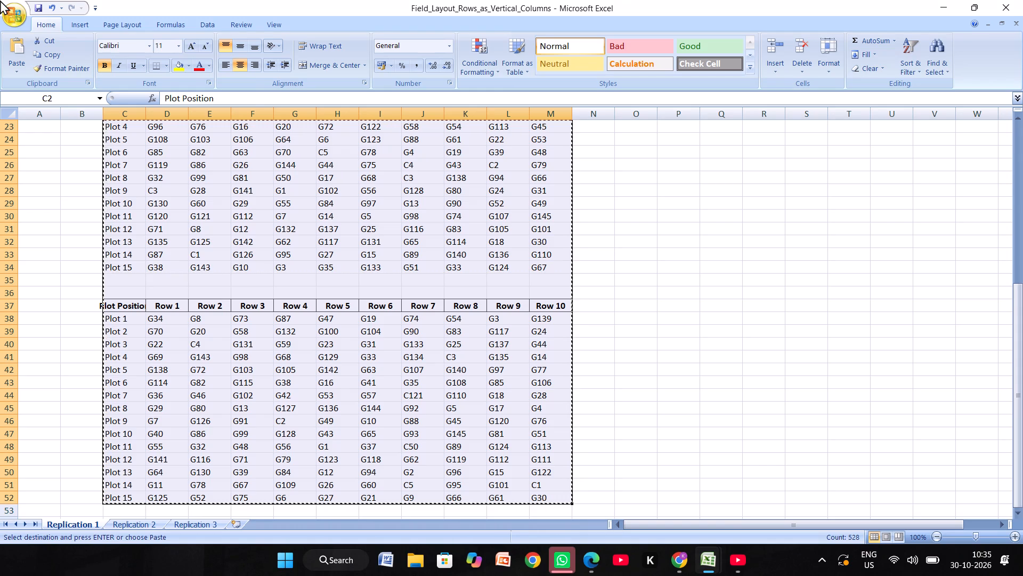
left_click_drag(1, 0, 20, 46)
left_click(20, 46)
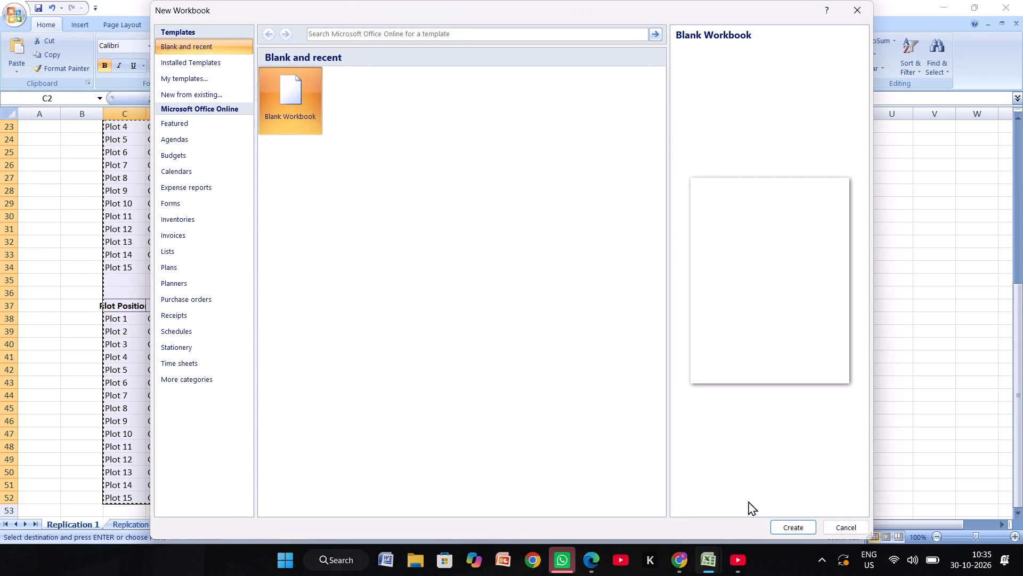
left_click(804, 531)
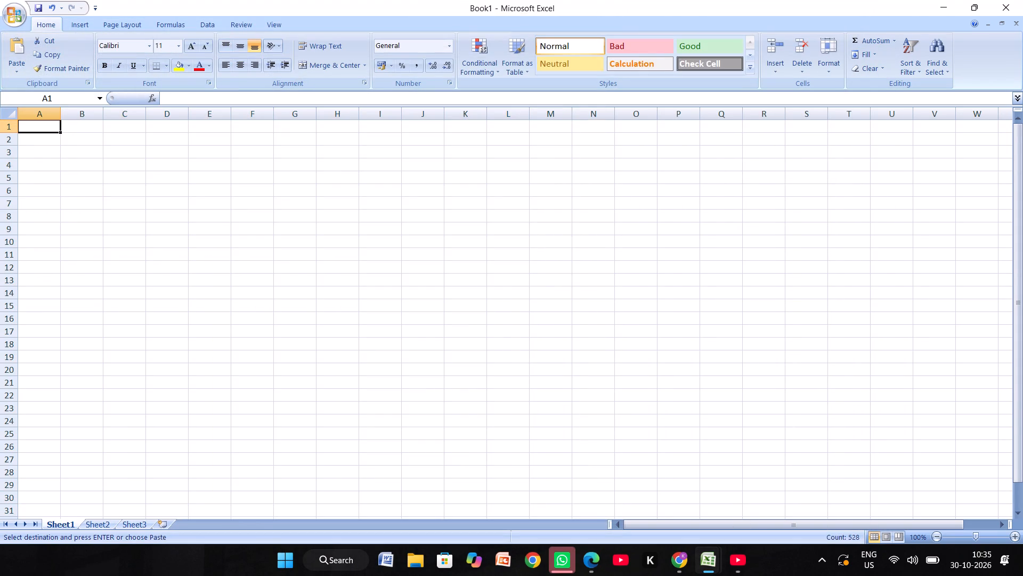
left_click(127, 164)
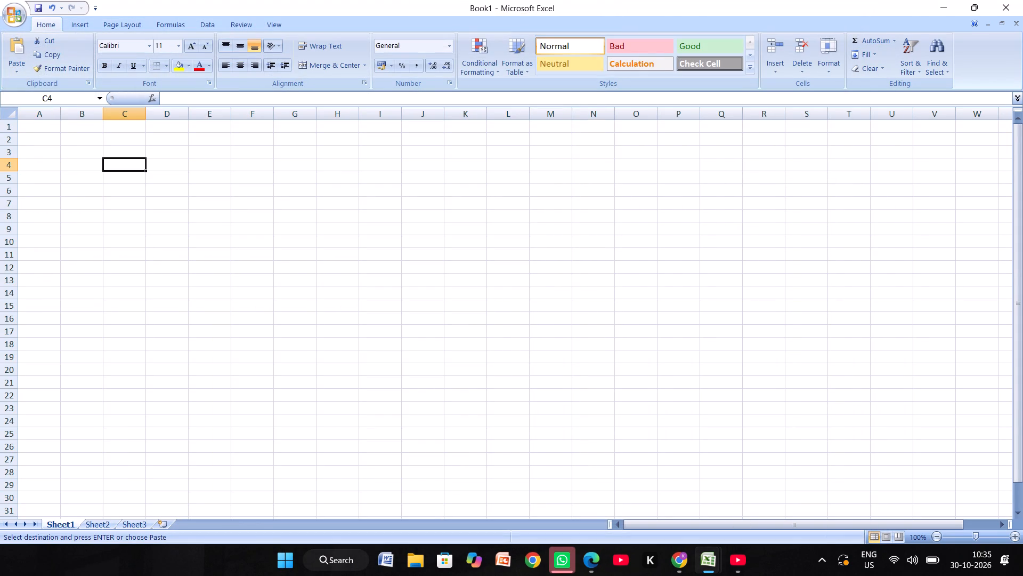
key("ctrl+v")
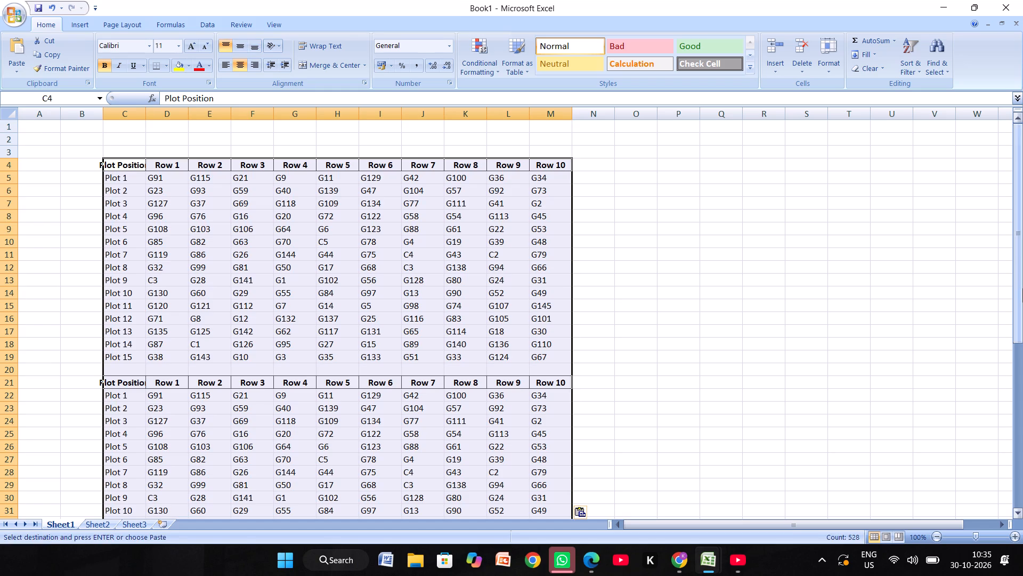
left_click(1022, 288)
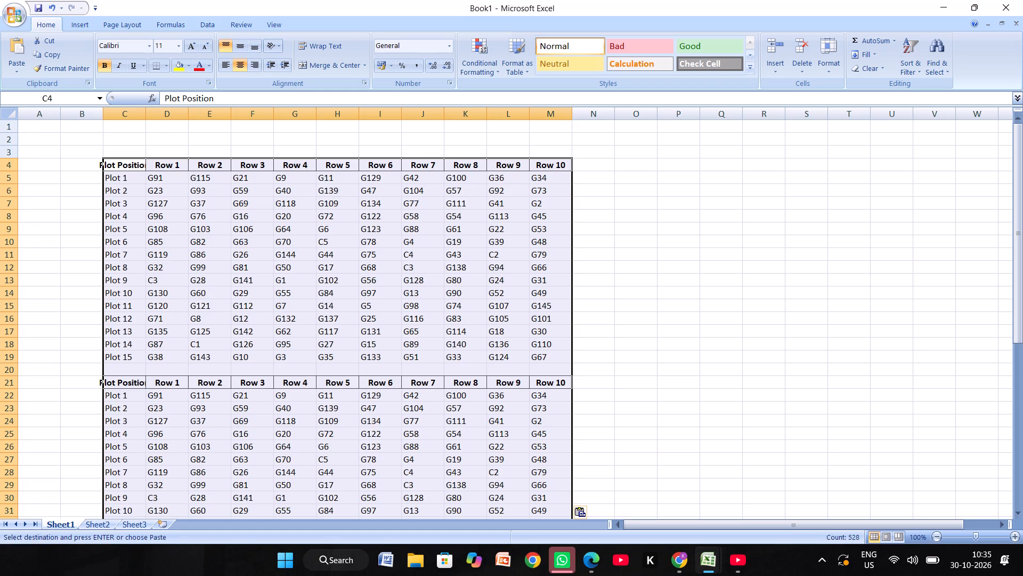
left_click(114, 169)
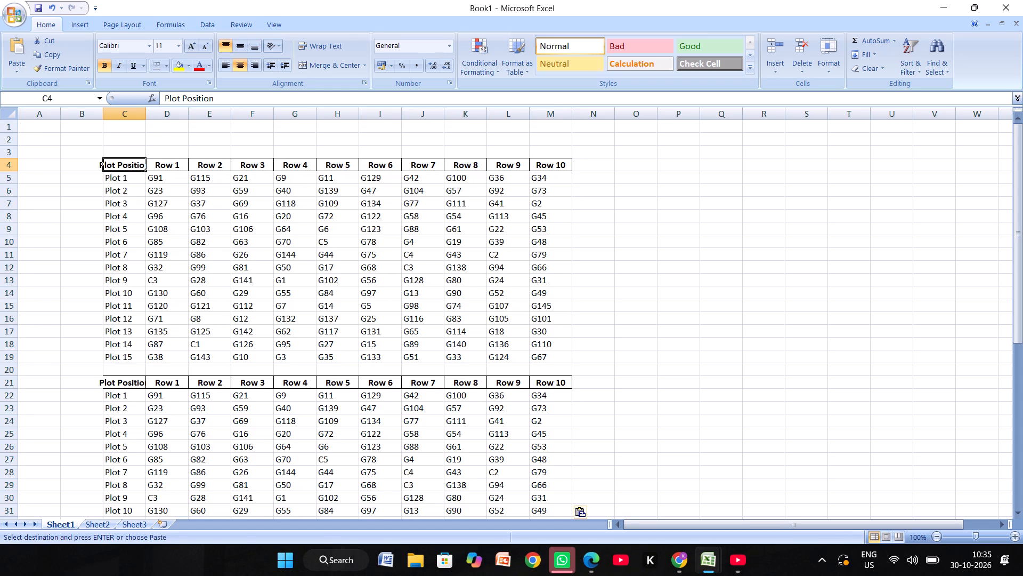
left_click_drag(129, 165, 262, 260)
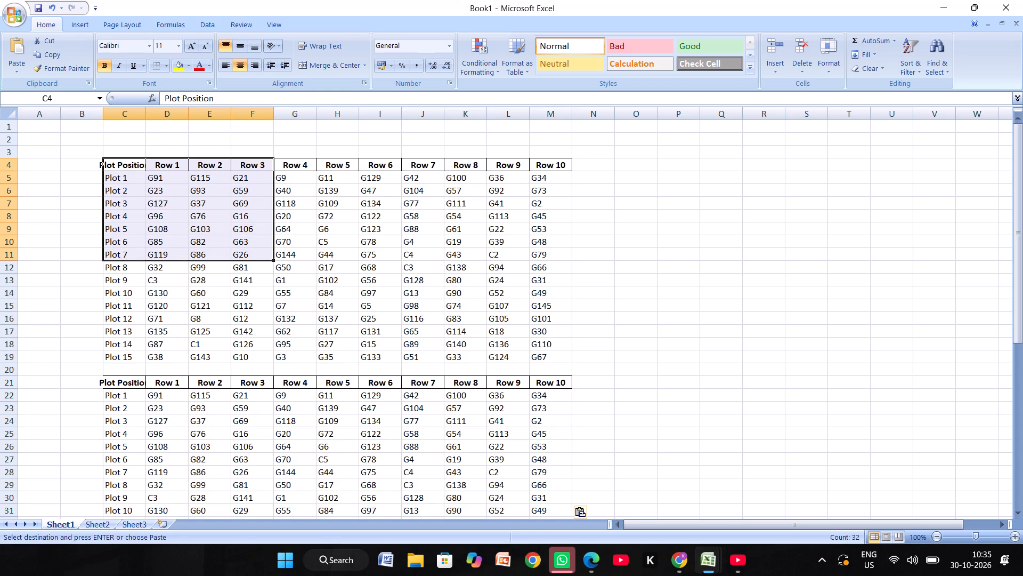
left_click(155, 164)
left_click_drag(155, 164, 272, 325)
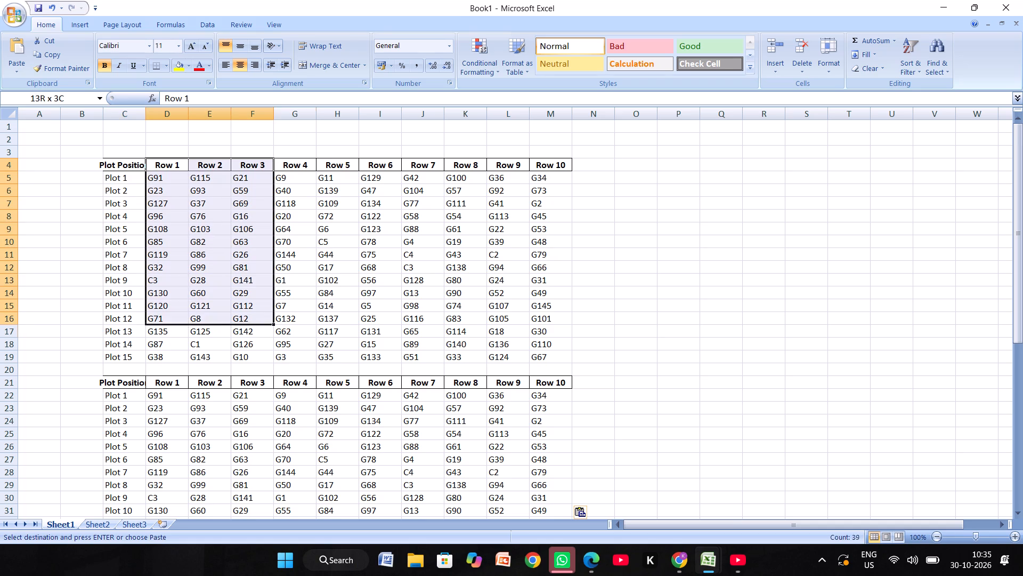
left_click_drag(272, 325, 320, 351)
Label the first table's two halves by entering BLOCK 1 in D2 and BLOCK 2 in I2.
left_click(176, 139)
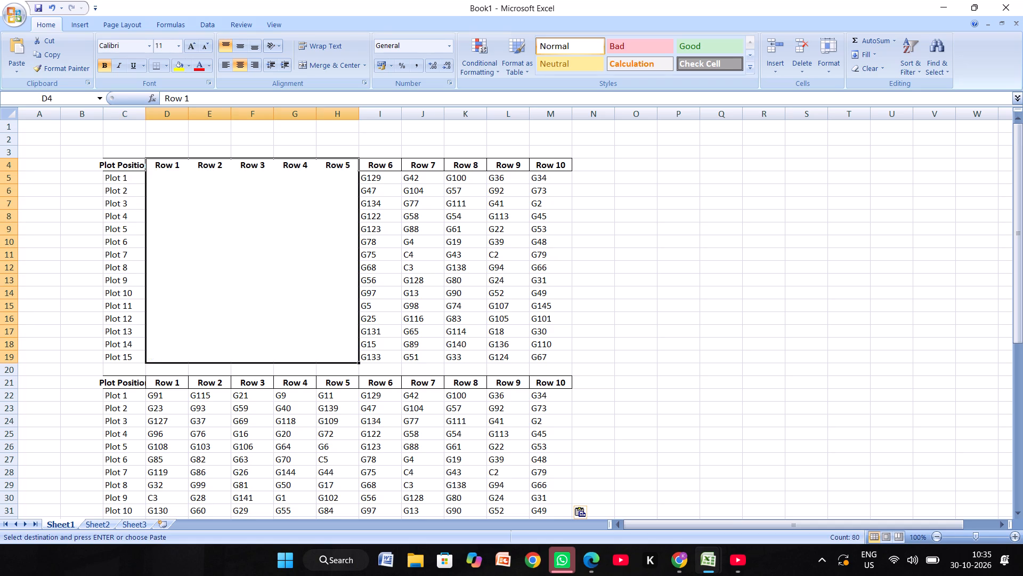
type("BLOCK 1")
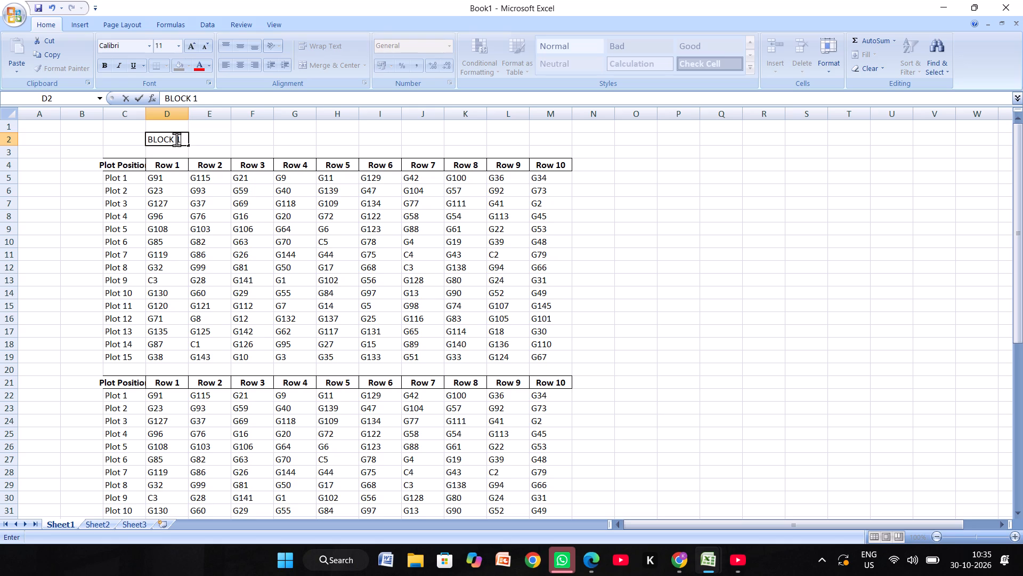
left_click(383, 140)
type("BLOCK 2")
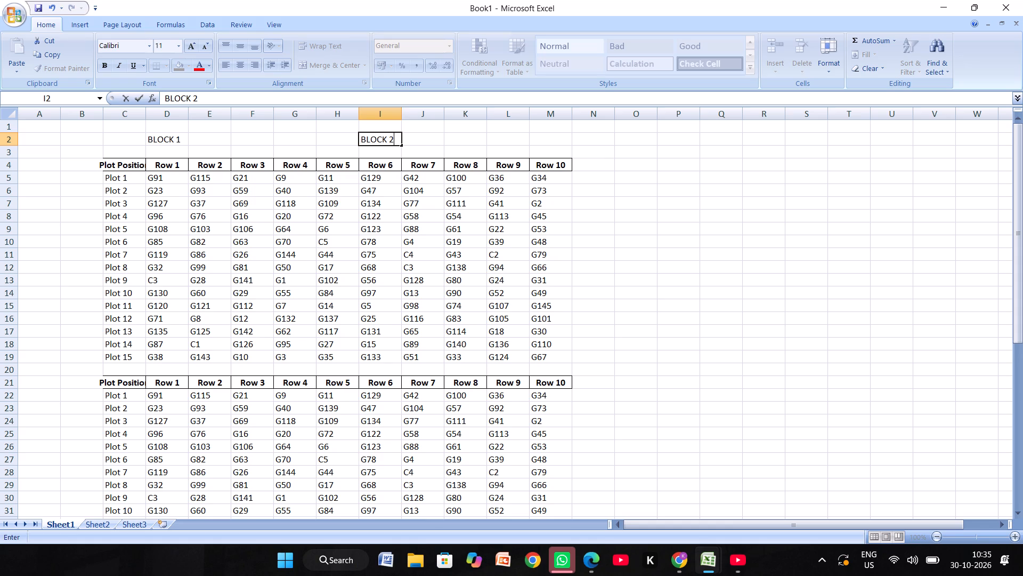
Copy the BLOCK 1 and BLOCK 2 labels in D2:I2 above the second and third tables, at D20 and D37.
left_click_drag(155, 135, 386, 139)
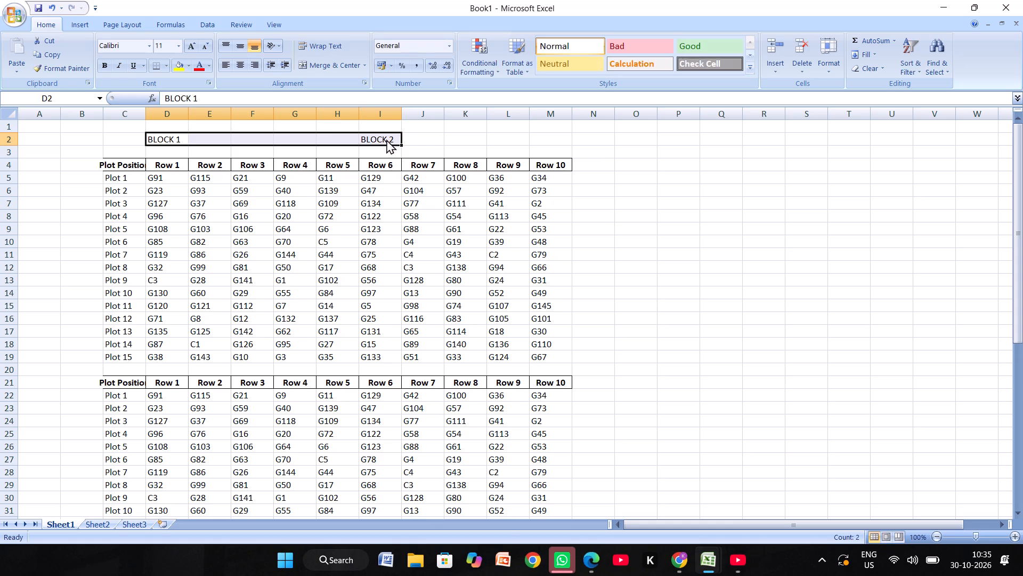
key("ctrl+c")
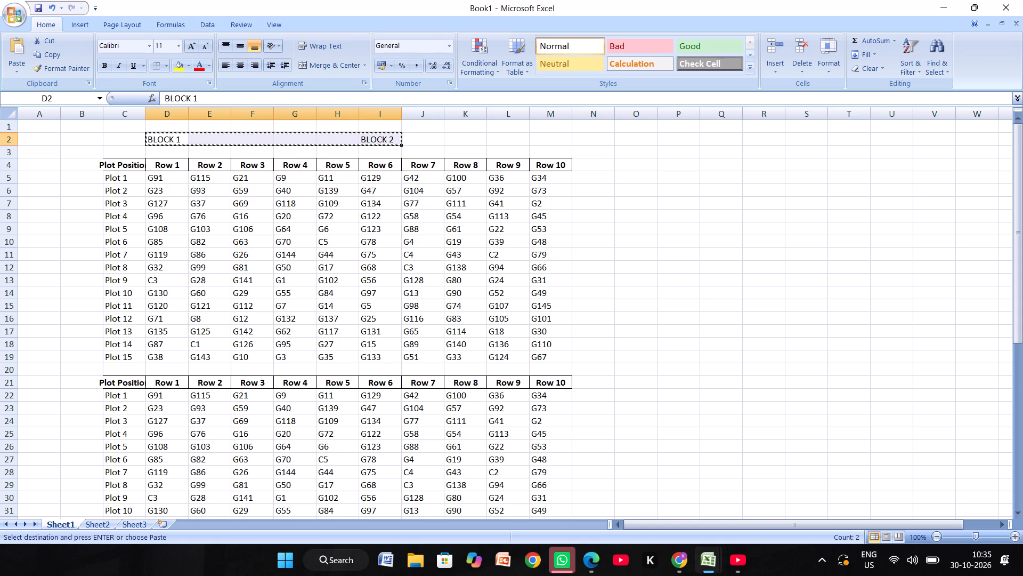
left_click(154, 372)
key("ctrl+v")
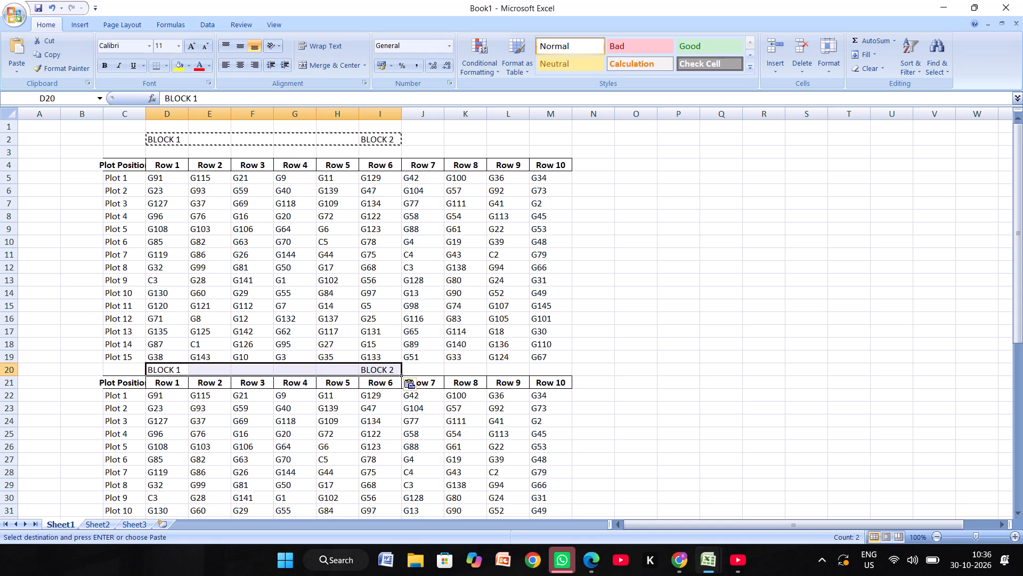
left_click_drag(1022, 279, 1012, 403)
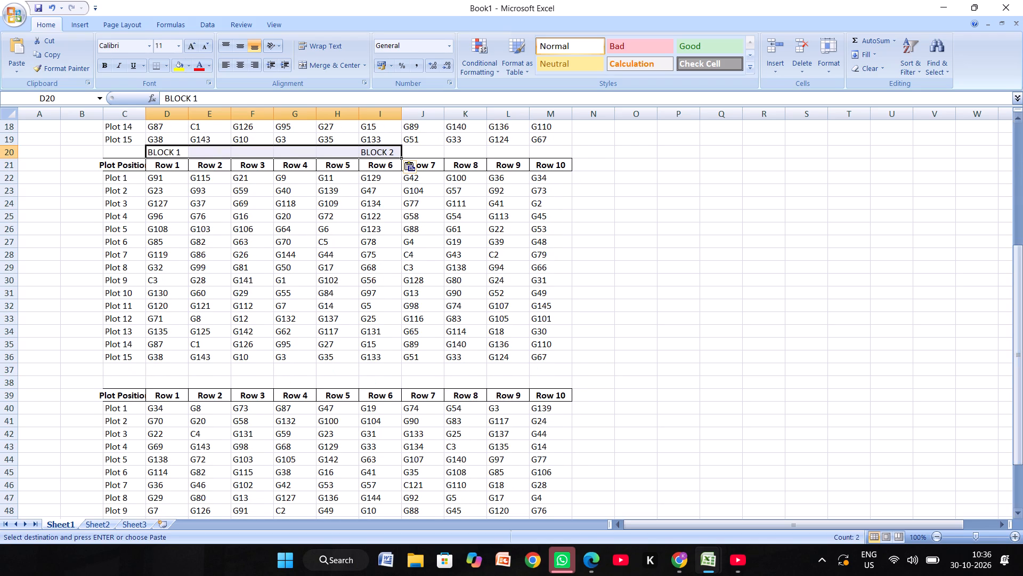
left_click(164, 373)
key("ctrl+v")
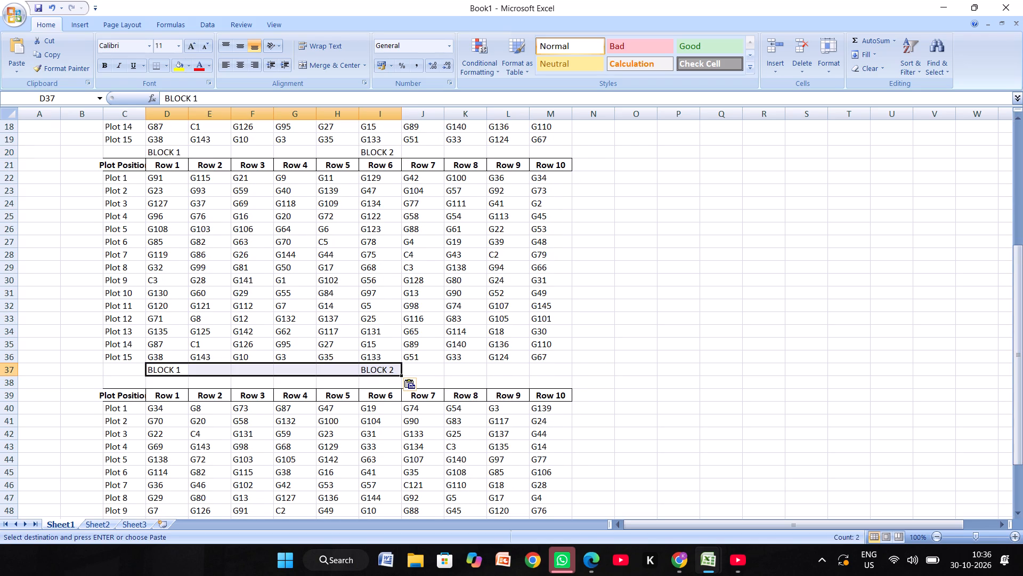
Select all plot entries of the first table, D5:M19, without its row and plot headers.
left_click_drag(1022, 289, 1017, 130)
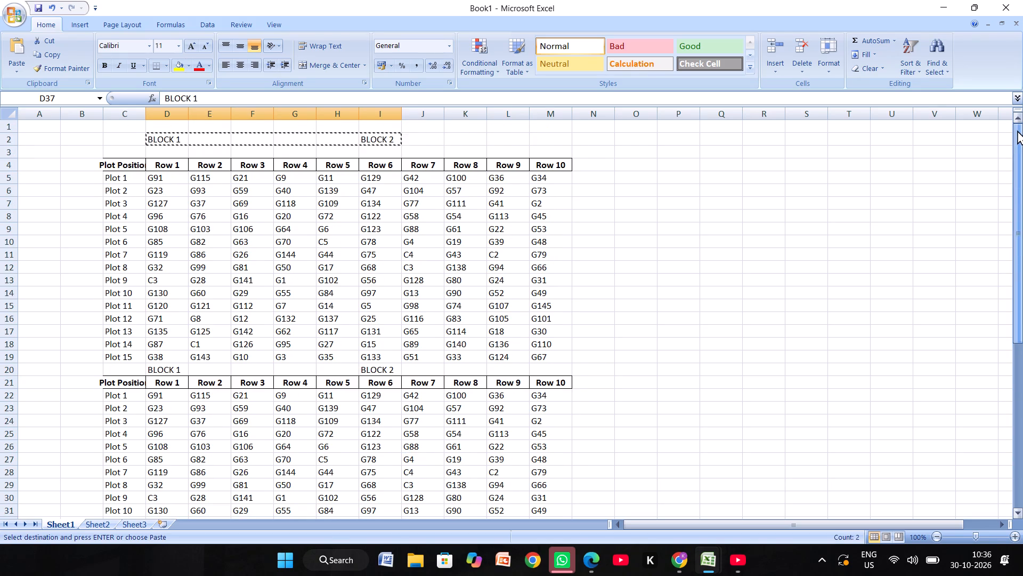
left_click(636, 314)
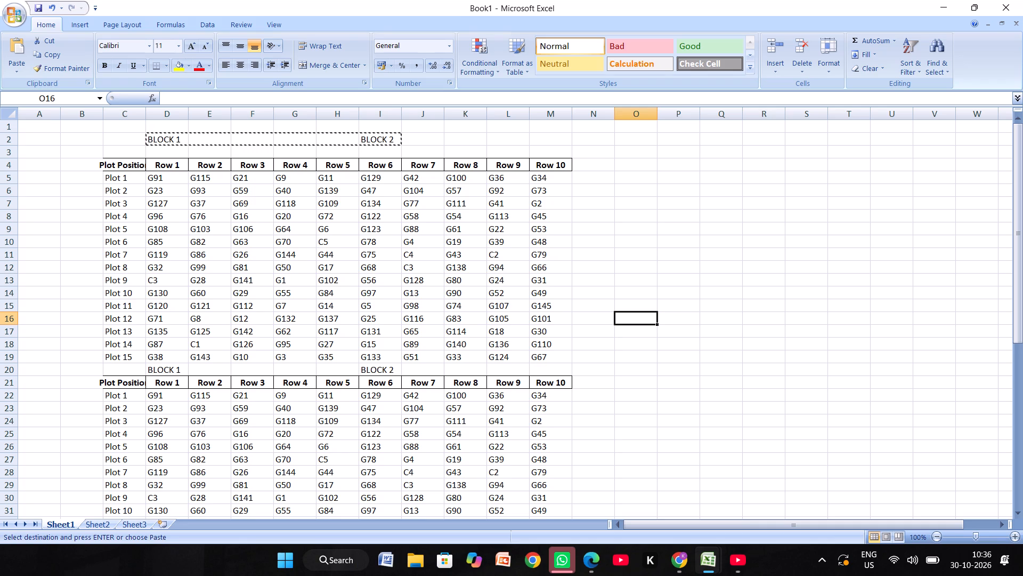
left_click_drag(149, 178, 462, 331)
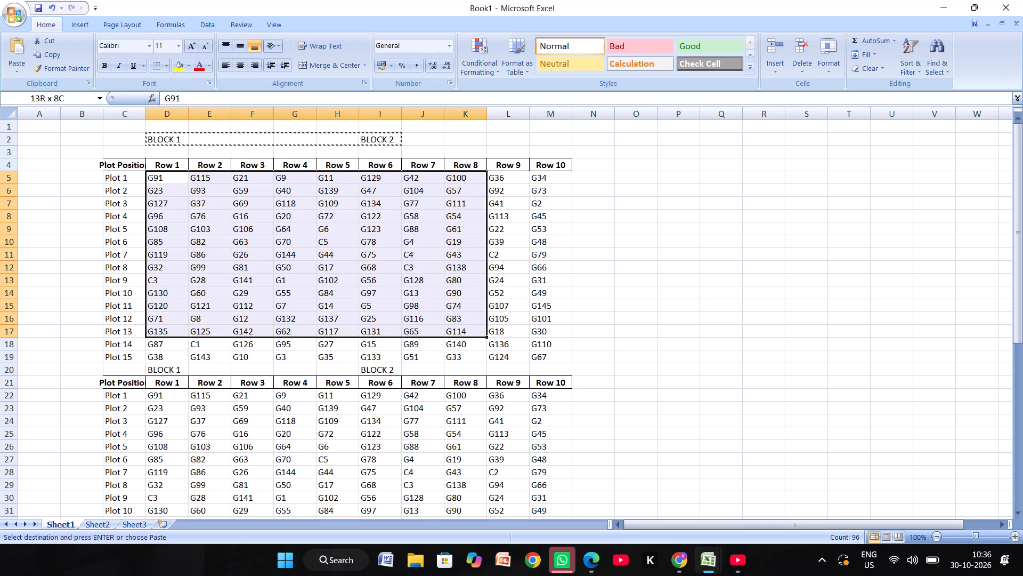
left_click_drag(462, 331, 546, 360)
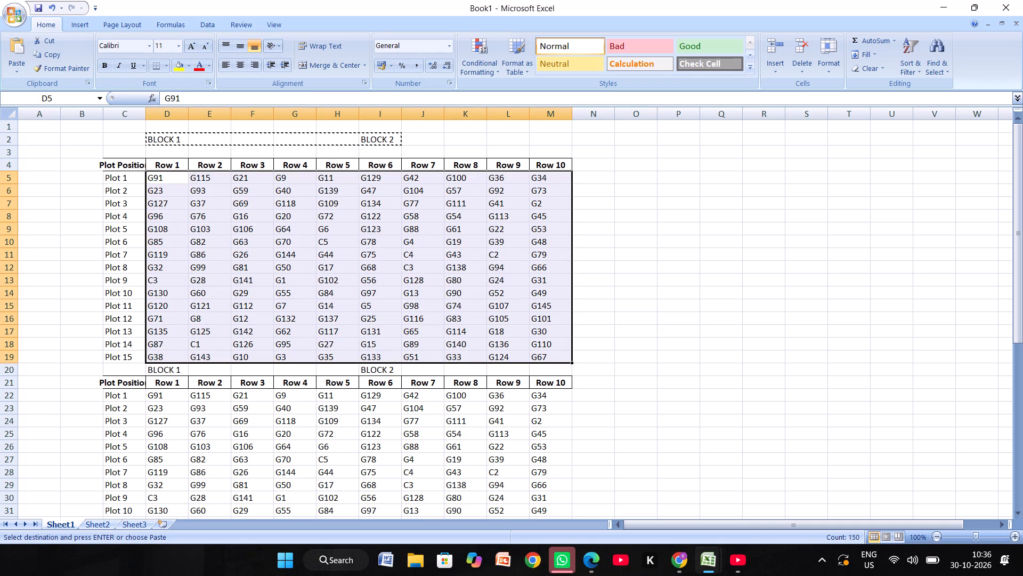
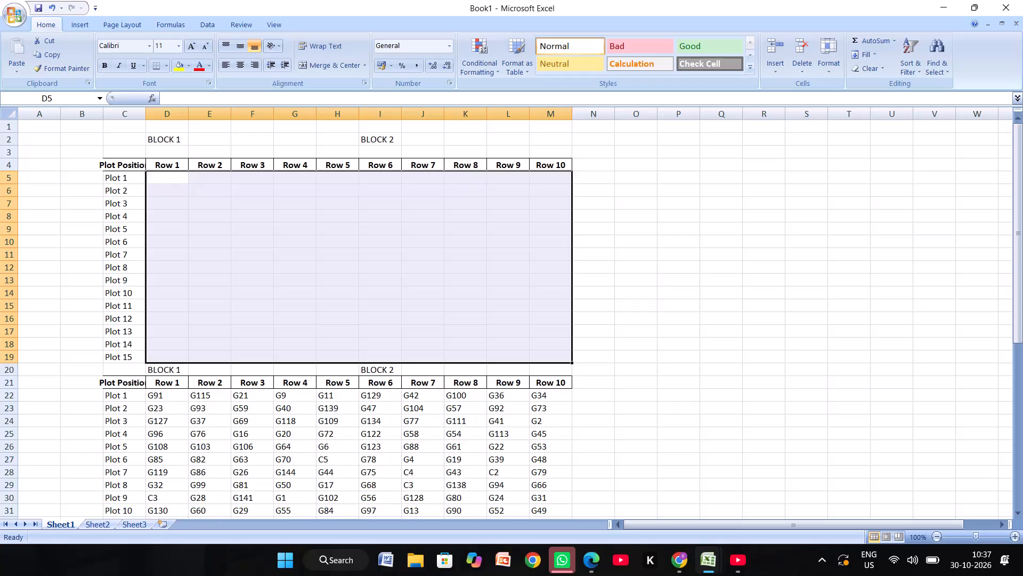
Enter G1 as the Plot 1 entry under Row 1 of the first table, in D5.
left_click(171, 174)
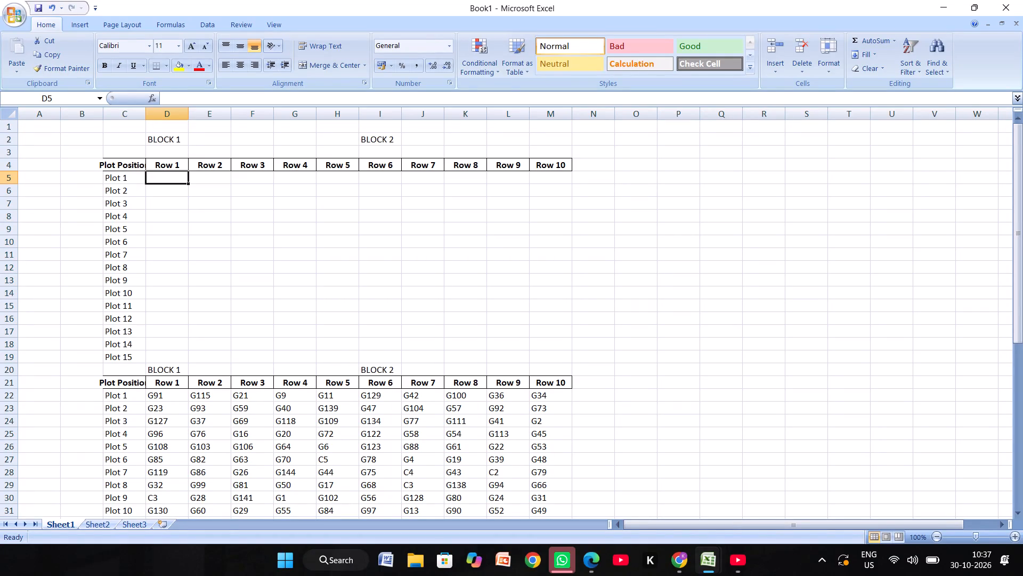
type("G1")
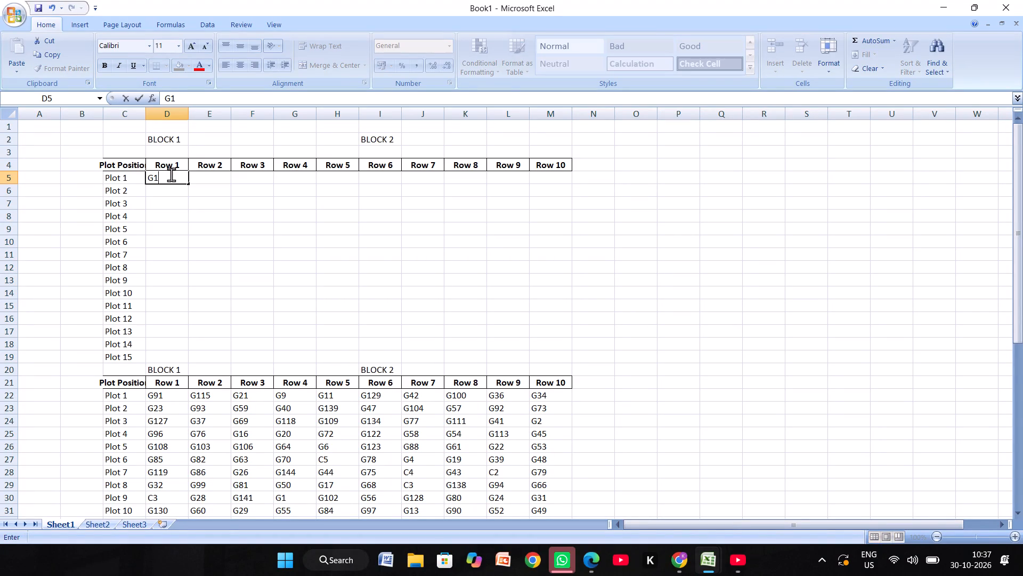
key("Down")
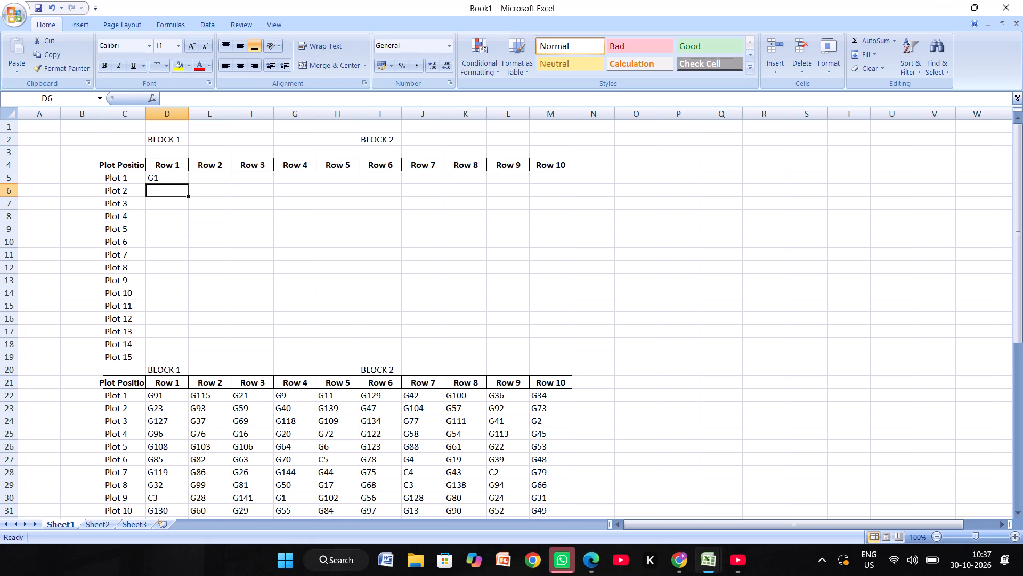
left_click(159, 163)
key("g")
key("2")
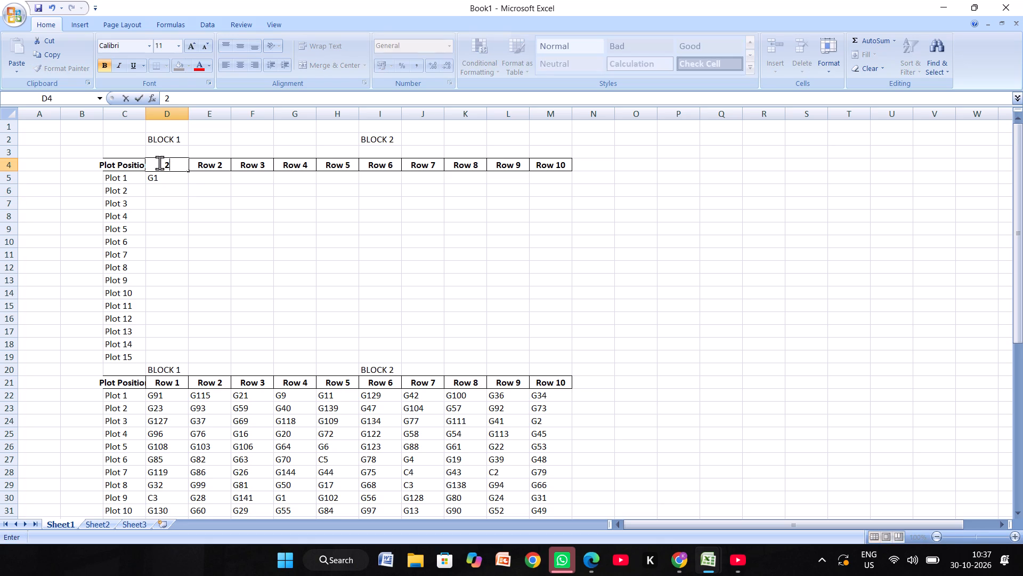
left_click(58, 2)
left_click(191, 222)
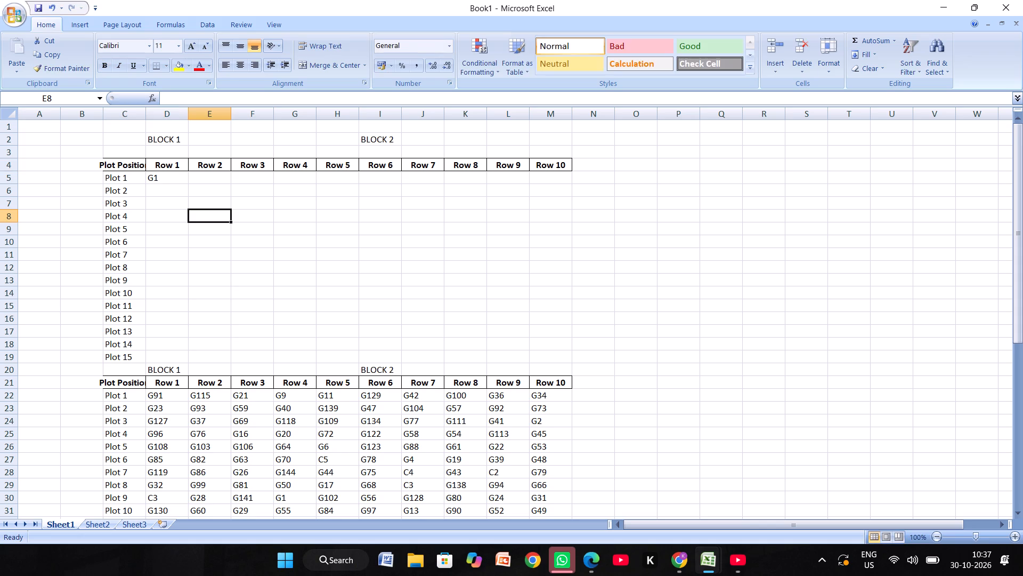
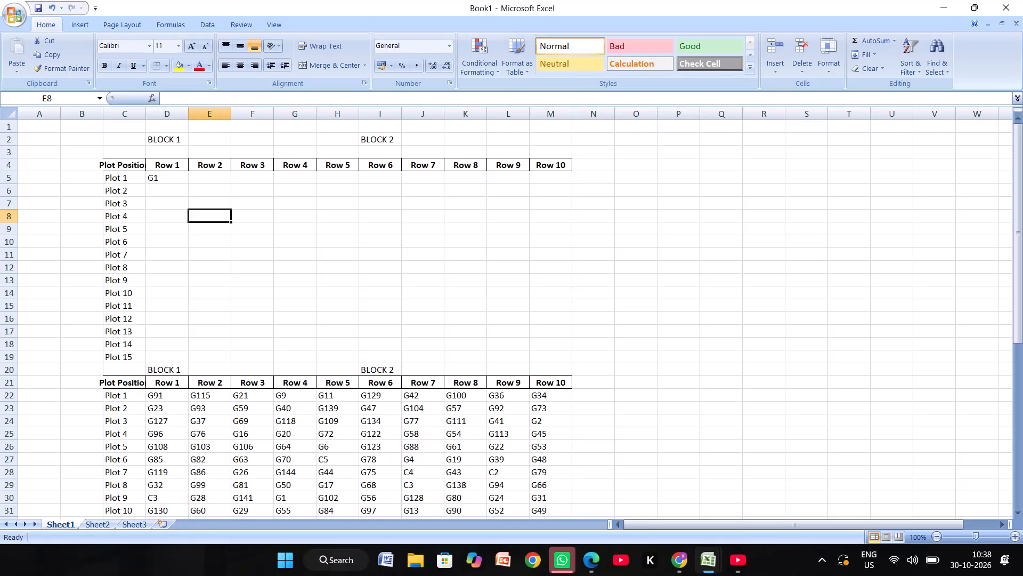
Enter G2, G3 and G4 for Plots 2 to 4 under Row 1 of the first table, in D6:D8.
left_click(156, 189)
type("G2")
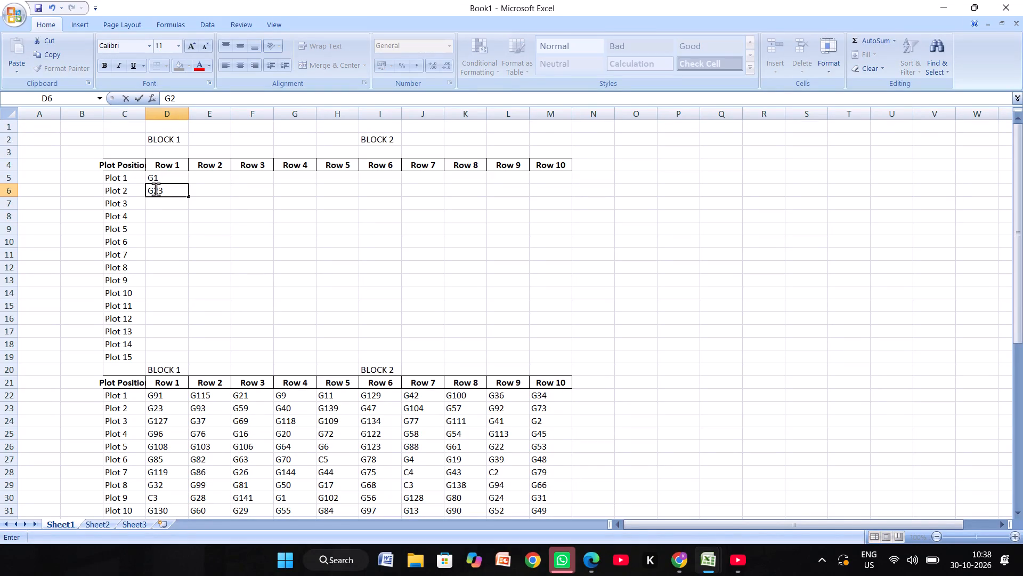
key("Down")
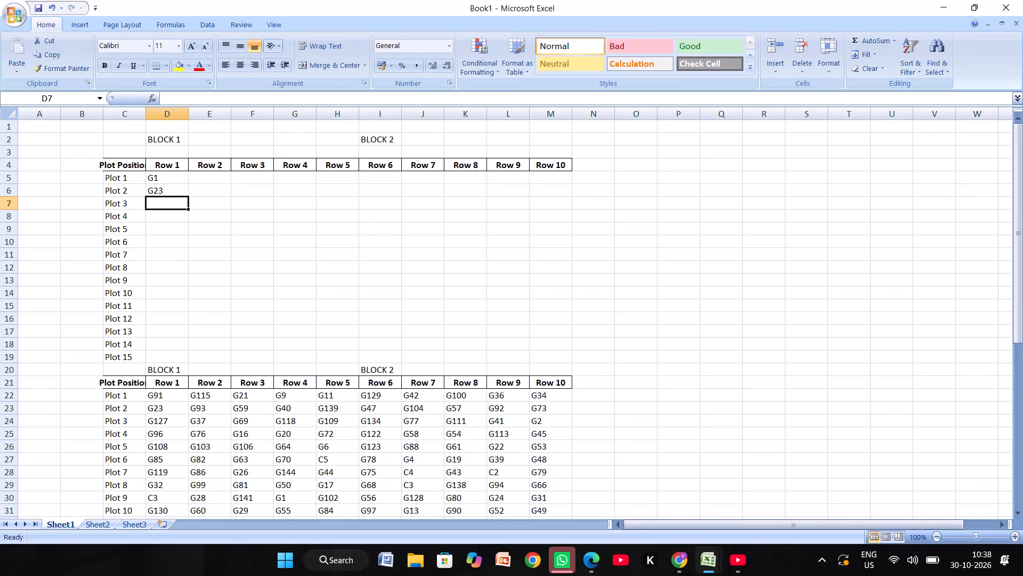
left_click(170, 190)
key("BackSpace")
key("BackSpace")
type("G2")
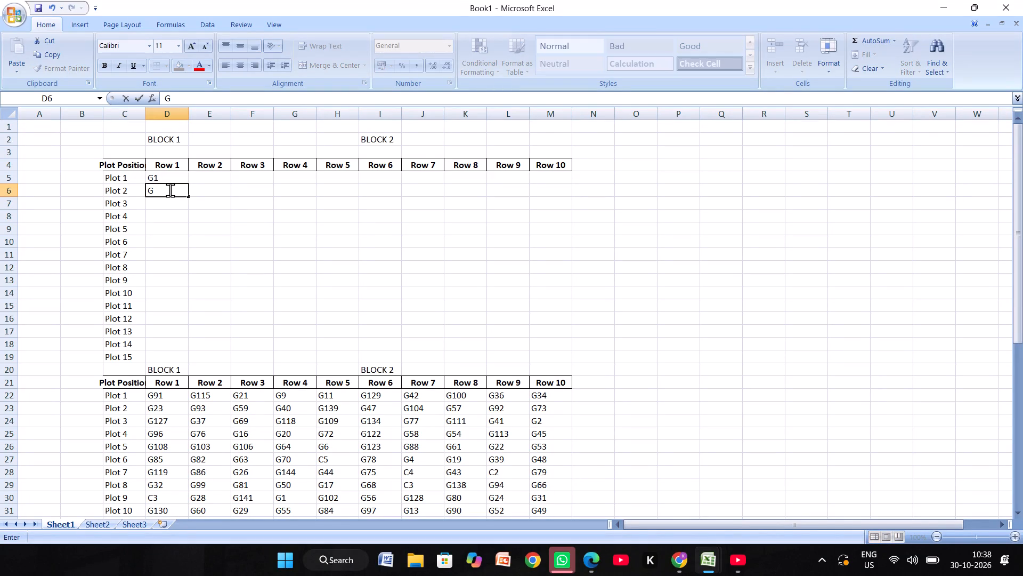
key("BackSpace")
key("Down")
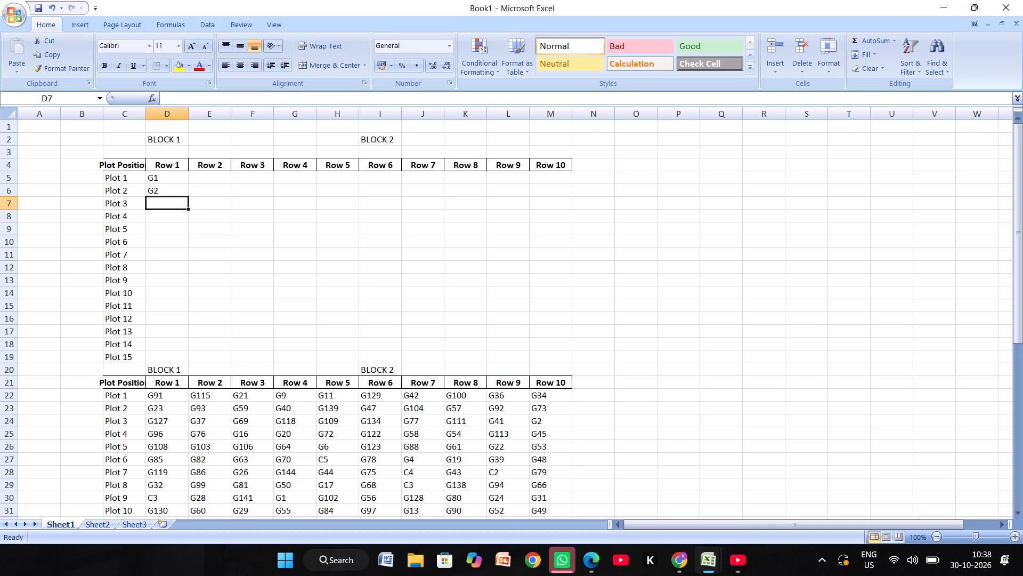
type("G3")
key("Down")
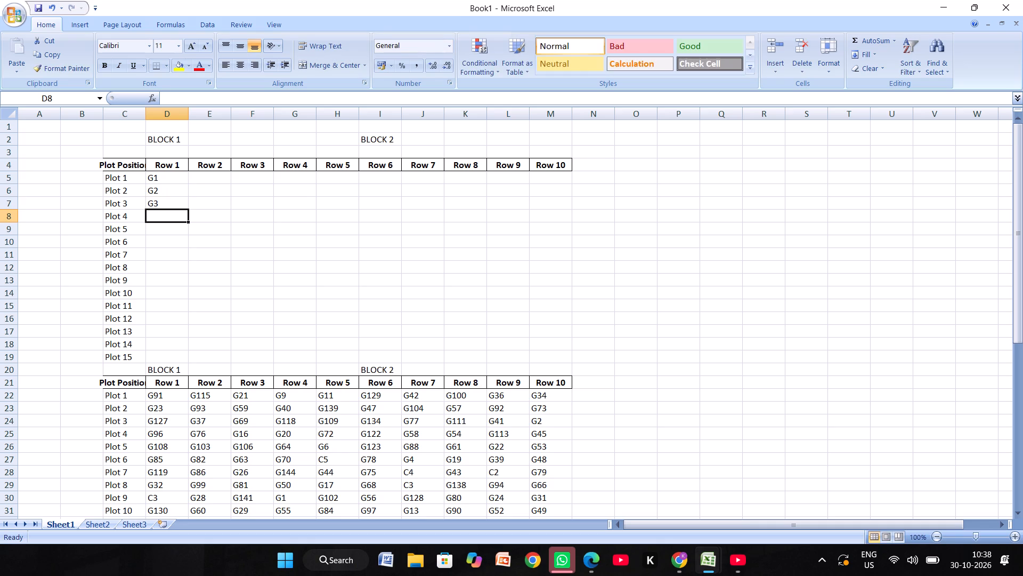
key("g")
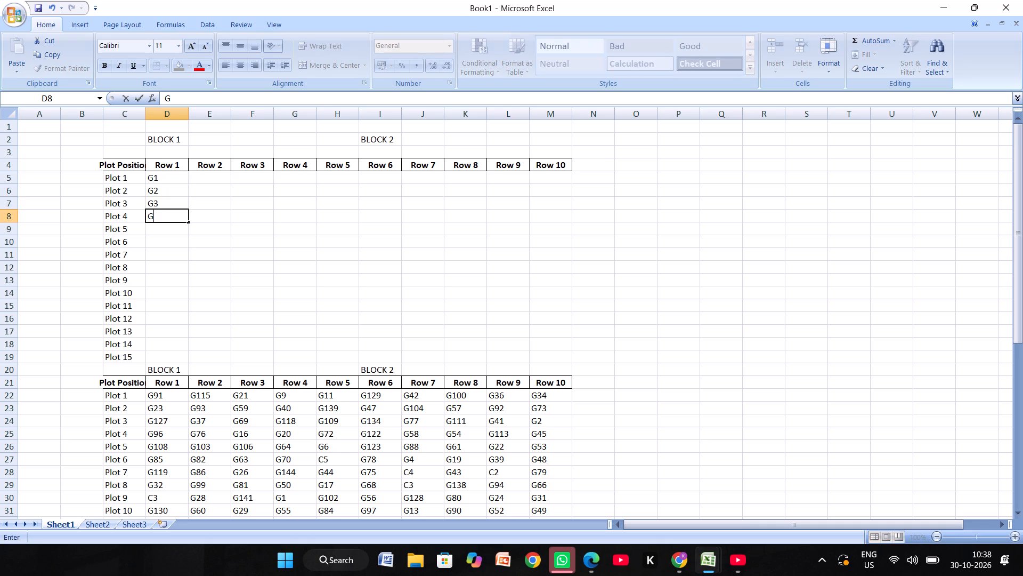
key("4")
key("Down")
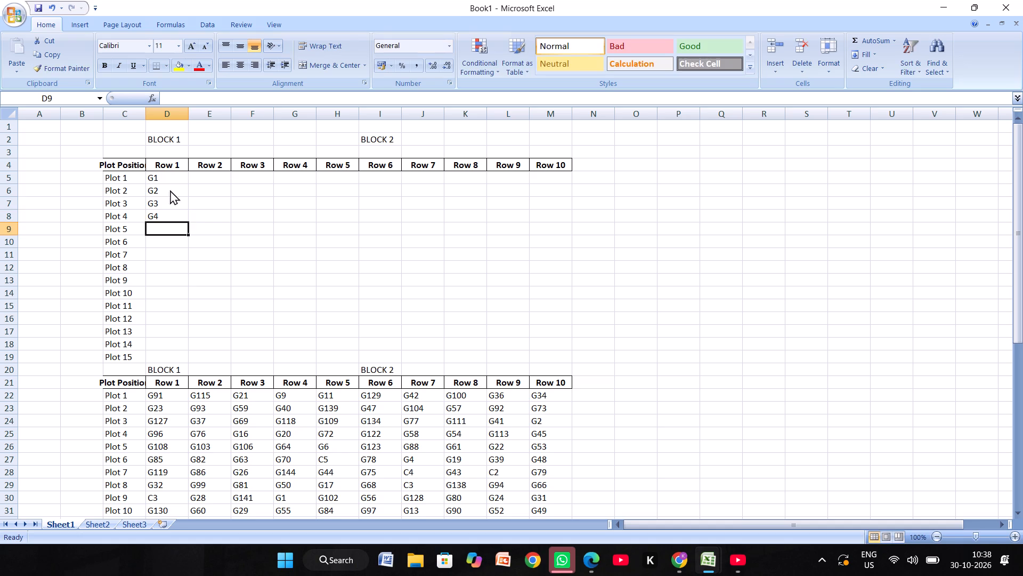
Enter G5, G6 and G7 for Plots 5 to 7 under Row 1 of the first table, in D9:D11.
type("G5")
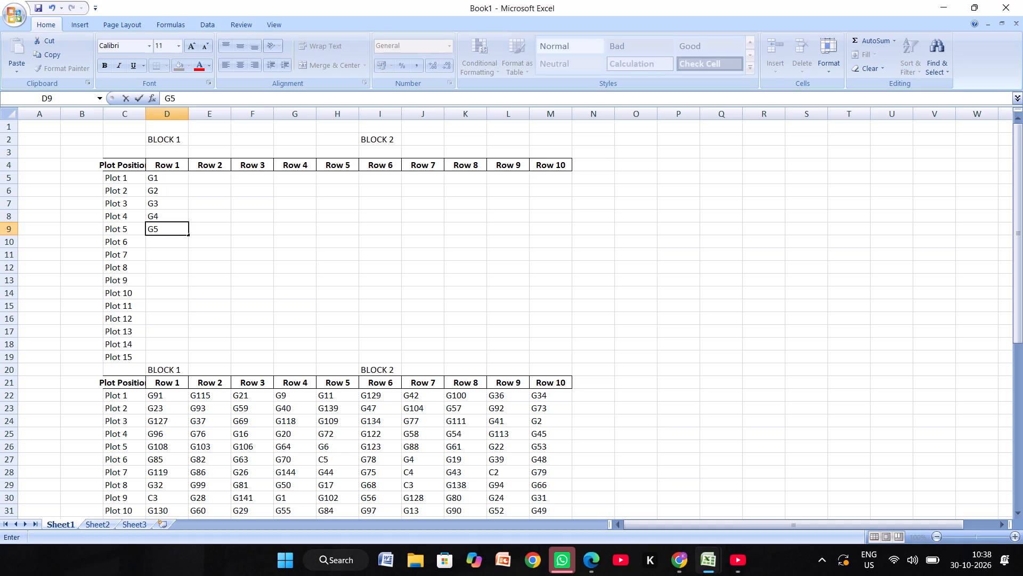
key("Down")
type("G6")
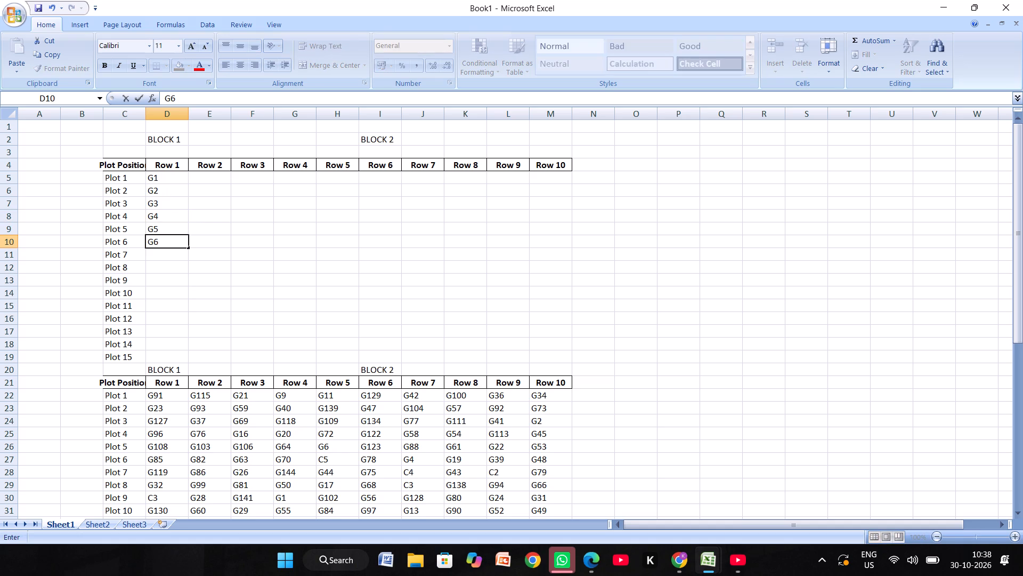
key("Down")
key("Down")
key("Up")
type("G7")
key("BackSpace")
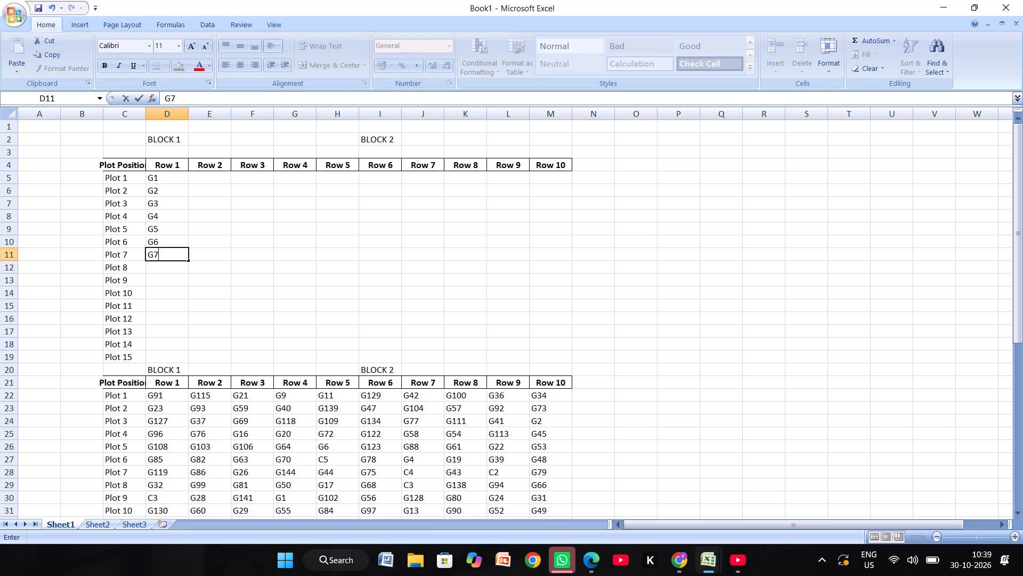
key("Down")
Enter G8, G9, G10 and G11 for Plots 8 to 11 under Row 1, in D12:D15.
type("G8")
key("Down")
type("G0")
key("BackSpace")
key("9")
key("Down")
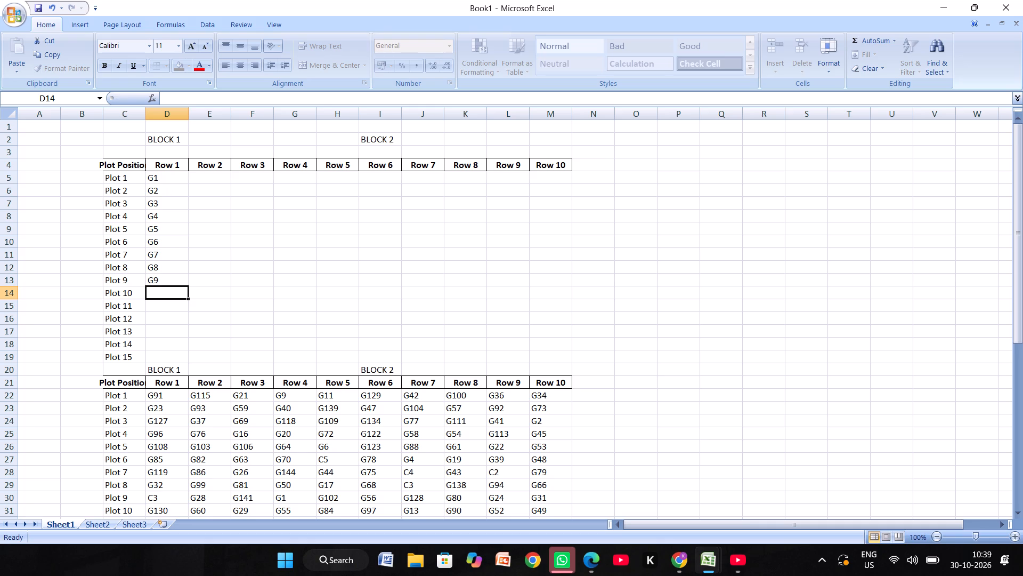
type("G10")
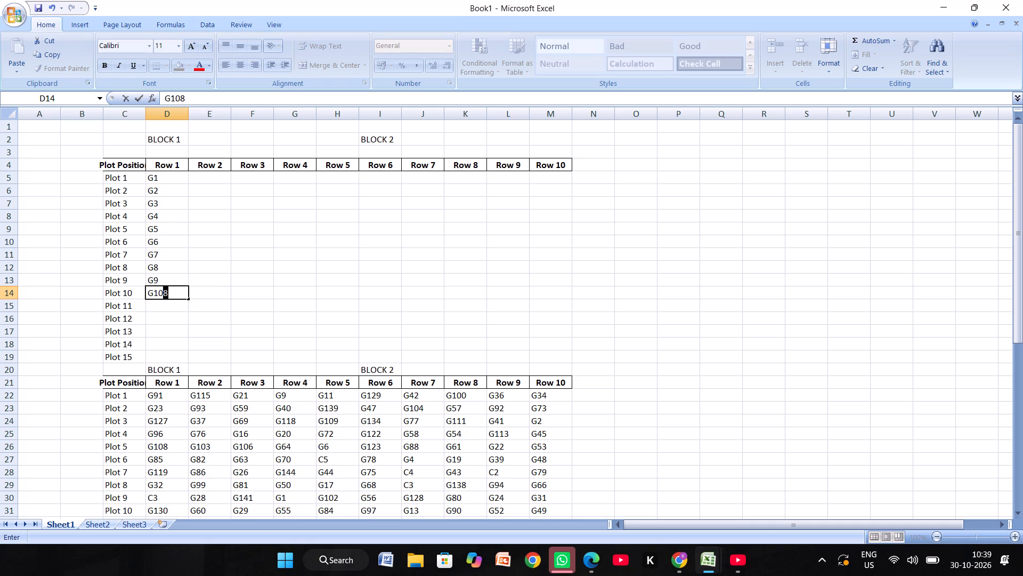
key("BackSpace")
key("Down")
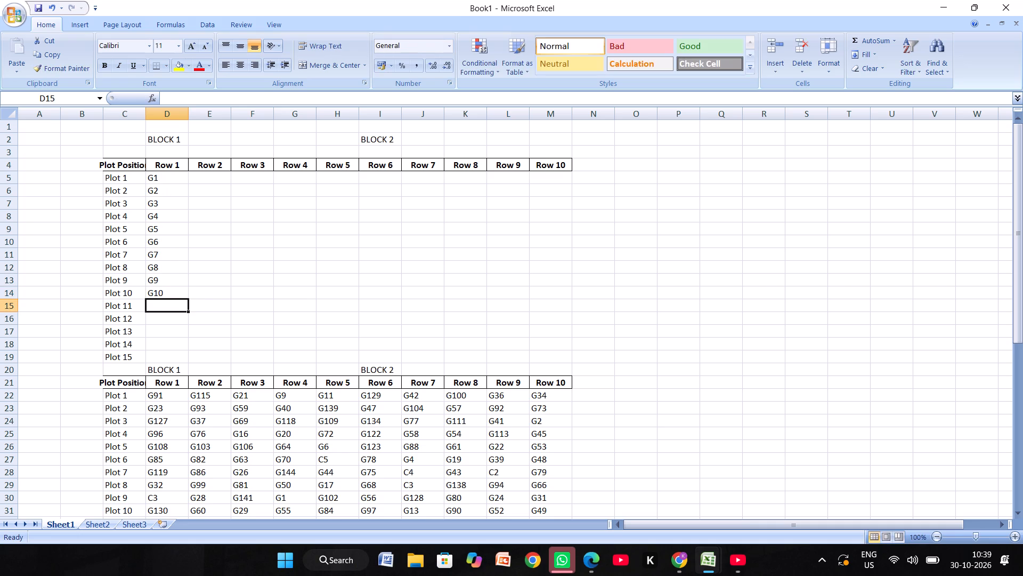
type("G11")
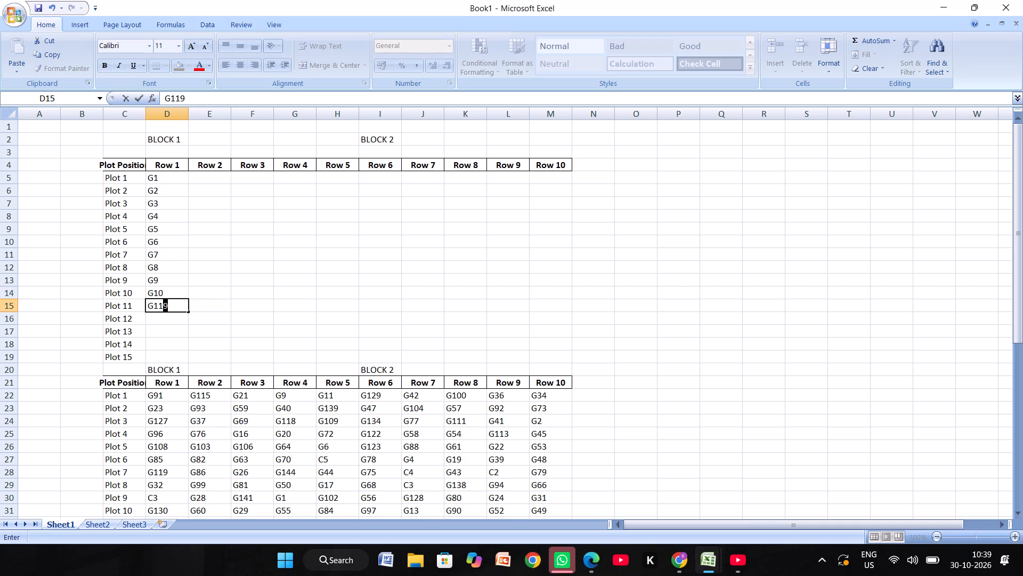
key("BackSpace")
key("Down")
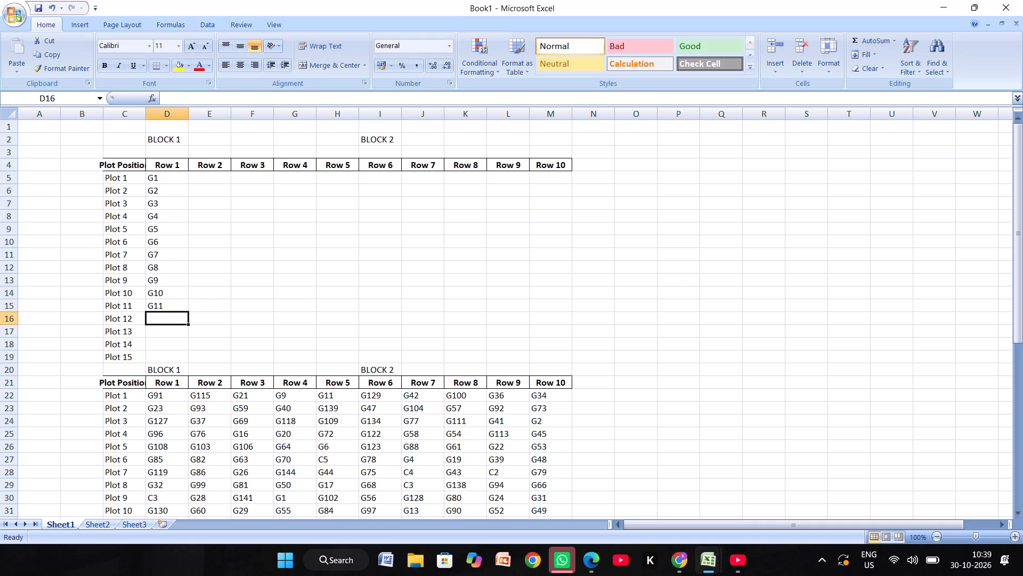
Enter G12, G13 and G14 for Plots 12 to 14 under Row 1, in D16:D18.
type("G12")
key("Down")
type("G13")
key("Left")
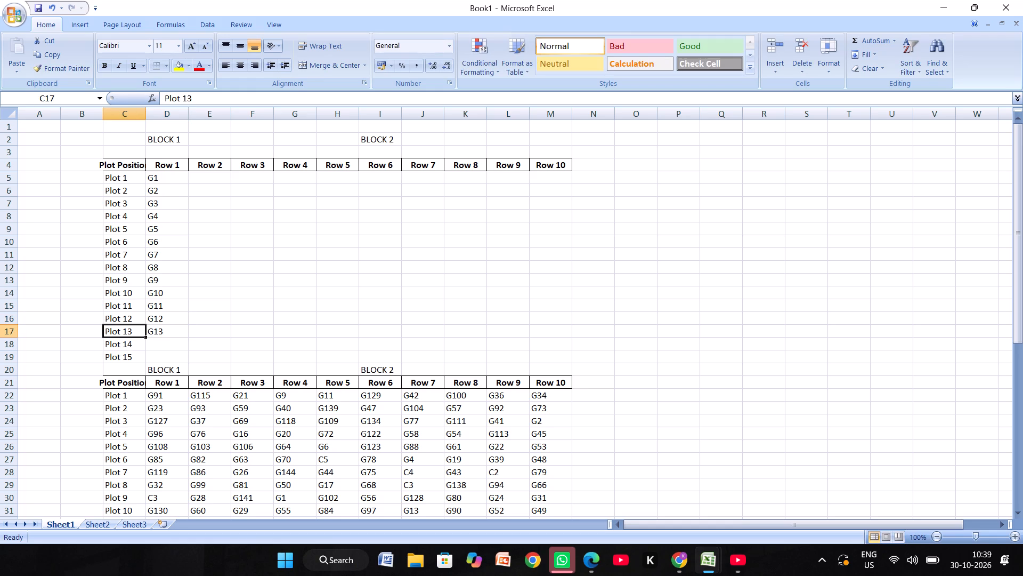
left_click(169, 346)
type("G14")
key("Left")
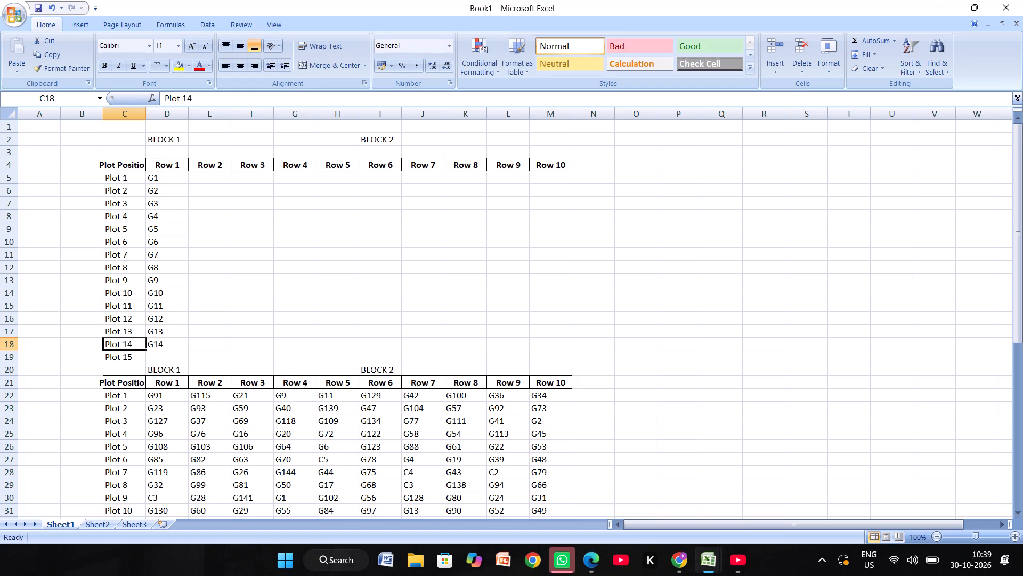
Enter C1 as the Plot 15 entry under Row 1 of the first table, in D19.
key("Down")
key("Down")
key("Up")
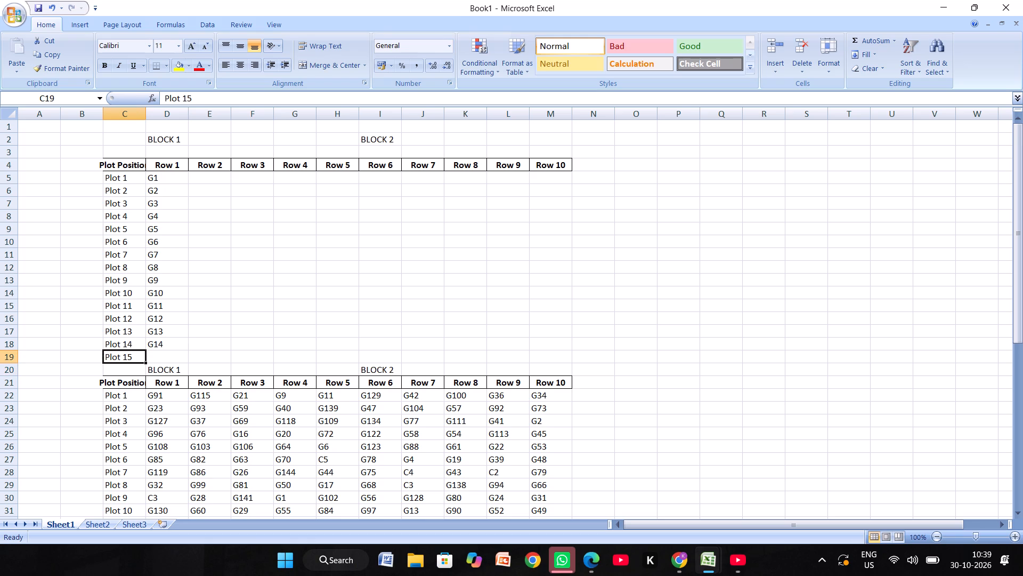
key("Right")
type("C1")
Enter G15, G16 and G17 for Plots 1 to 3 under Row 2 of the first table, in E5:E7.
left_click(208, 183)
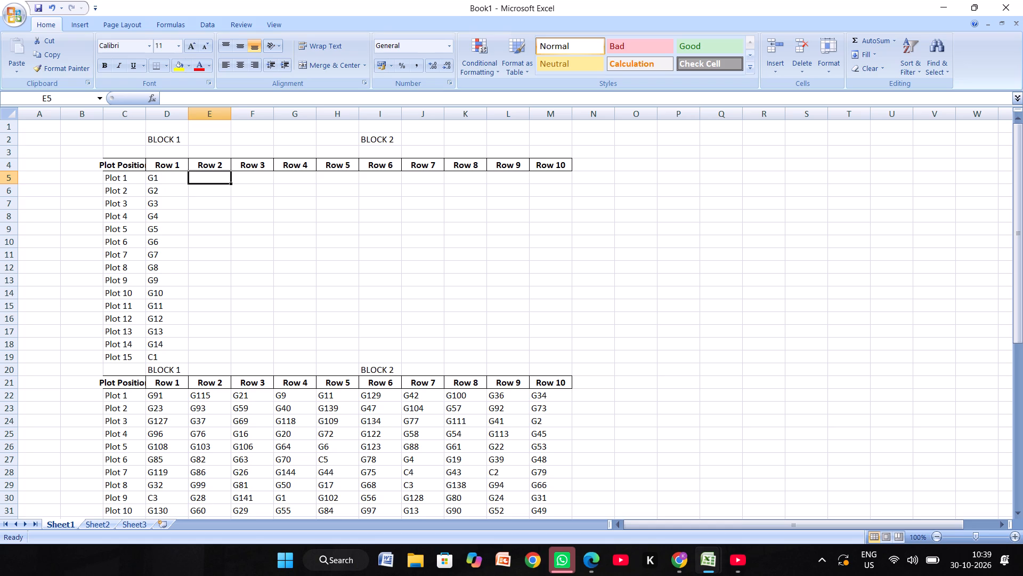
type("G1")
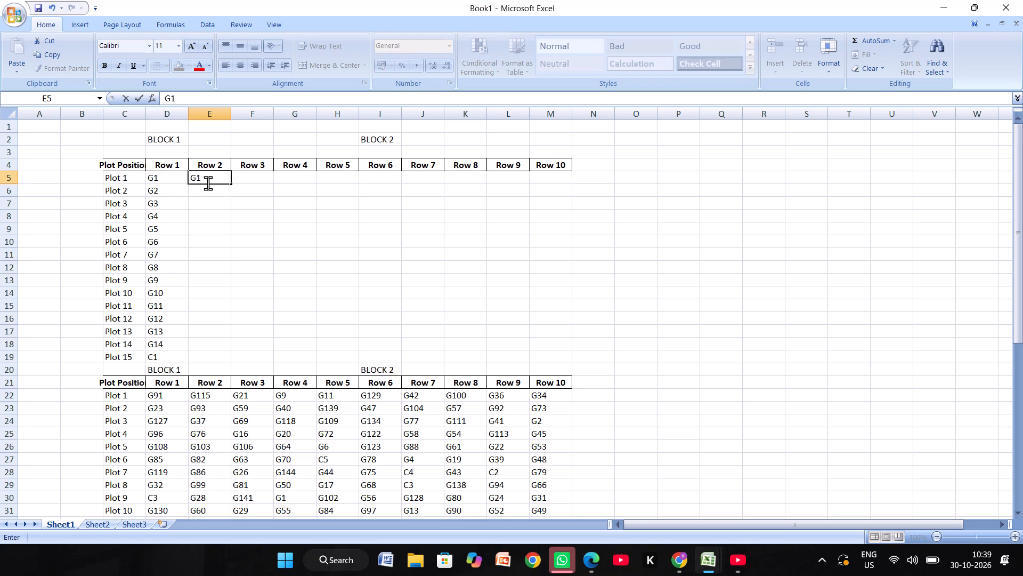
key("5")
key("Down")
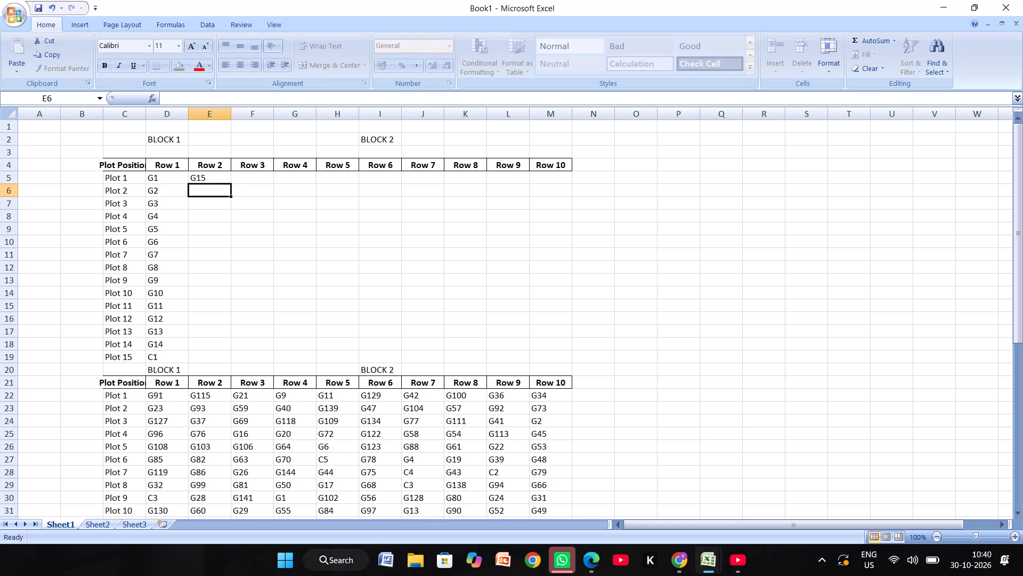
type("G16")
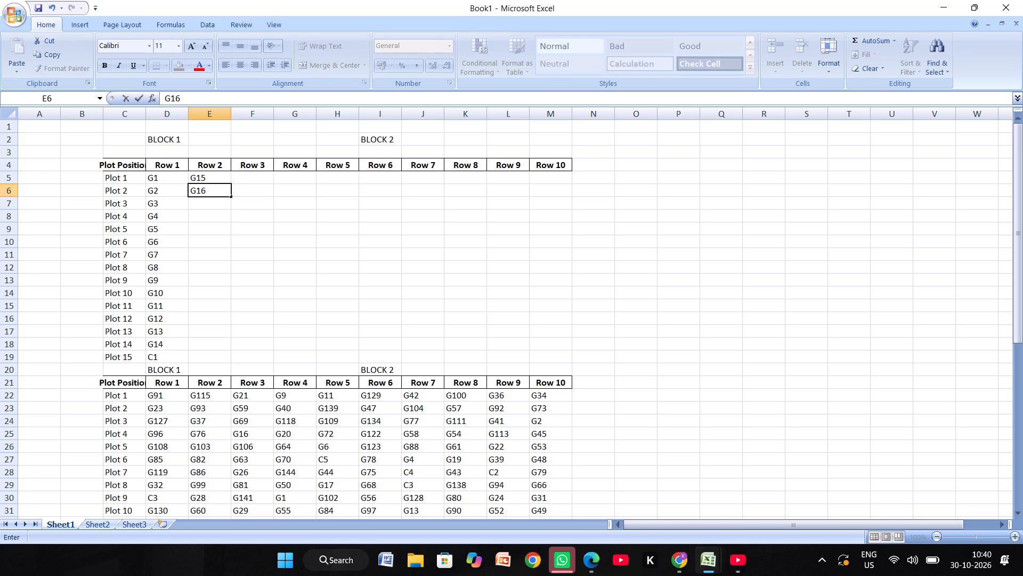
key("Down")
key("1")
key("BackSpace")
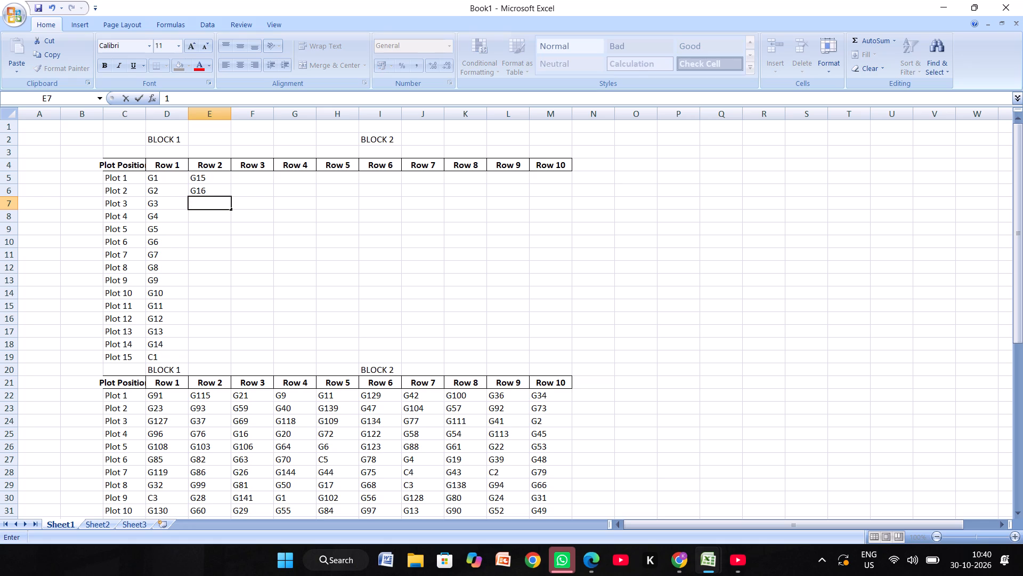
type("G17")
key("Left")
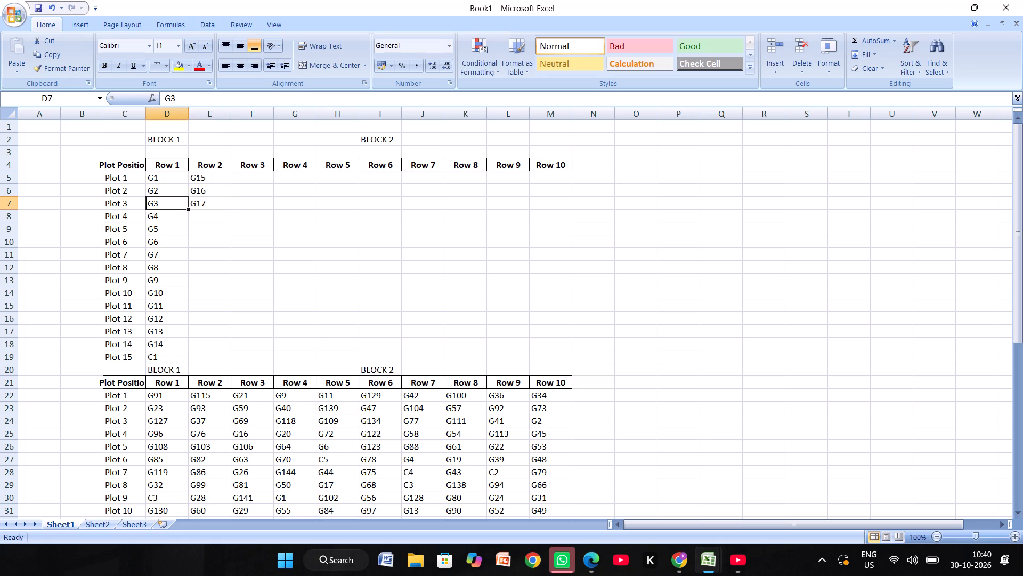
Enter G18 and G19 for Plots 4 and 5 under Row 2 of the first table, in E8:E9.
key("Left")
key("Left")
key("Down")
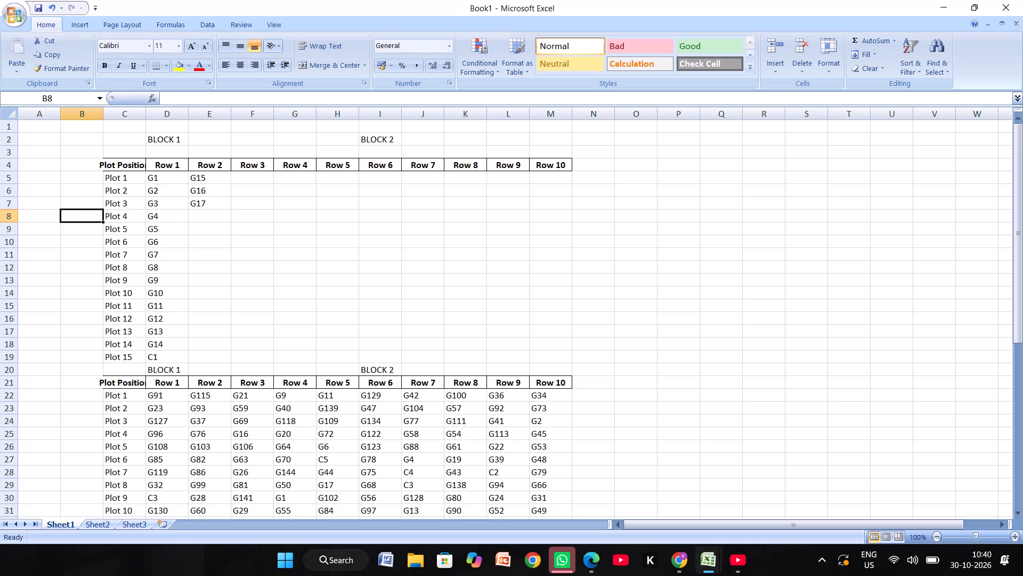
key("Right")
key("Right")
key("Right")
type("G18")
key("Down")
key("Down")
key("Up")
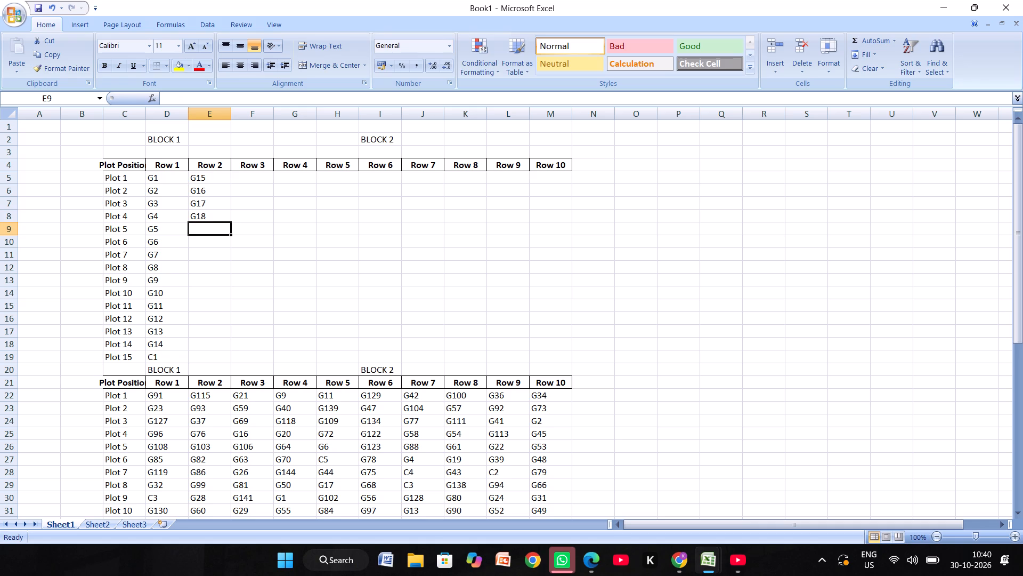
type("G19")
key("Down")
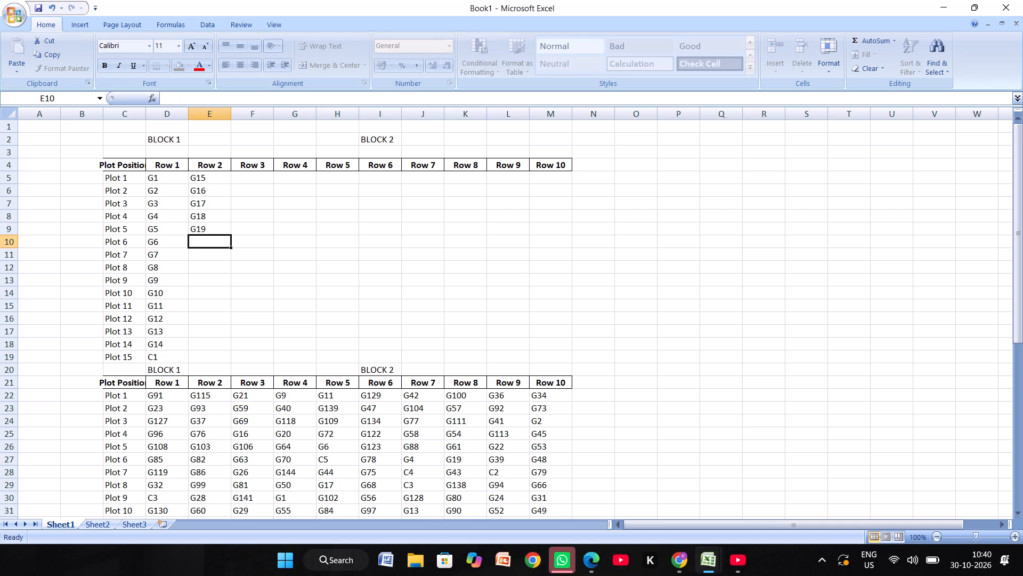
Enter G20, G21, G22 and G23 for Plots 6 to 9 under Row 2, in E10:E13.
type("G20")
key("Left")
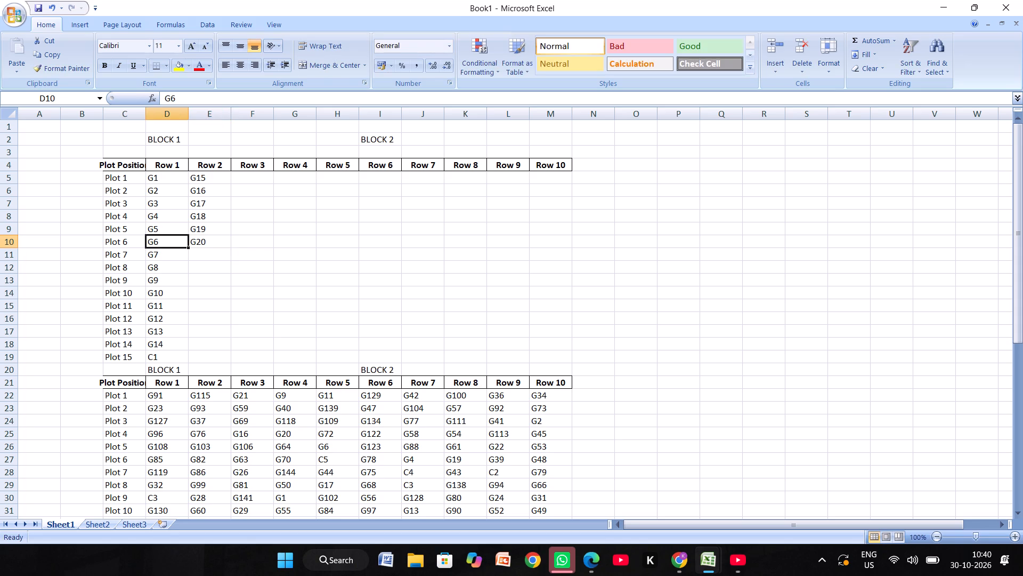
key("Left")
key("Down")
key("Right")
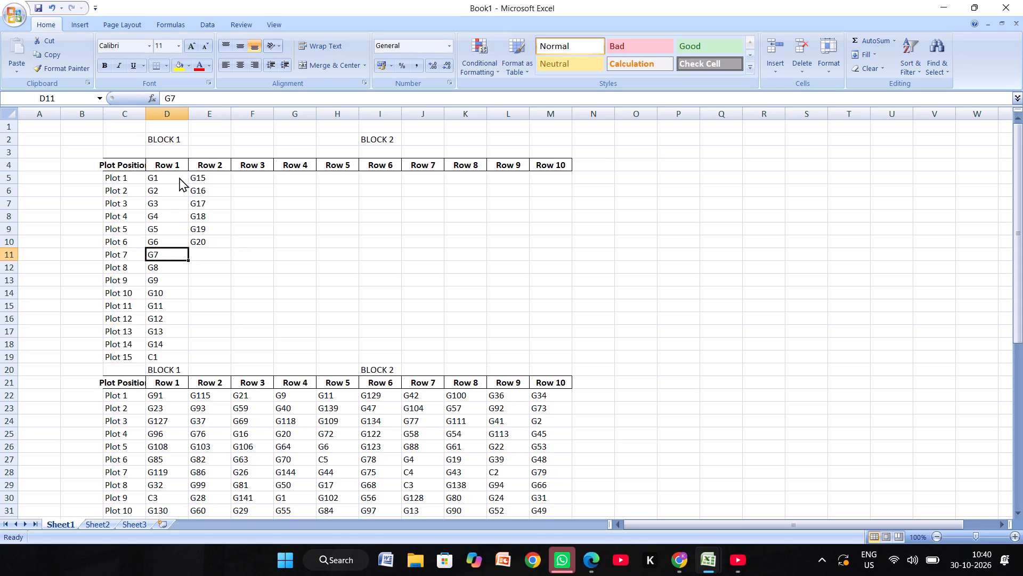
key("Right")
type("G21")
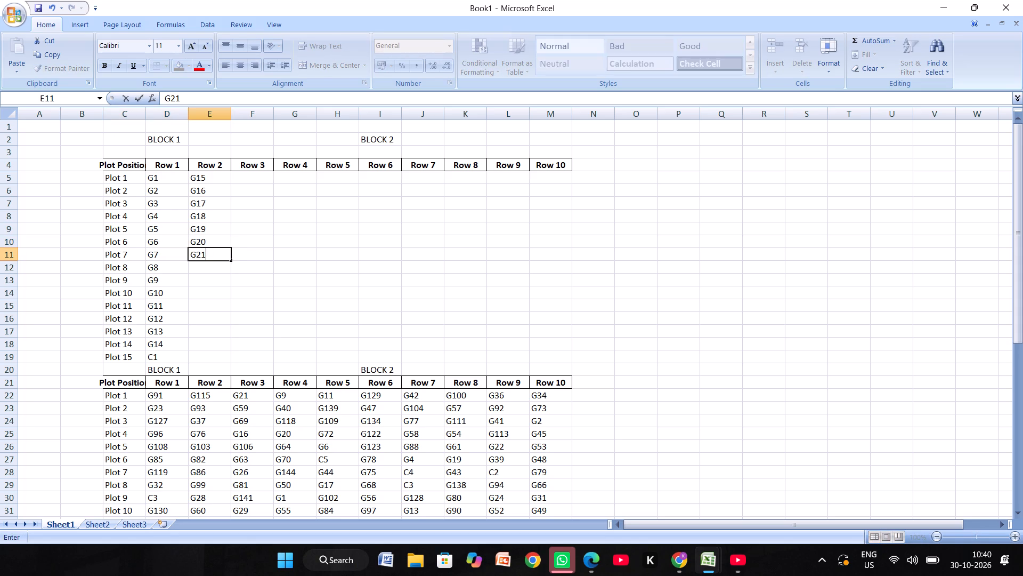
key("Down")
type("G22")
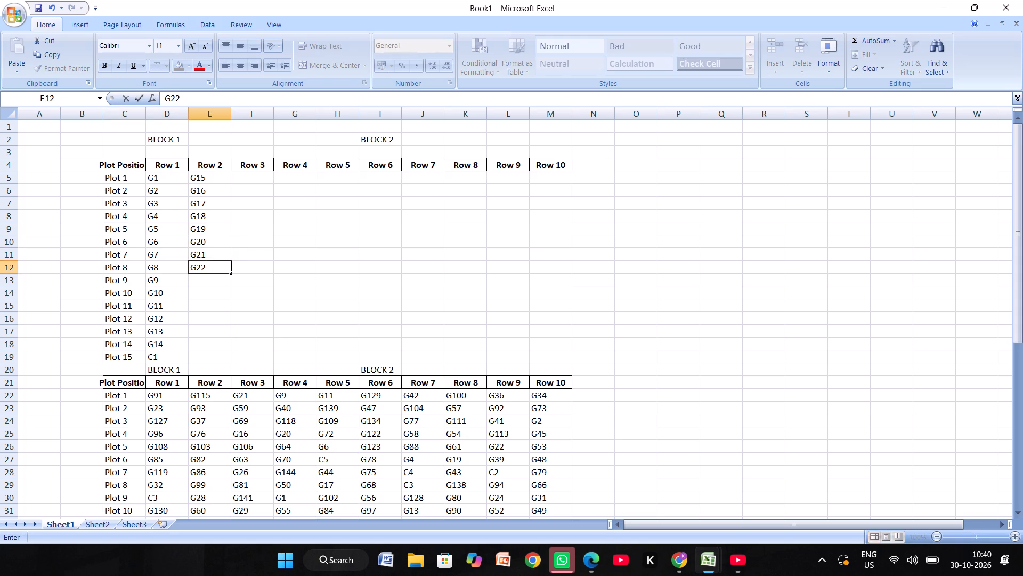
key("Down")
type("G23")
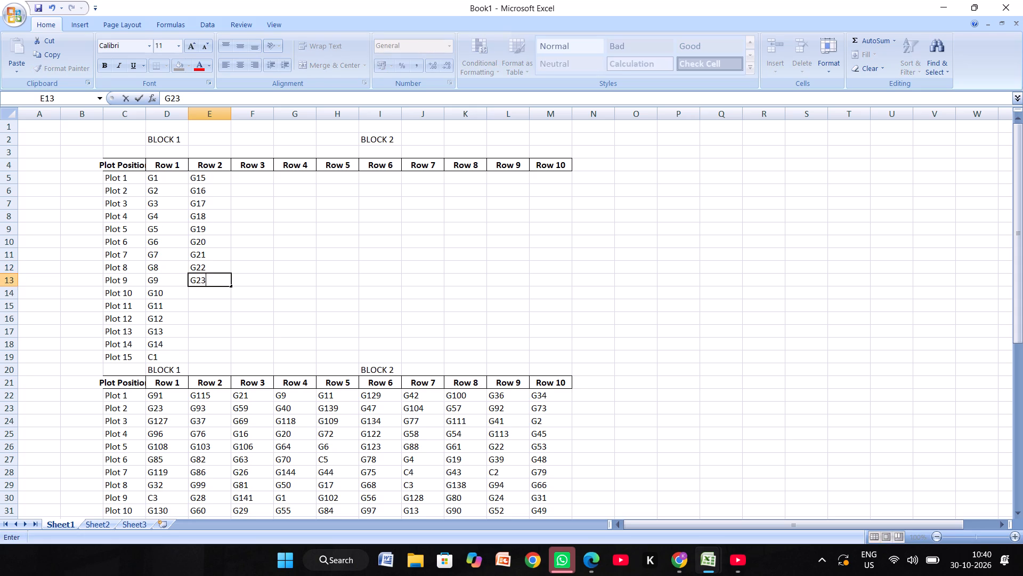
key("Down")
Enter G24 and G25 for Plots 10 and 11 under Row 2 of the first table, in E14:E15.
key("Down")
key("Up")
key("Down")
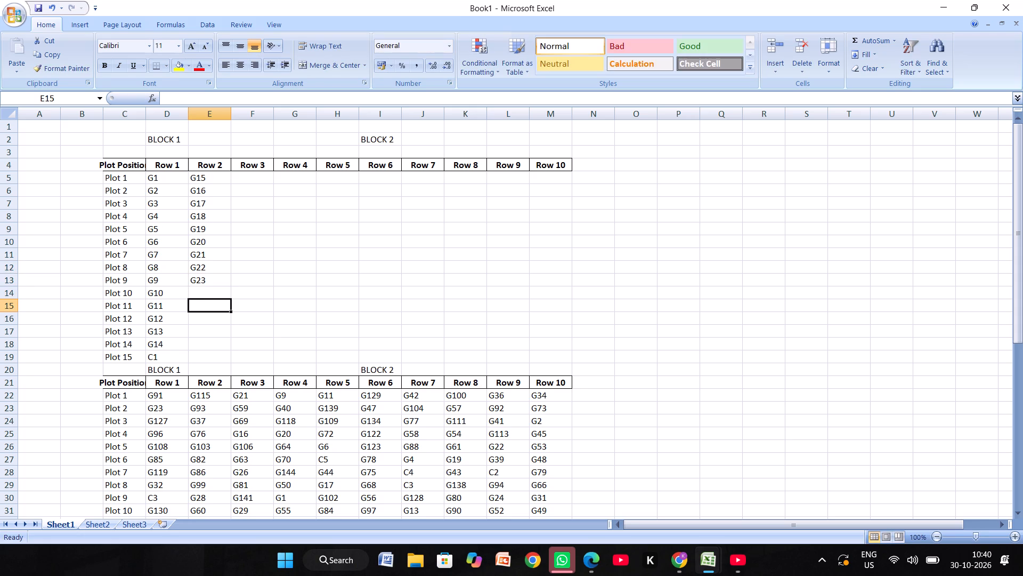
key("Up")
type("G24")
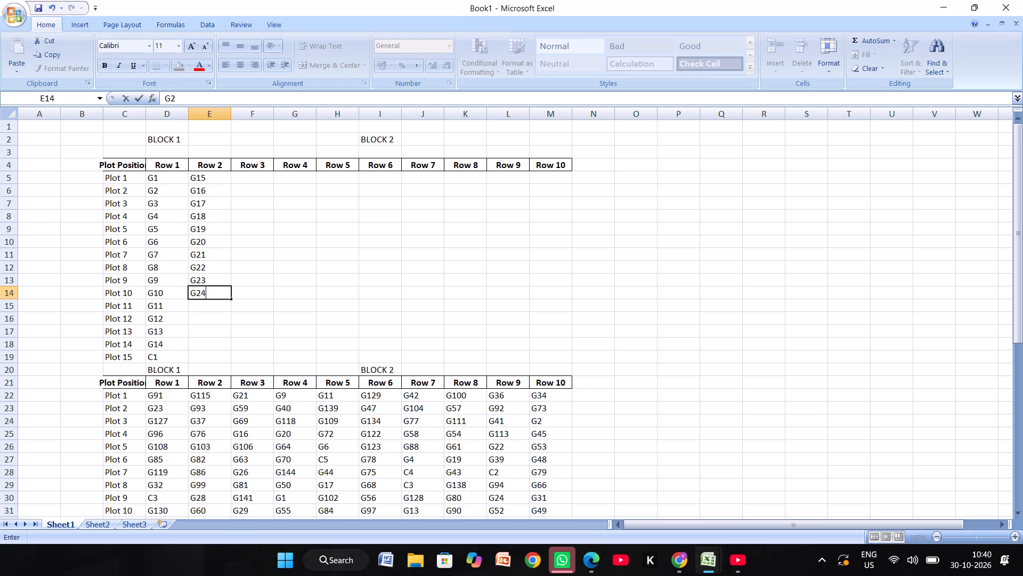
key("Down")
key("Down")
key("Up")
type("G2")
key("5")
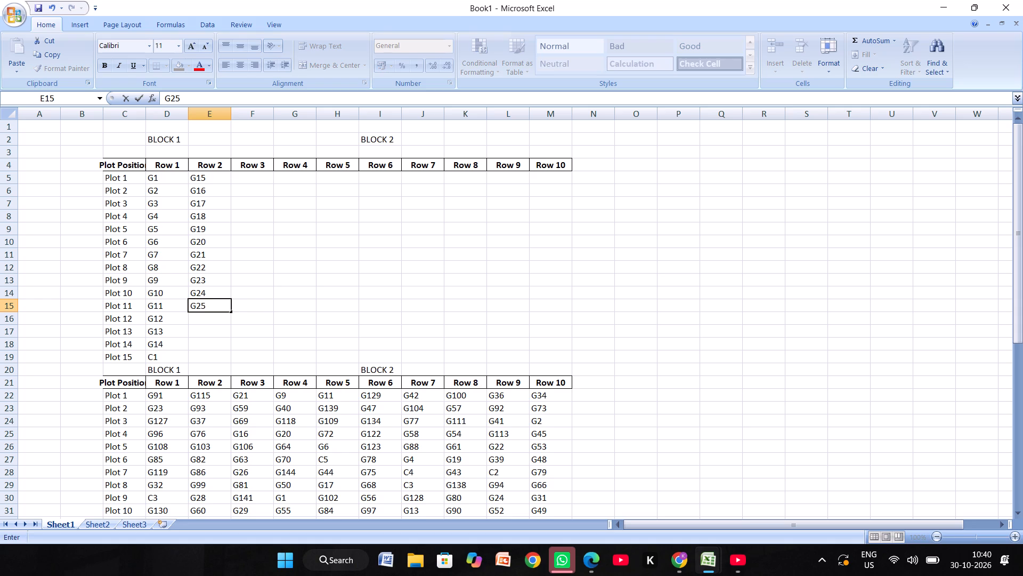
key("Down")
key("Up")
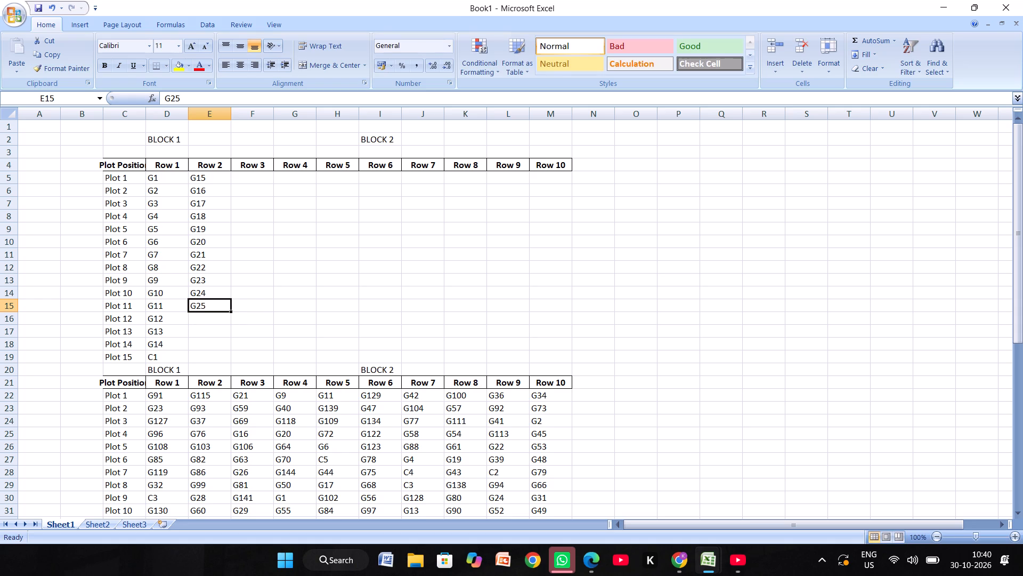
Enter G26, G27, G28 and G29 for Plots 12 to 15 under Row 2 of the first table, in E16:E19.
key("Down")
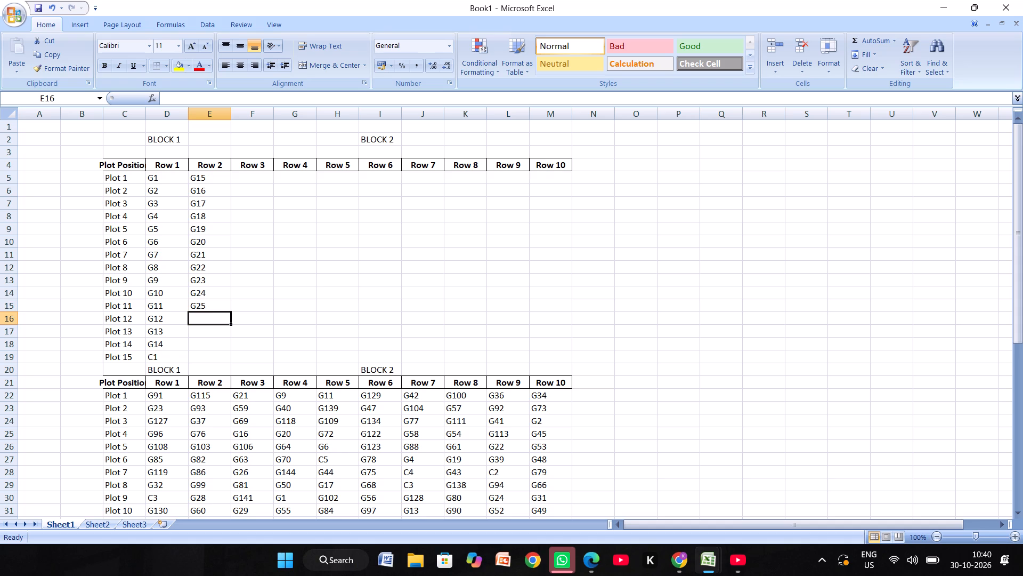
type("G26")
key("Down")
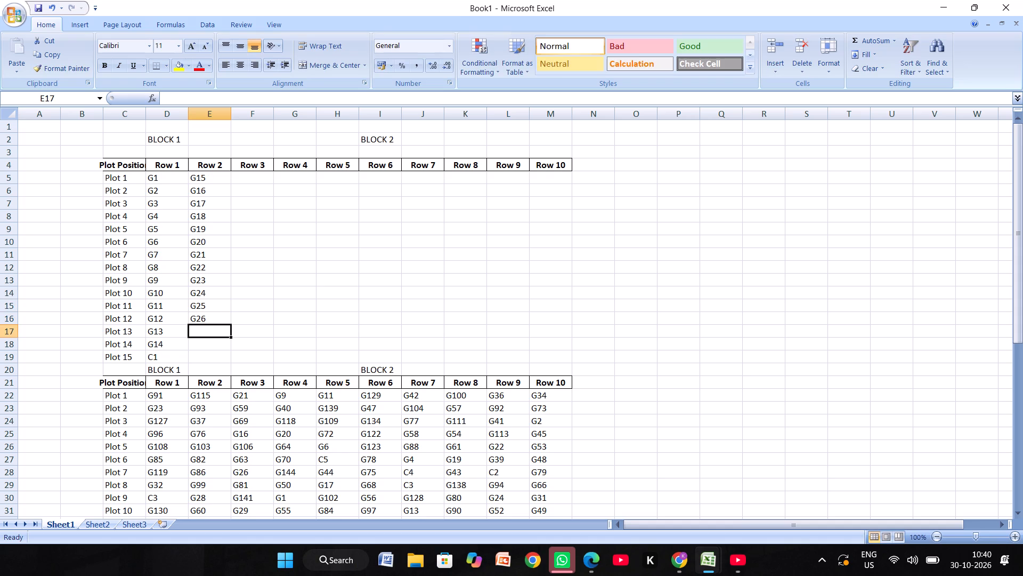
type("G27")
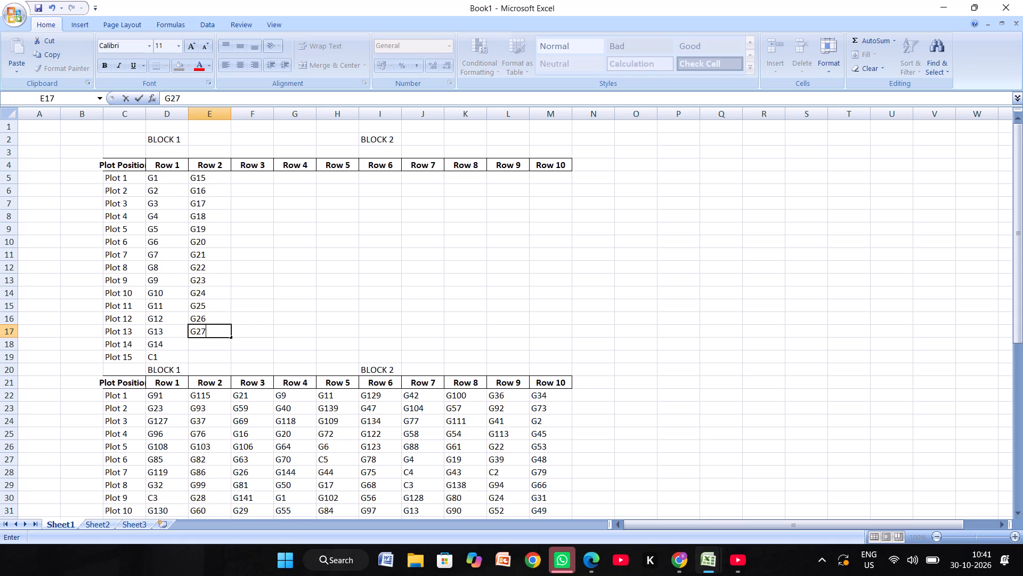
key("Down")
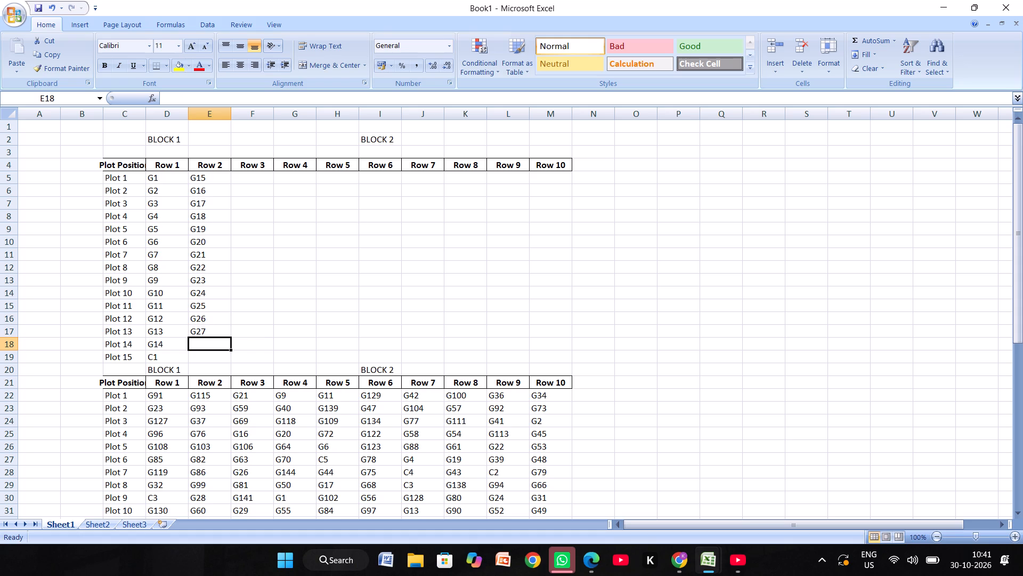
type("G28")
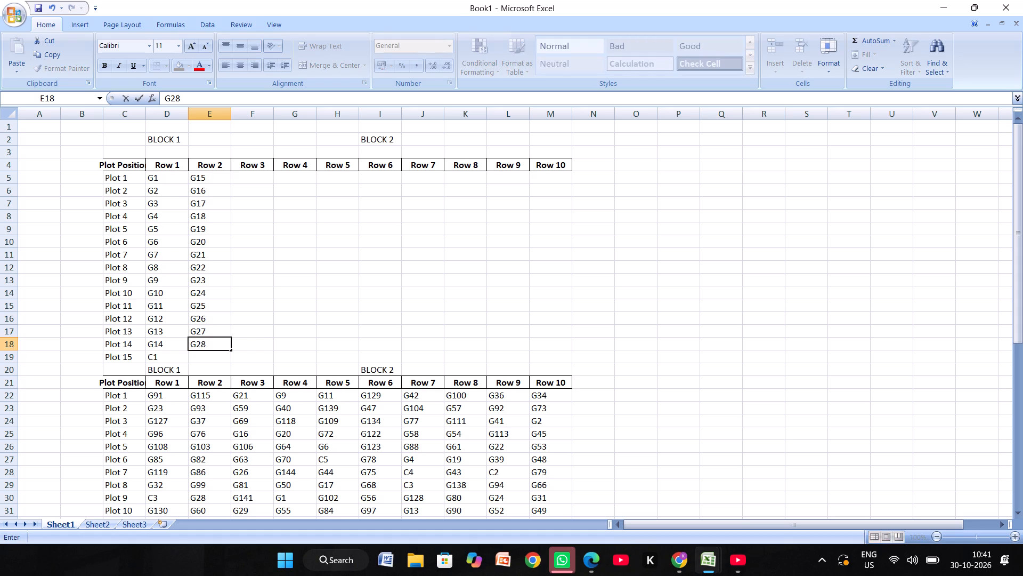
key("Down")
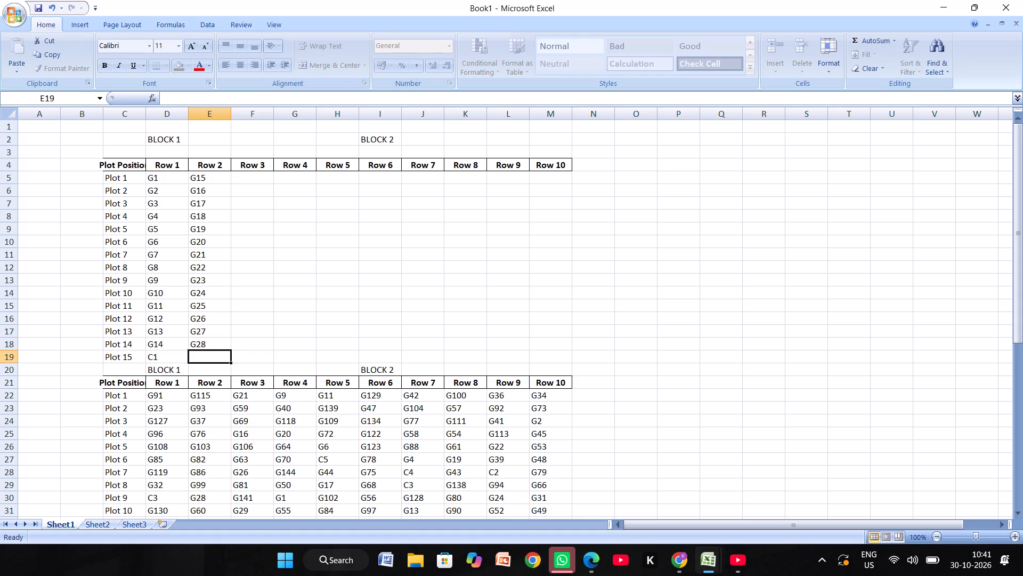
type("G29")
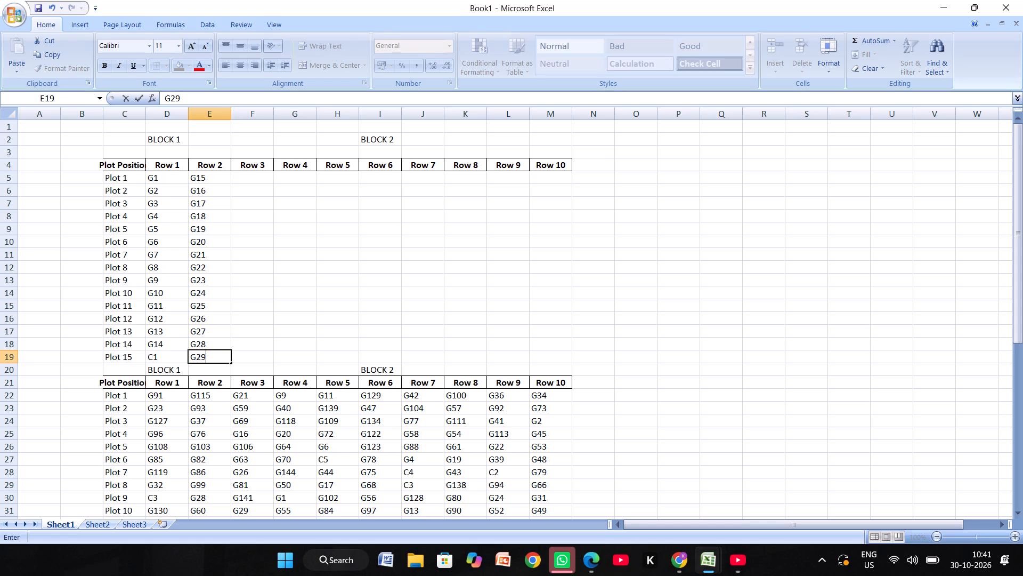
Enter checks C2, C3, C4 and C5 for Plot 15 under Rows 3, 5, 7 and 9 of the first table, in F19, H19, J19 and L19.
left_click(246, 351)
key("c")
key("2")
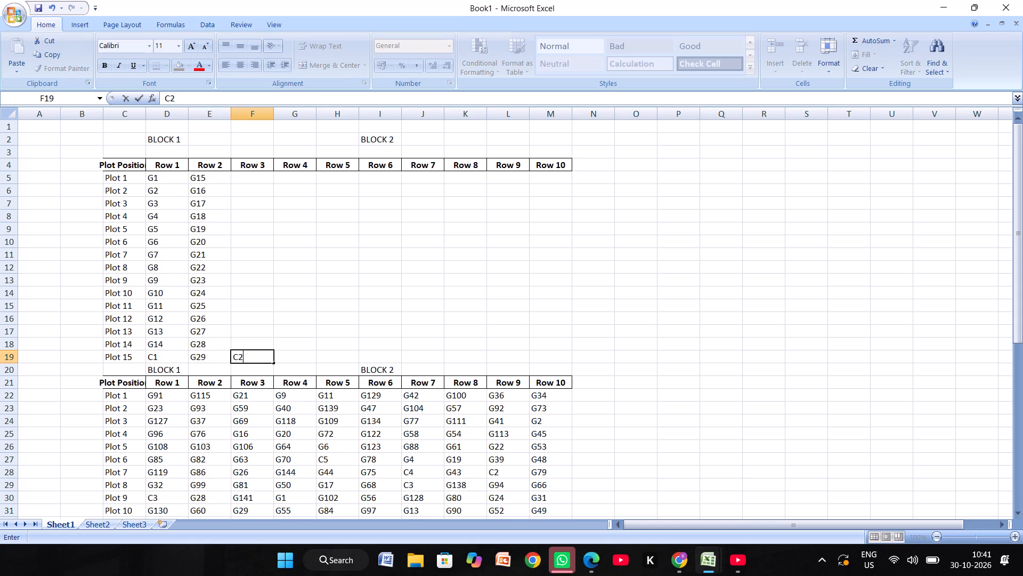
key("Right")
key("Right")
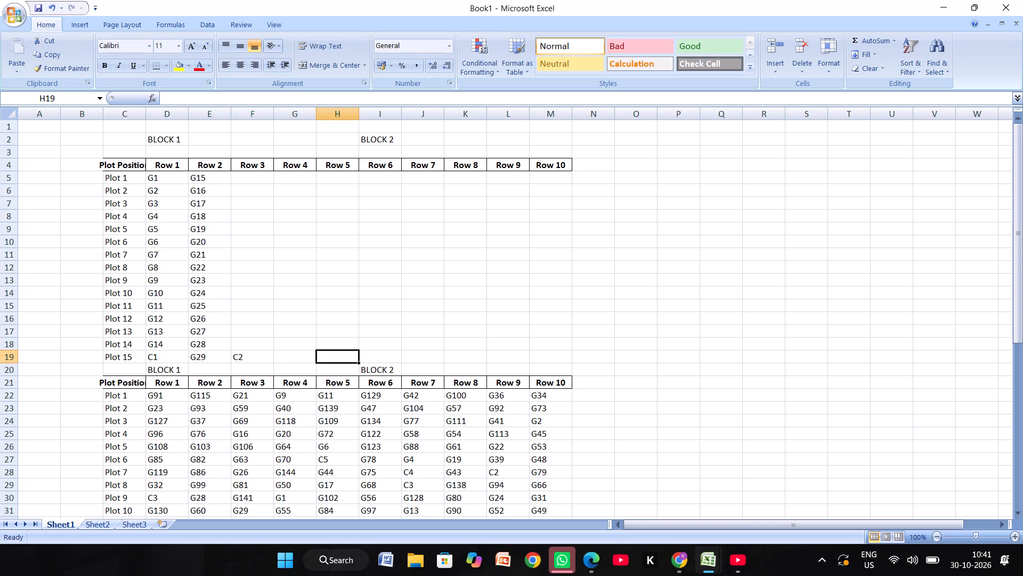
type("C3")
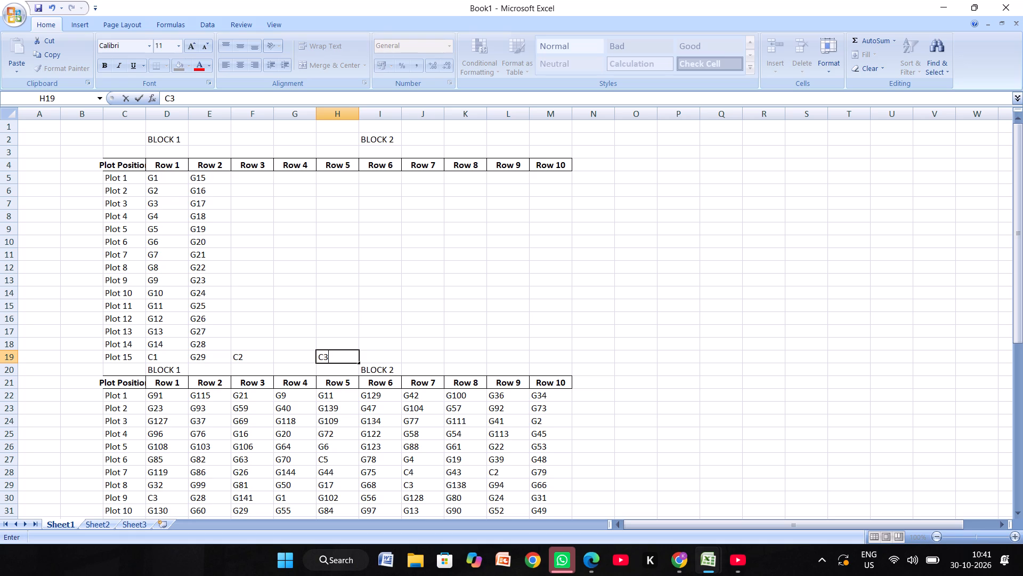
key("Right")
key("Right")
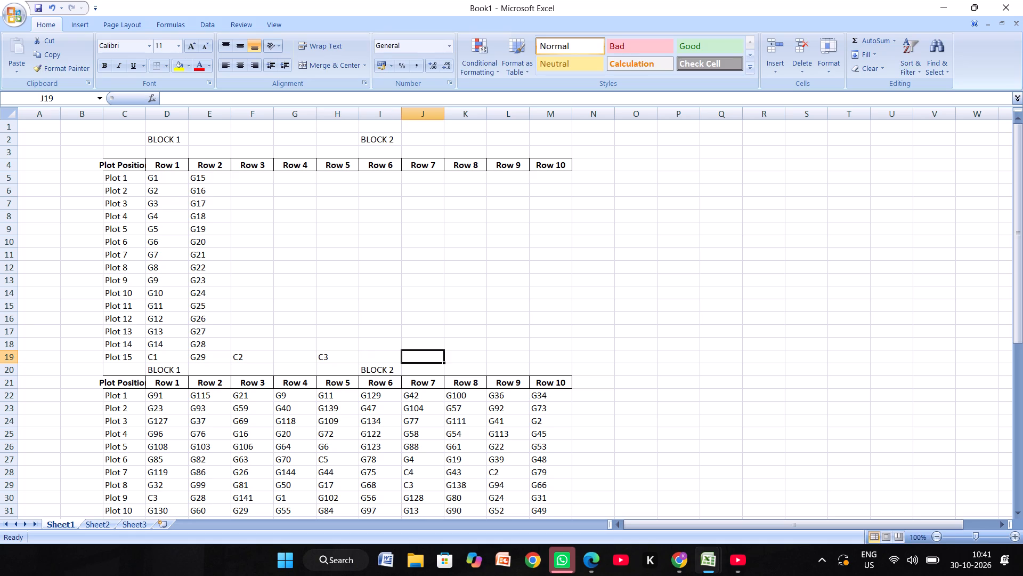
type("C4")
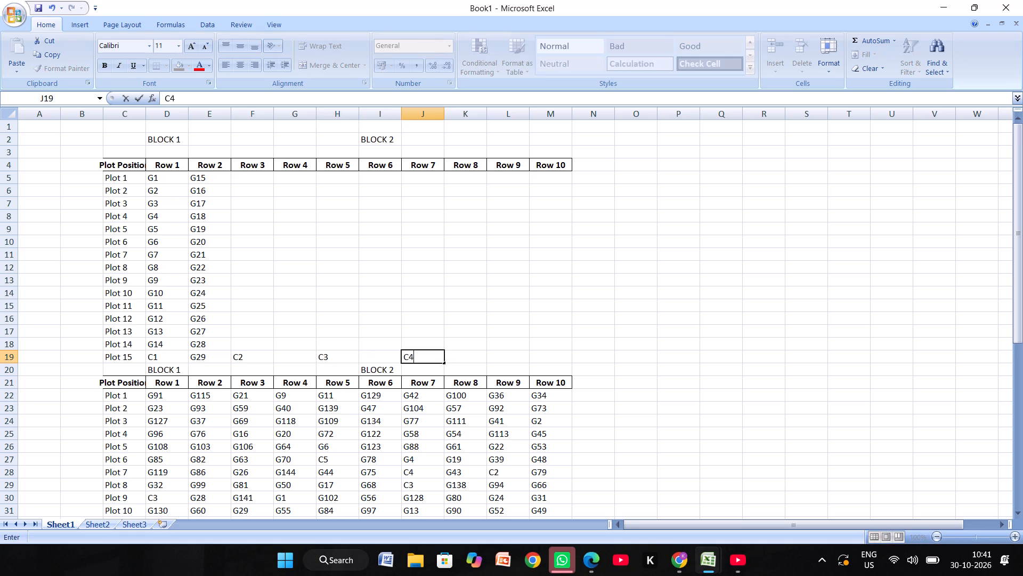
key("Right")
key("Right")
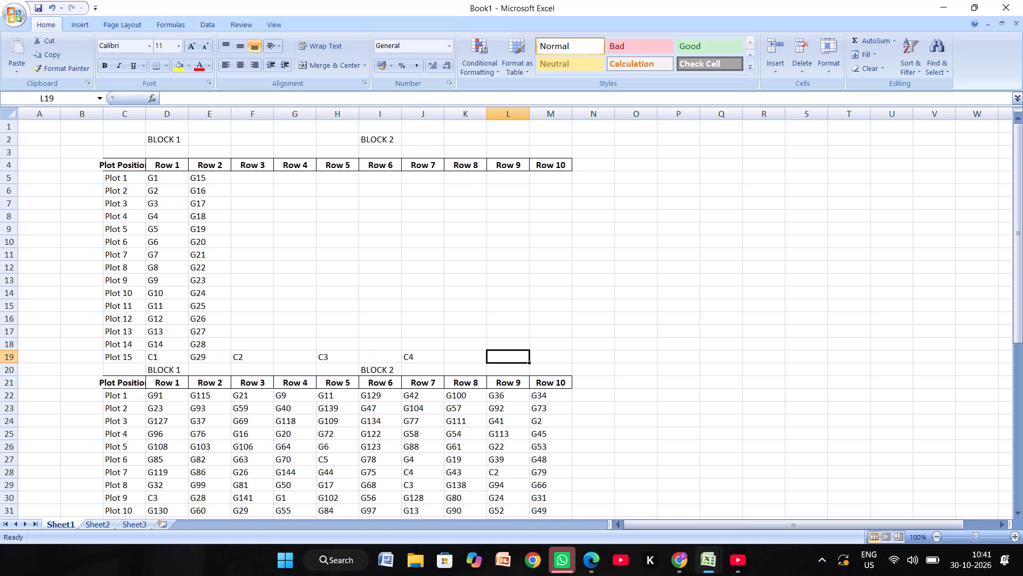
type("C5")
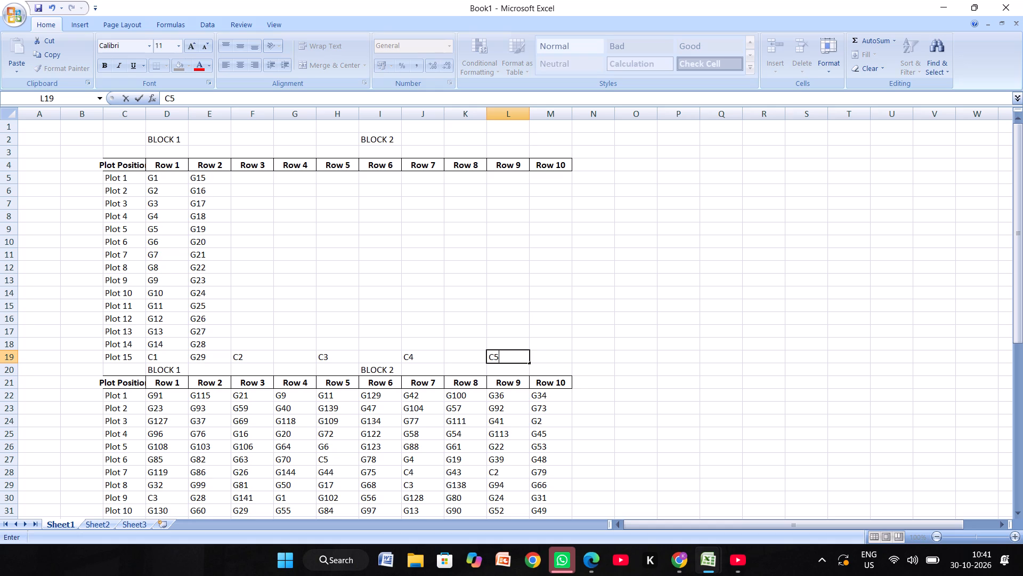
Enter G30, G31 and G32 for Plots 1 to 3 under Row 3 of the first table, in F5:F7.
left_click(247, 176)
type("G2")
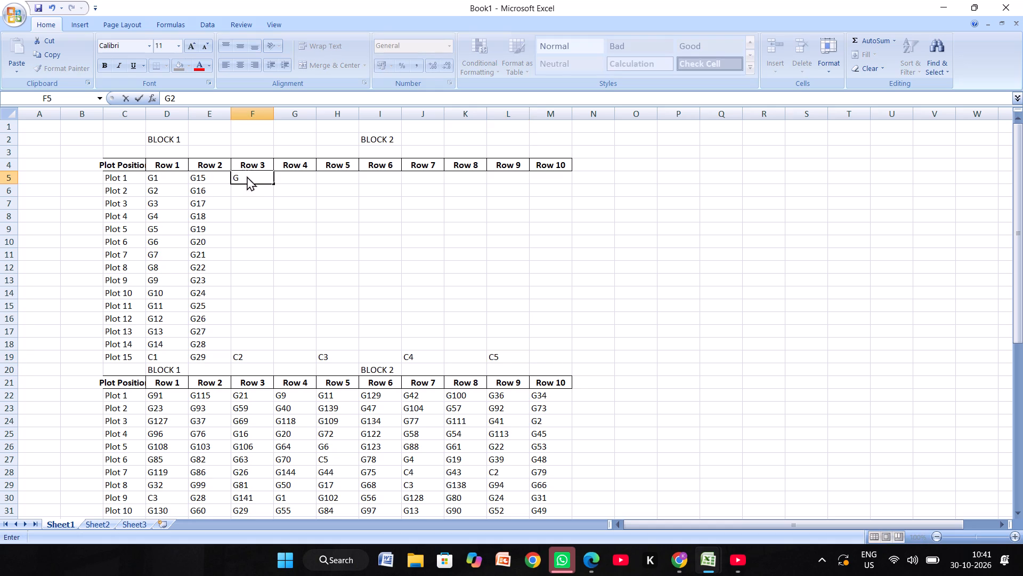
key("BackSpace")
type("30")
key("Down")
type("G31")
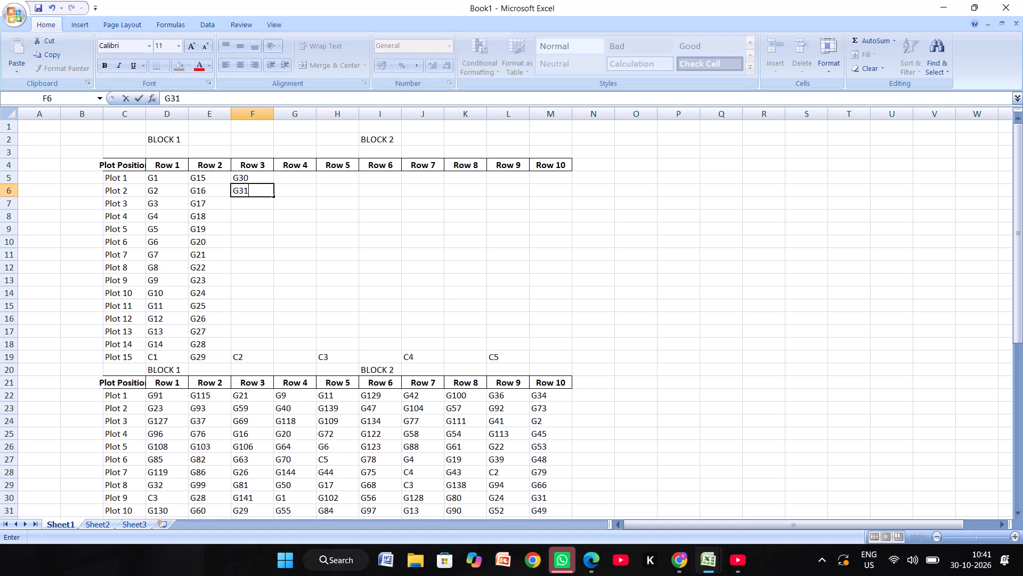
key("Down")
type("G32")
key("Down")
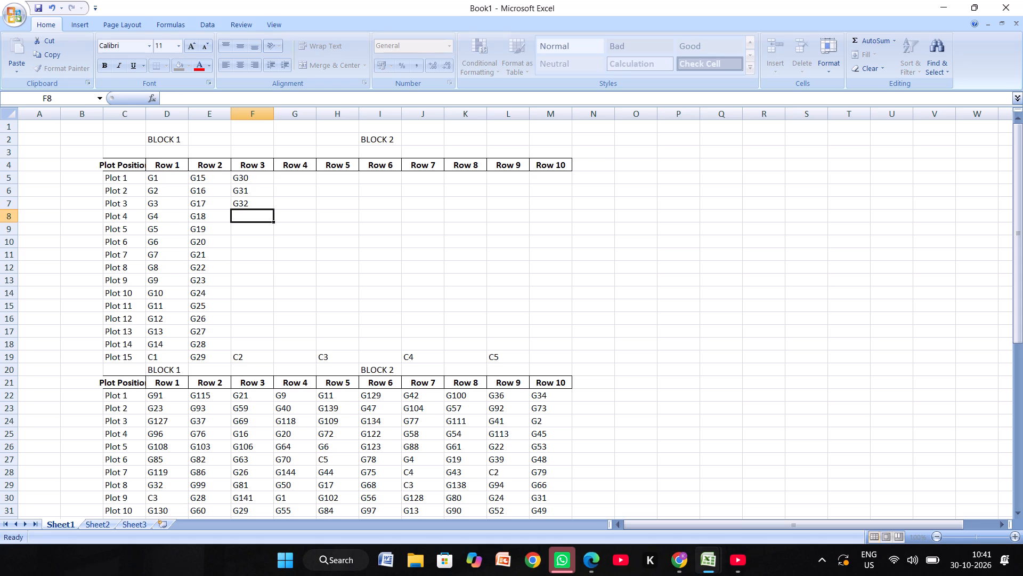
Enter G33, G34, G35 and G36 for Plots 4 to 7 under Row 3 of the first table, in F8:F11.
key("Down")
key("Up")
type("G33")
key("Down")
type("G34")
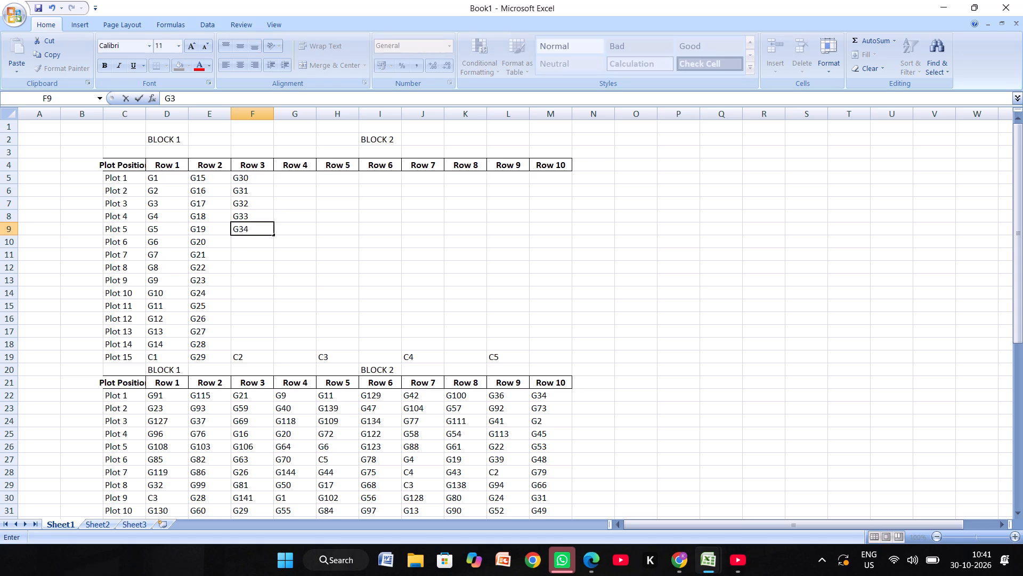
key("Down")
type("G35")
key("Down")
type("G36")
key("Down")
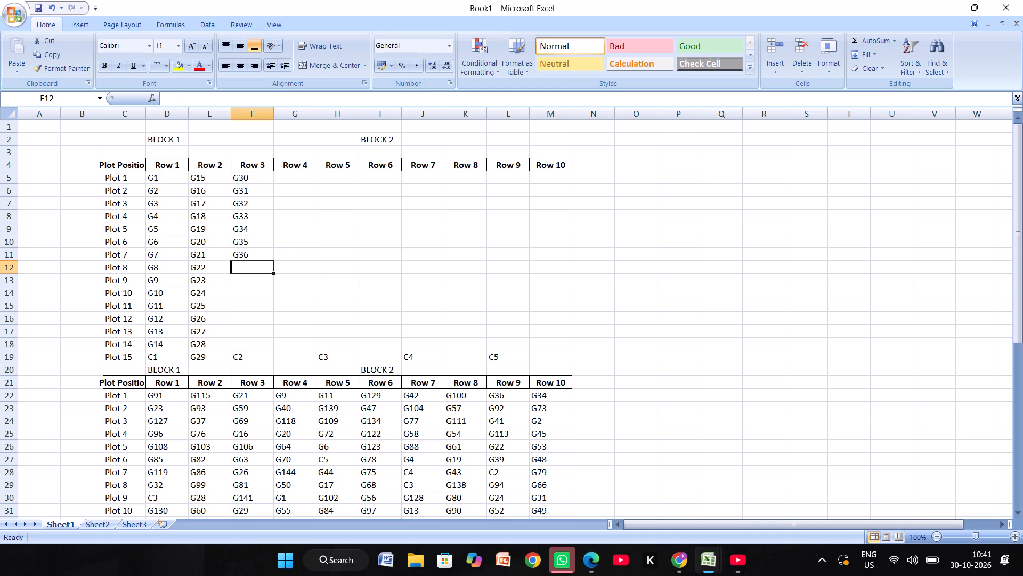
Start the G-numbered entry for Plot 8 under Row 3 of the first table, in F12.
key("g")
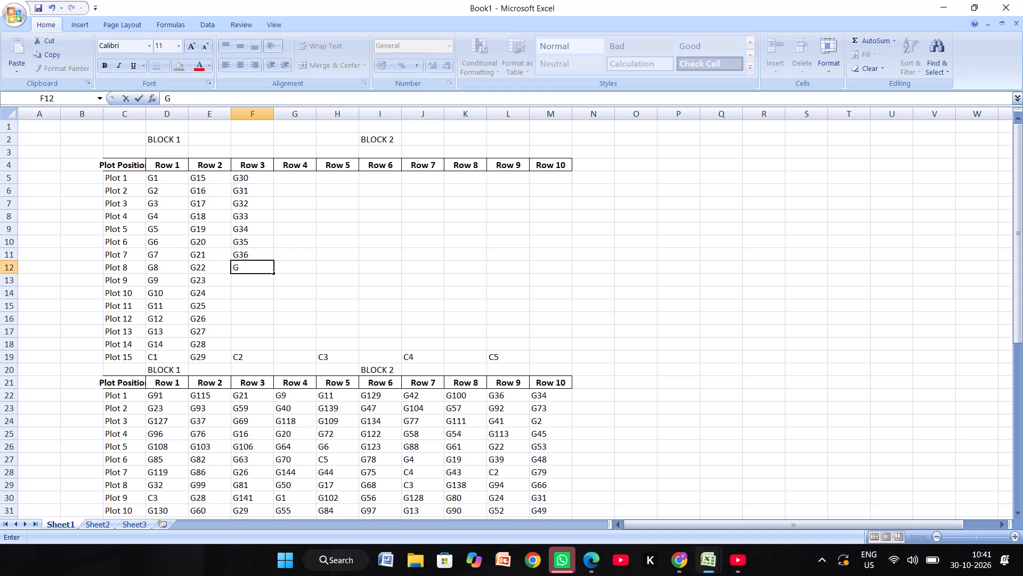
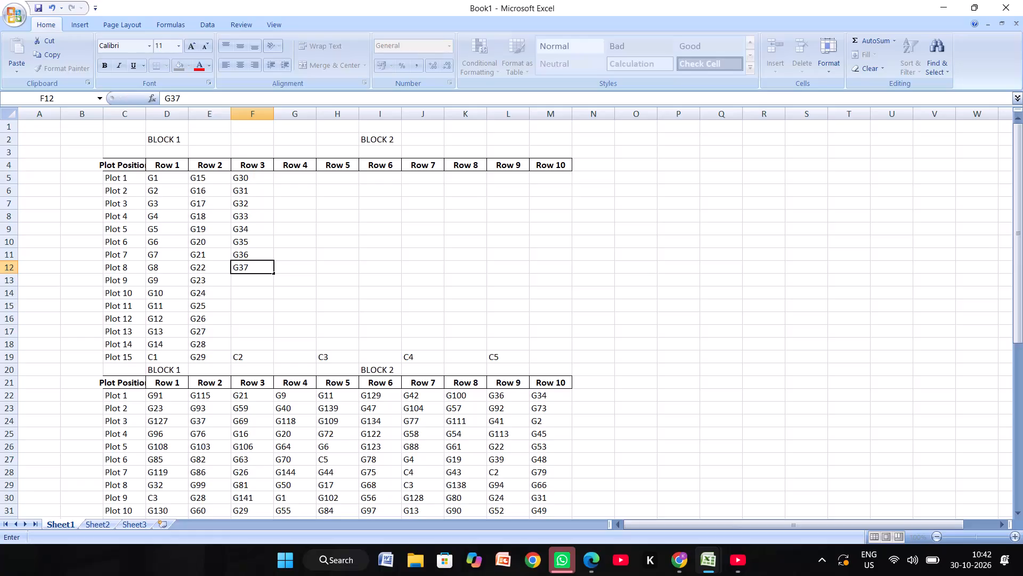
Finish the Plot 8 entry, and enter G38, G39 and G40 for Plots 9 to 11 under Row 3 of the first table, in F13:F15.
key("Down")
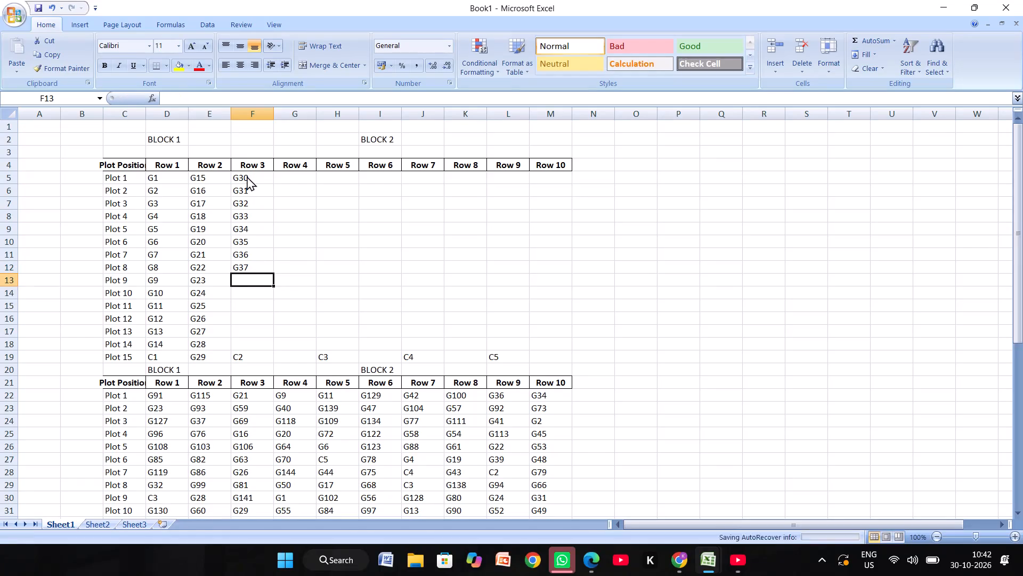
key("Up")
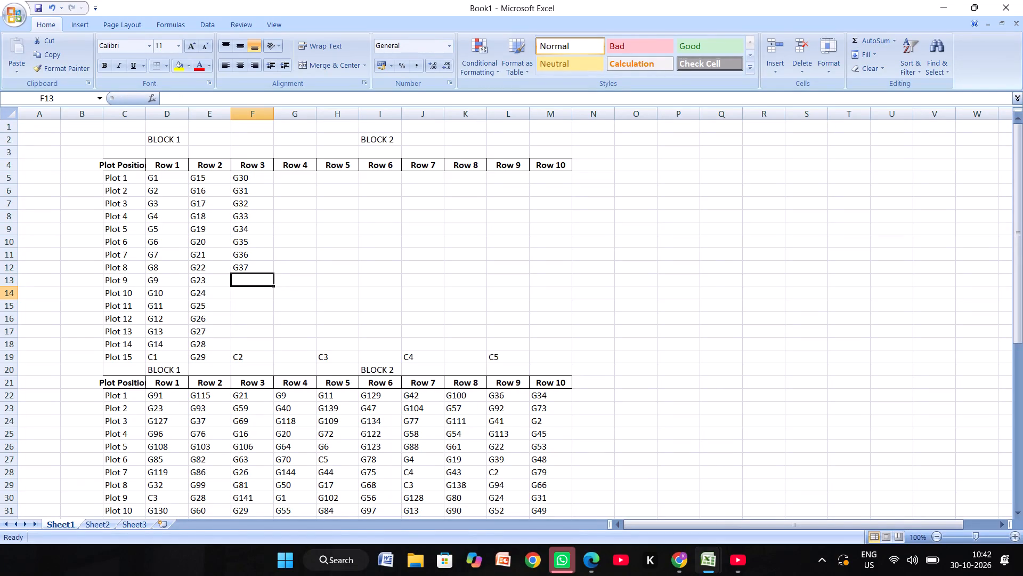
type("G38")
key("Down")
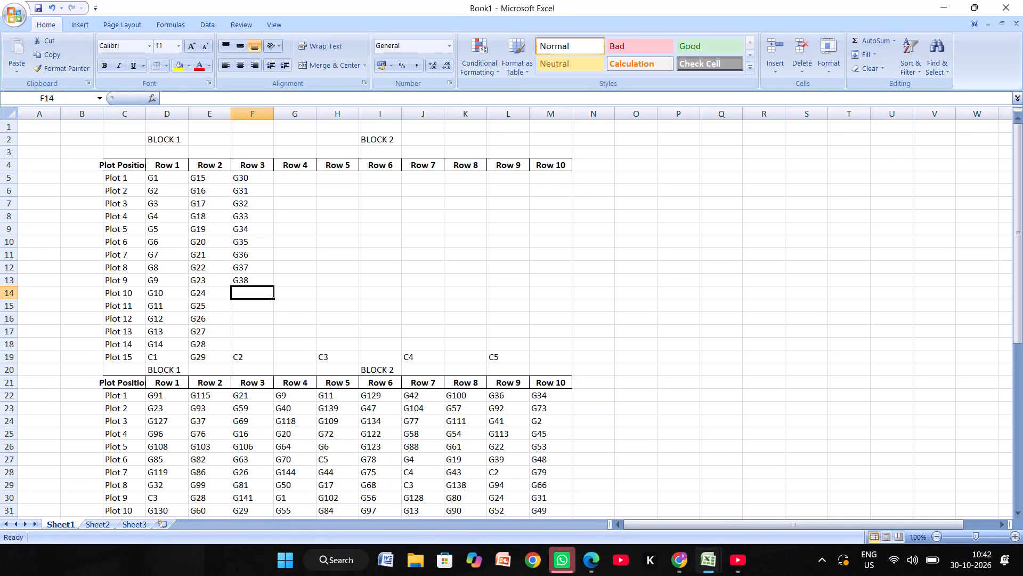
type("G39")
key("Down")
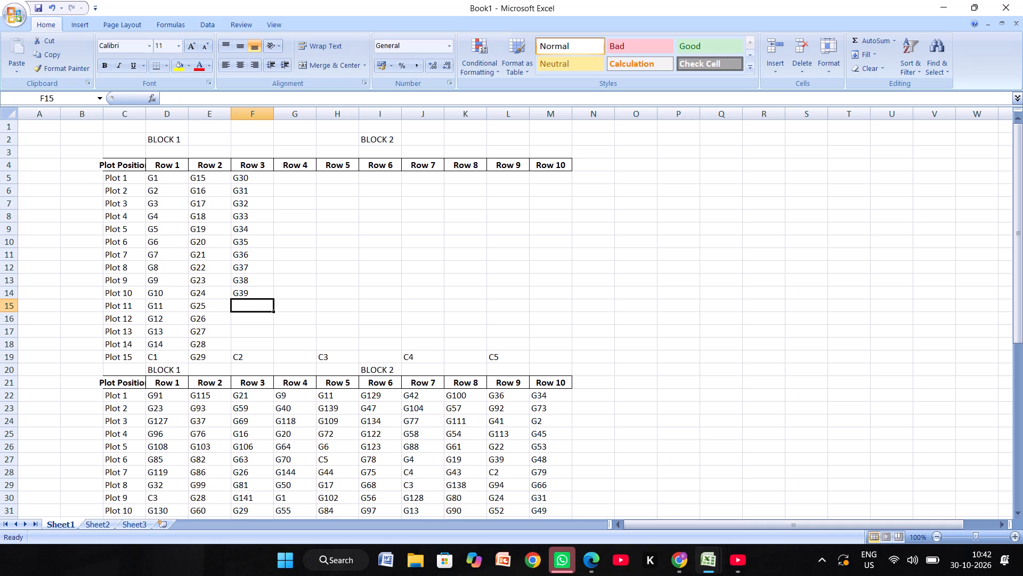
type("G40")
key("Down")
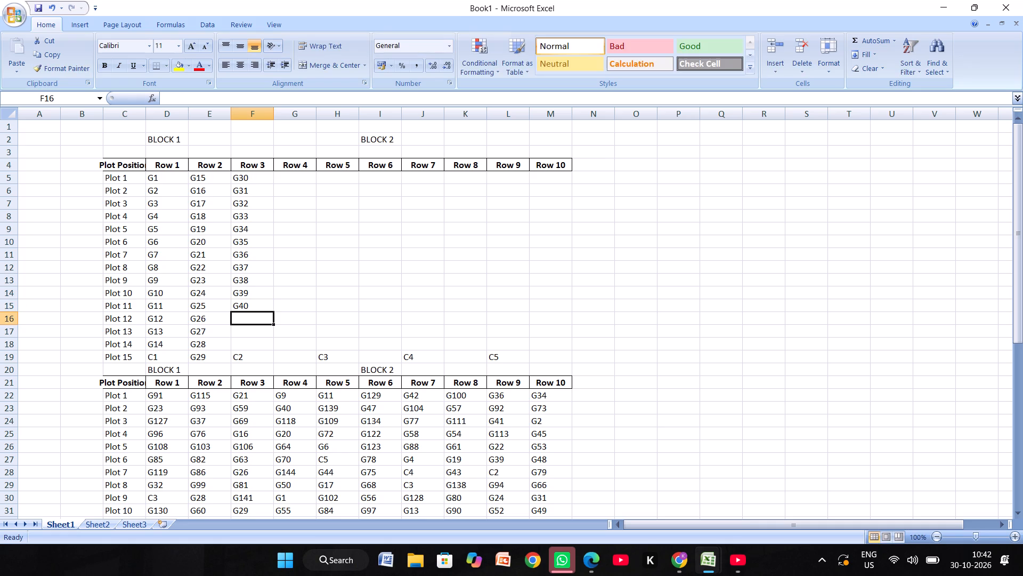
Enter G41, G42 and G43 for Plots 12 to 14 under Row 3 of the first table, in F16:F18.
type("G41")
key("Left")
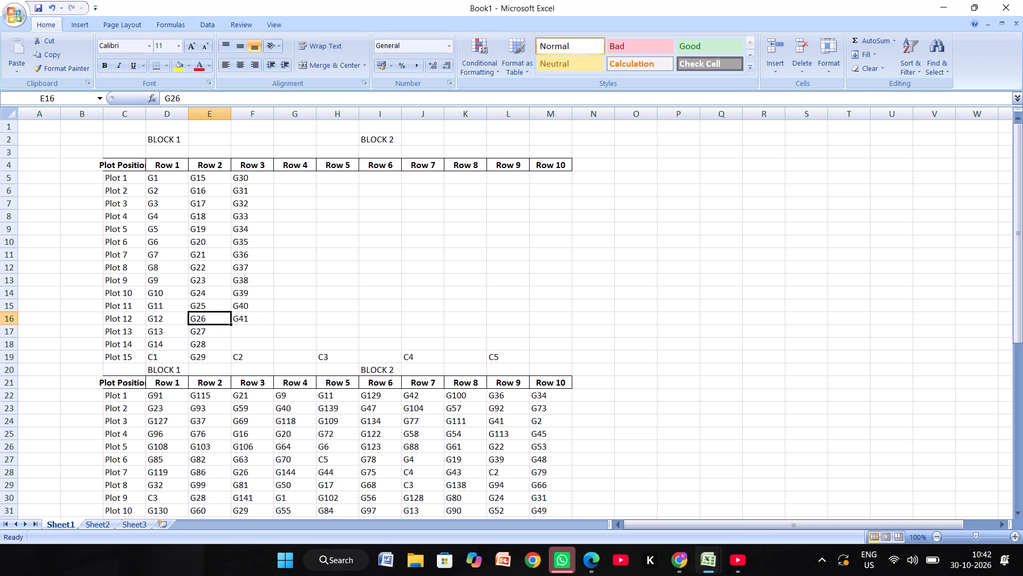
key("Down")
key("Right")
type("G42")
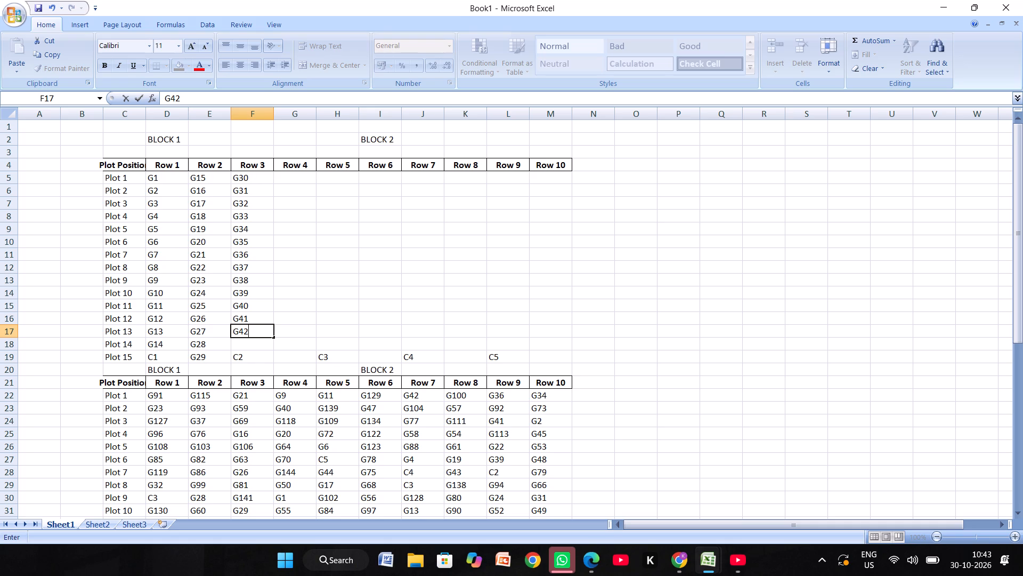
key("Down")
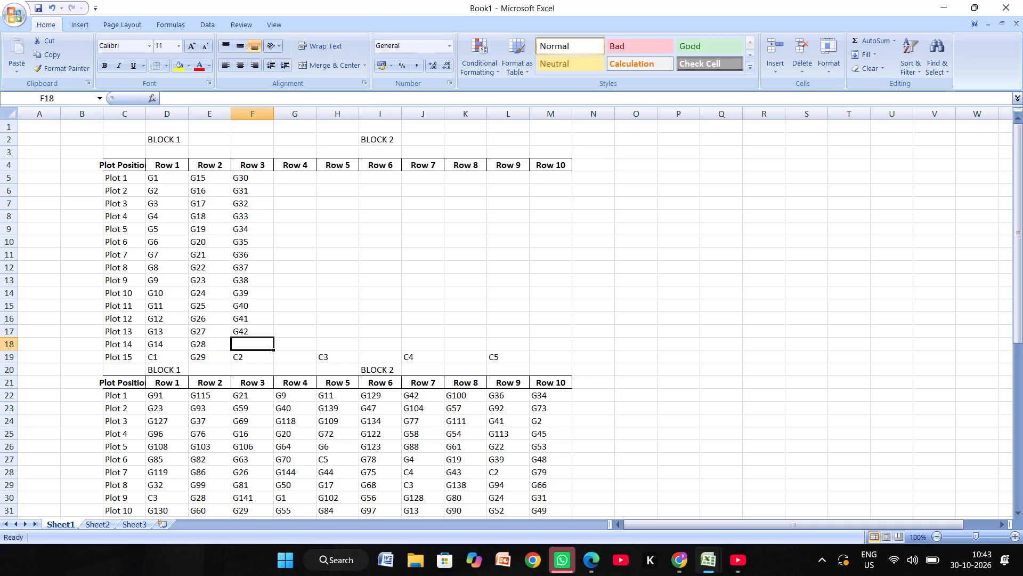
type("G43")
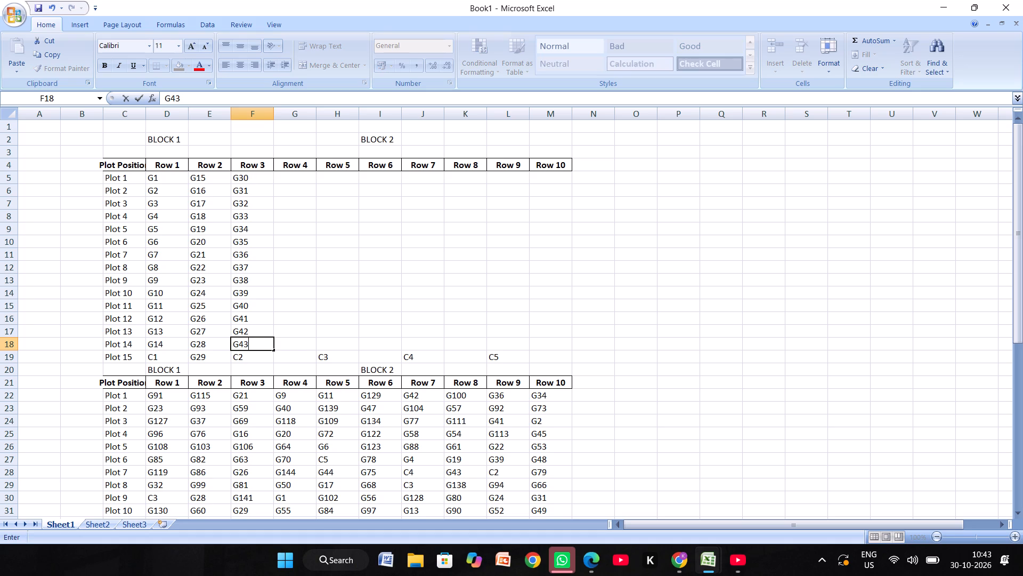
Enter G44, G45 and G46 for Plots 1 to 3 under Row 4 of the first table, in G5:G7.
left_click(286, 181)
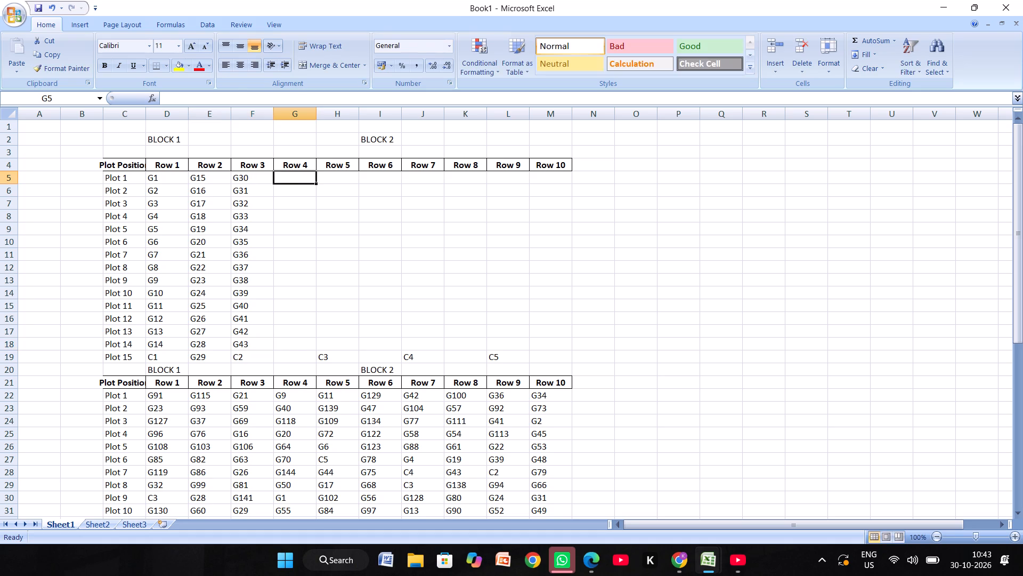
type("G44")
key("Left")
key("Down")
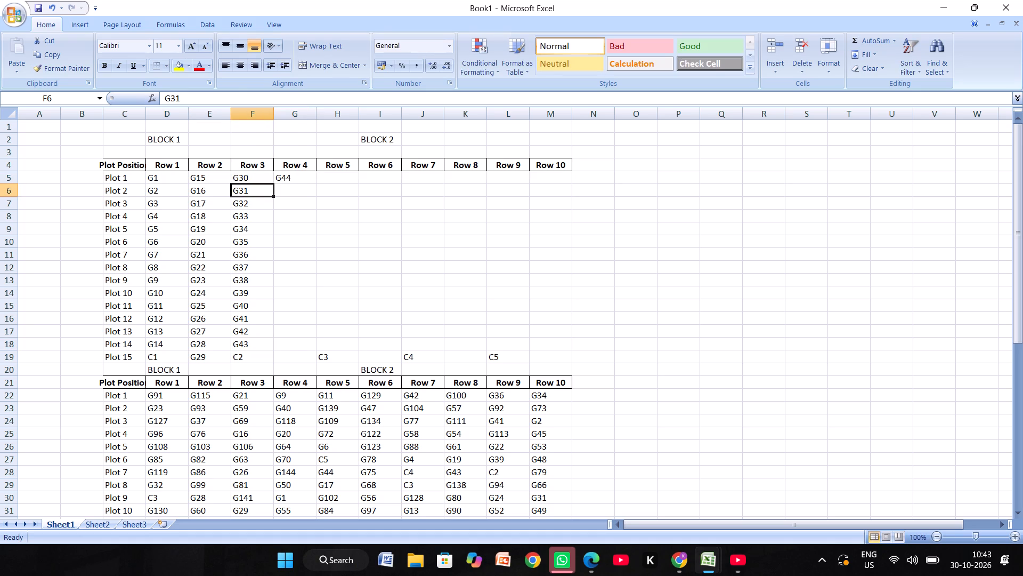
key("Right")
type("G45")
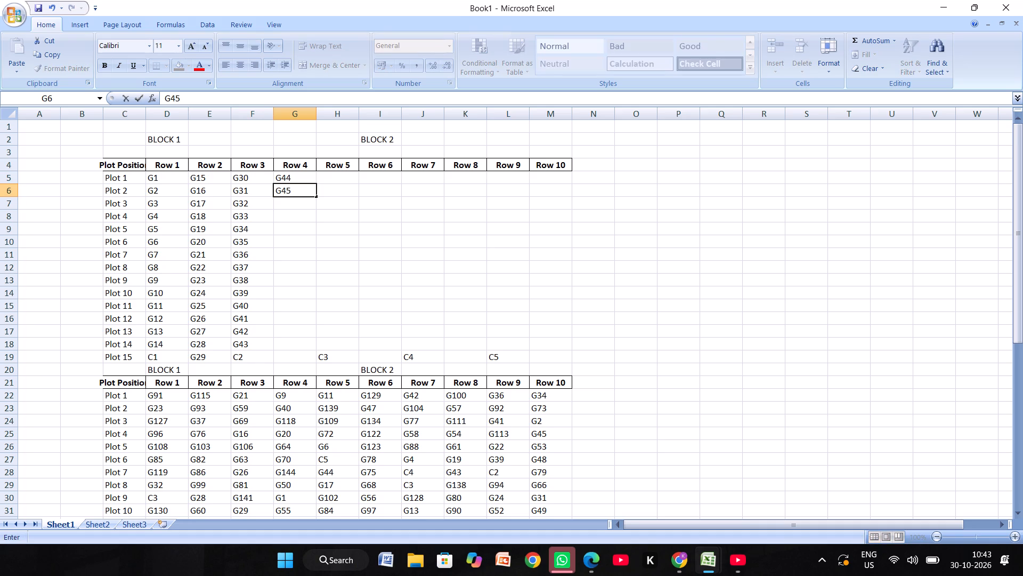
key("Down")
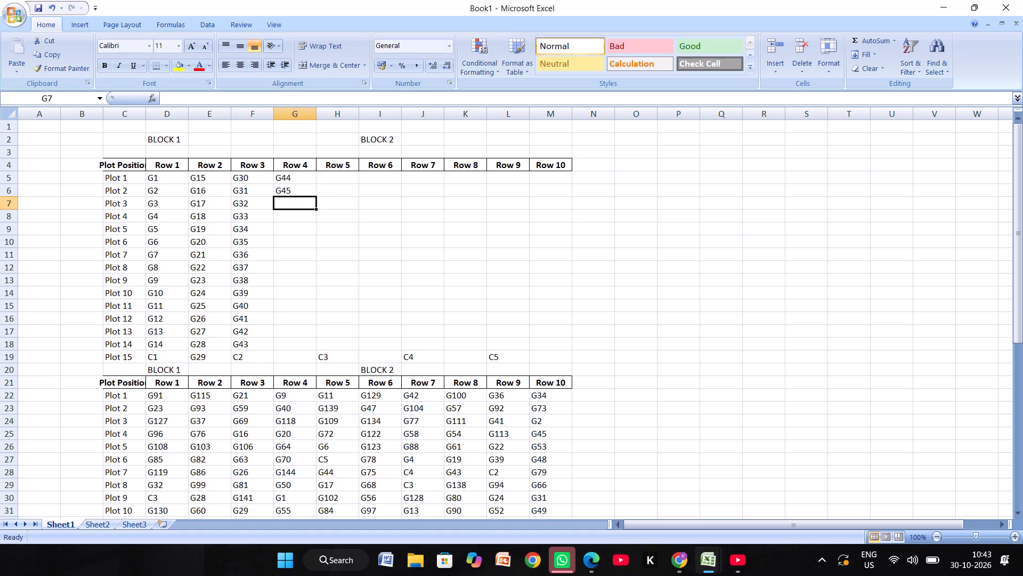
type("G4")
key("6")
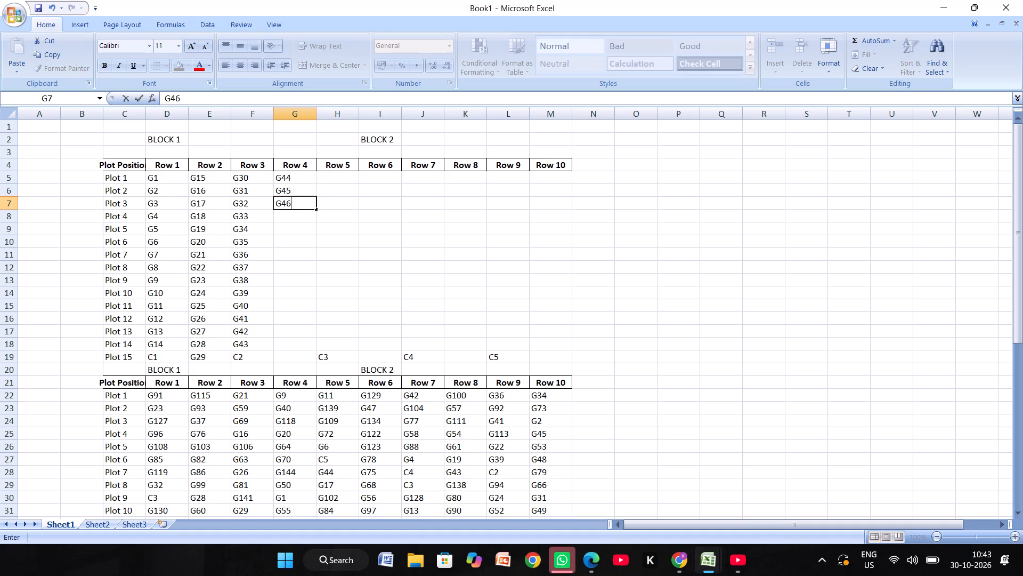
key("Left")
key("Left")
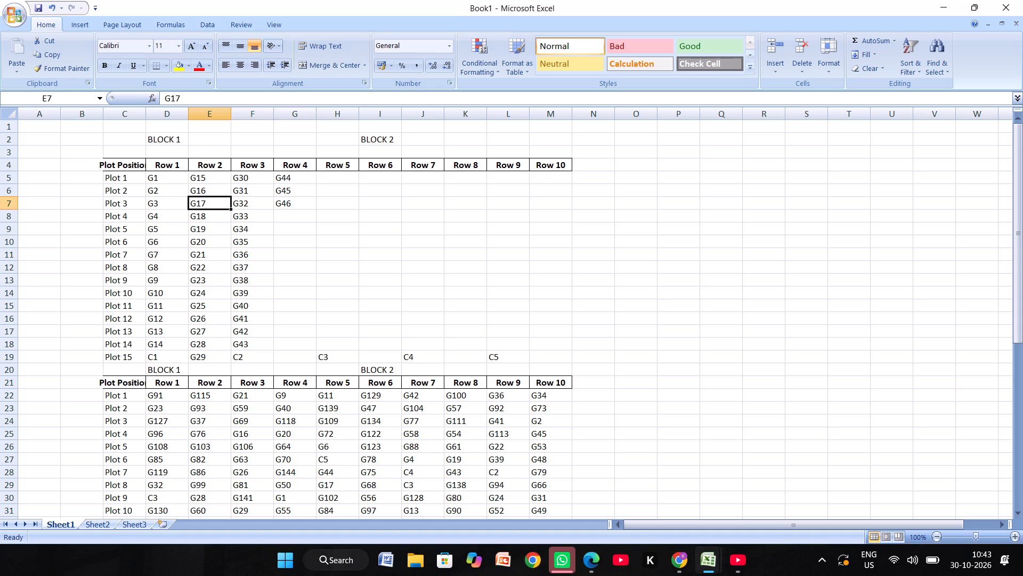
Enter G47, G48 and G49 for Plots 4 to 6 under Row 4 of the first table, in G8:G10.
key("Down")
key("Right")
key("Right")
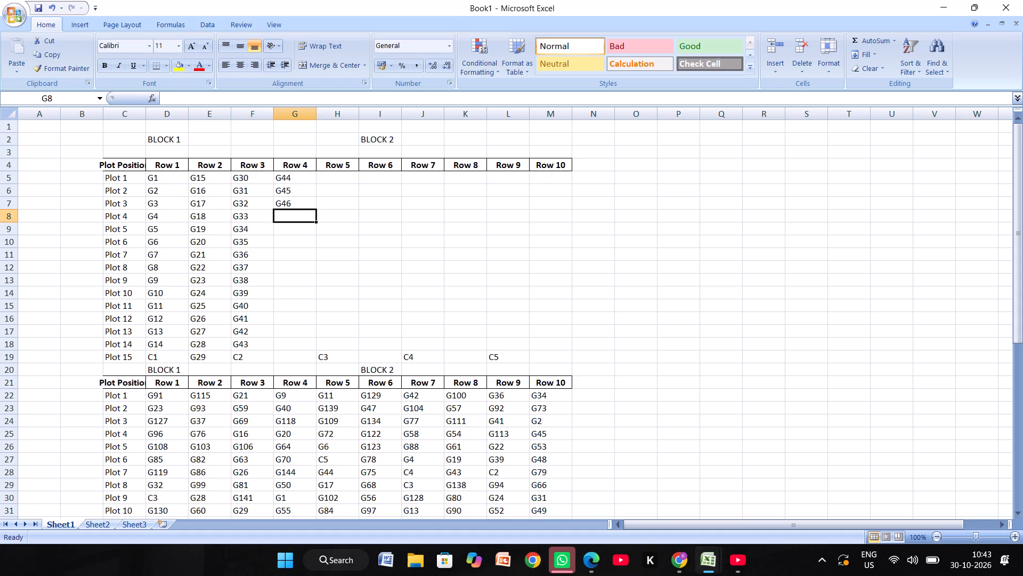
key("g")
key("5")
key("BackSpace")
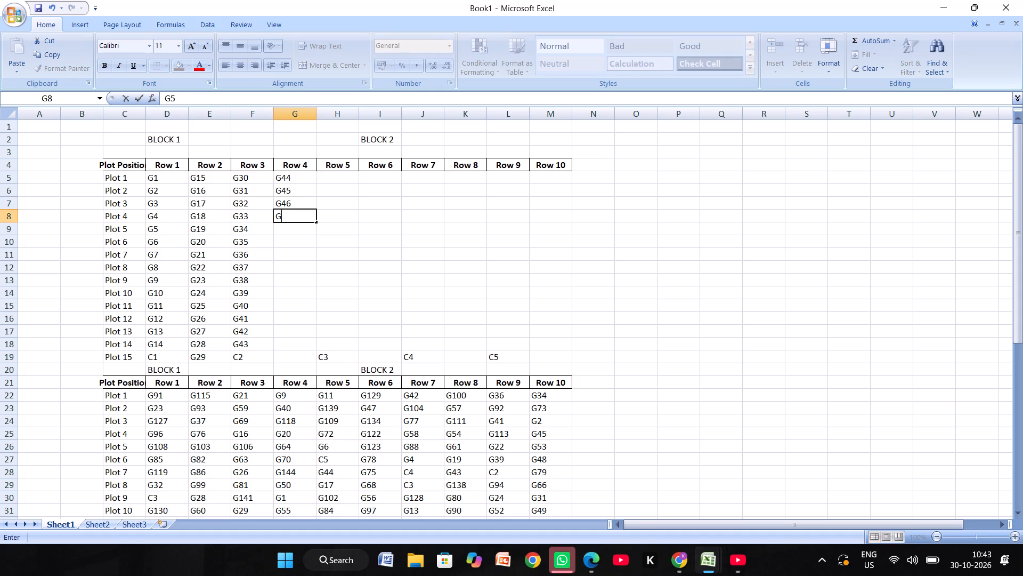
type("47")
key("Down")
type("G48")
key("Down")
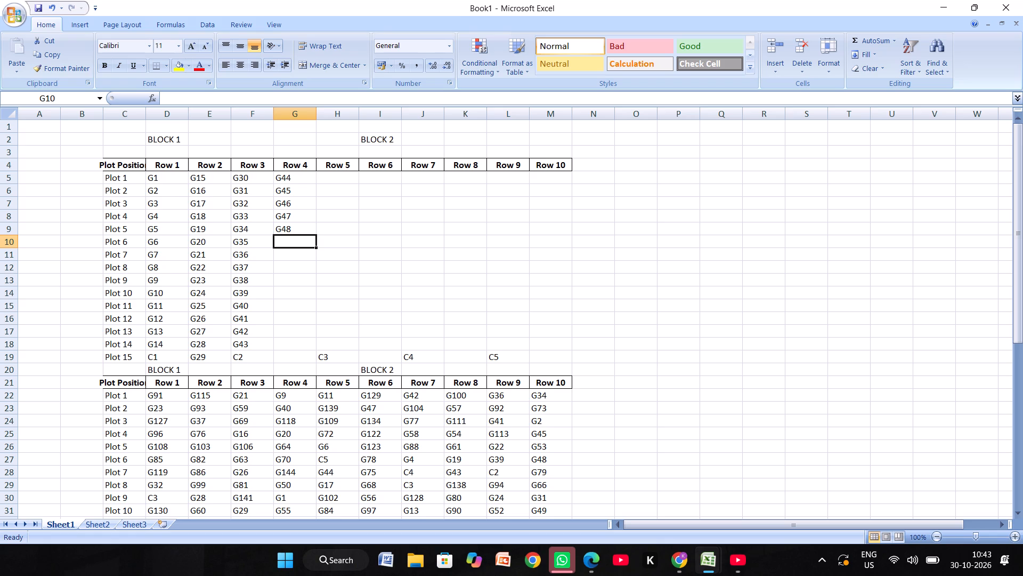
type("G4")
key("9")
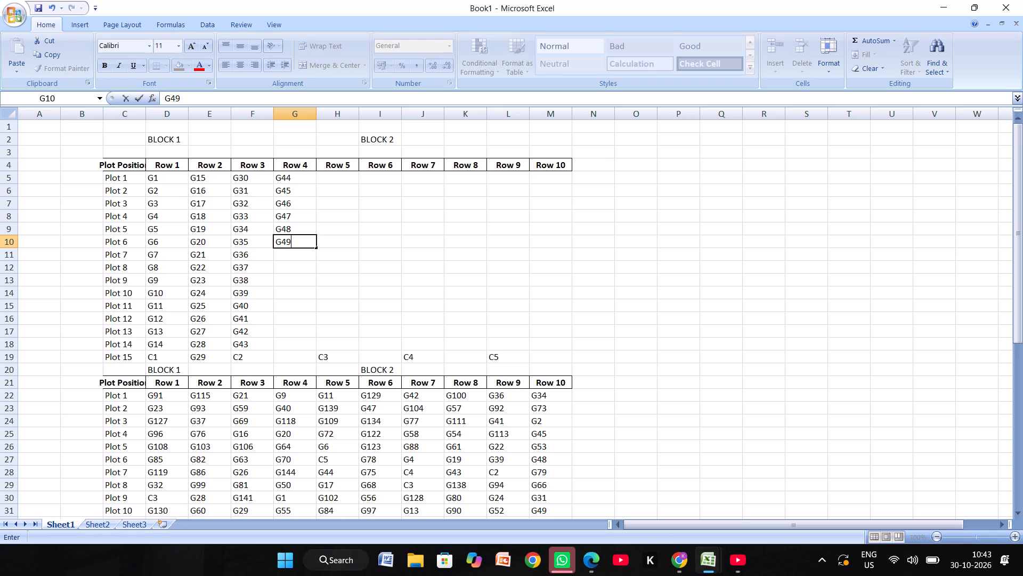
key("Down")
Enter G50, G51, G52 and G53 for Plots 7 to 10 under Row 4 of the first table, in G11:G14.
key("g")
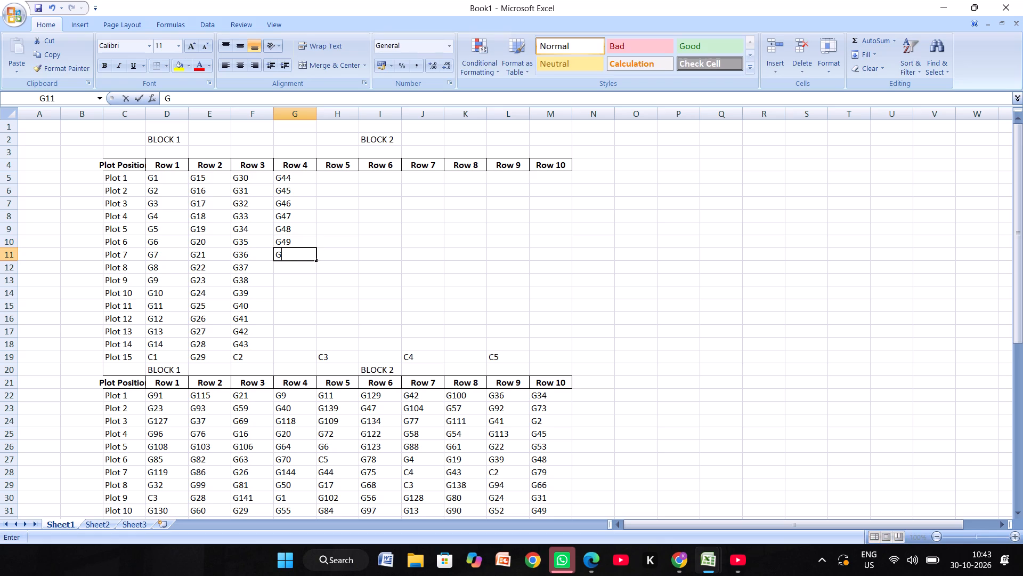
type("50")
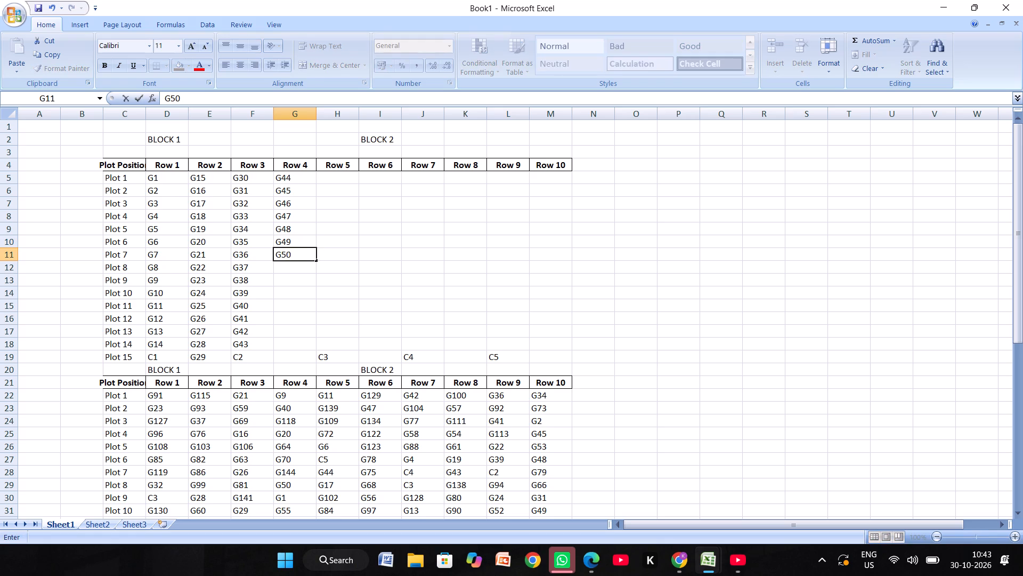
key("Down")
type("G51")
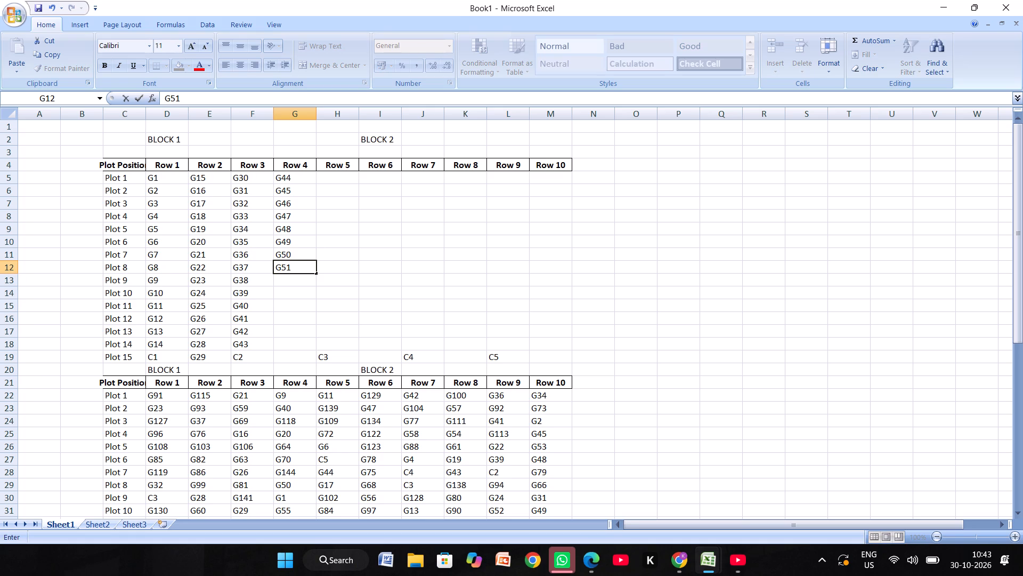
key("Down")
type("G52")
key("Down")
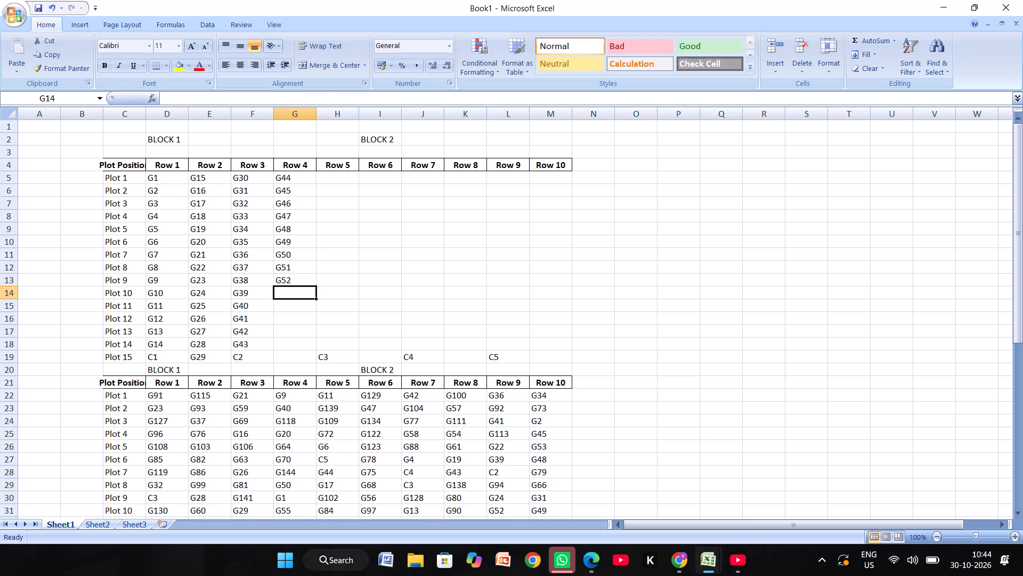
key("g")
type("53")
key("Down")
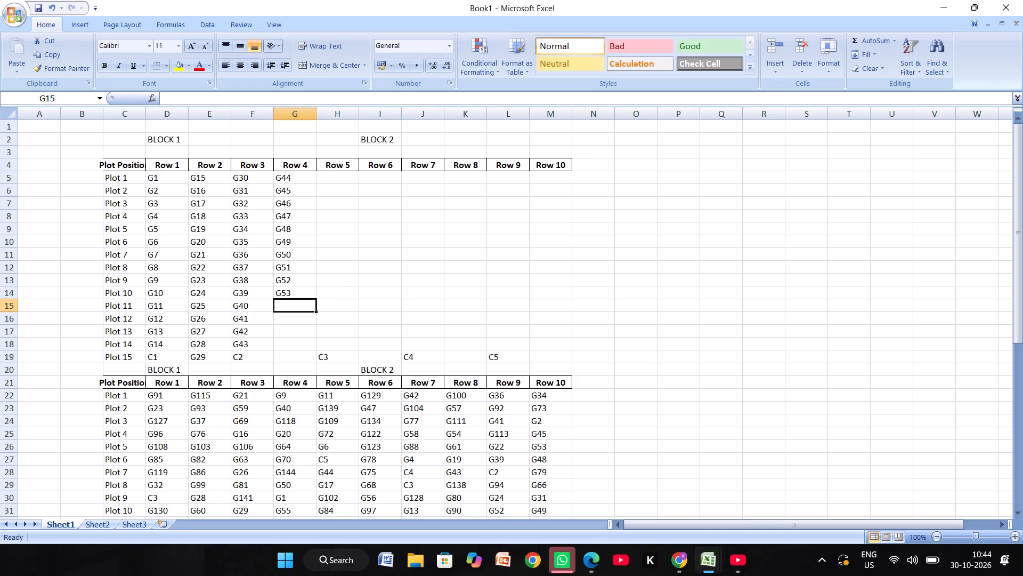
Enter G54, G55, G56, G57 and G58 for Plots 11 to 15 under Row 4 of the first table, in G15:G19.
type("G54")
key("Down")
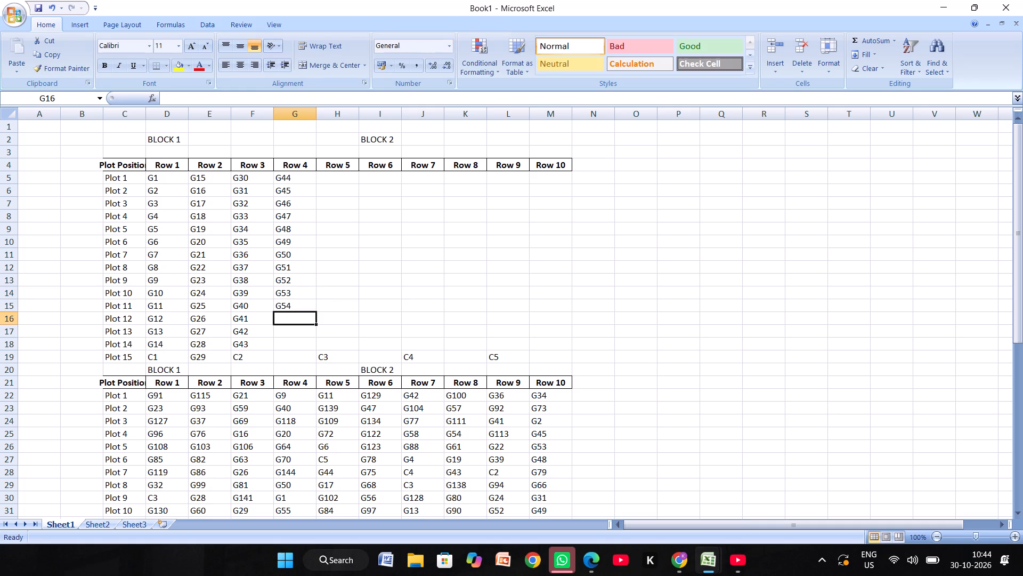
type("G55")
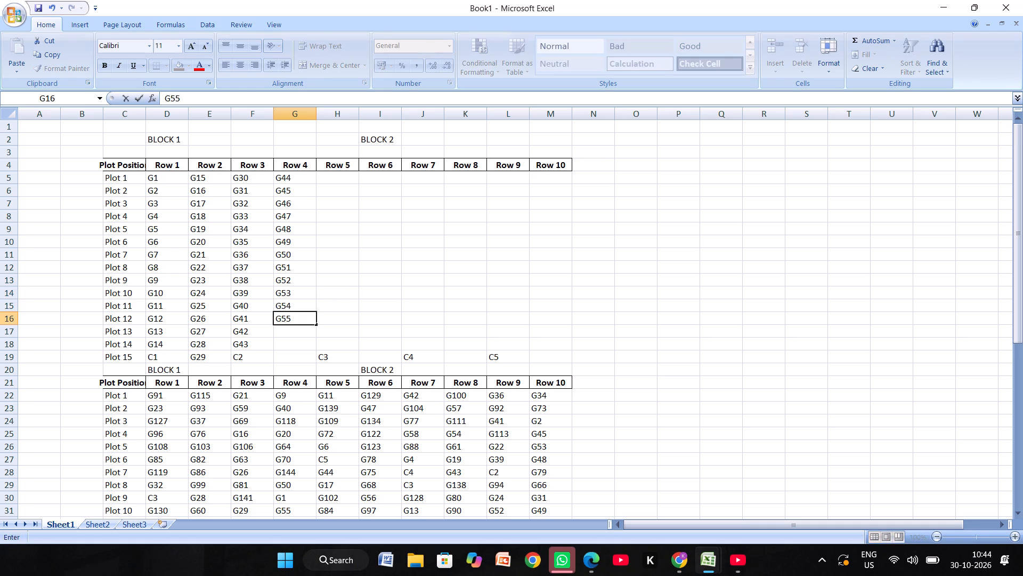
key("Down")
type("G56")
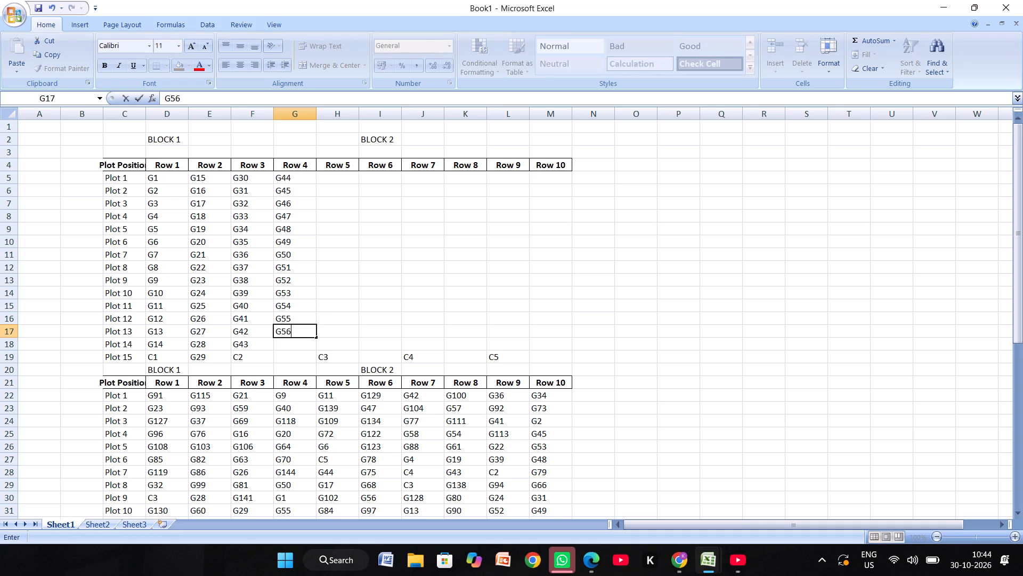
key("Down")
type("G57")
key("Down")
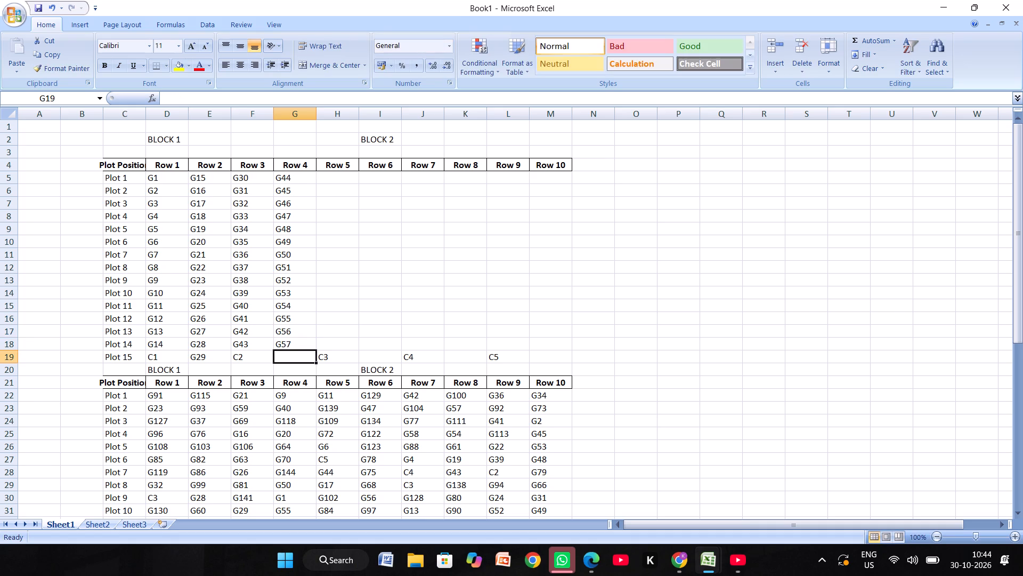
type("G58")
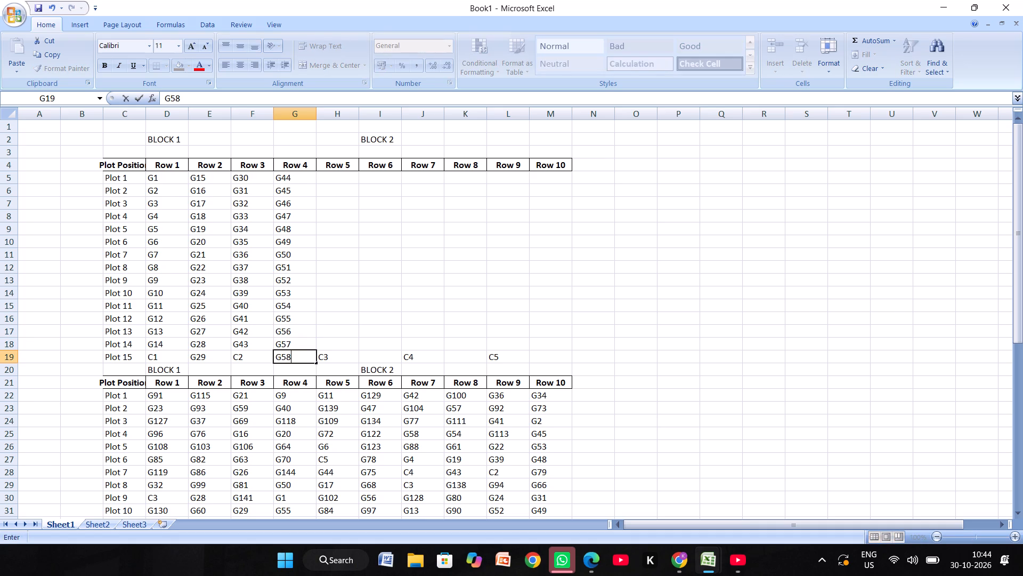
Enter G59, G60 and G61 for Plots 1 to 3 under Row 5 of the first table, in H5:H7.
left_click(336, 174)
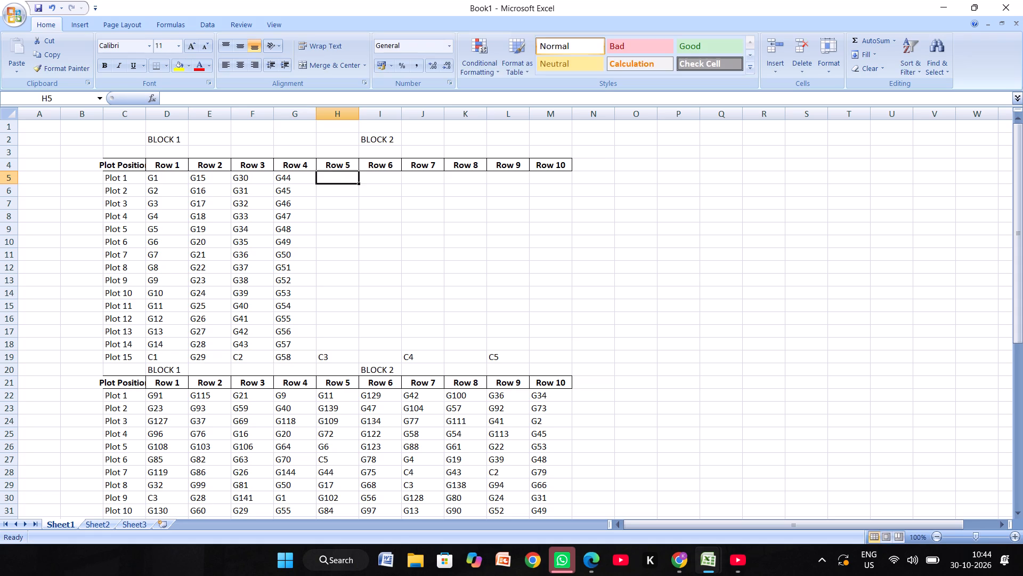
double_click(336, 174)
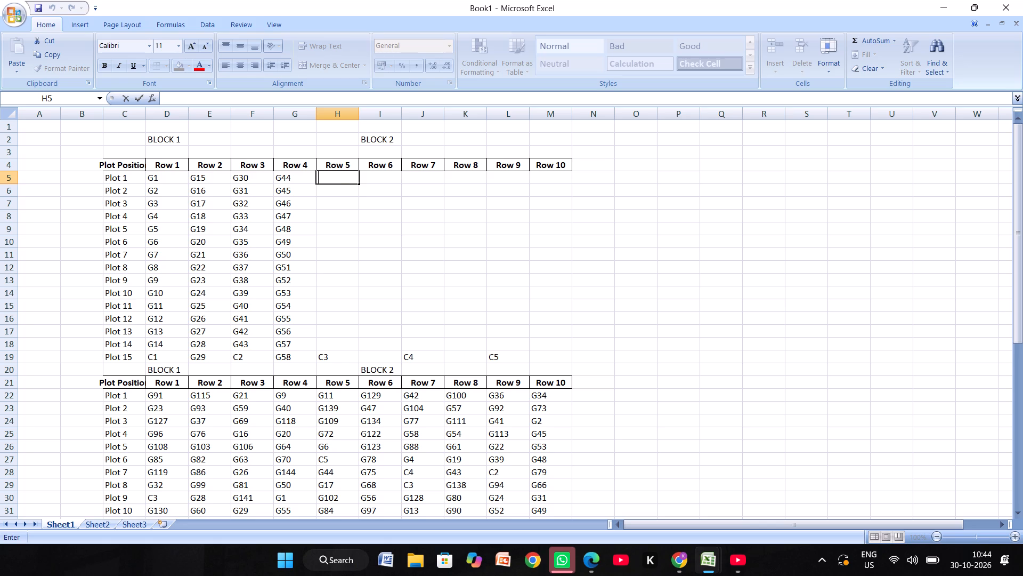
double_click(336, 173)
key("g")
key("5")
key("9")
key("Down")
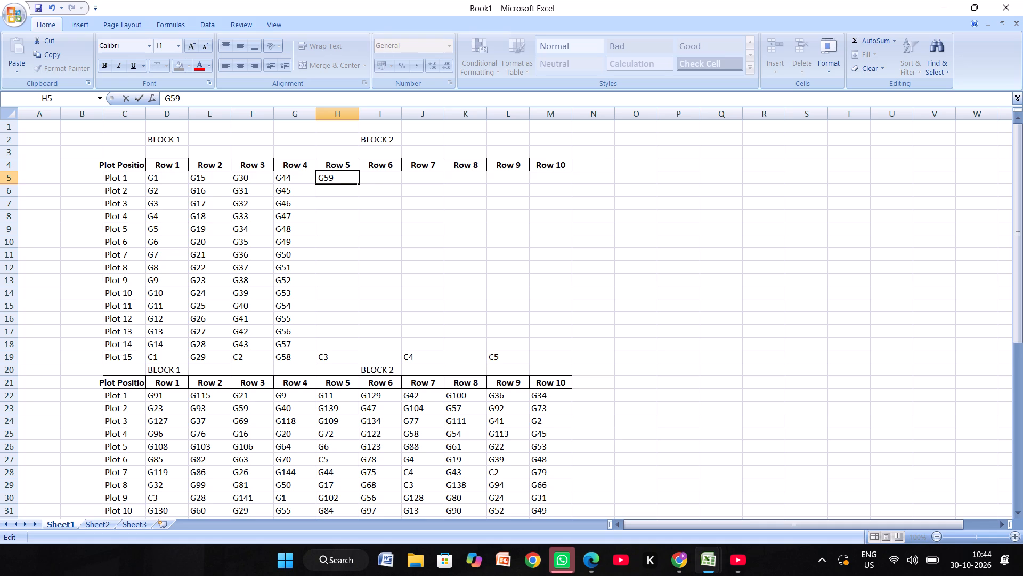
left_click(344, 187)
type("G60")
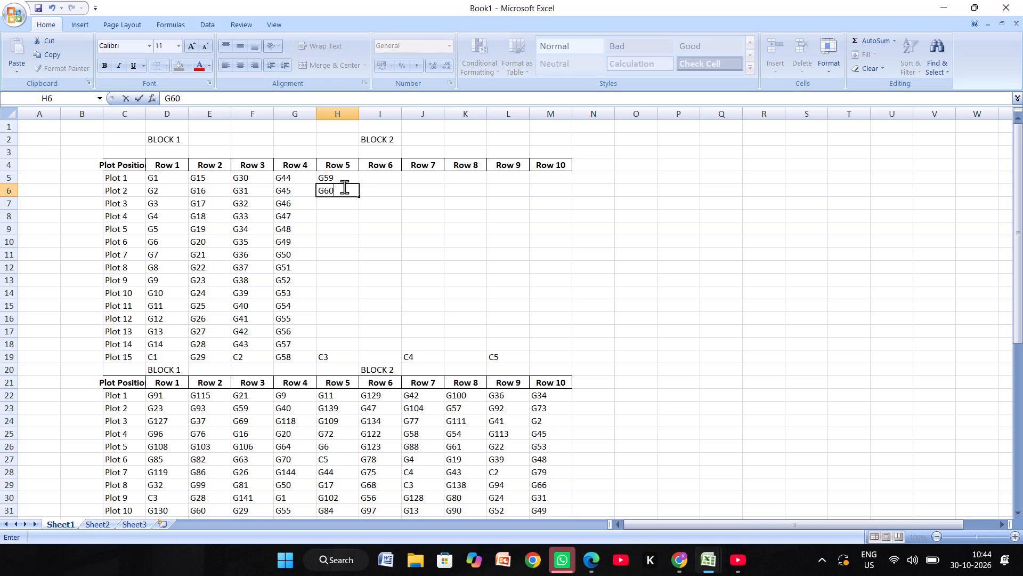
key("Left")
key("Left")
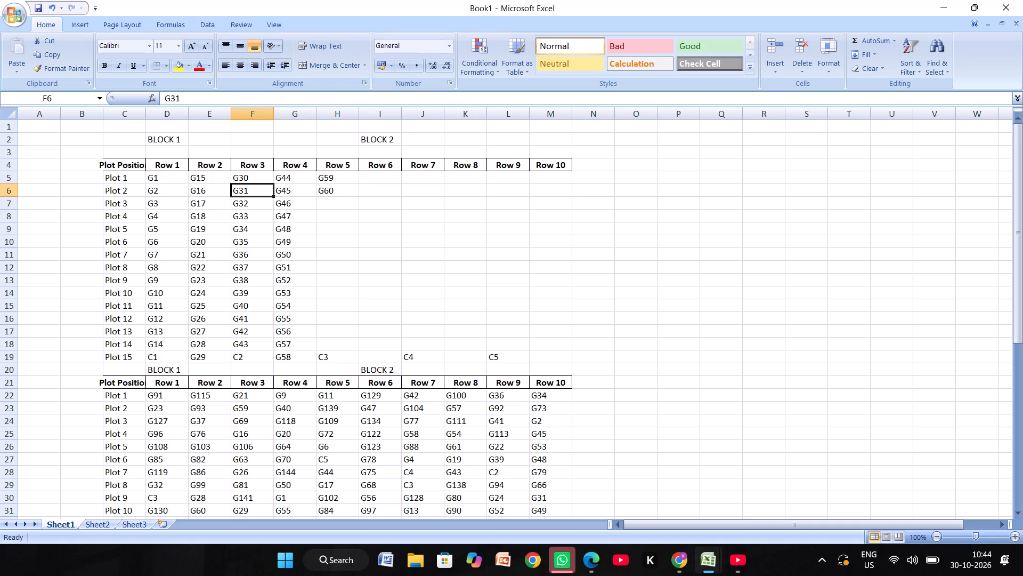
left_click(334, 203)
key("g")
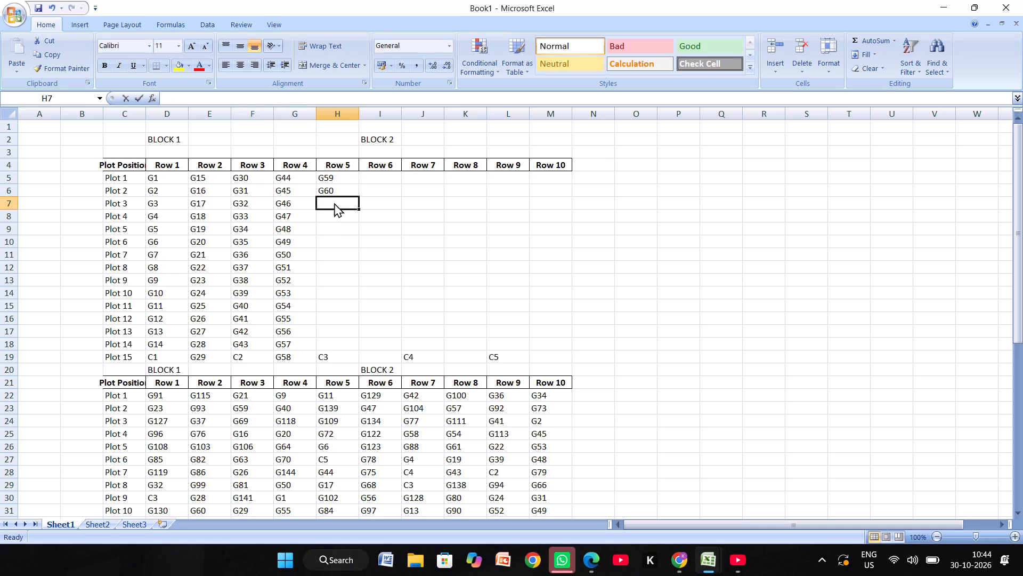
type("61")
key("Left")
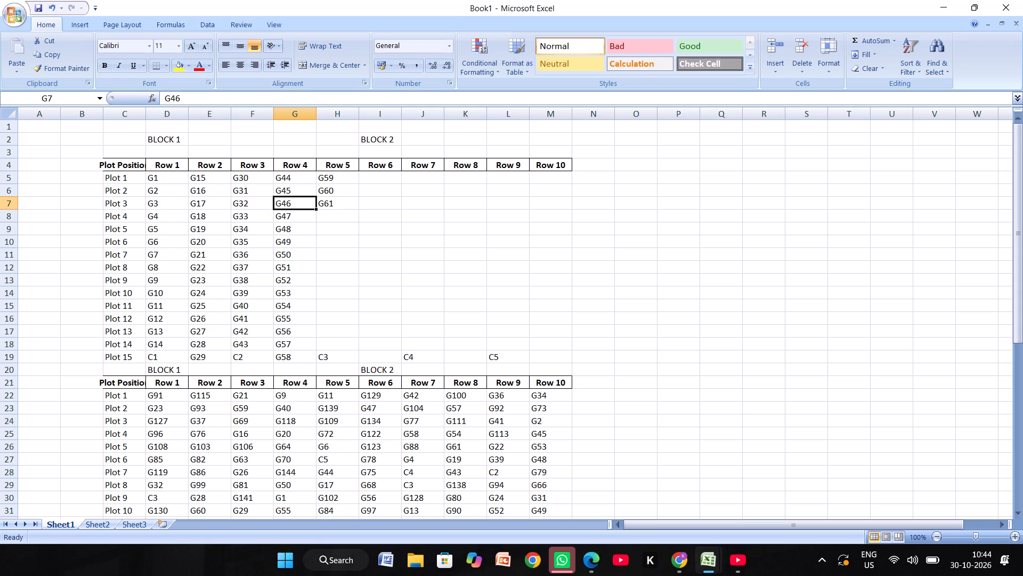
Enter G61, G62 and G63 for Plots 4 to 6 under Row 5 of the first table, in H8:H10.
key("Down")
key("Right")
key("h")
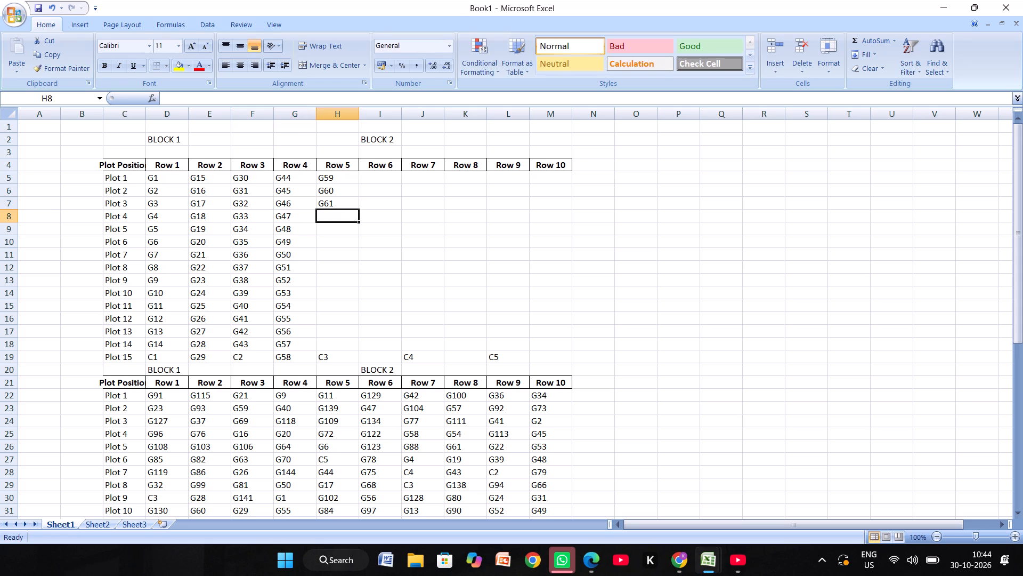
key("BackSpace")
type("G61")
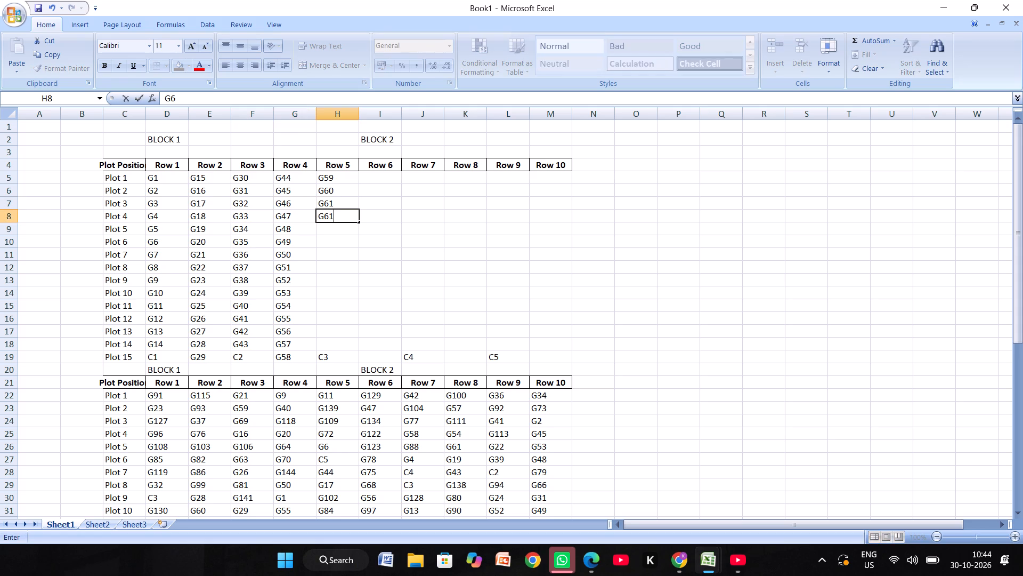
key("Down")
type("G62")
key("Down")
type("G63")
key("Down")
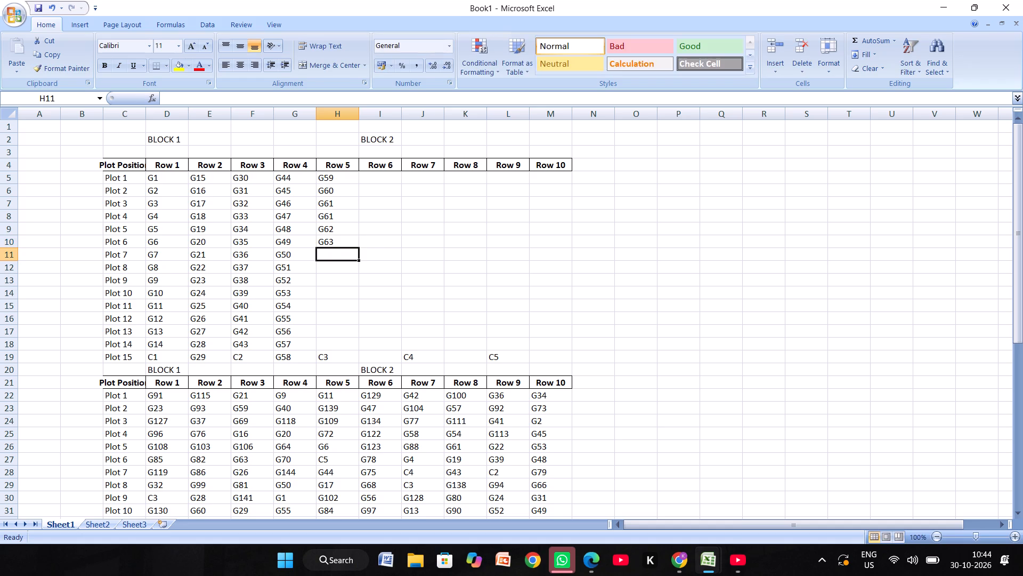
Enter G64, G65, G66 and G67 for Plots 7 to 10 under Row 5 of the first table, in H11:H14.
type("G63")
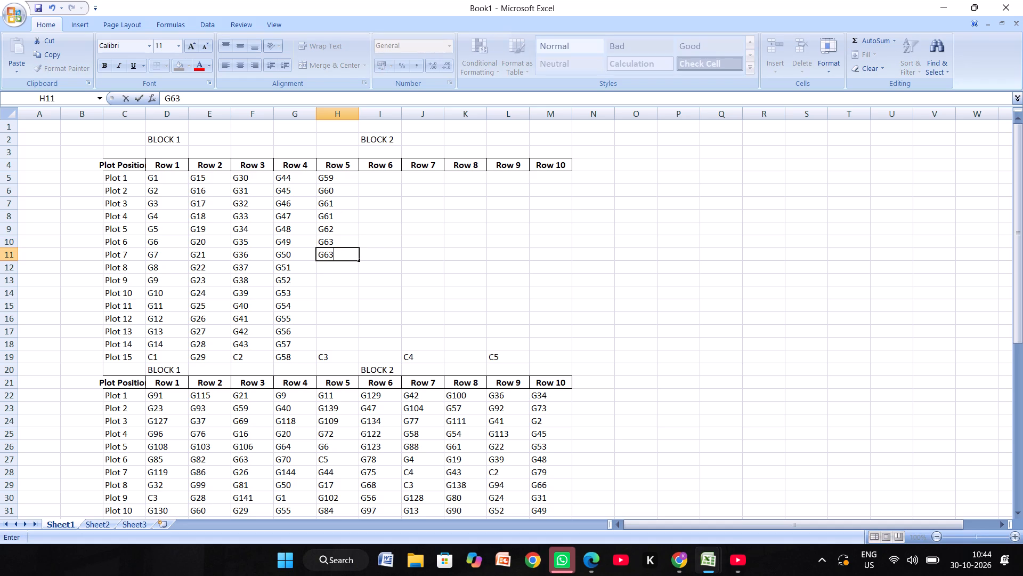
key("BackSpace")
key("4")
key("Down")
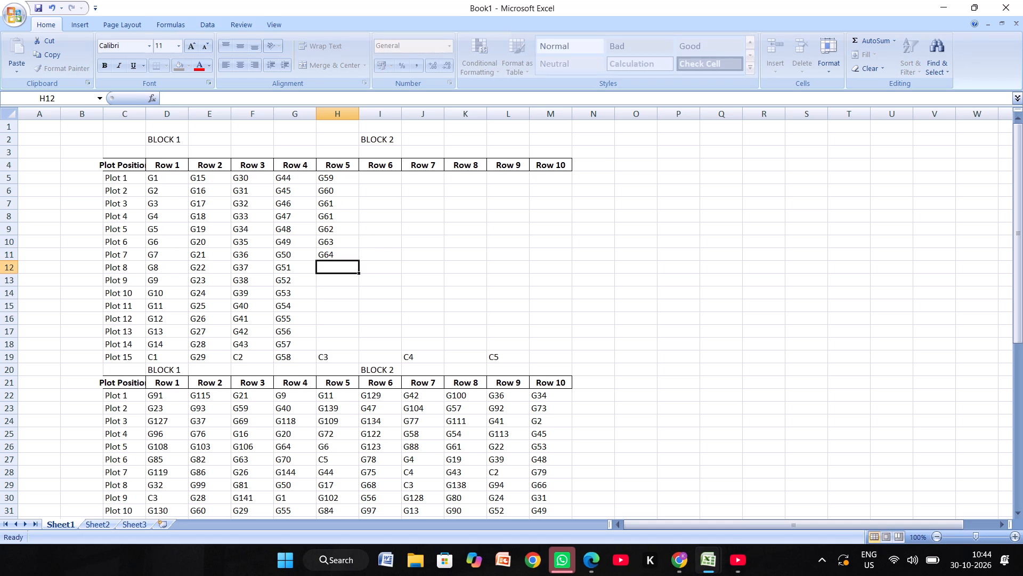
type("G65")
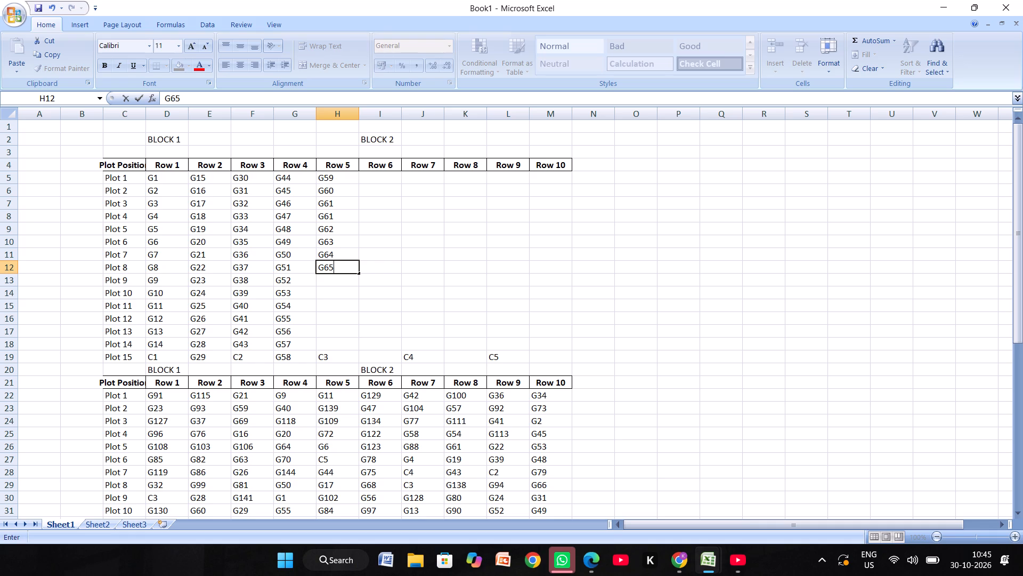
key("Down")
type("G66")
key("Down")
type("G67")
key("Down")
Enter G68, G69, G70 and G71 for Plots 11 to 14 under Row 5 of the first table, in H15:H18.
type("G68")
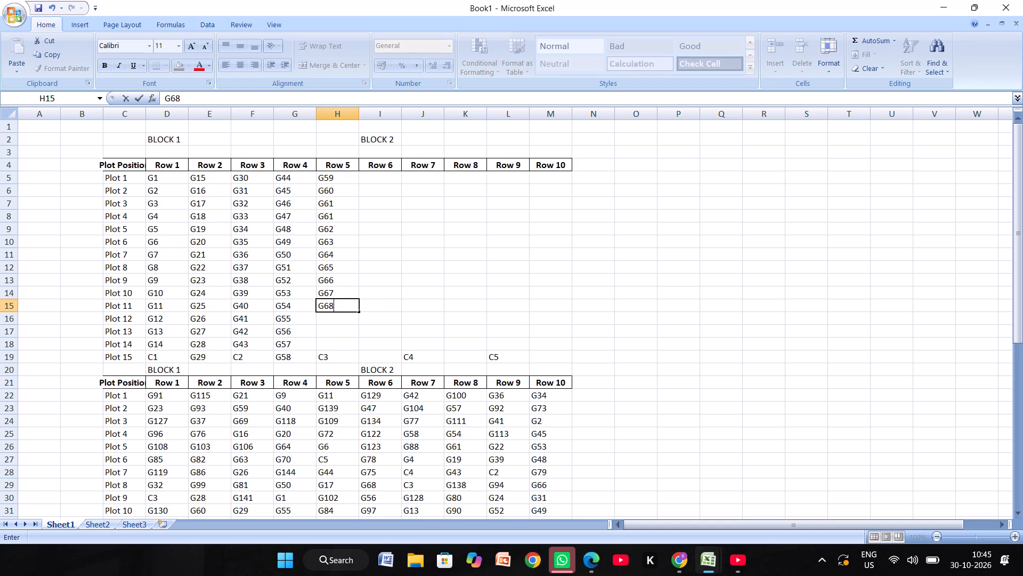
key("Down")
type("G69")
key("Down")
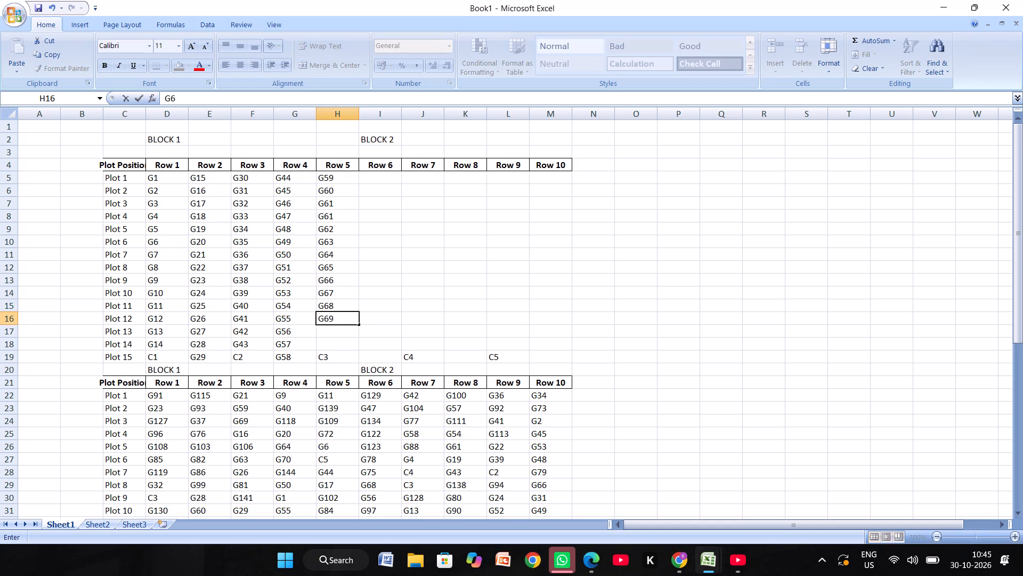
key("g")
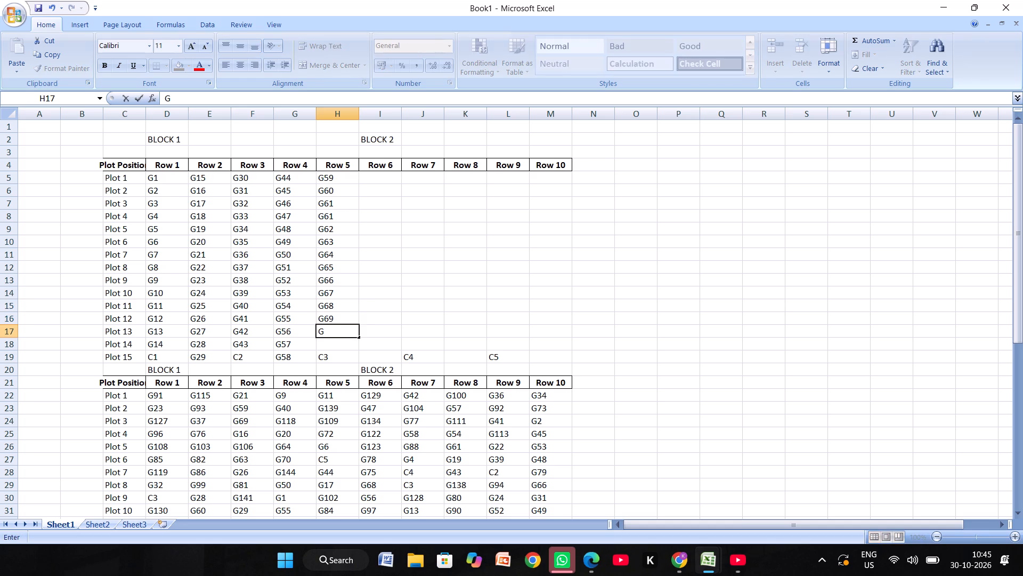
type("70")
key("Down")
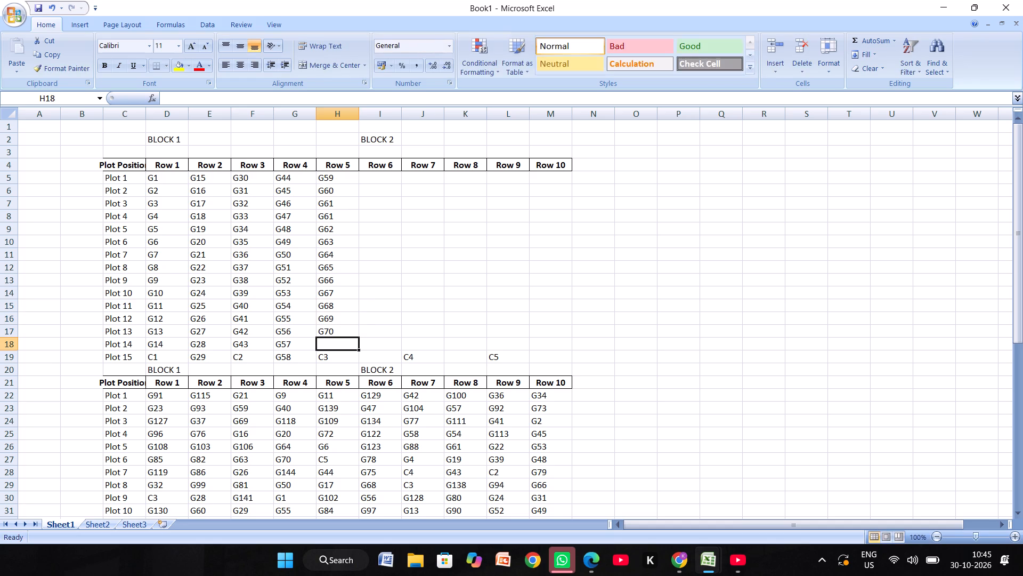
type("G71")
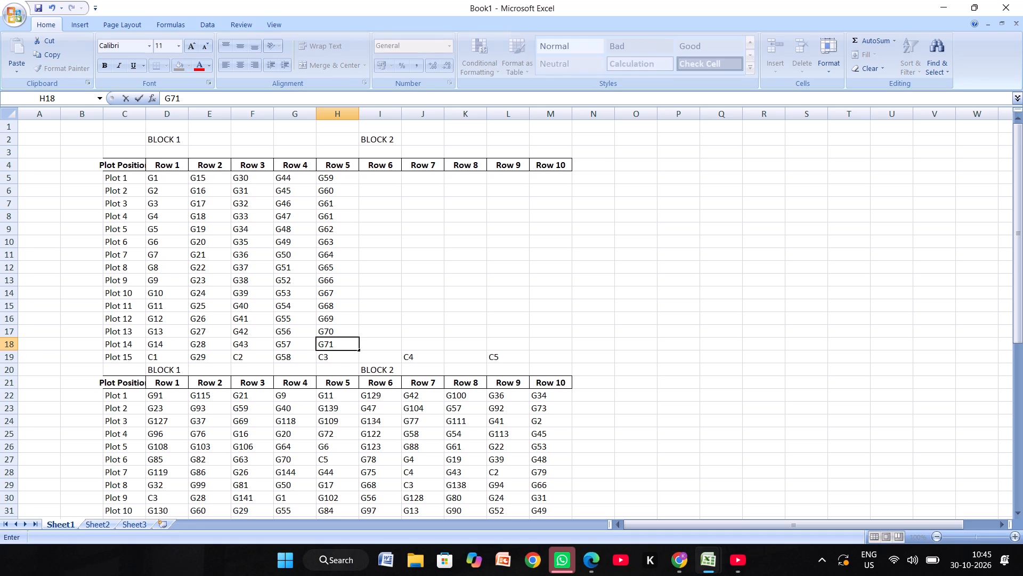
Enter G72, G73 and G73 for Plots 1 to 3 under Row 6 of the first table, in I5:I7.
left_click(369, 180)
type("G72")
key("Down")
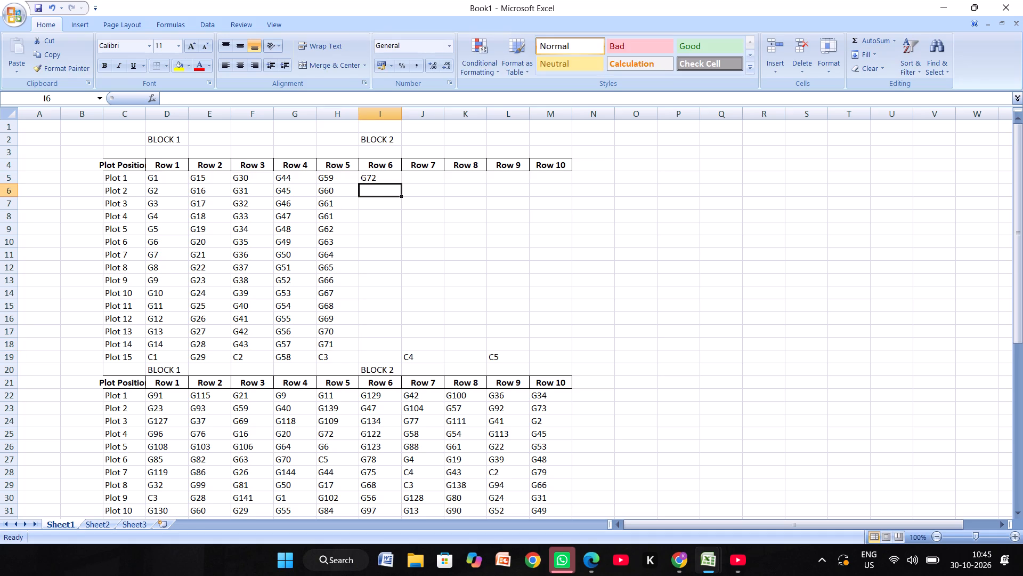
type("G73")
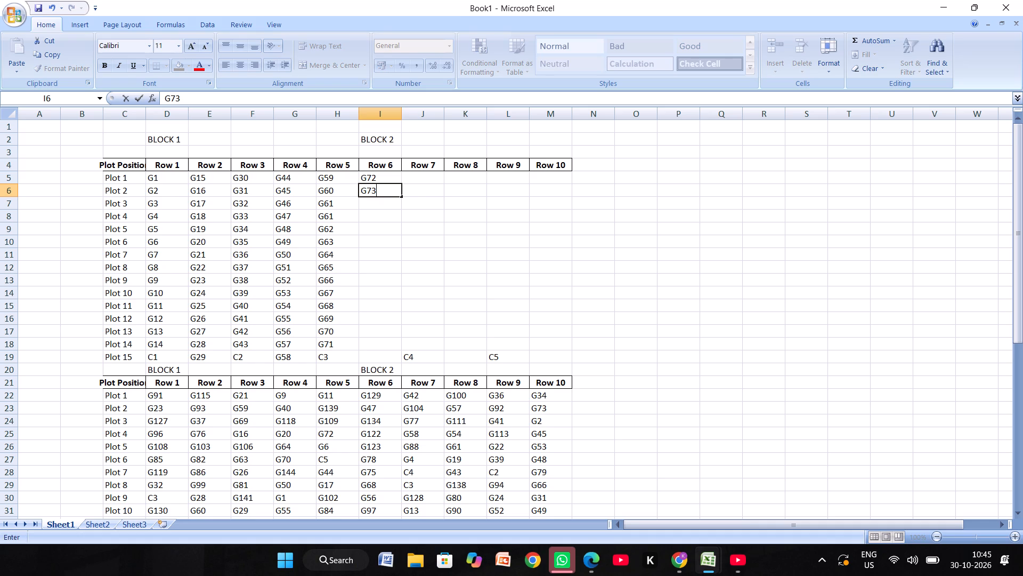
key("Down")
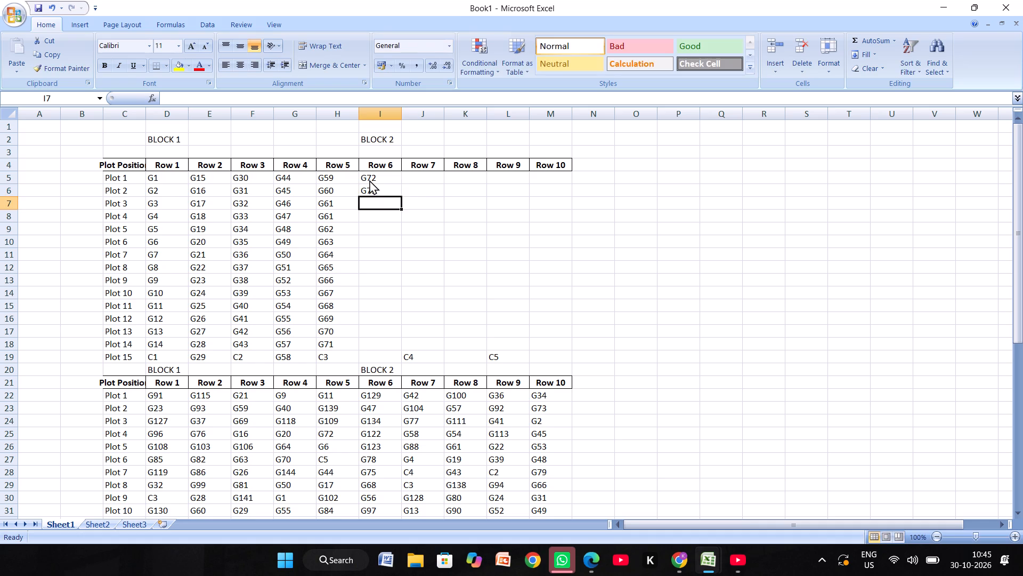
type("G73")
key("Down")
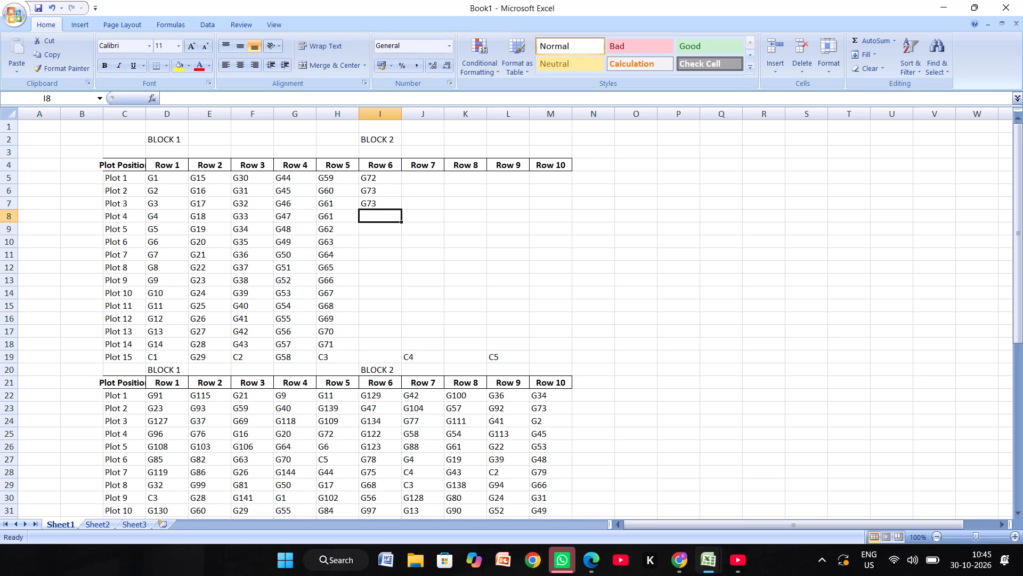
key("Up")
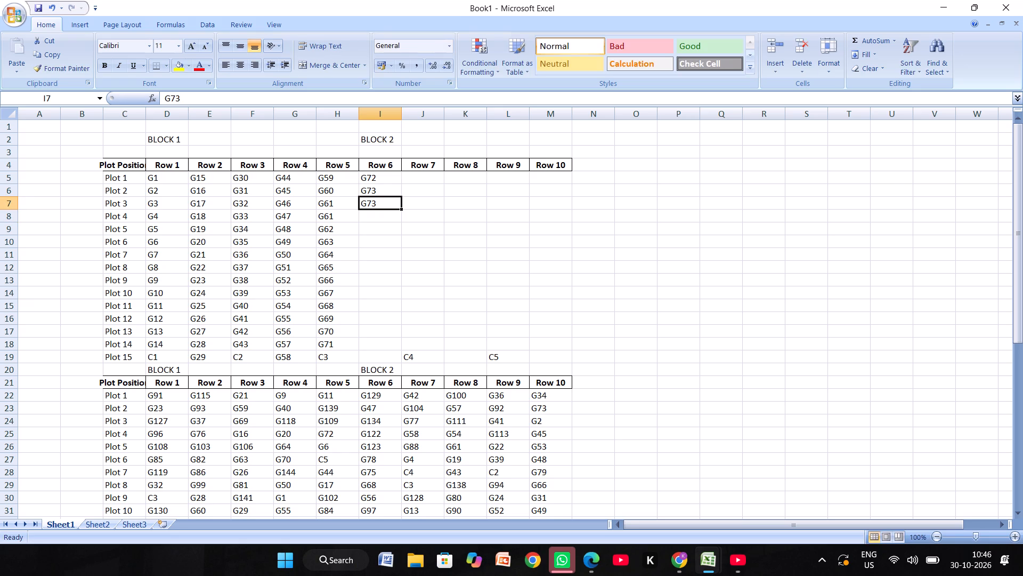
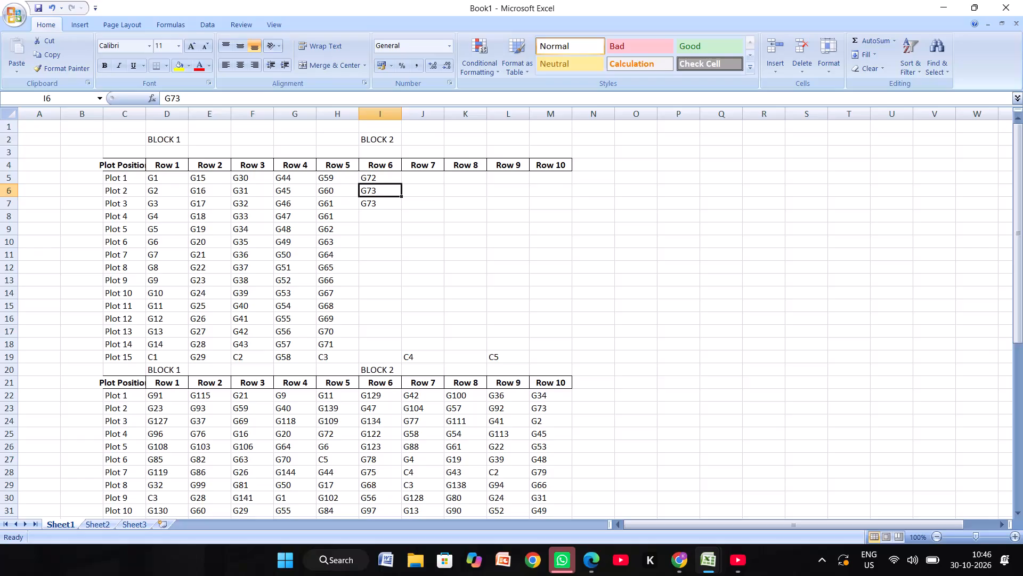
Change the Plot 3 entry under Row 6 of the first table, in I7, to G74.
key("Down")
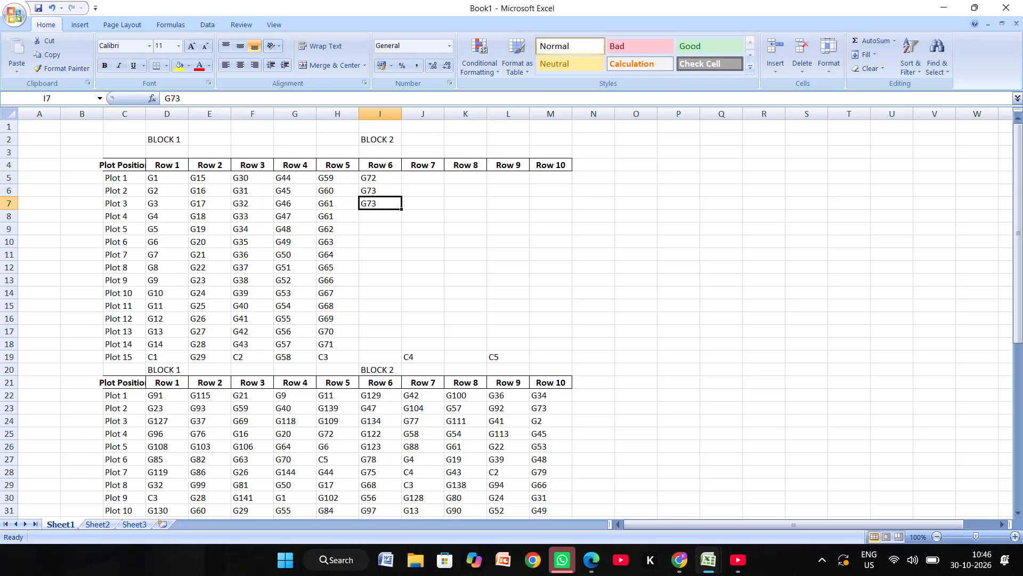
key("BackSpace")
key("g")
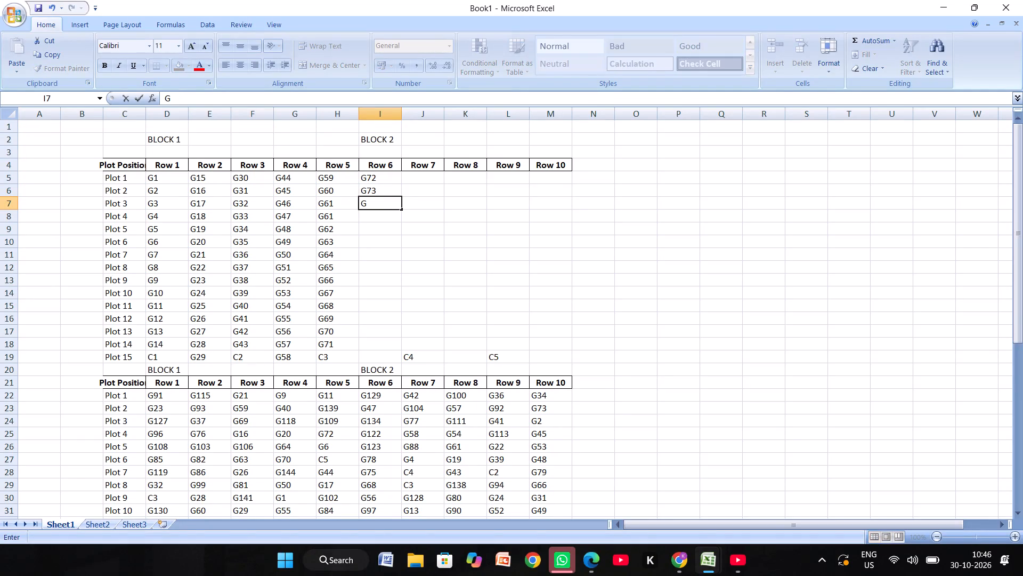
type("74")
key("Down")
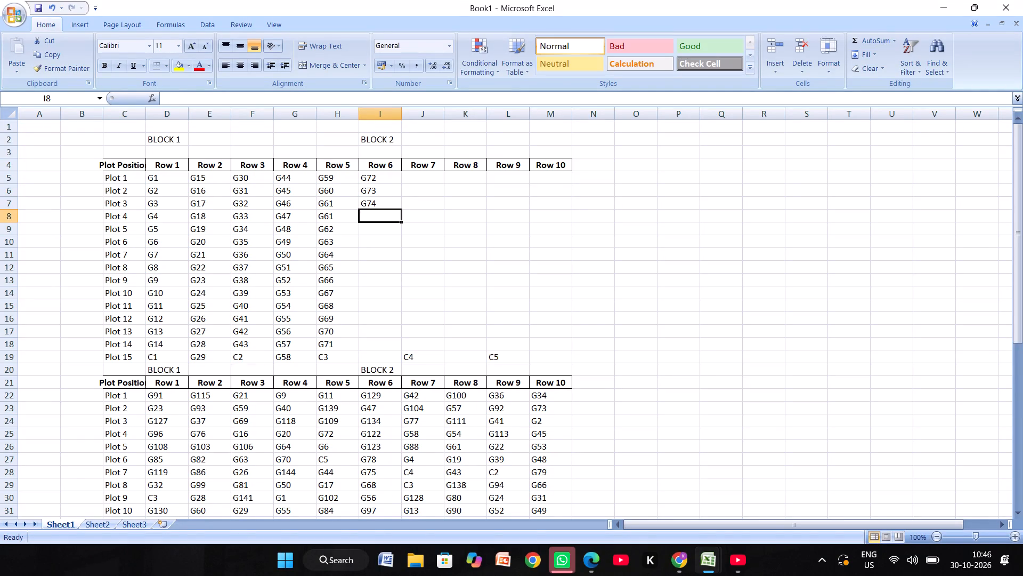
Enter G75, G76, G77 and G78 for Plots 4 to 7 under Row 6 of the first table, in I8:I11.
type("G75")
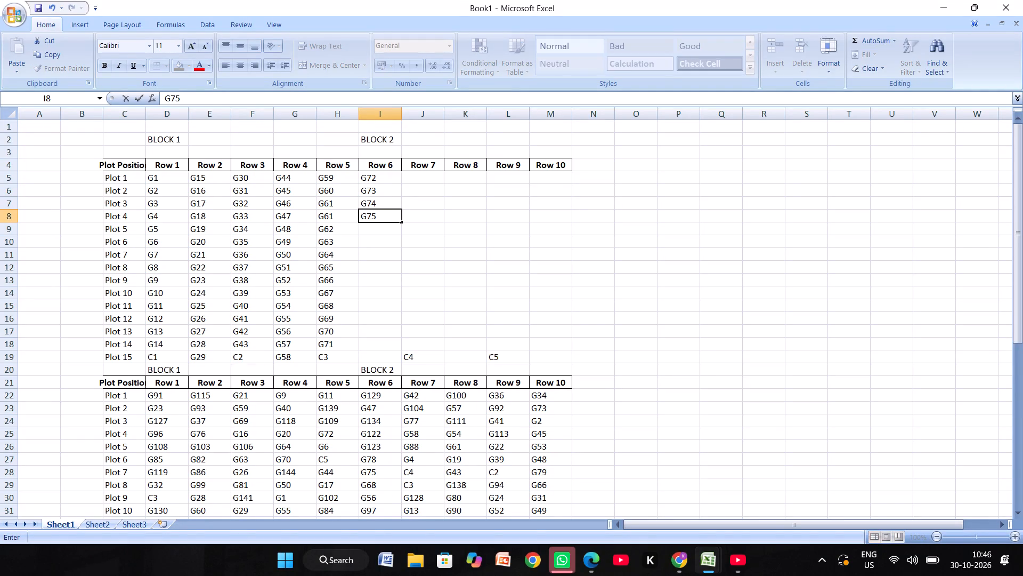
key("Down")
type("G76")
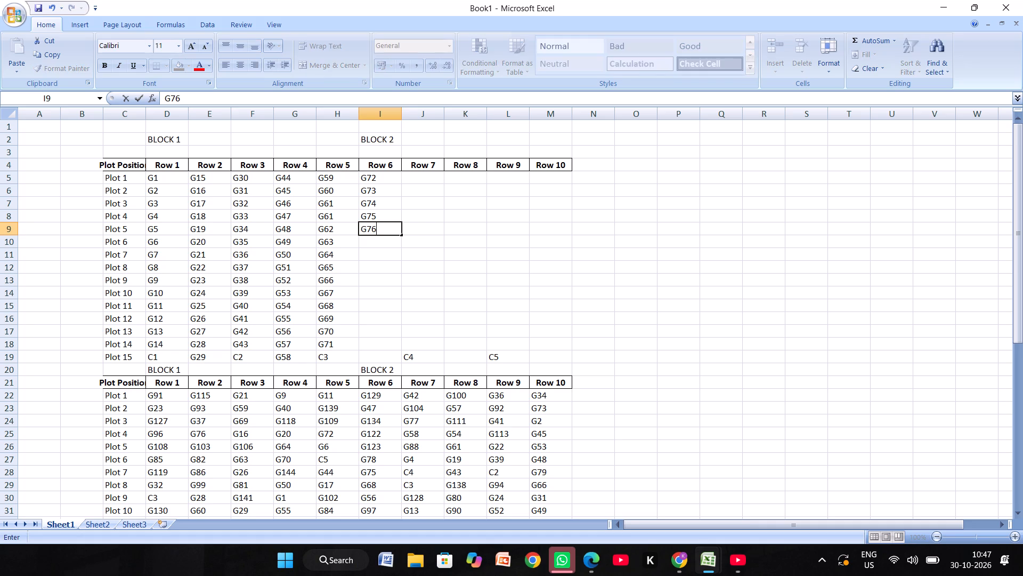
key("Down")
type("G77")
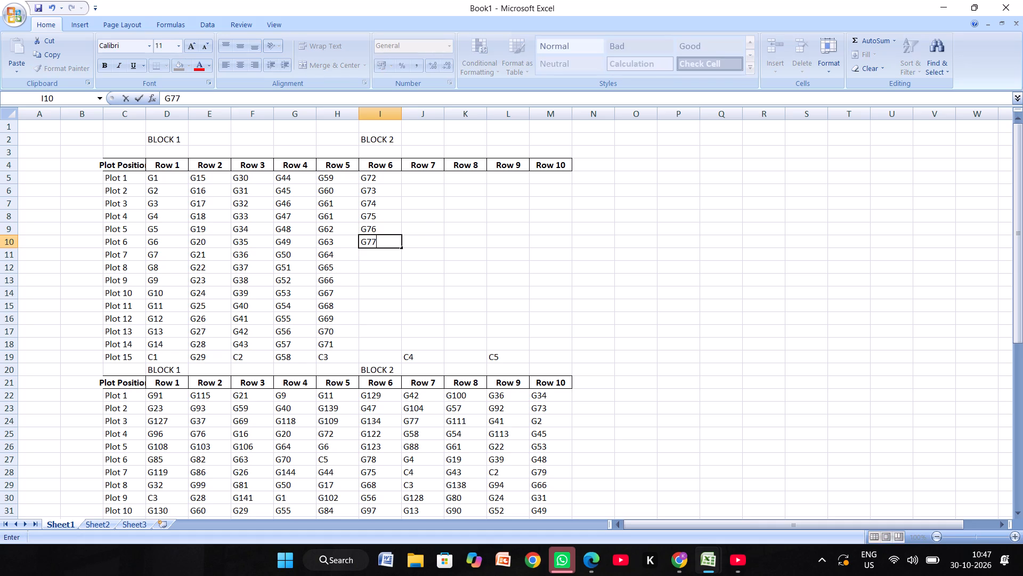
key("Down")
type("G79")
key("BackSpace")
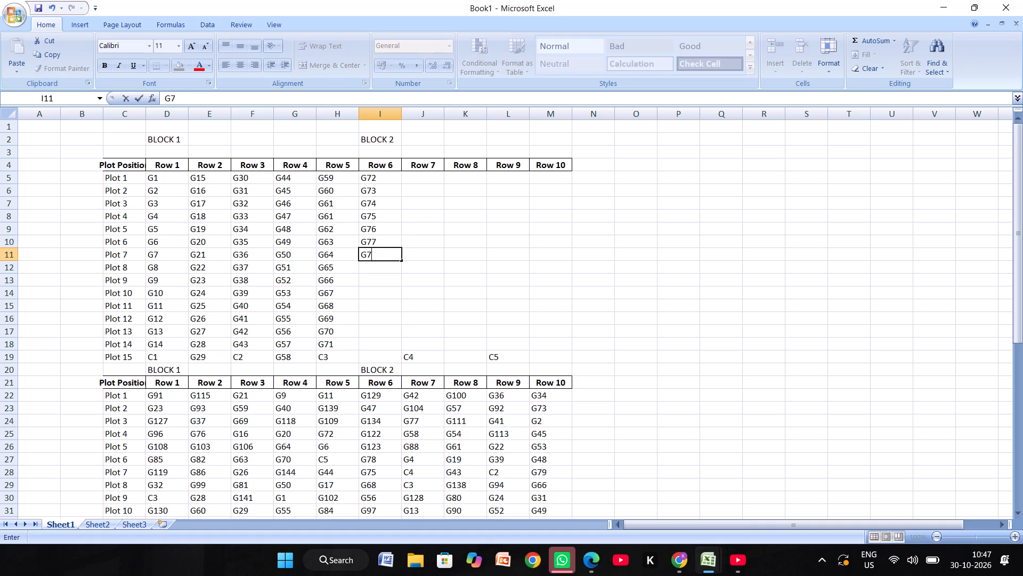
key("8")
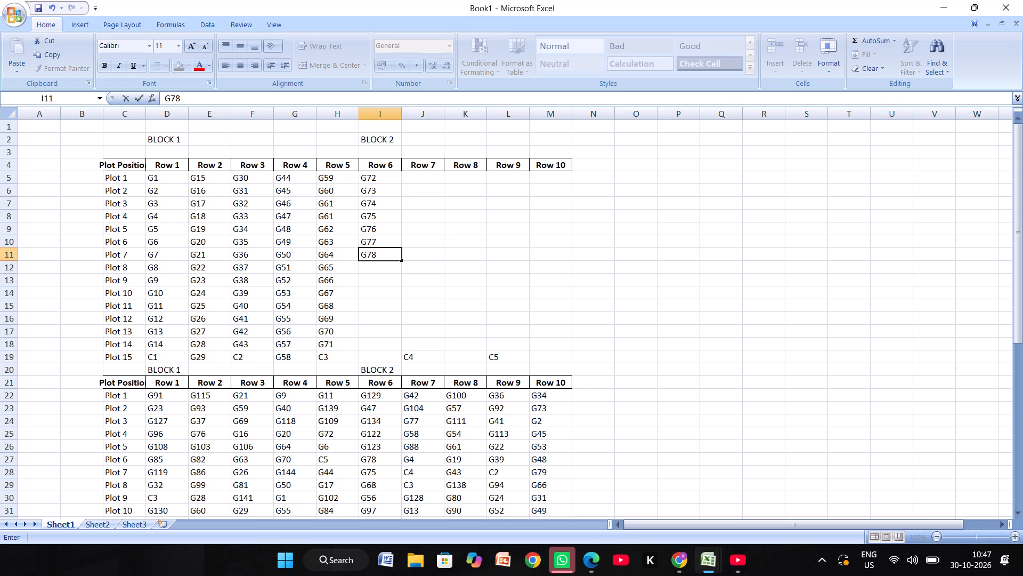
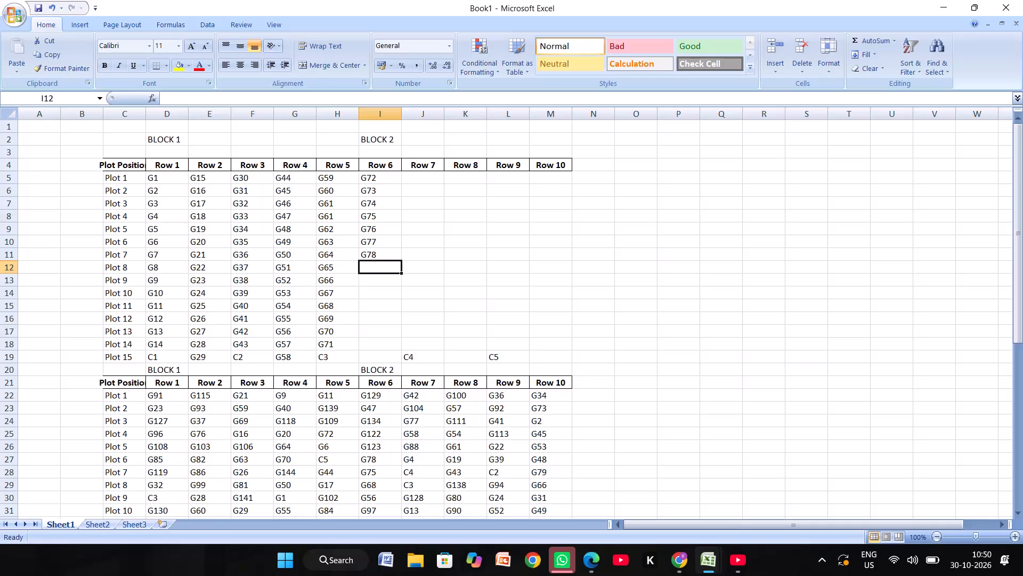
Enter G79, G80, G81 and G82 for Plots 8 to 11 under Row 6 of the first table, in I12:I15.
type("G79")
key("Down")
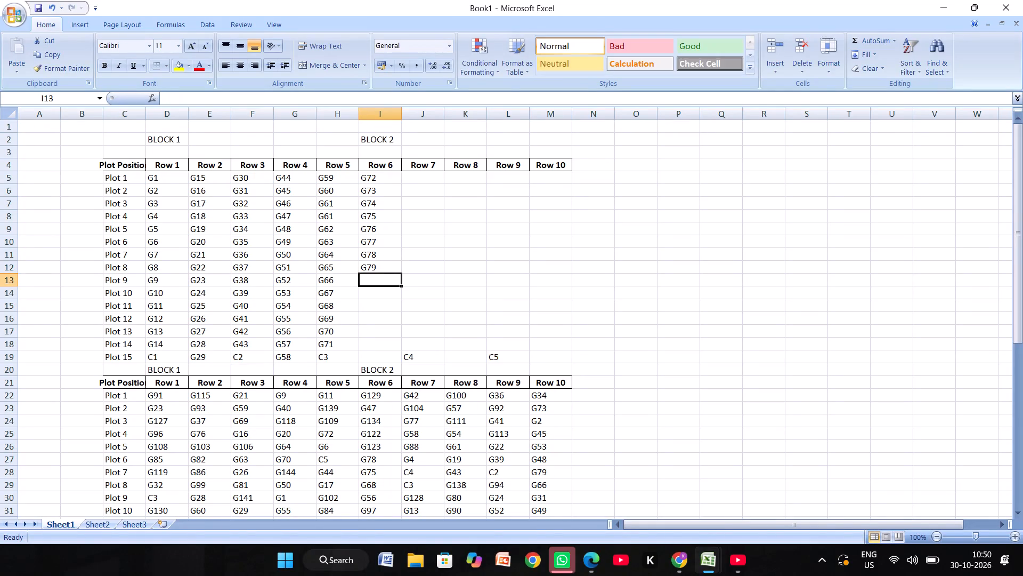
type("G80")
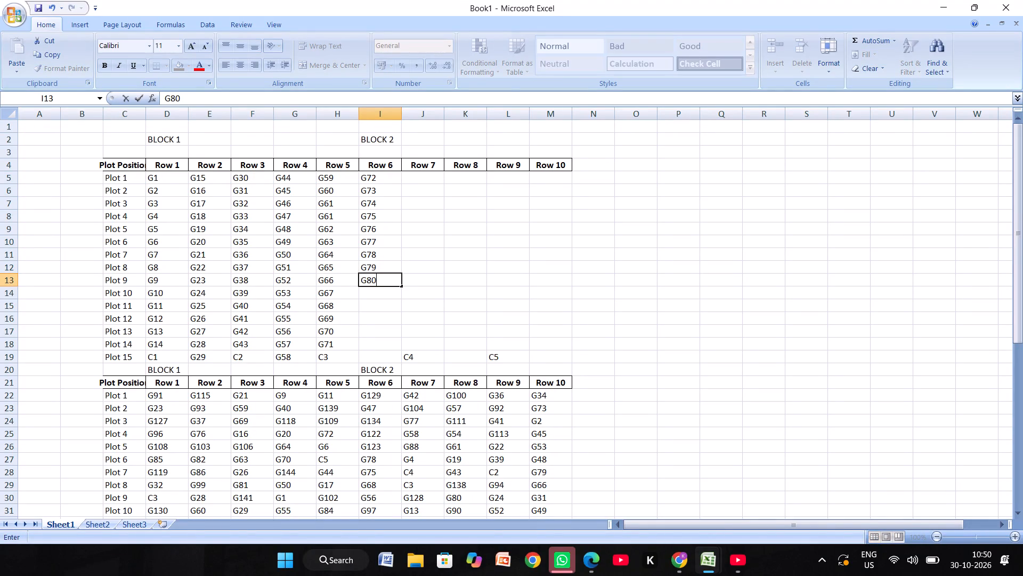
key("Down")
key("g")
type("81")
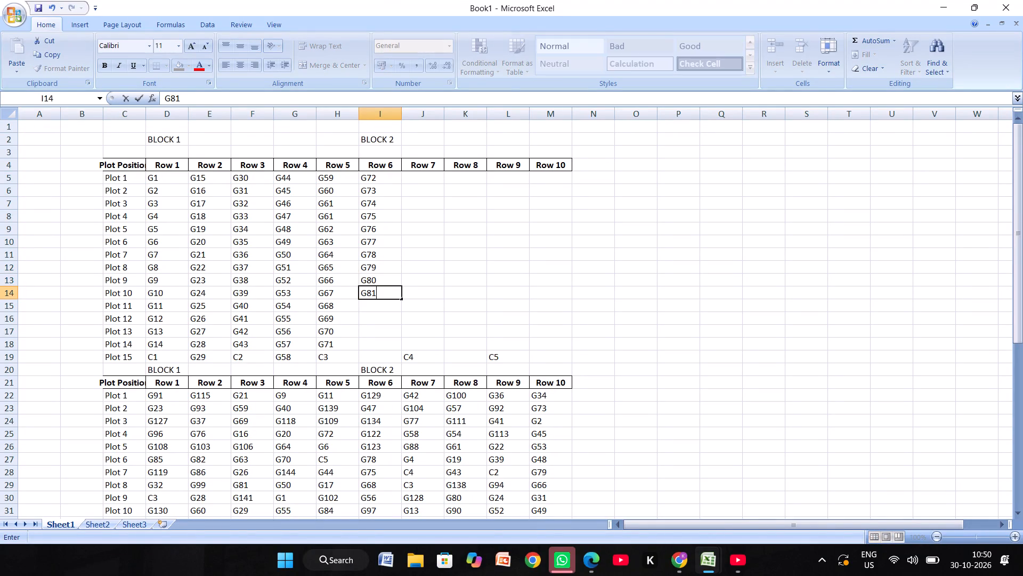
key("Down")
key("g")
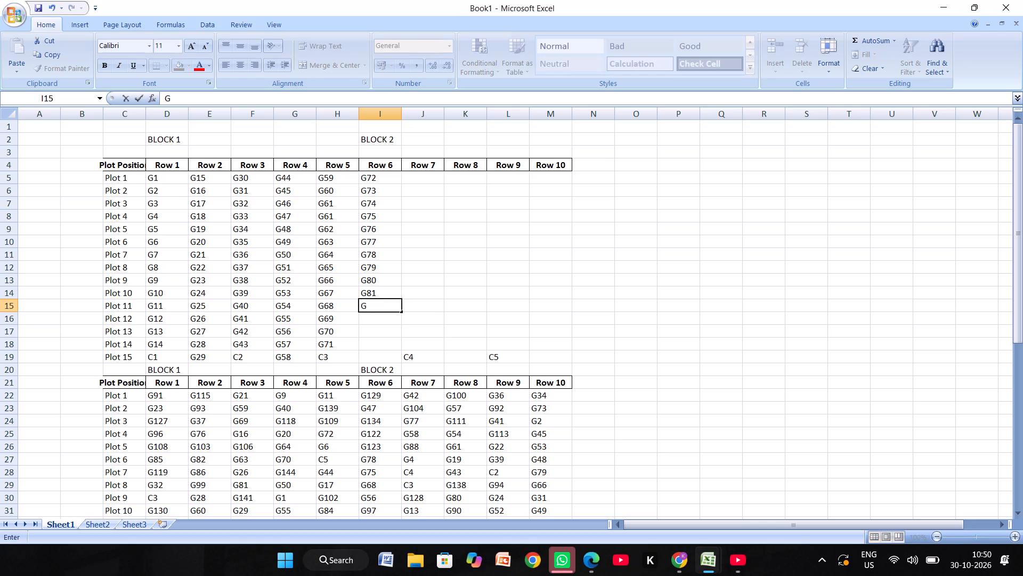
type("82")
key("Down")
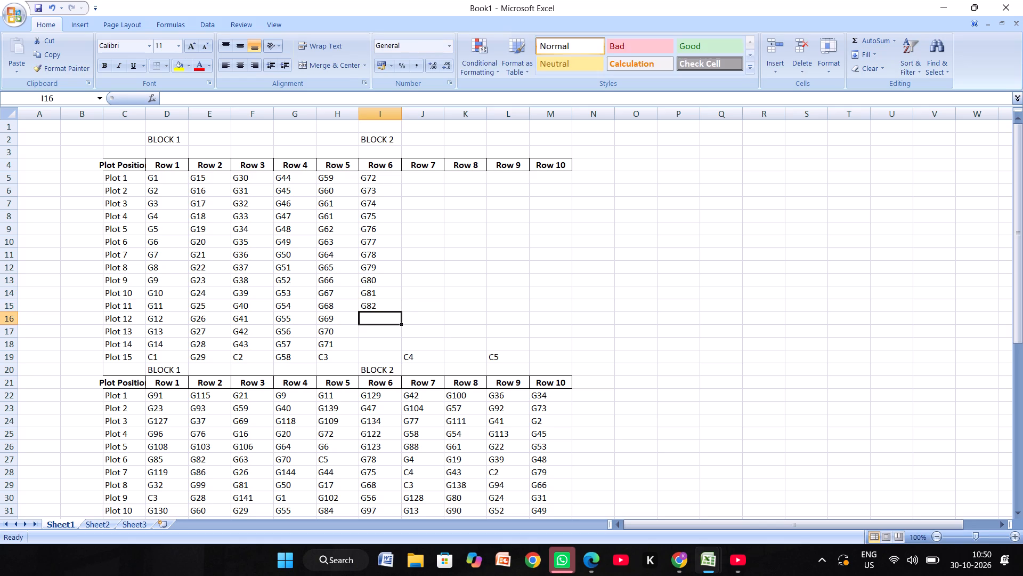
Enter G83, G84, G85 and G86 for Plots 12 to 15 under Row 6 of the first table, in I16:I19.
type("G83")
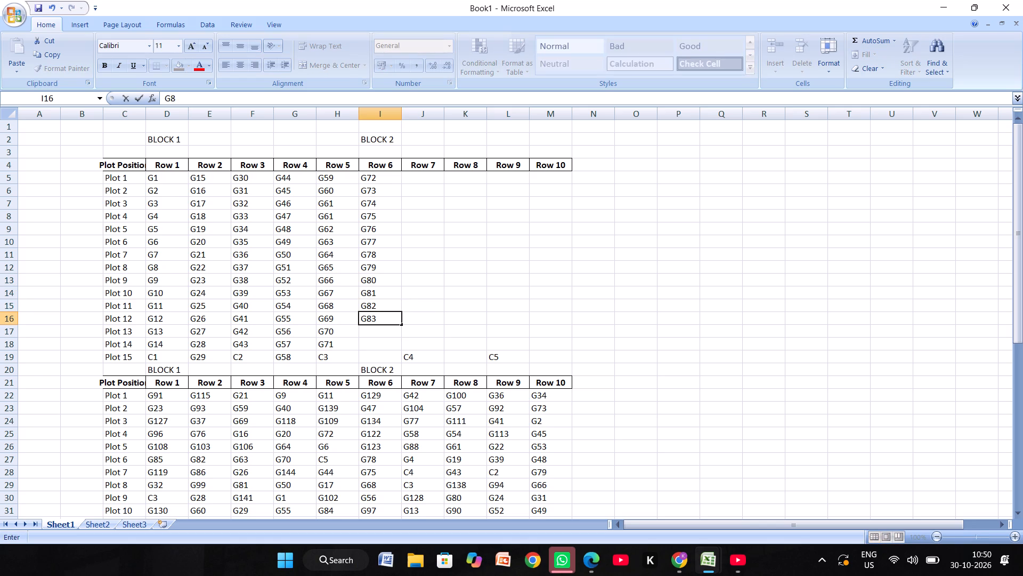
key("Down")
type("G84")
key("Down")
type("G8")
key("5")
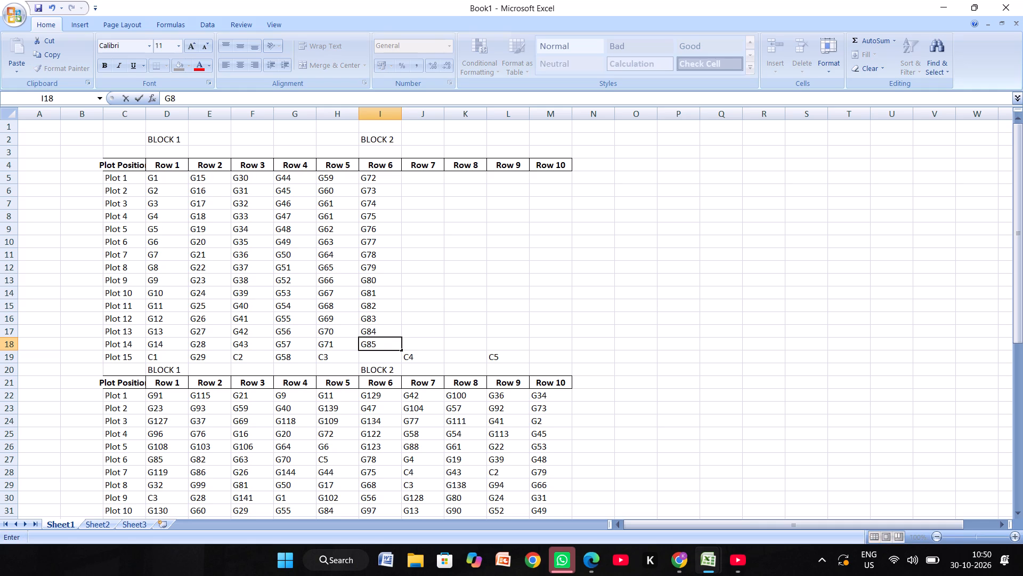
key("Down")
type("G86")
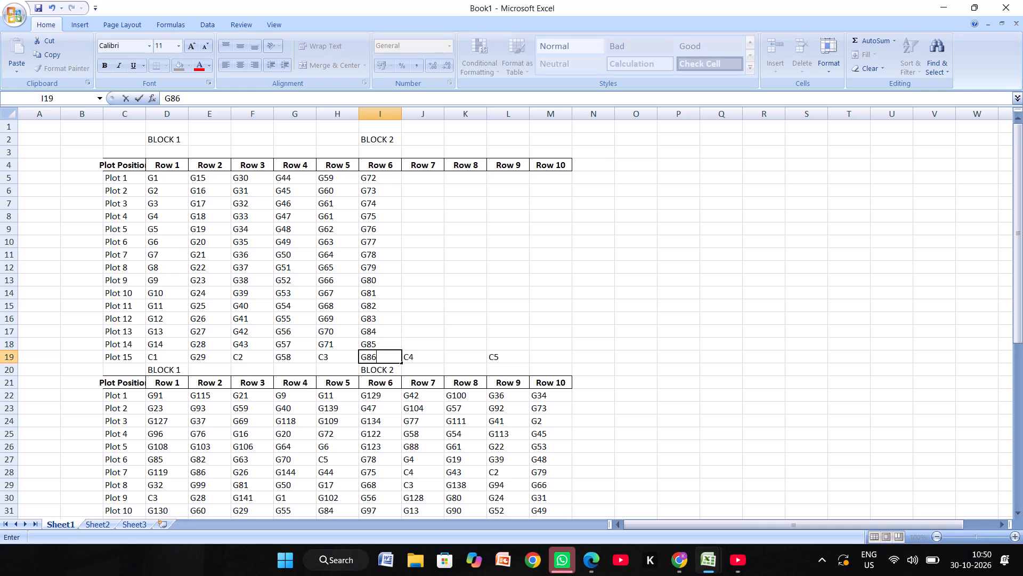
Enter G87, G88, G89 and G90 for Plots 1 to 4 under Row 7 of the first table, in J5:J8.
left_click(413, 177)
type("G87")
key("Down")
type("G88")
key("Down")
type("G89")
key("Down")
type("G90")
key("Down")
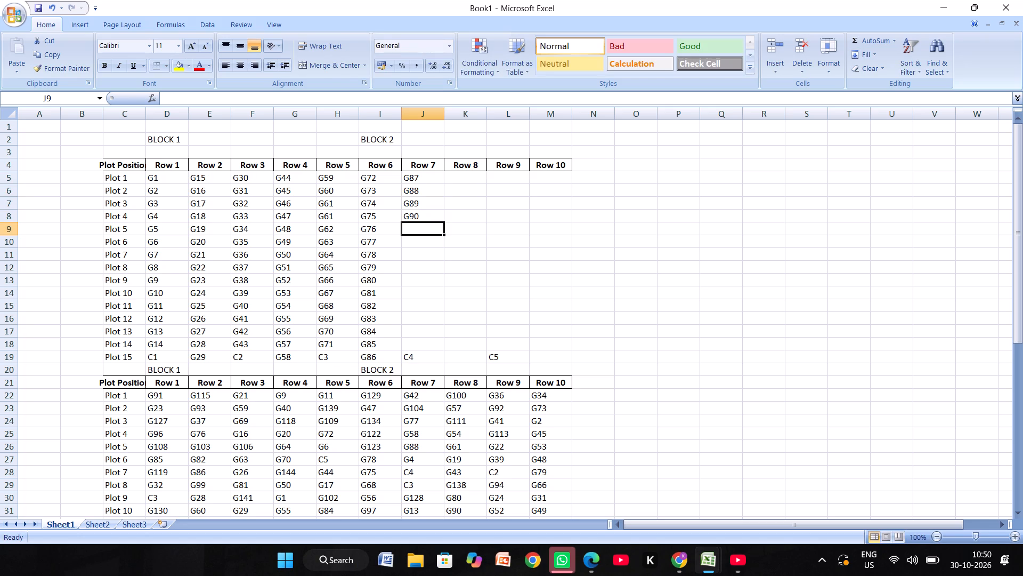
Enter G91, G92, G93 and G94 for Plots 5 to 8 under Row 7 of the first table, in J9:J12.
key("g")
type("91")
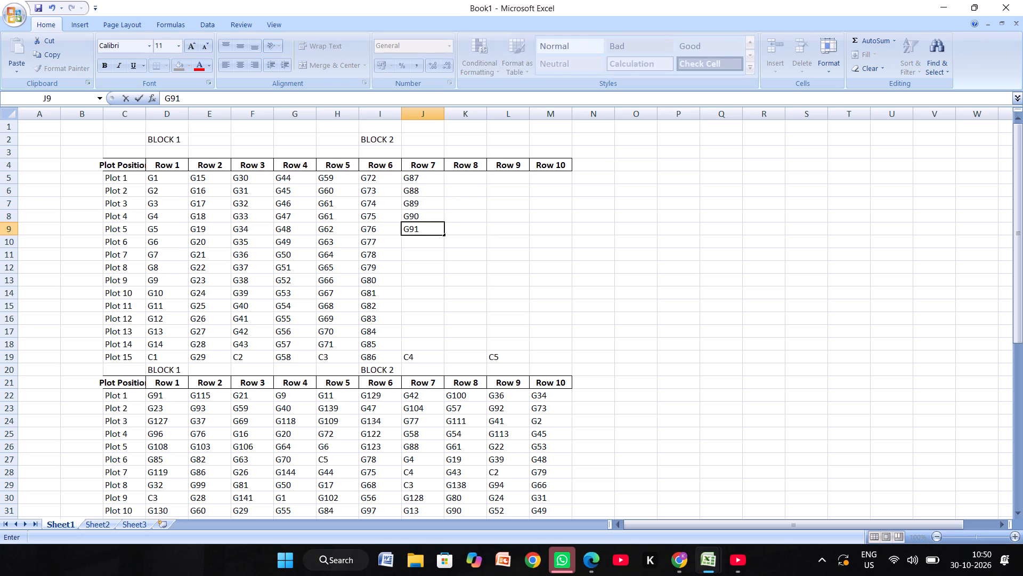
key("Down")
type("G9")
key("2")
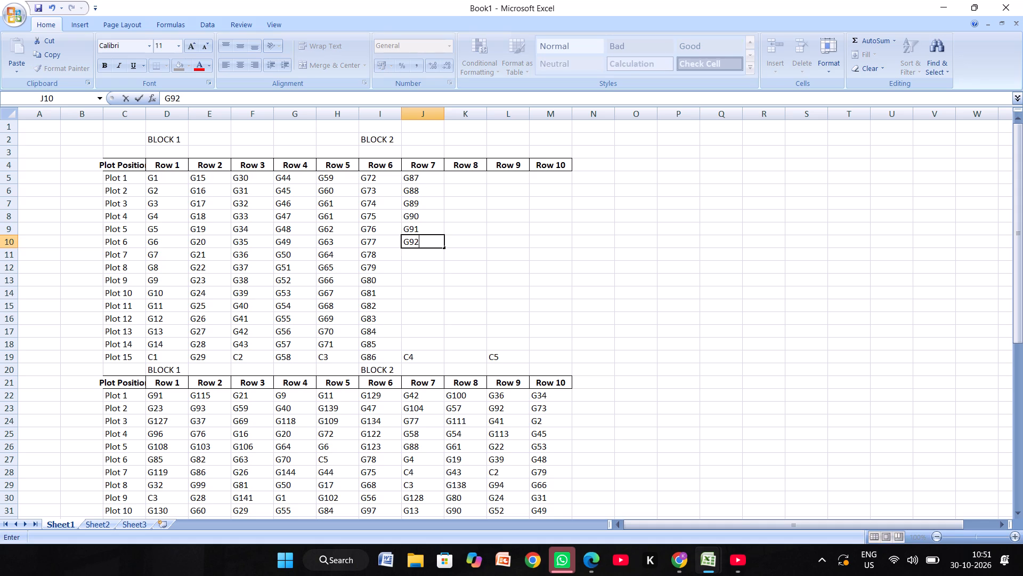
key("Up")
key("Down")
key("Down")
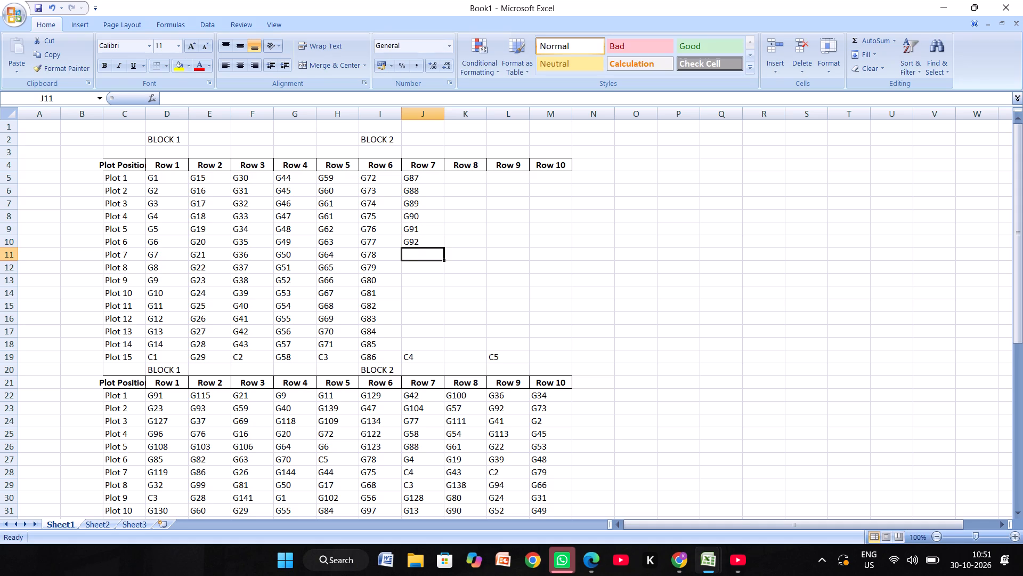
type("G93")
key("Down")
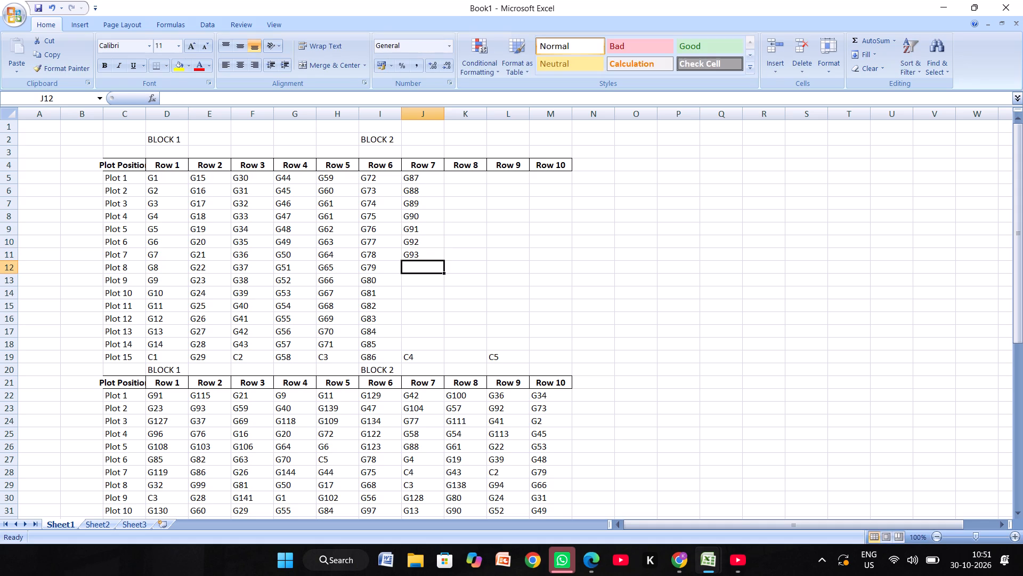
type("G94")
key("Down")
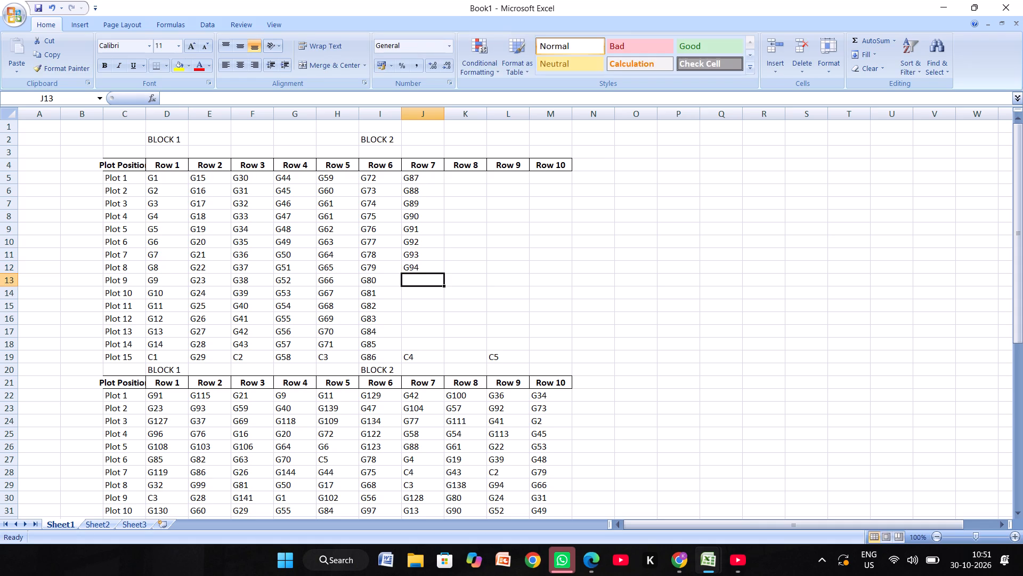
Enter G95 through G100 in sequence for Plots 9 to 14 under Row 7 of the first table, in J13:J18.
type("G95")
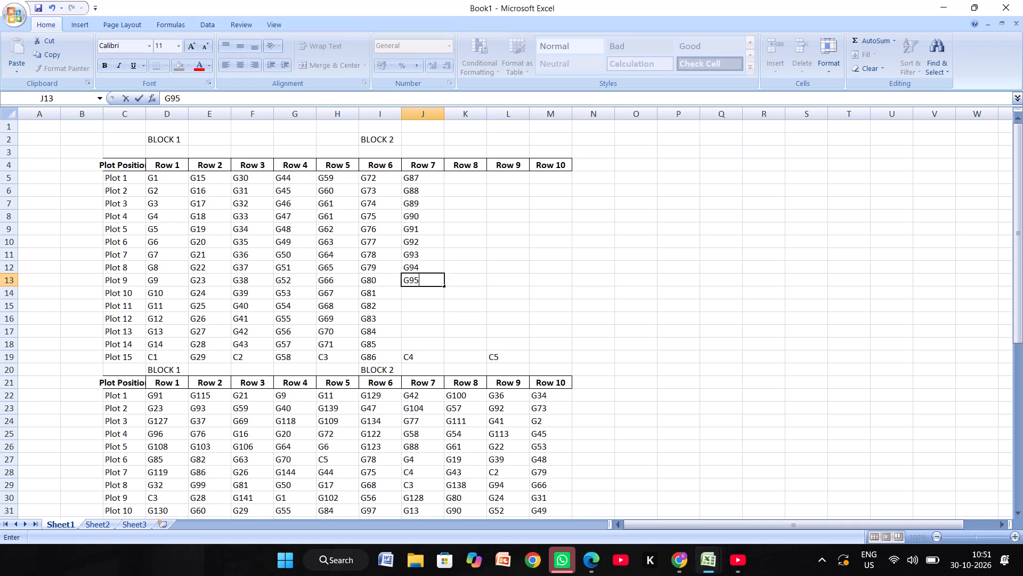
key("Down")
type("G96")
key("Down")
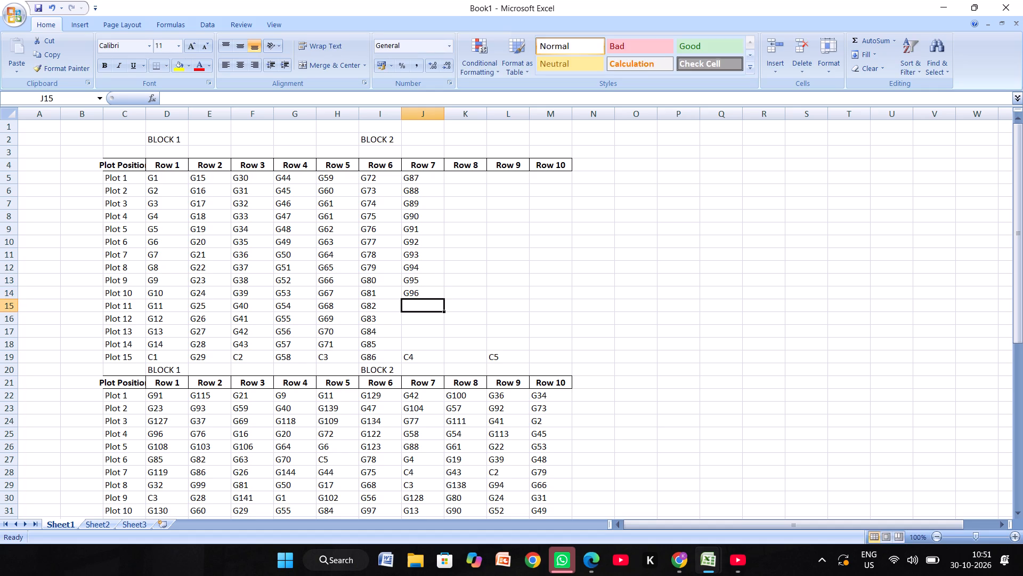
type("G97")
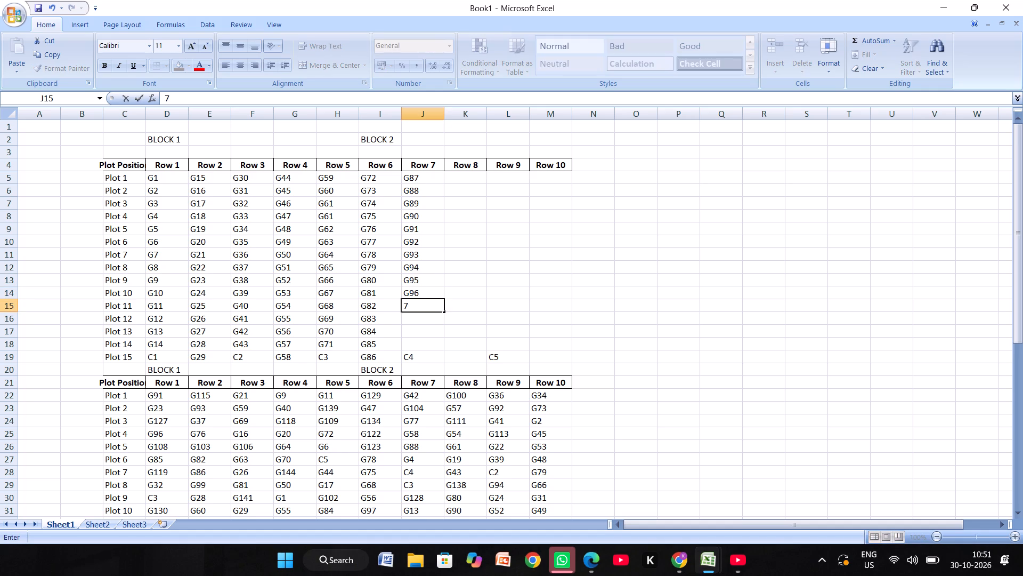
key("BackSpace")
type("G97")
key("Down")
type("G98")
key("Down")
type("G99")
key("Down")
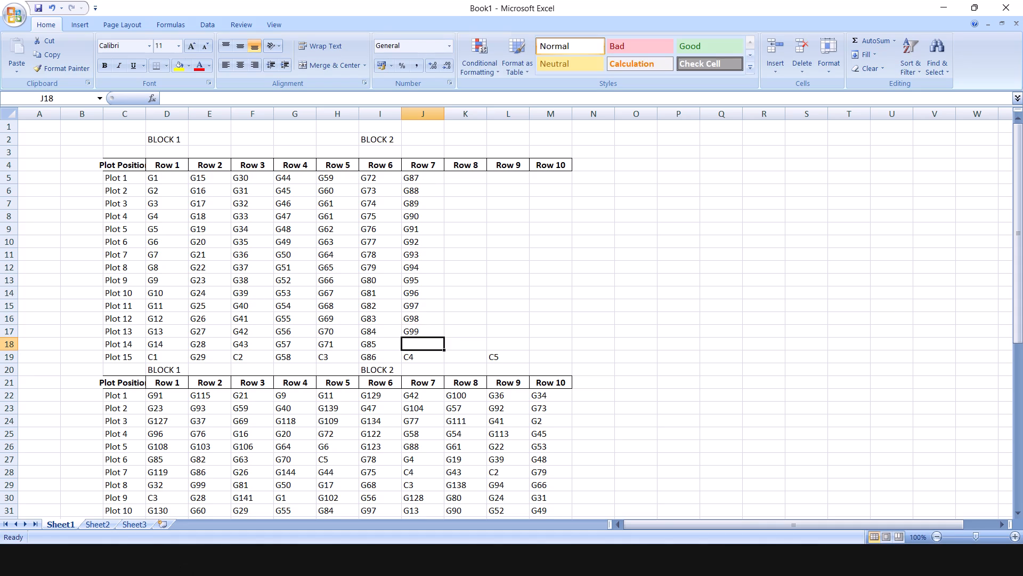
type("G100")
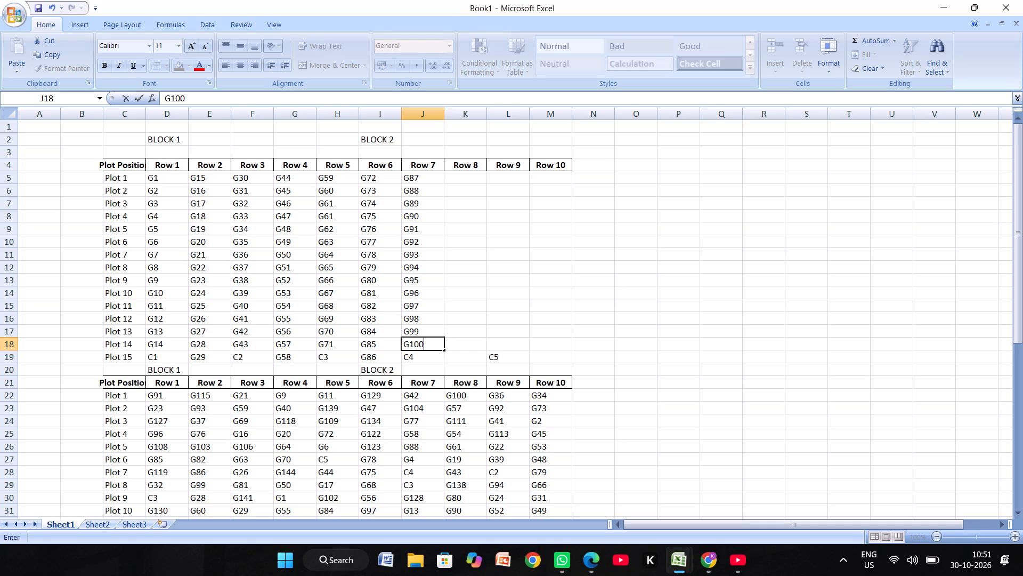
Enter G101 for Plot 1 under Row 8 of the first table, in K5.
left_click(468, 176)
type("G101")
key("Down")
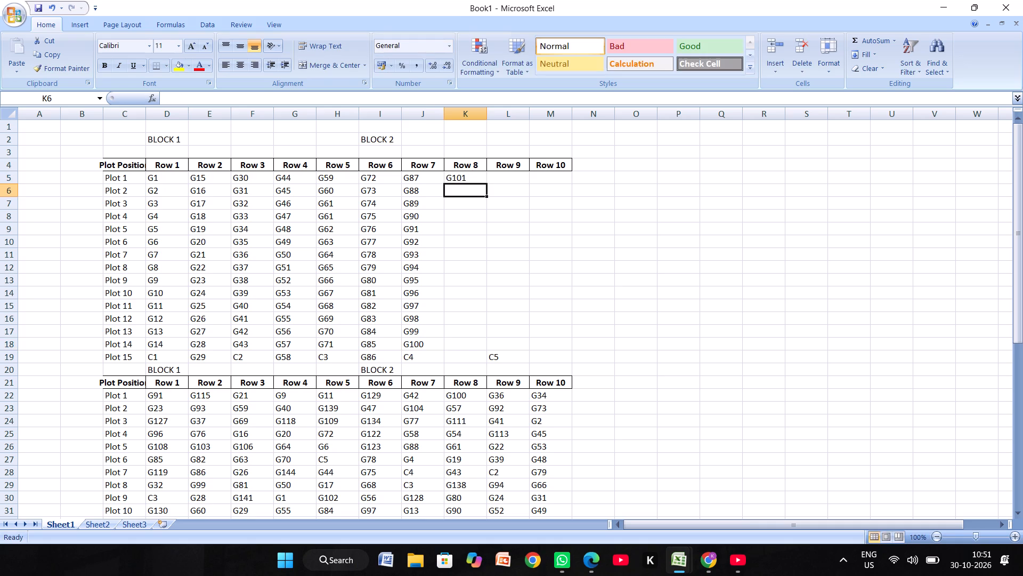
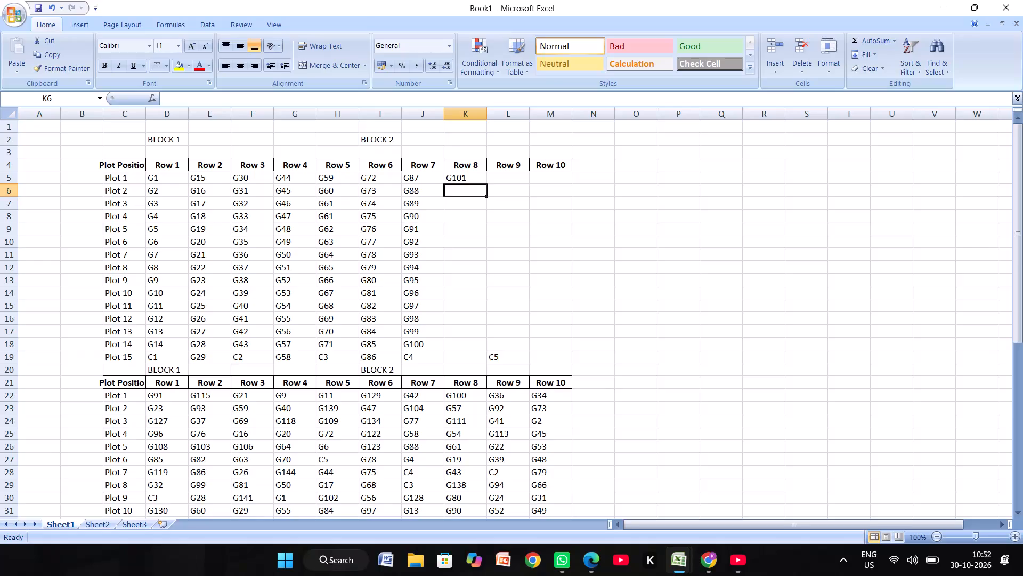
Enter G102, G103, G104 and G105 for Plots 2 to 5 under Row 8 of the first table, in K6:K9.
type("10")
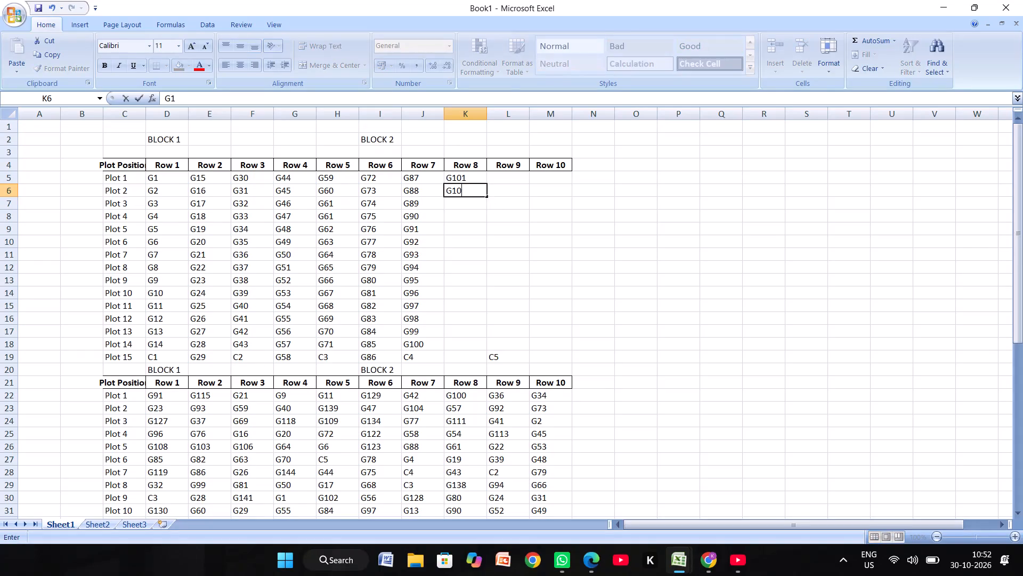
type("2")
key("Down")
type("G103")
key("Down")
type("G104")
key("Down")
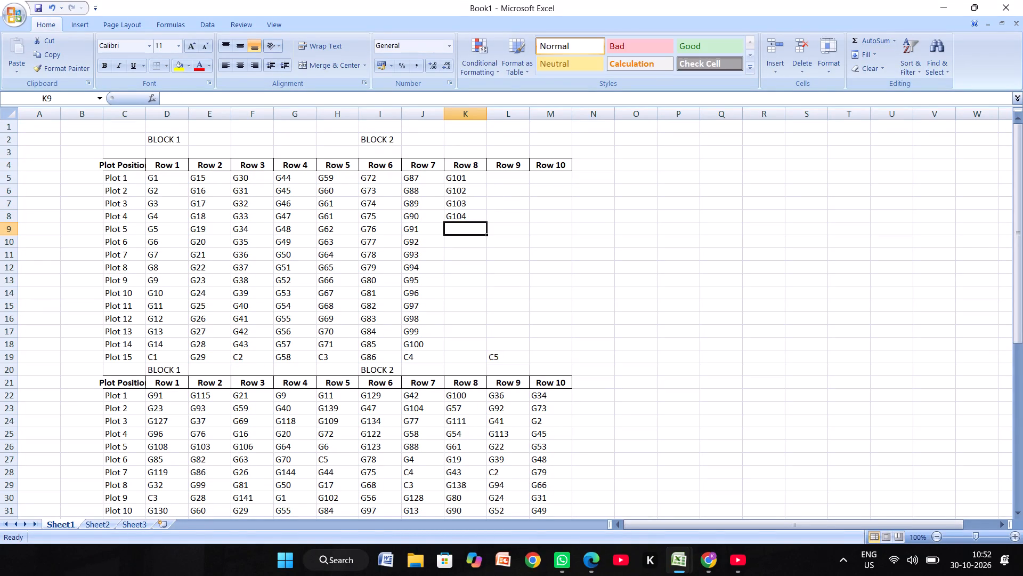
type("G105")
key("Down")
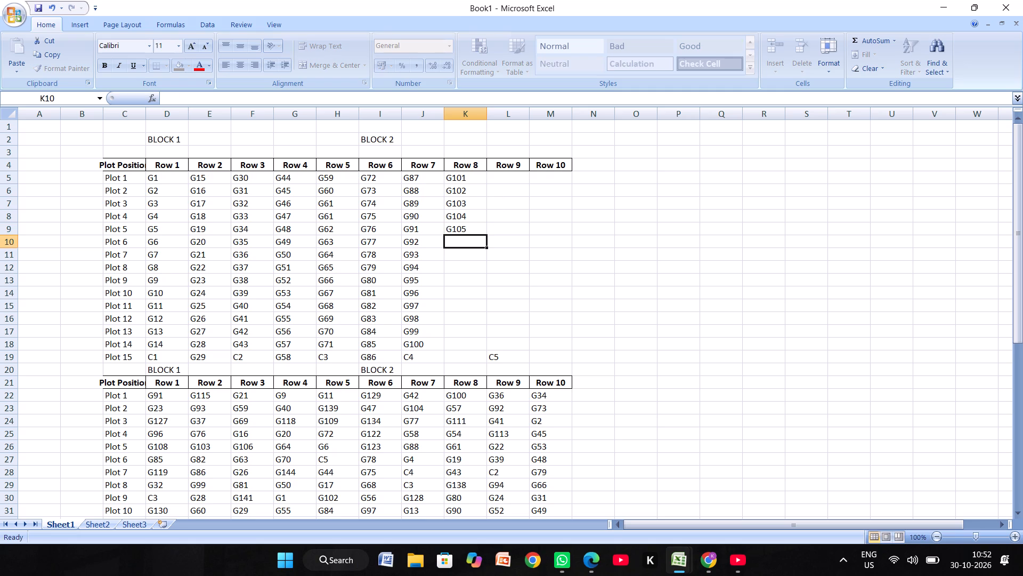
Enter G106, G107 and G108 for Plots 6 to 8 under Row 8 of the first table, in K10:K12.
type("G105")
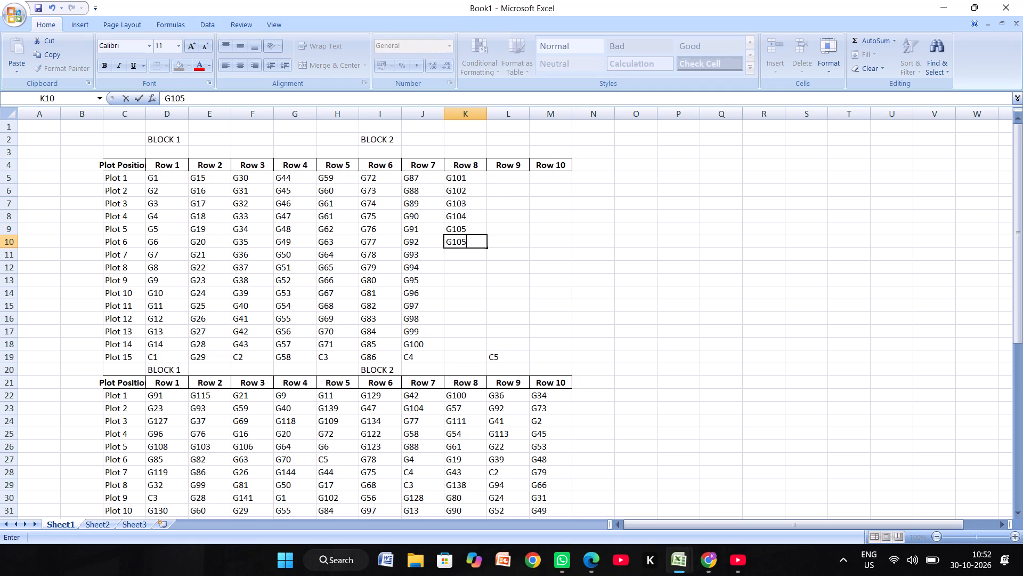
key("BackSpace")
key("6")
key("Down")
type("G107")
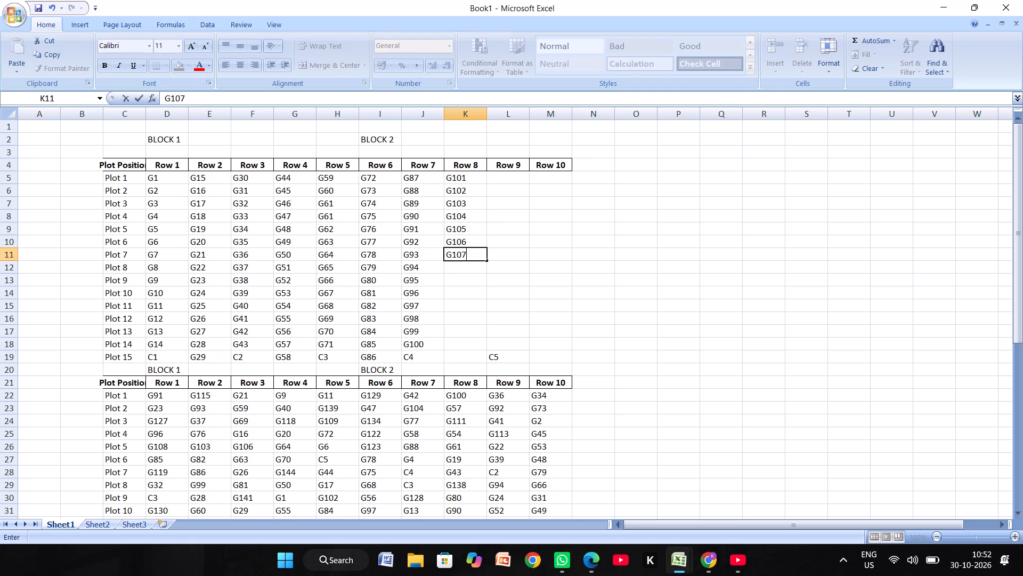
key("Down")
key("g")
type("108")
key("Down")
Enter G109, G110, G111 and G112 for Plots 9 to 12 under Row 8 of the first table, in K13:K16.
type("G109")
key("Down")
type("G110")
key("Down")
type("G111")
key("Down")
type("G12")
key("BackSpace")
type("12")
key("Down")
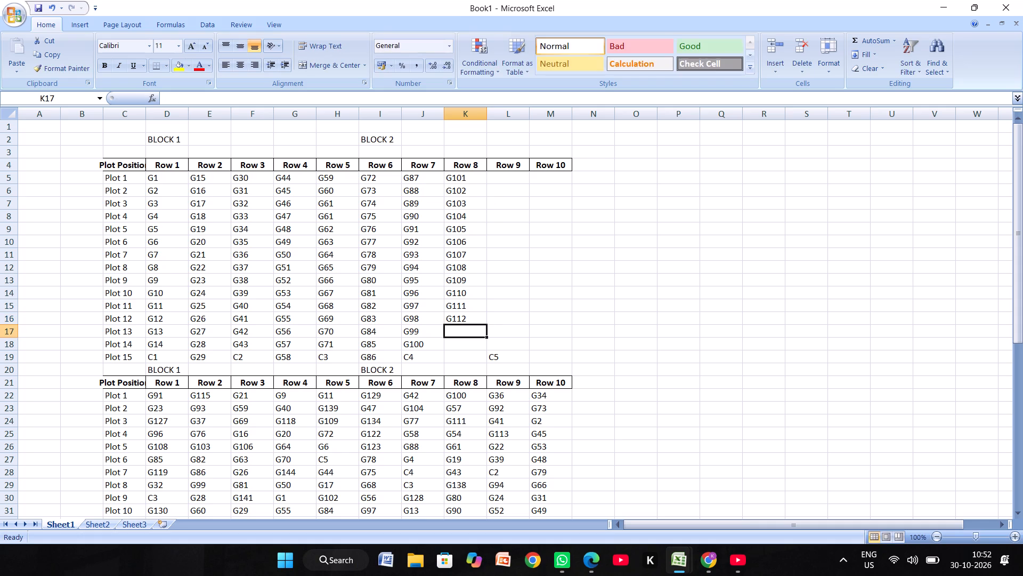
Enter G113, G114 and G115 for Plots 13 to 15 under Row 8 of the first table, in K17:K19.
type("G113")
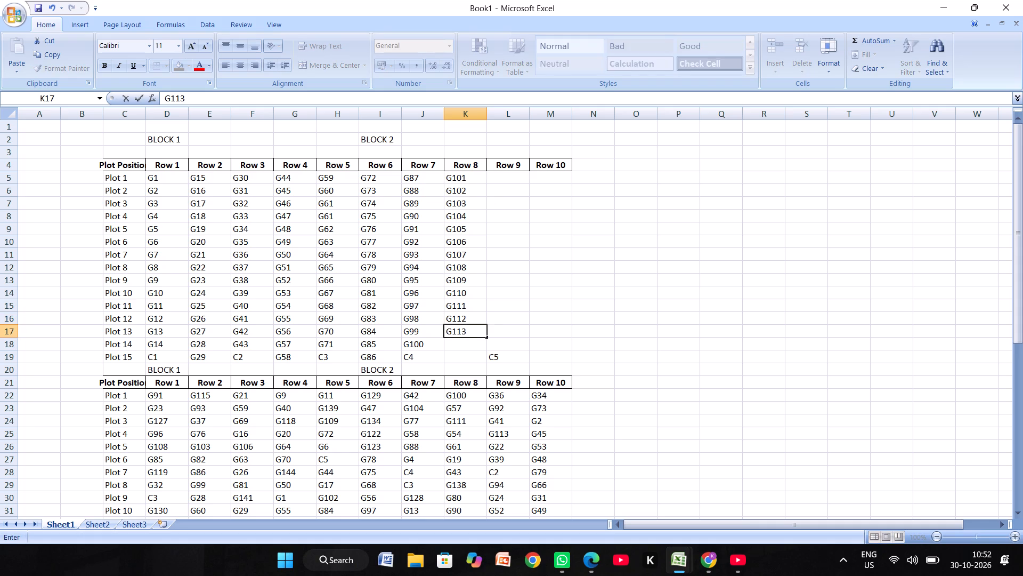
key("Down")
type("G114")
key("Down")
type("G115")
Enter the next sequential G number for Plot 1 under Row 9 of the first table, in L5.
left_click(508, 180)
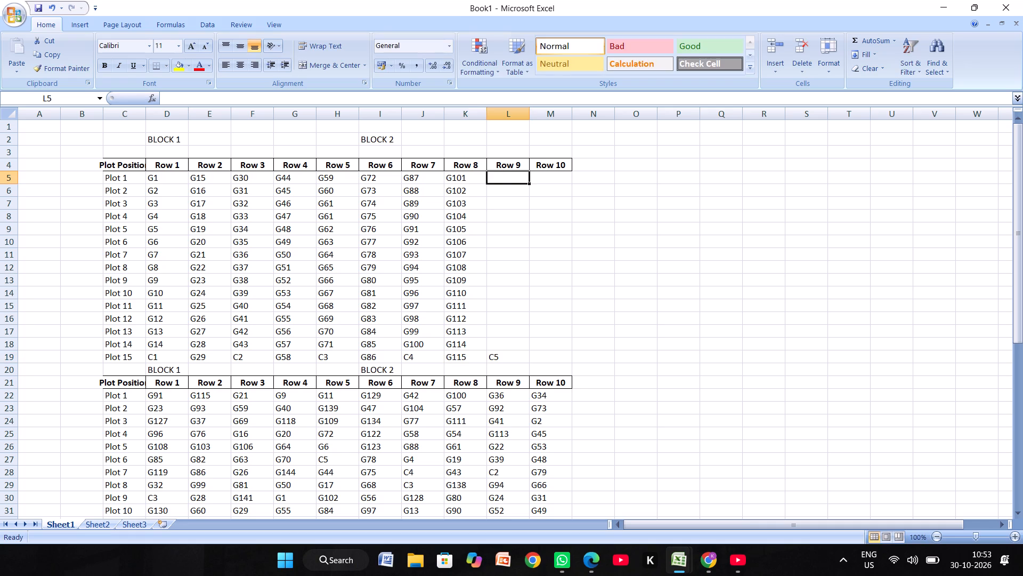
type("G11")
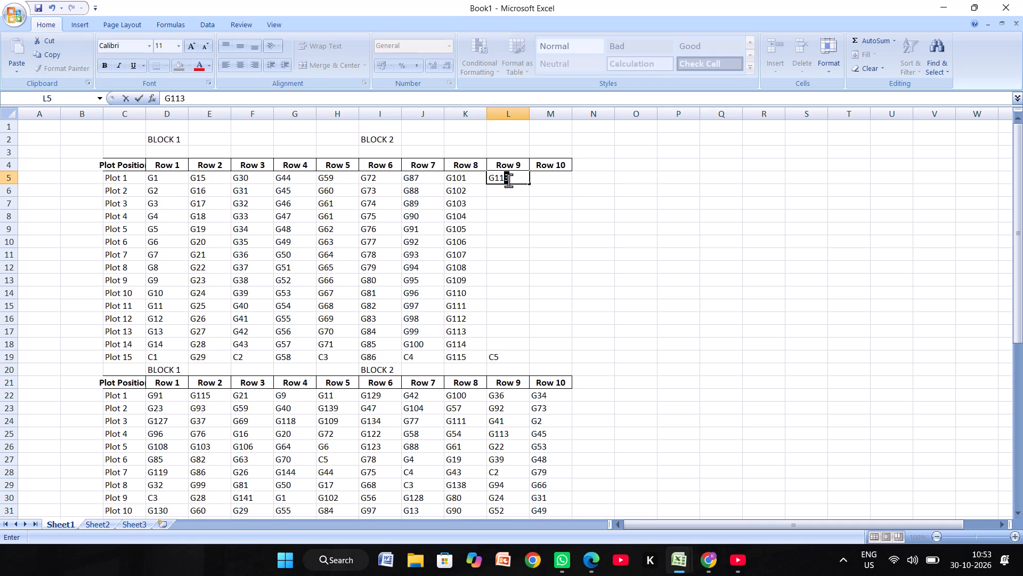
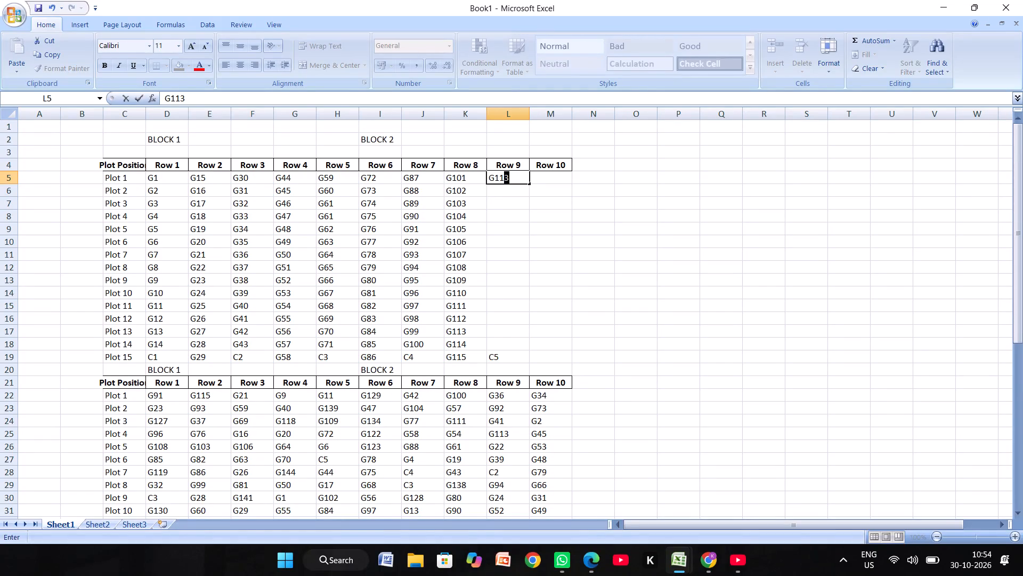
Enter G114 for Plot 2 under Row 9 of the first table, in L6.
left_click(499, 194)
key("Down")
type("G114")
key("Up")
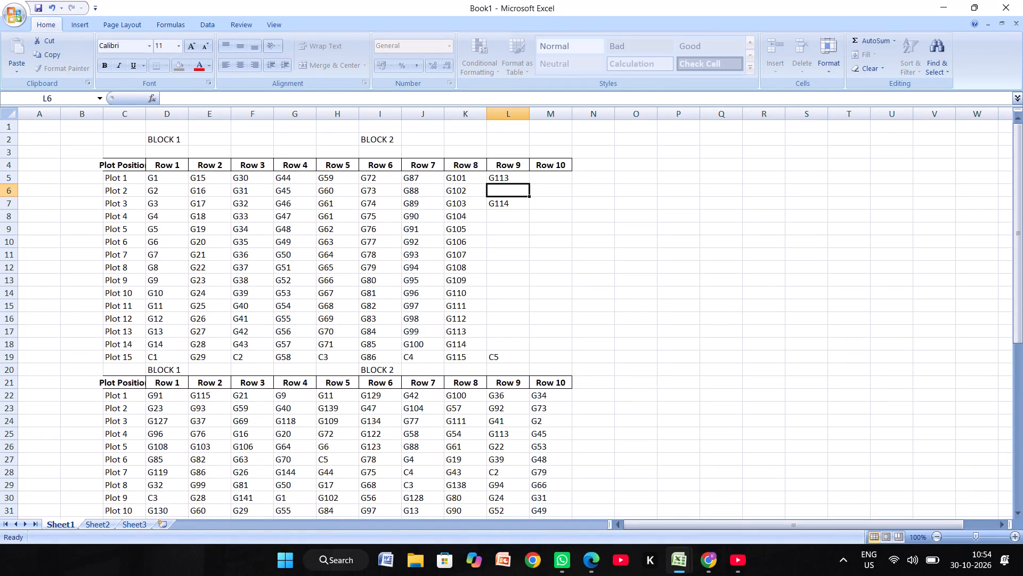
type("G114")
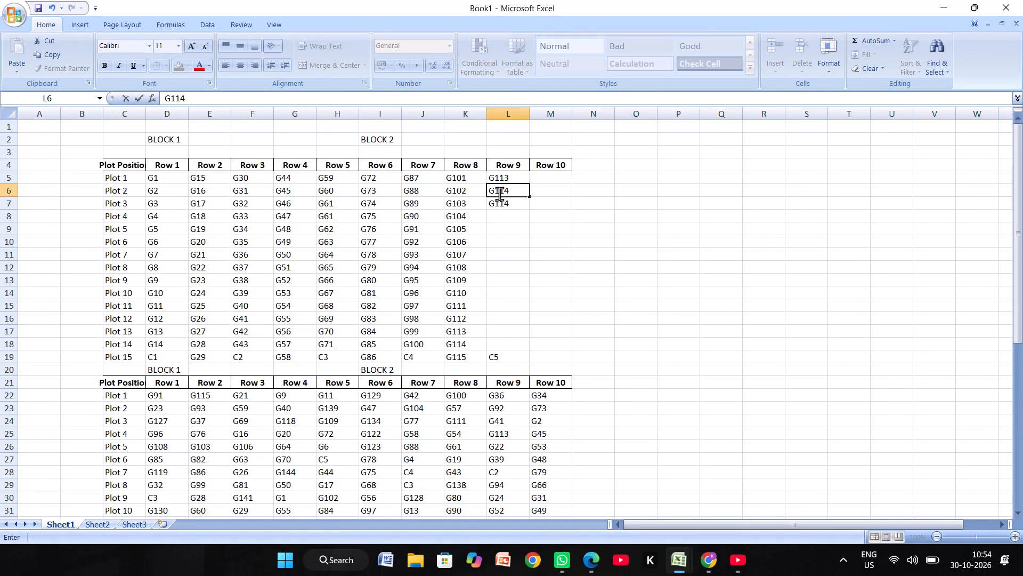
key("Down")
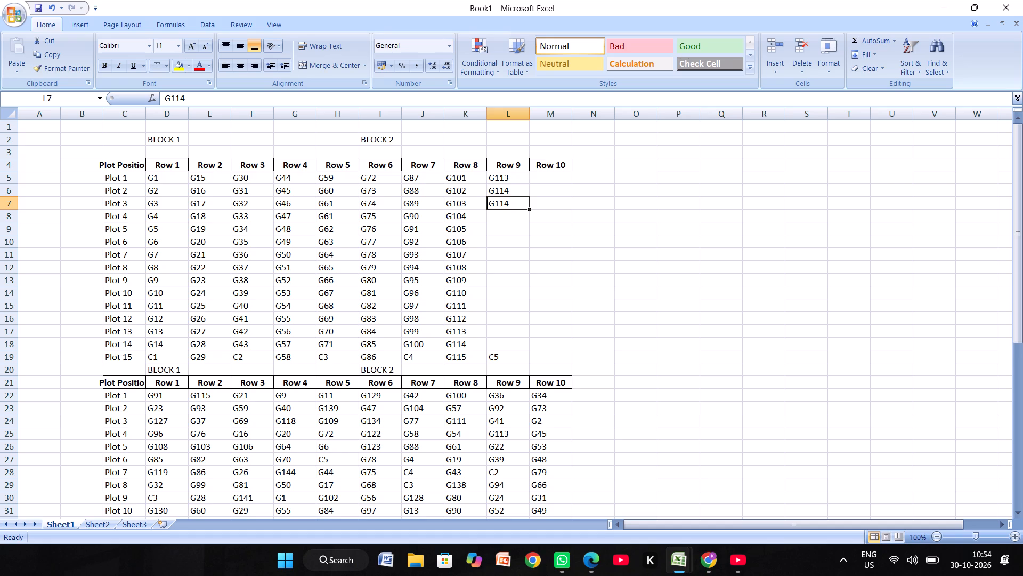
Change the Plot 3 entry under Row 9 of the first table, in L7, to G115.
double_click(512, 204)
key("BackSpace")
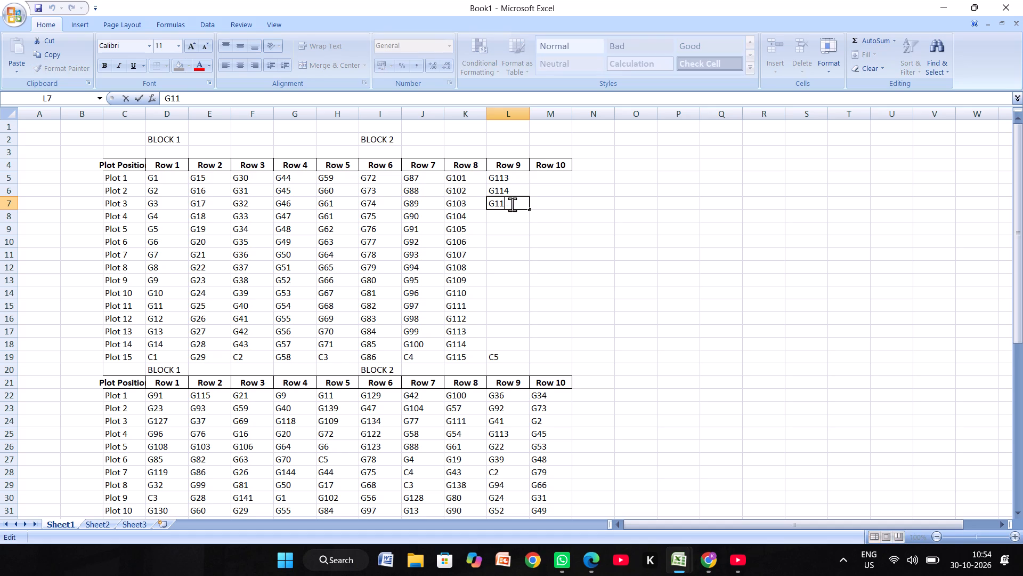
key("5")
key("Down")
key("Down")
key("Down")
type("G116")
key("BackSpace")
key("BackSpace")
key("BackSpace")
key("BackSpace")
key("Down")
key("Down")
key("Down")
left_click(507, 220)
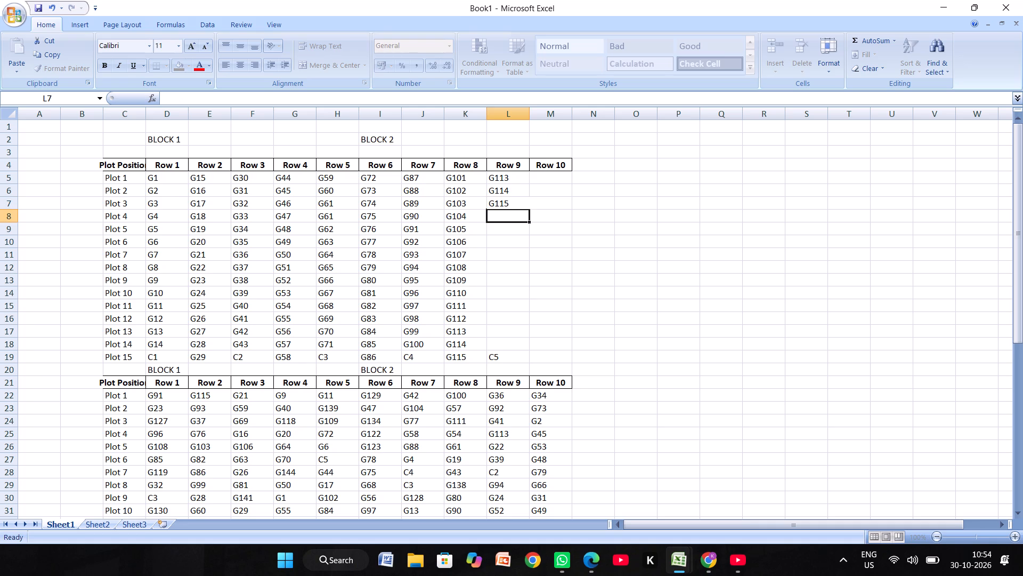
Enter G116 and G117 for Plots 4 and 5 under Row 9 of the first table, in L8:L9.
type("G116")
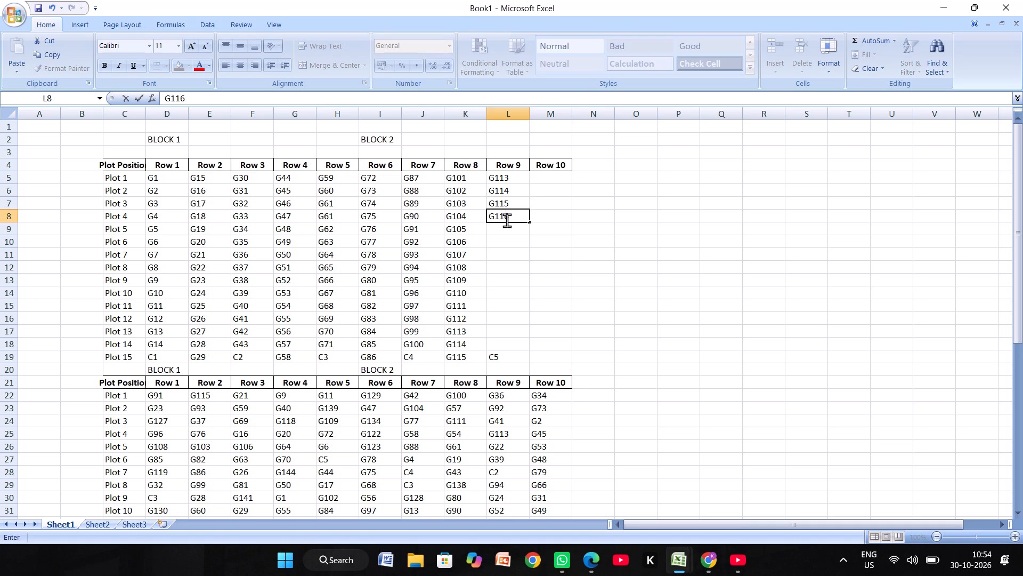
key("Right")
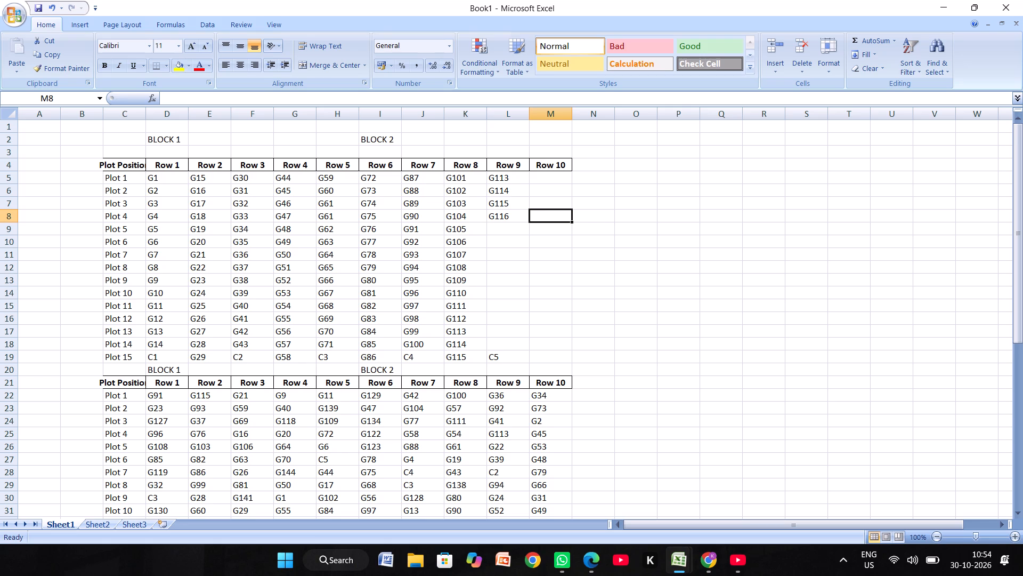
key("Down")
key("Left")
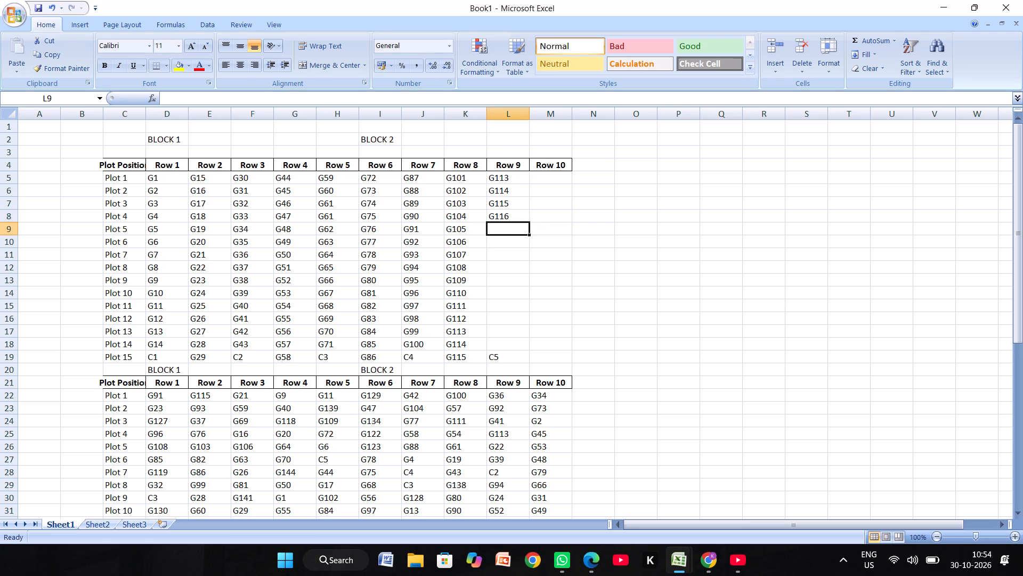
type("G117")
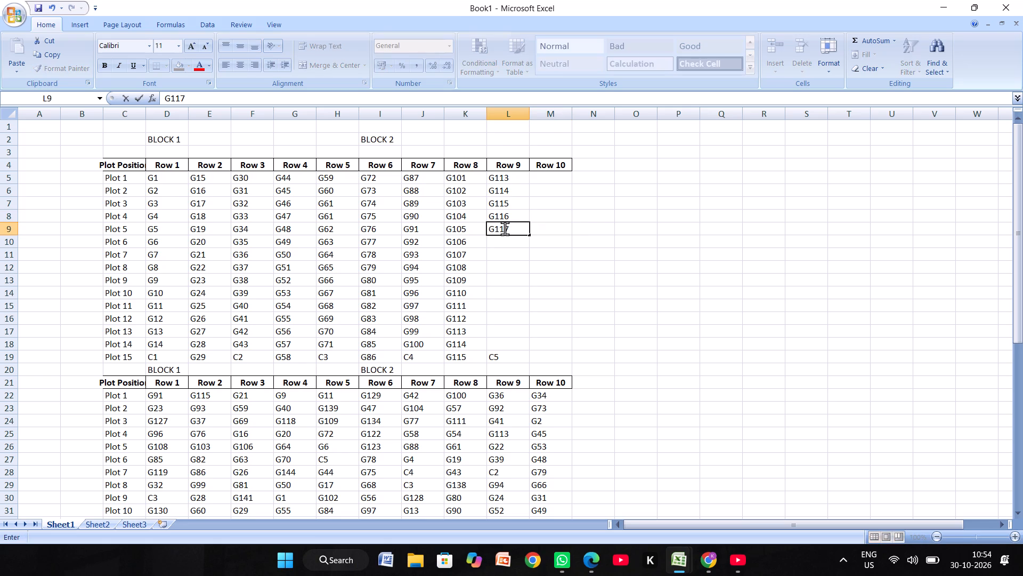
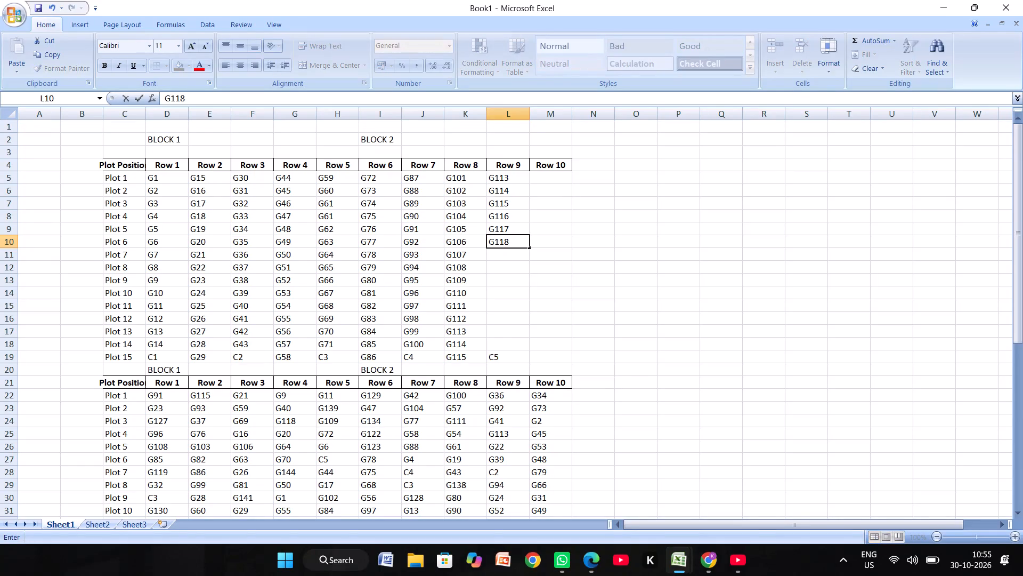
Enter G119 and G120 for Plots 7 and 8 under Row 9 of the first table, in L11:L12.
key("Down")
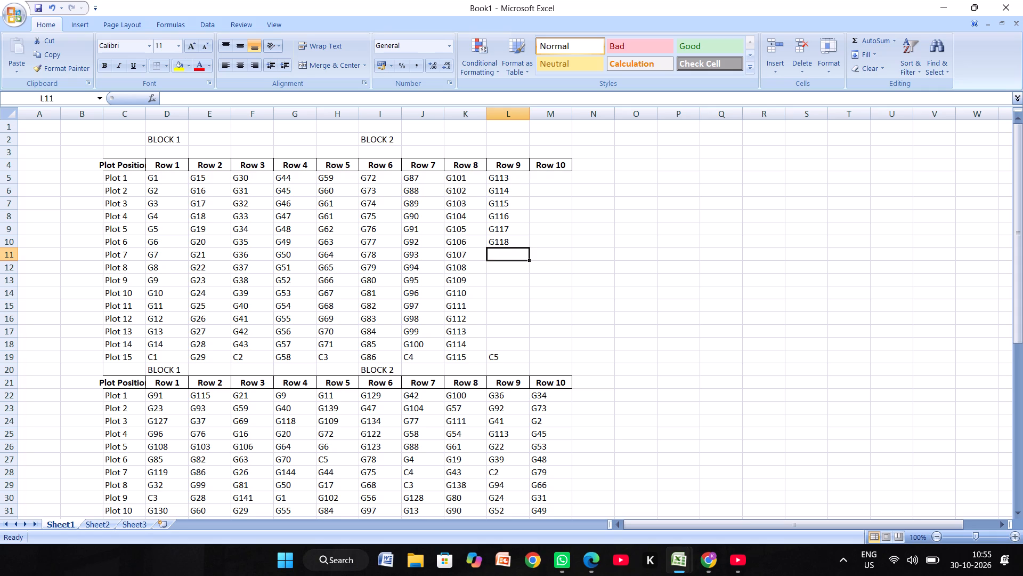
key("g")
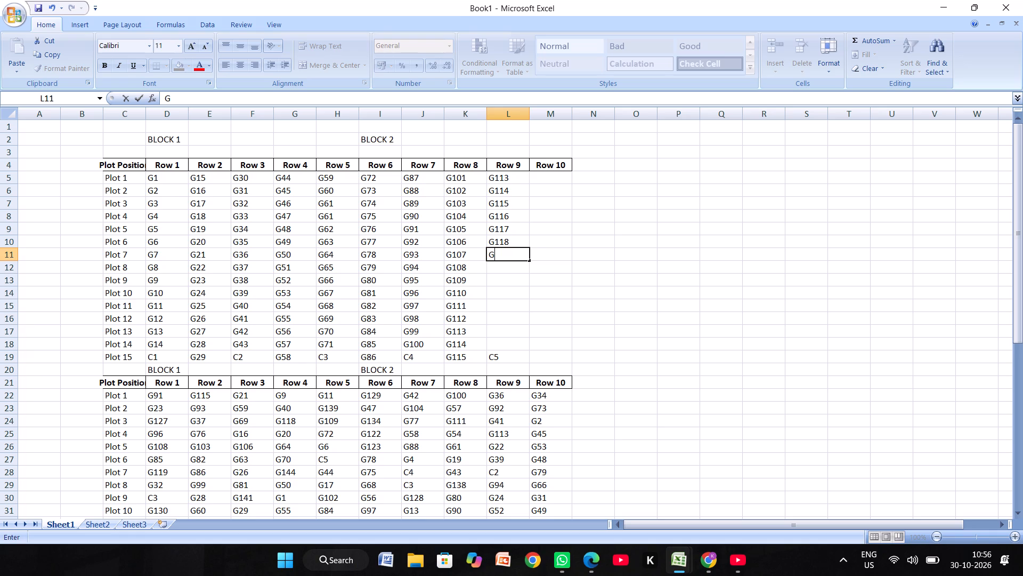
key("g")
key("BackSpace")
type("119")
key("Down")
key("g")
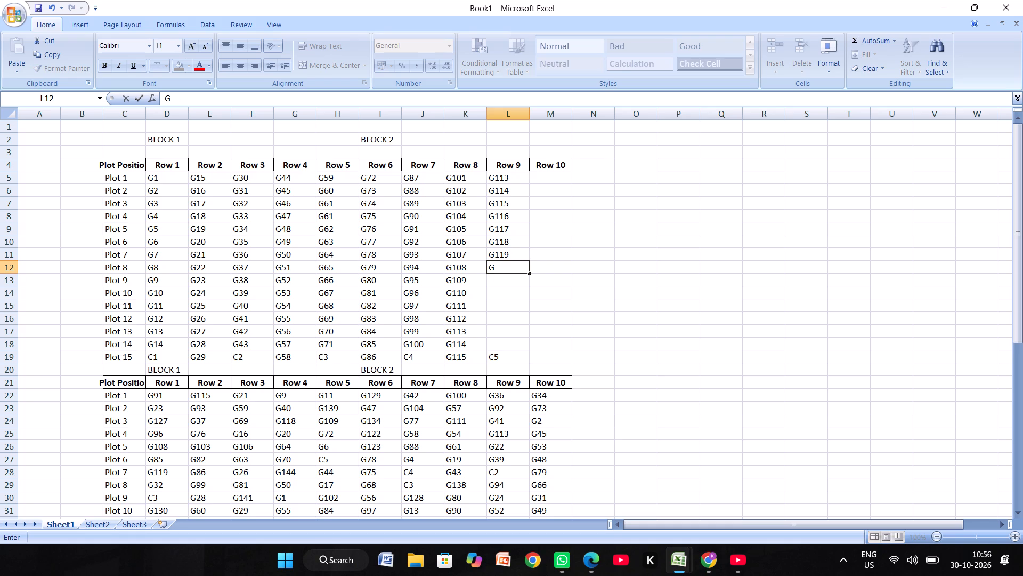
type("12")
key("minus")
key("BackSpace")
key("0")
key("Down")
key("Down")
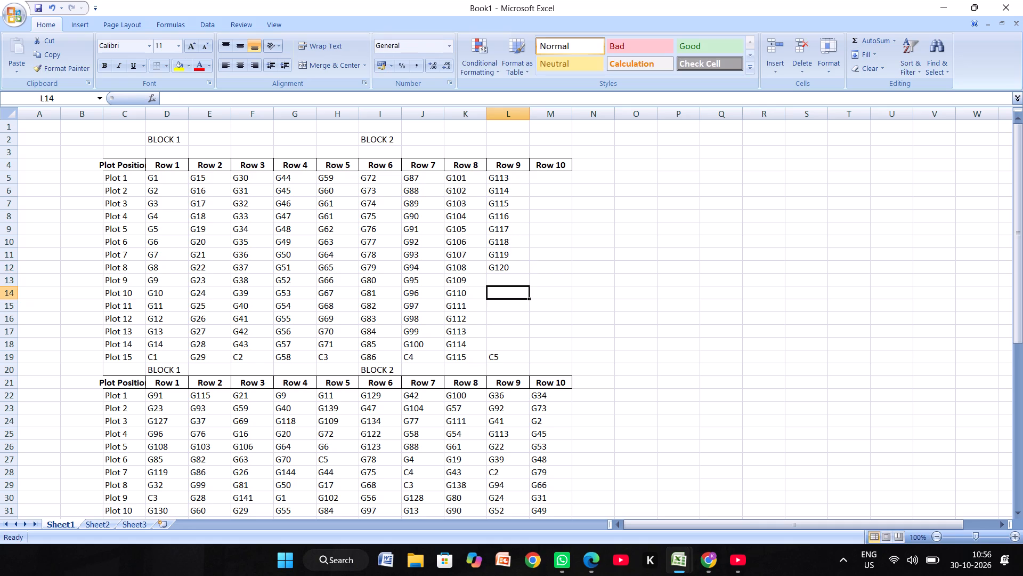
key("Up")
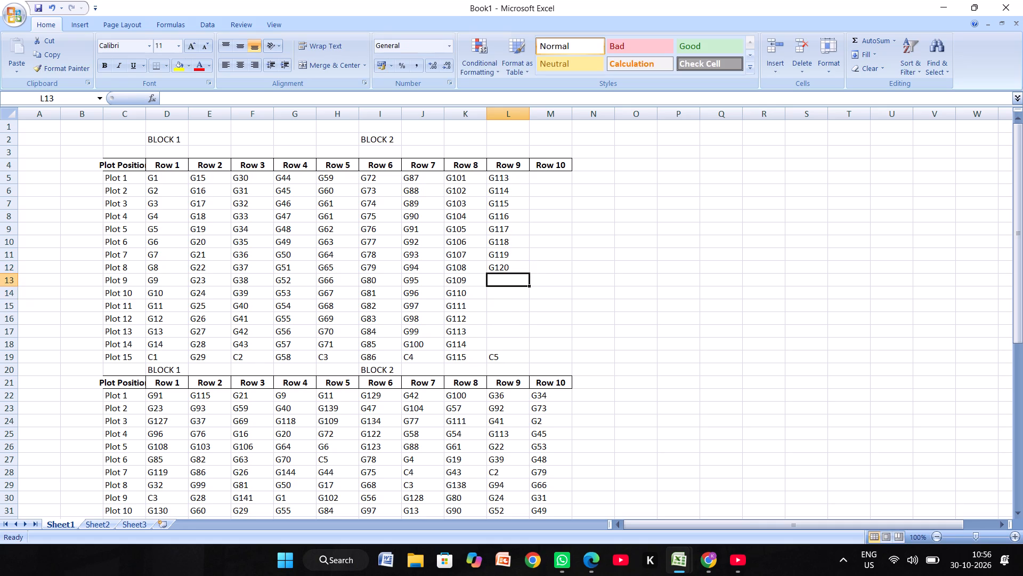
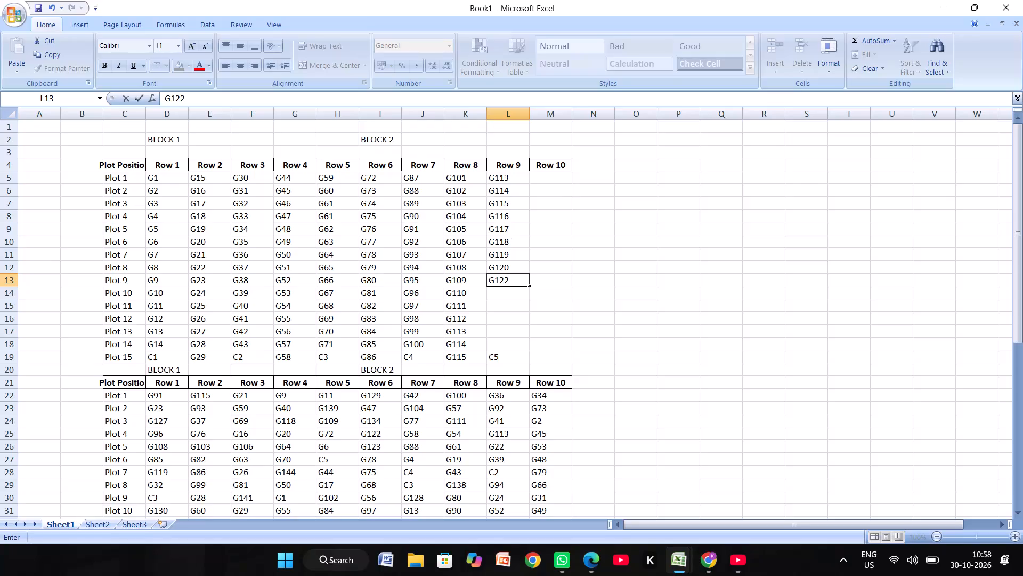
Enter G121 through G126 for Plots 9 to 14 under Row 9 of the first table, in L13:L18.
key("BackSpace")
key("1")
key("Down")
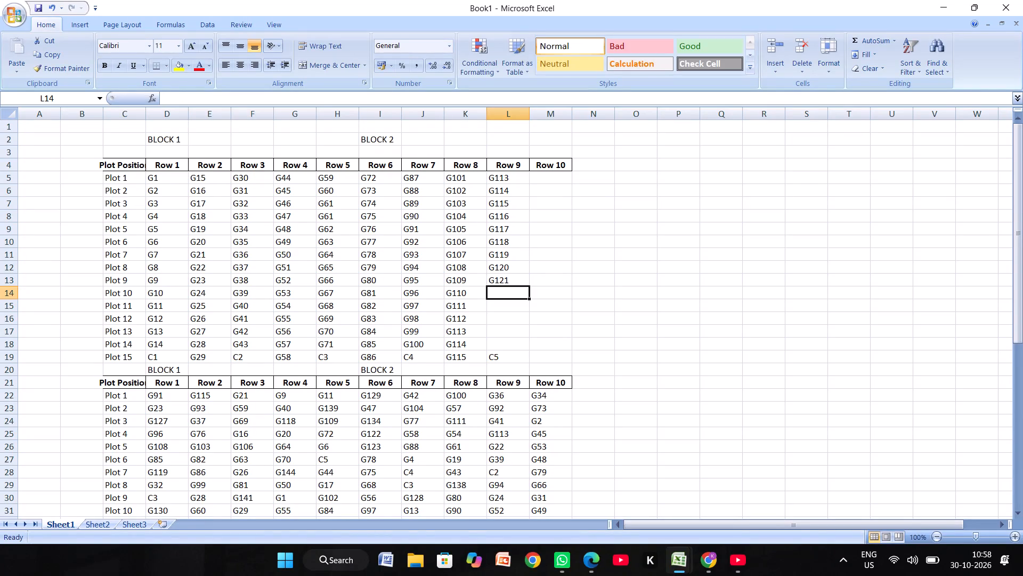
type("G122")
key("Down")
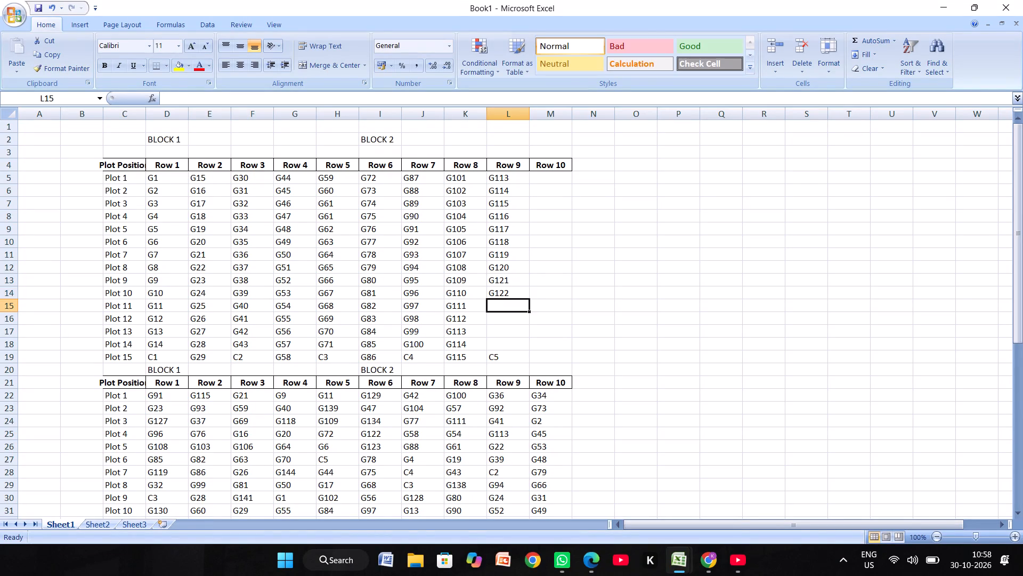
type("G123")
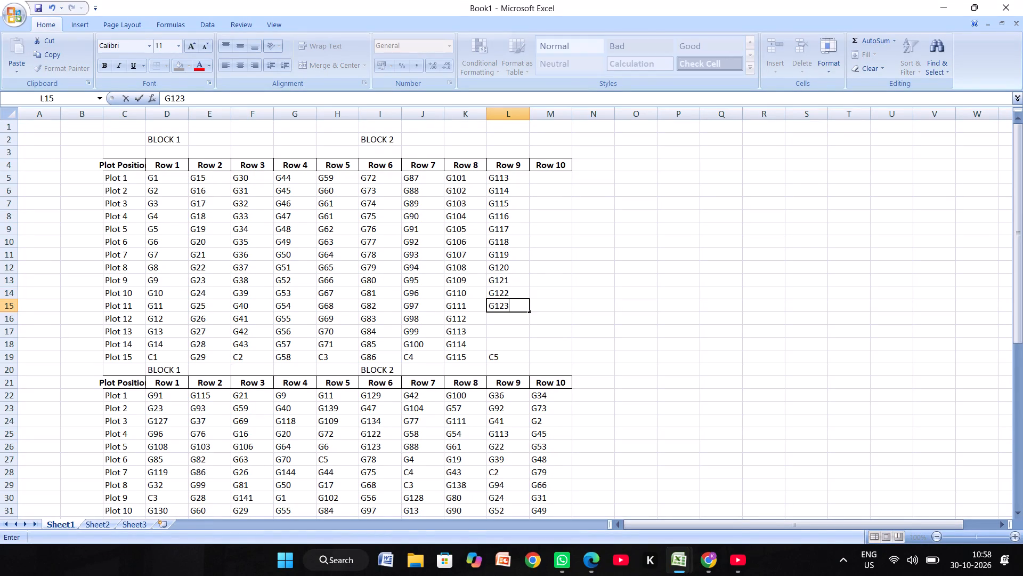
key("Down")
type("G124")
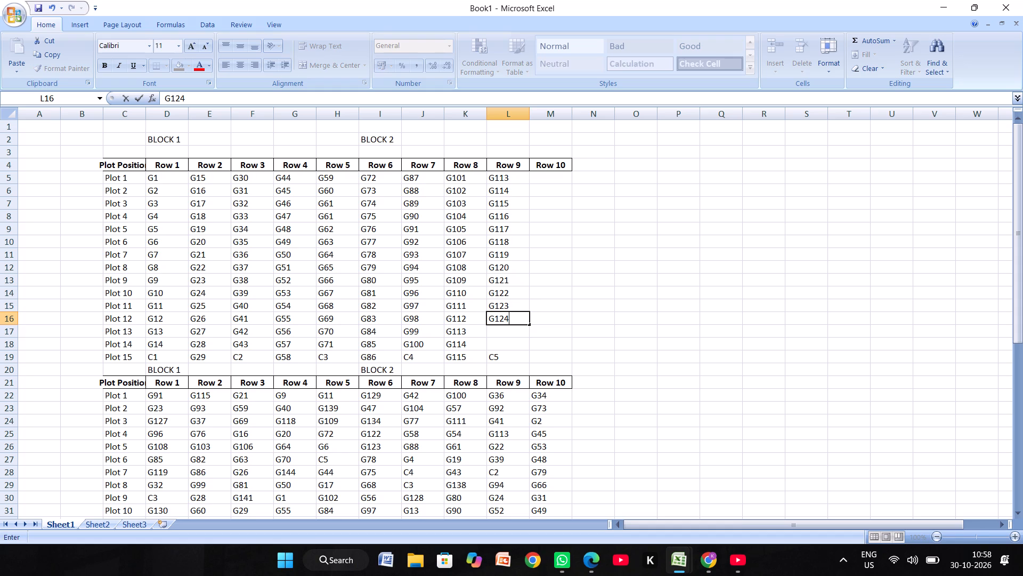
key("Down")
type("G125")
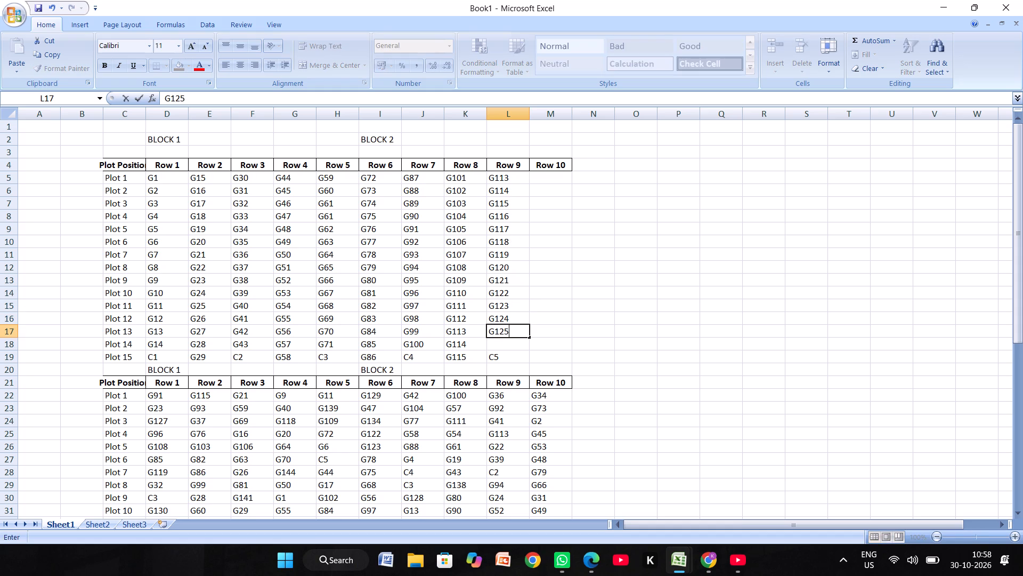
key("Down")
type("G126")
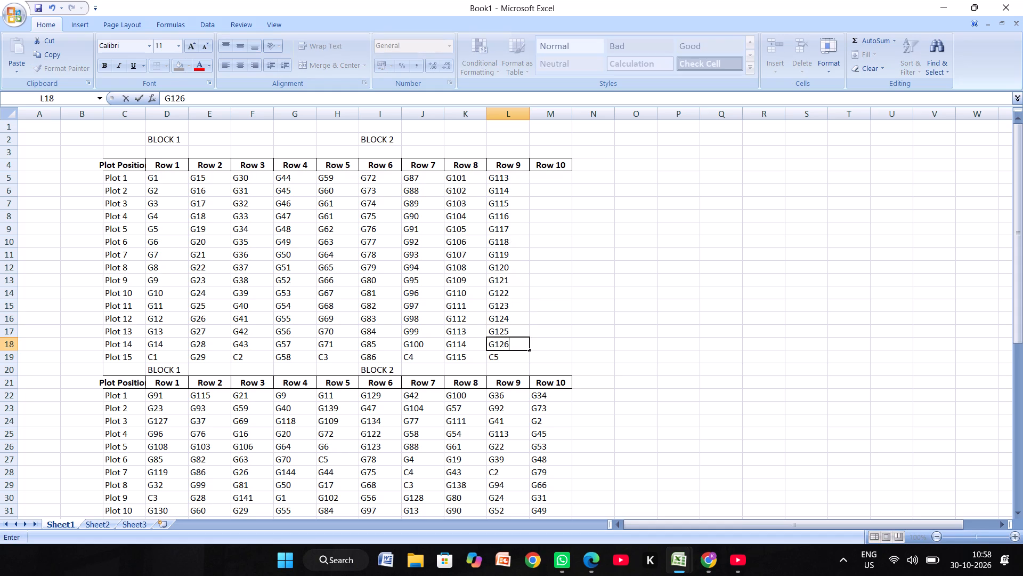
Enter G127 through G131 for Plots 1 to 5 under Row 10 of the first table, in M5:M9.
left_click(543, 177)
type("G127")
key("Down")
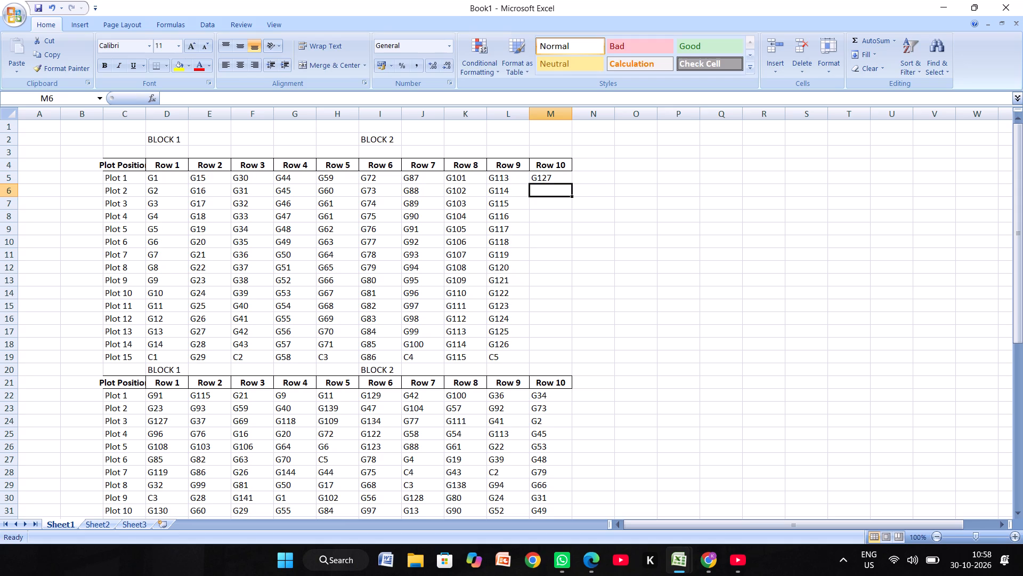
type("G128")
key("Down")
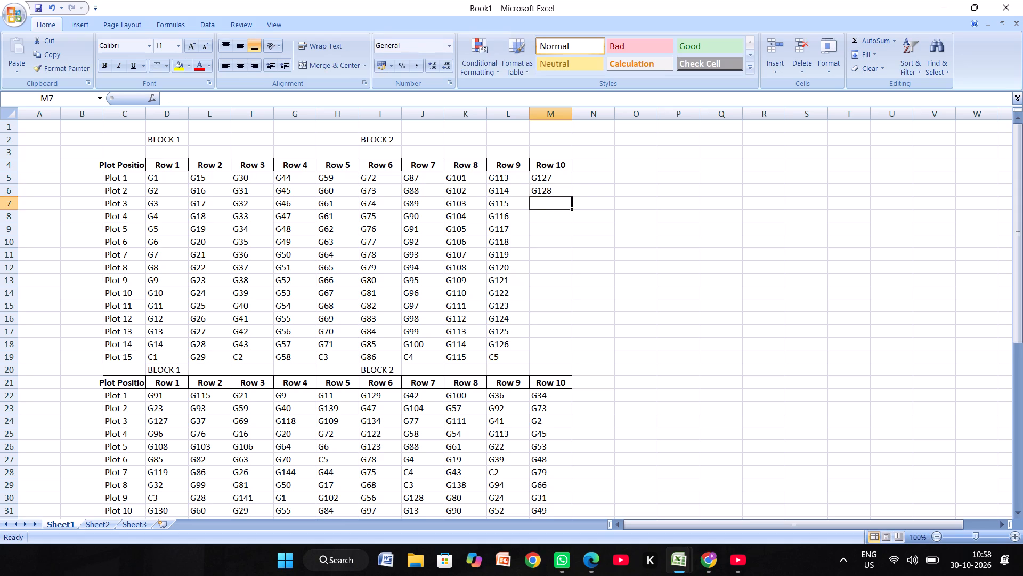
type("G129")
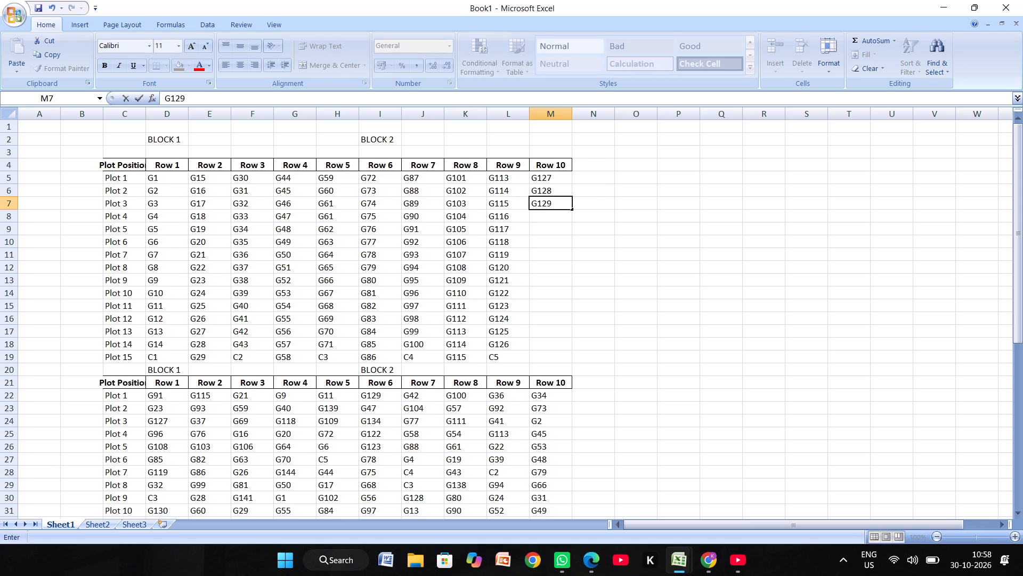
key("Down")
type("G13")
key("0")
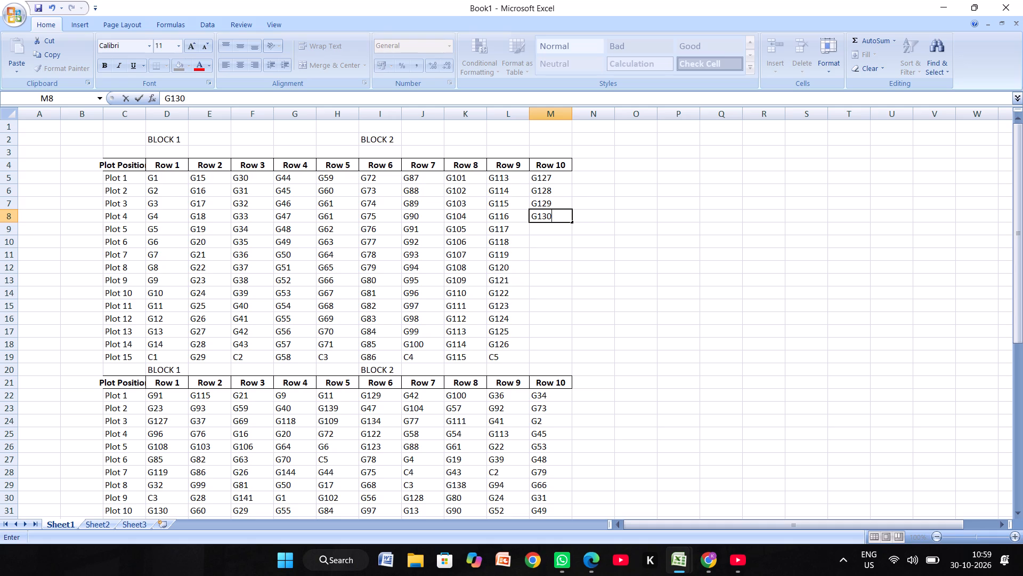
left_click(551, 235)
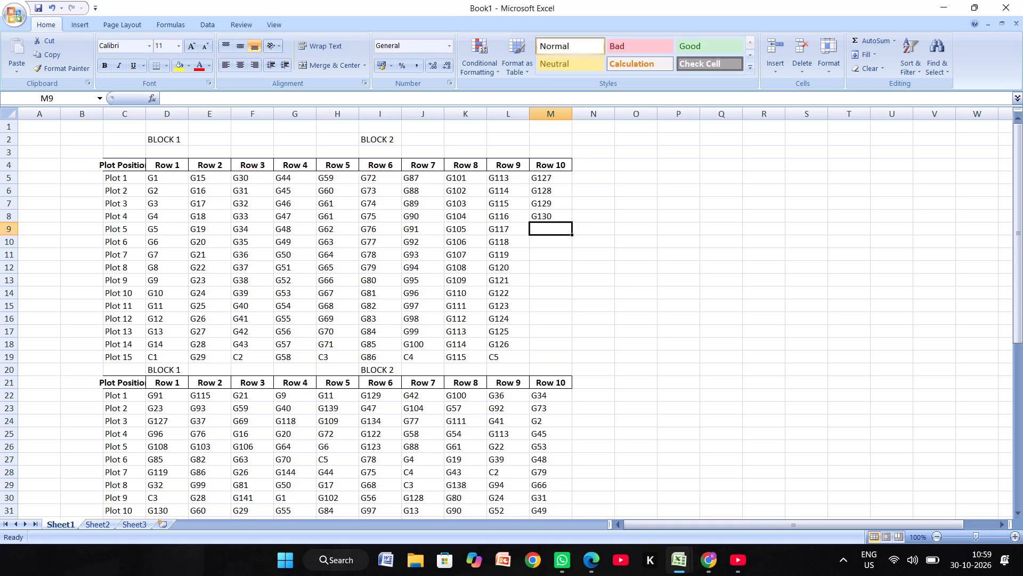
type("G131")
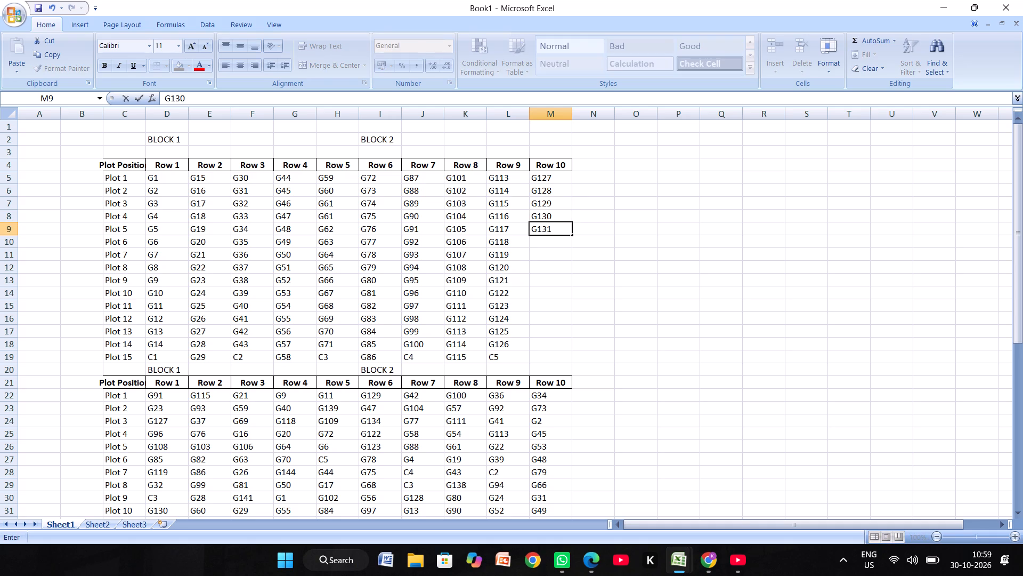
key("Down")
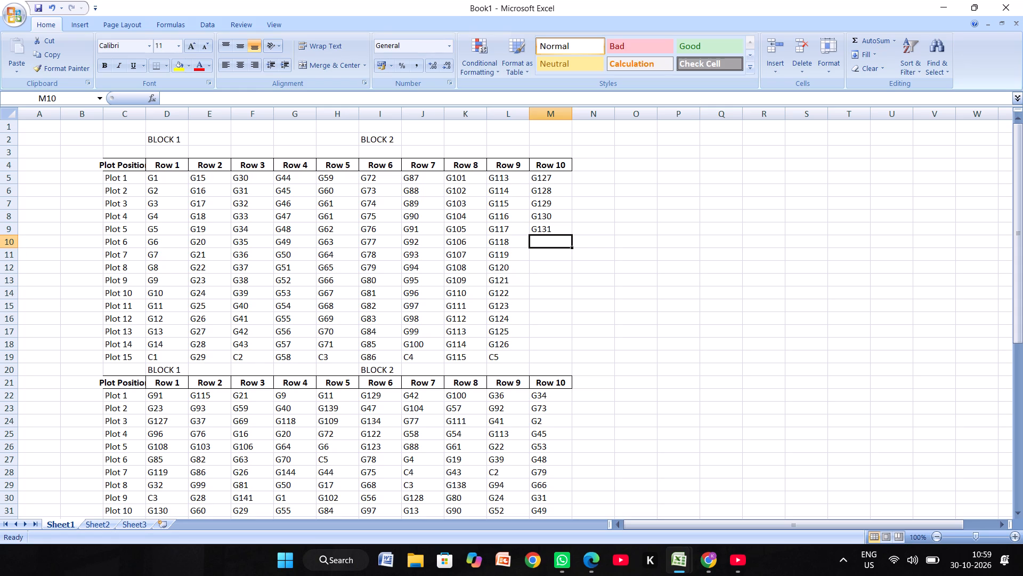
Enter G132 through G135 for Plots 6 to 9 under Row 10 of the first table, in M10:M13.
key("g")
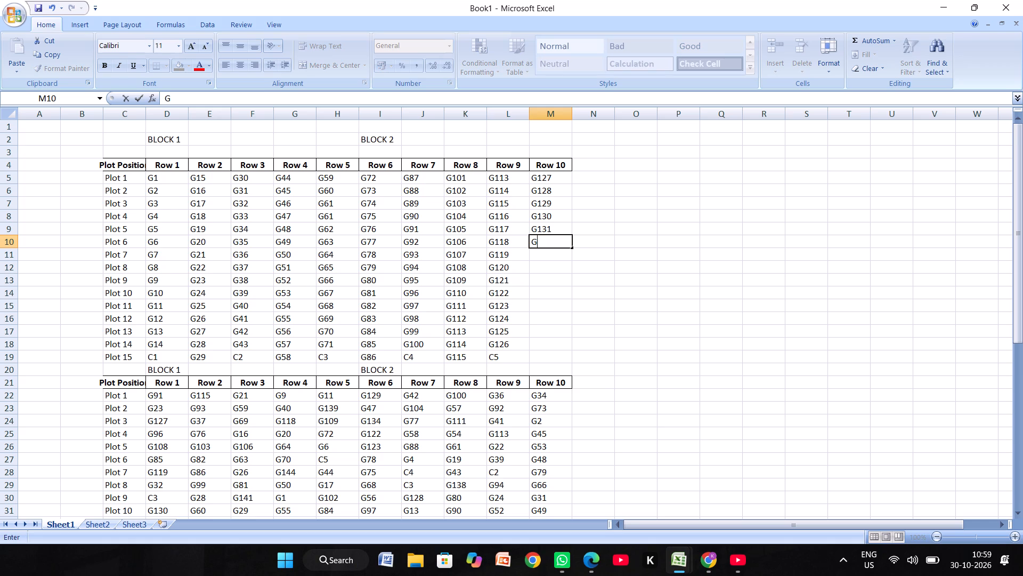
type("132")
key("Down")
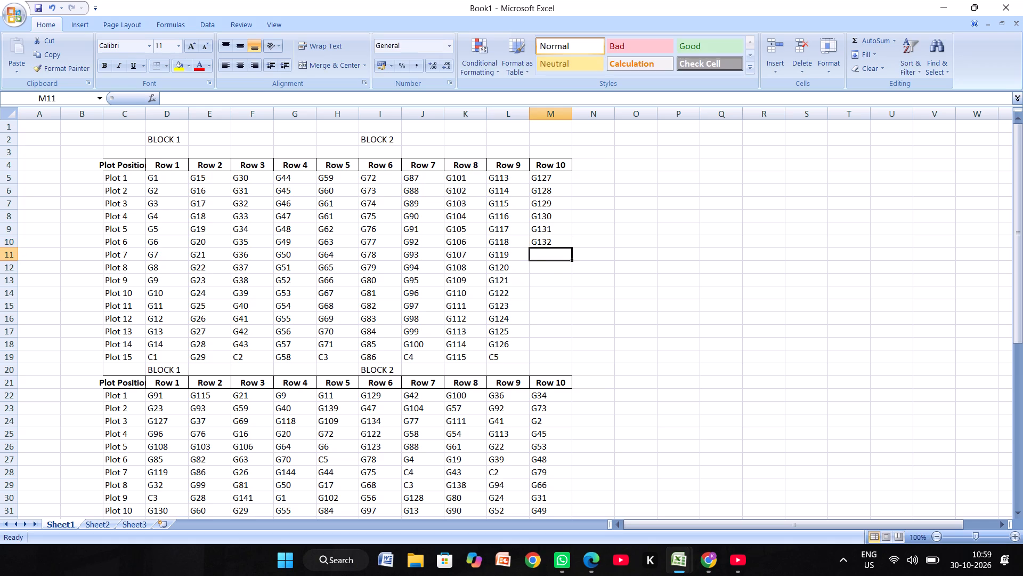
type("G12")
key("BackSpace")
key("3")
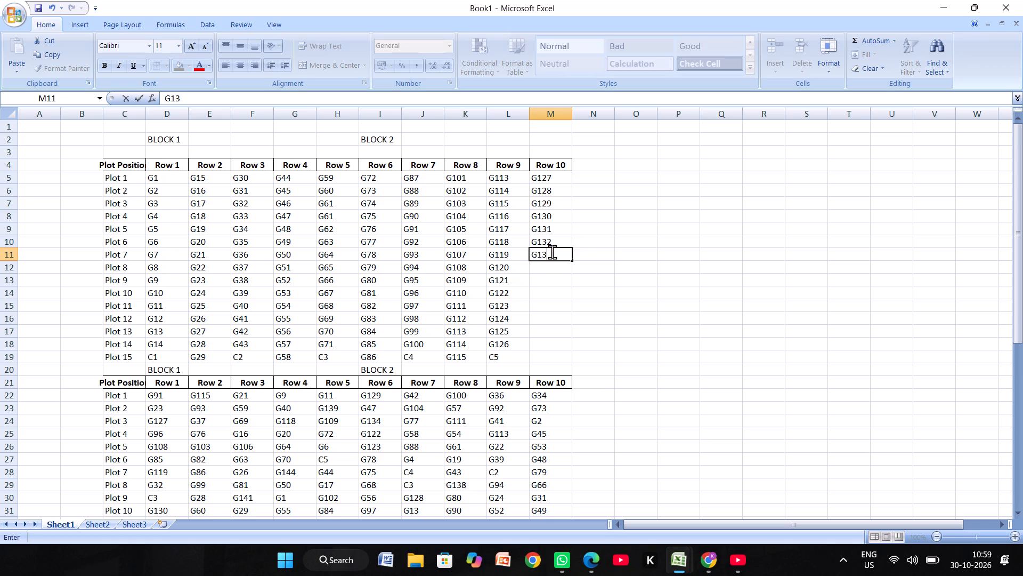
key("3")
key("Down")
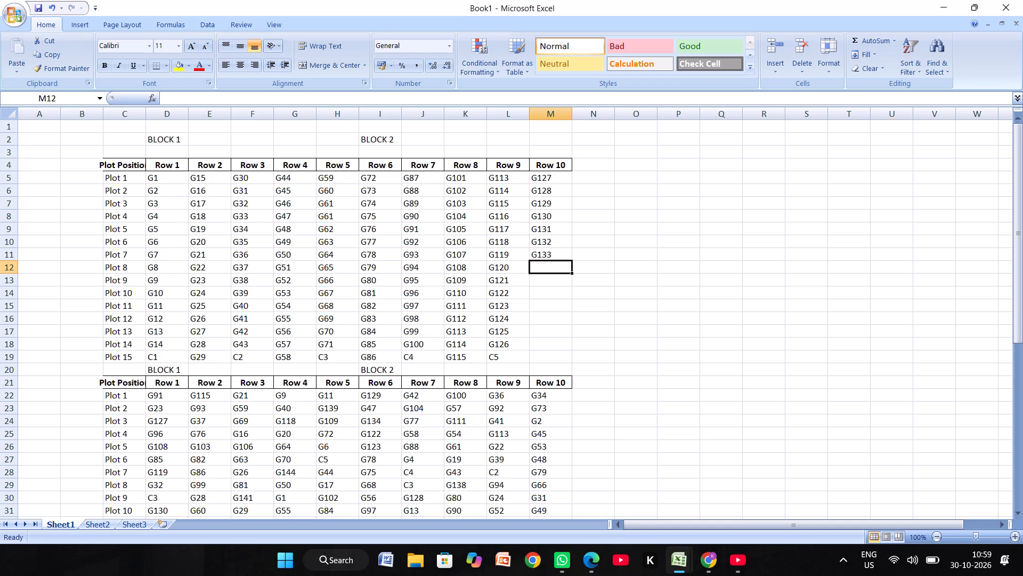
type("G134")
key("Down")
type("G135")
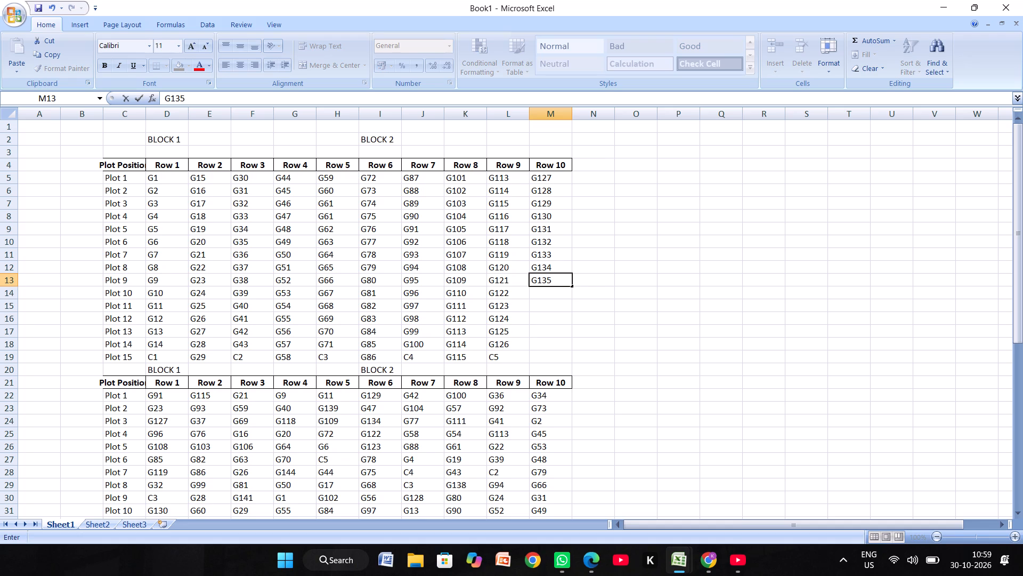
key("Down")
Enter G136, G137 and G138 for Plots 10 to 12 under Row 10 of the first table, in M14:M16.
type("G126")
key("BackSpace")
key("BackSpace")
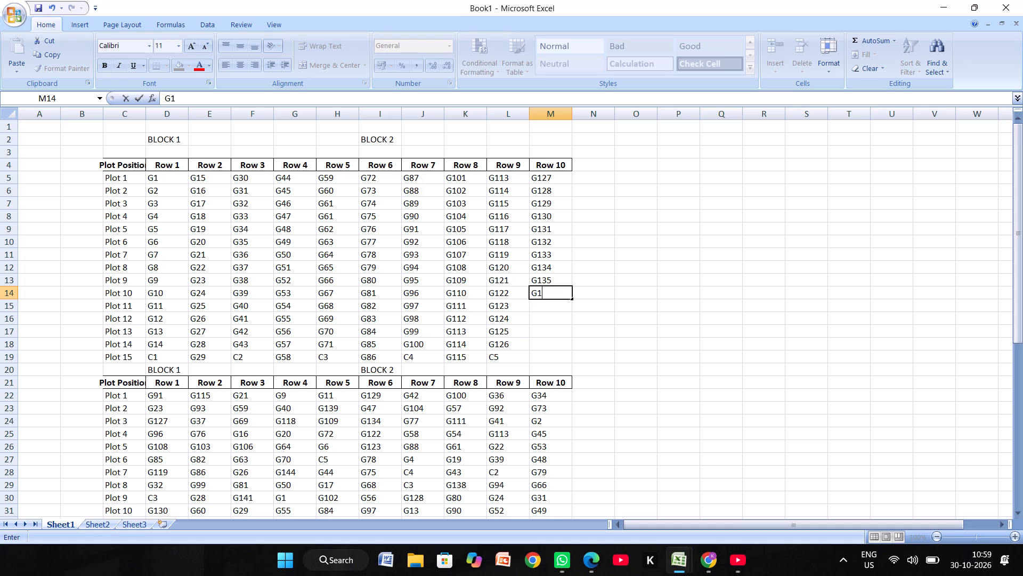
type("36")
key("Down")
type("G137")
key("Down")
type("G138")
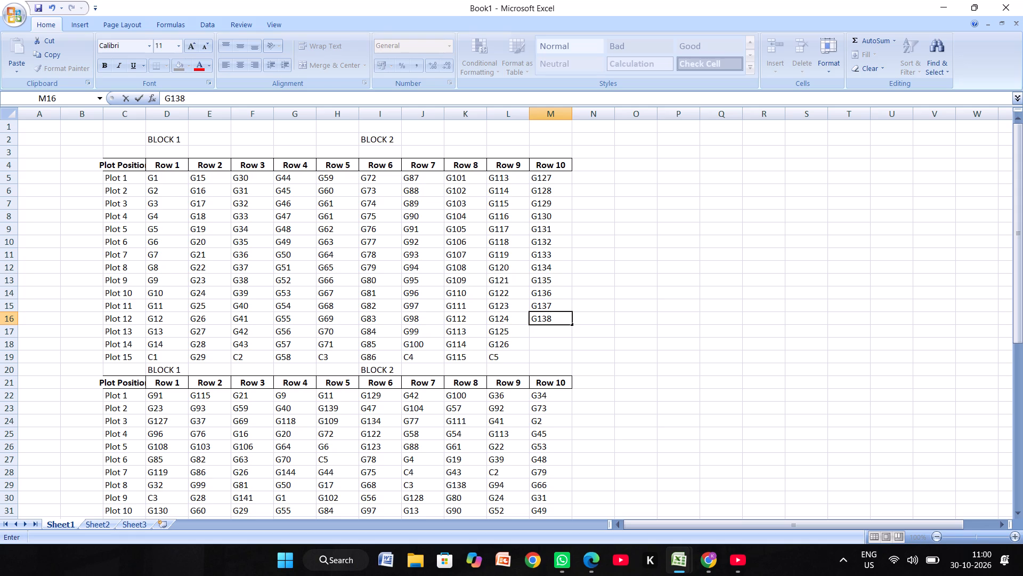
key("Down")
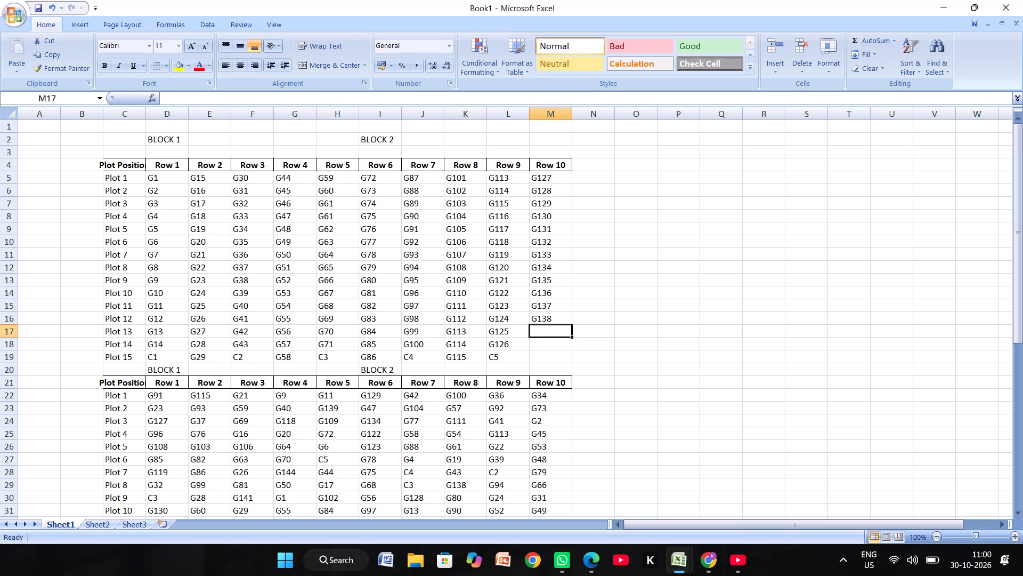
Enter G139, G140 and G141 for Plots 13 to 15 under Row 10 of the first table, in M17:M19.
type("G139")
key("Left")
key("Down")
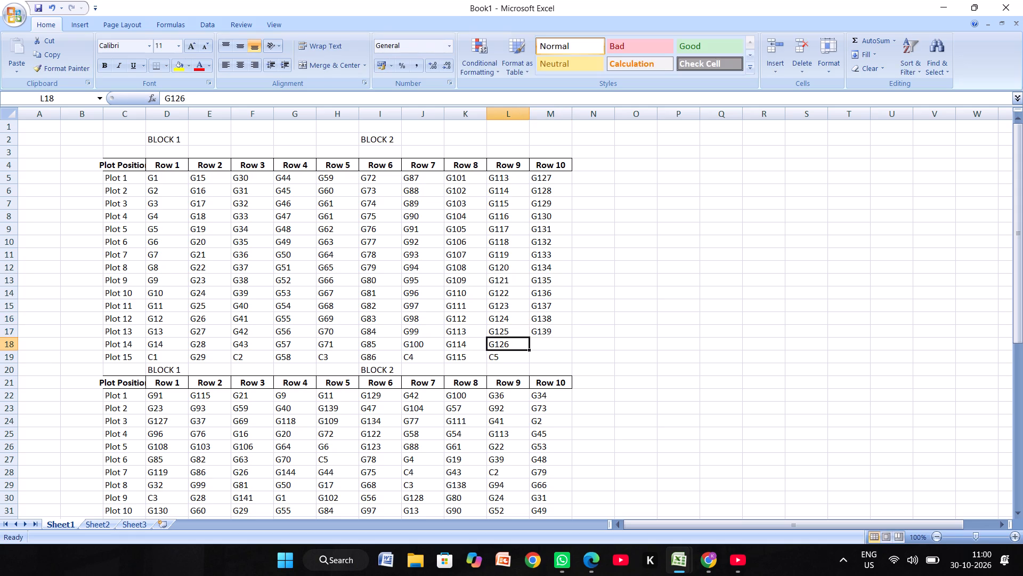
key("Right")
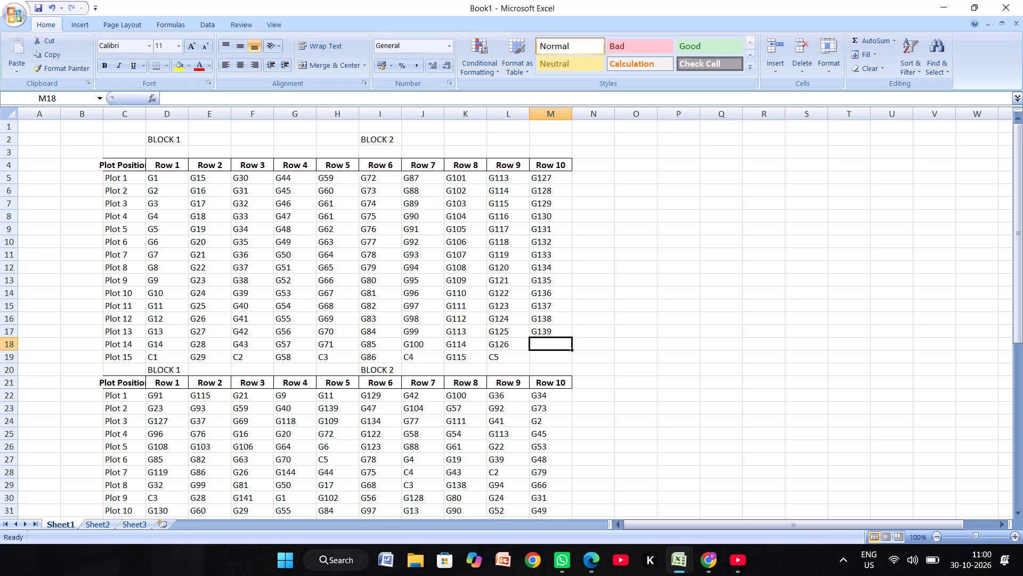
type("G140")
key("Left")
key("Down")
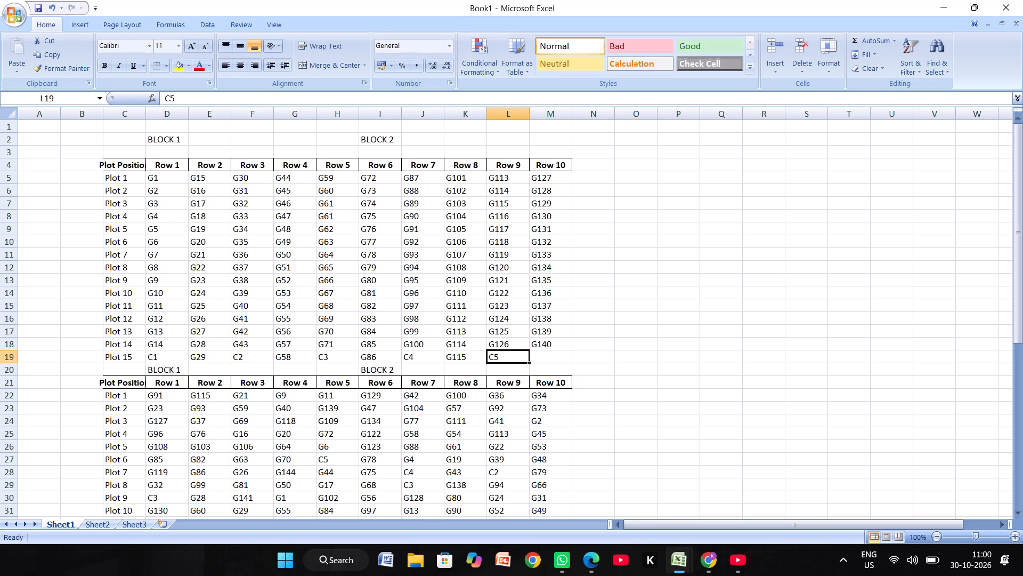
key("Right")
type("G141")
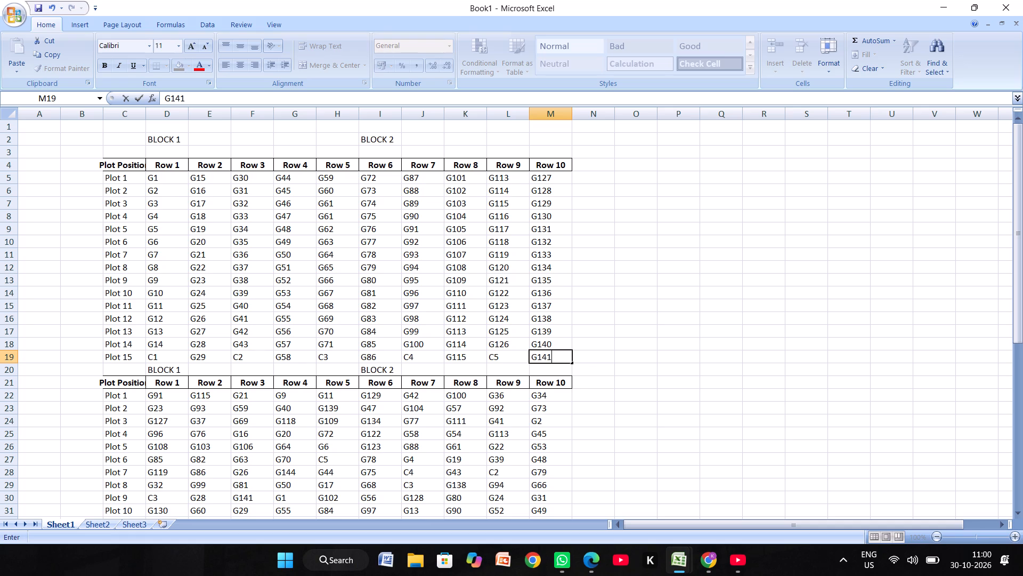
Copy G62 through G71 from H9:H18 under Row 5 and paste them one cell higher, starting at H8.
left_click_drag(336, 219, 336, 271)
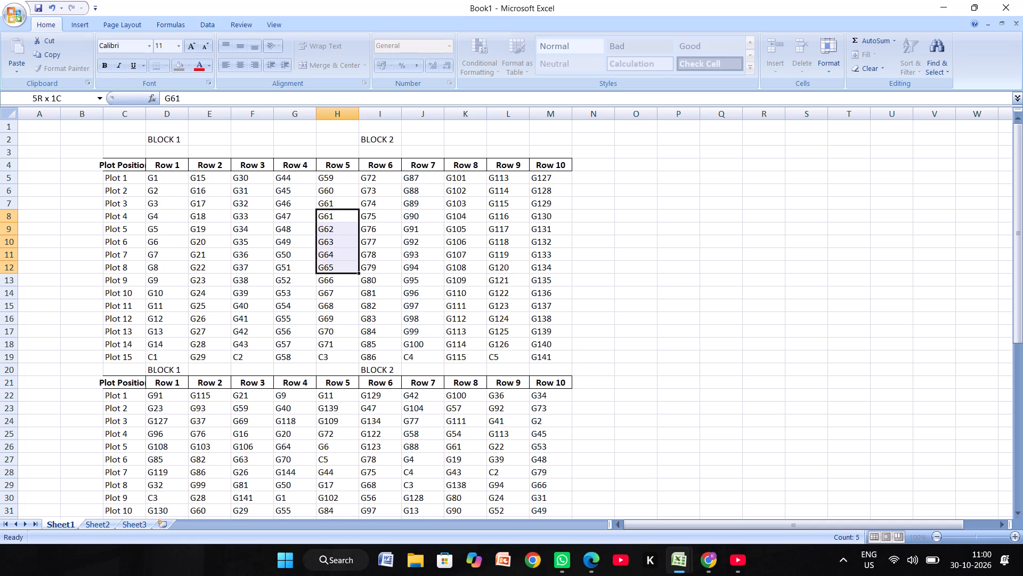
left_click_drag(336, 271, 337, 265)
left_click_drag(328, 230, 331, 271)
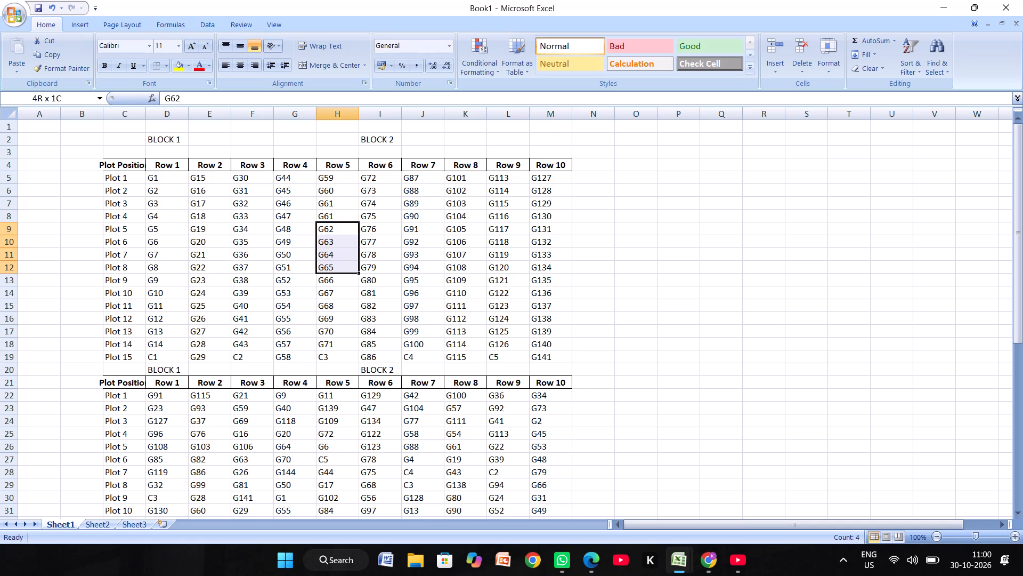
left_click_drag(331, 271, 331, 329)
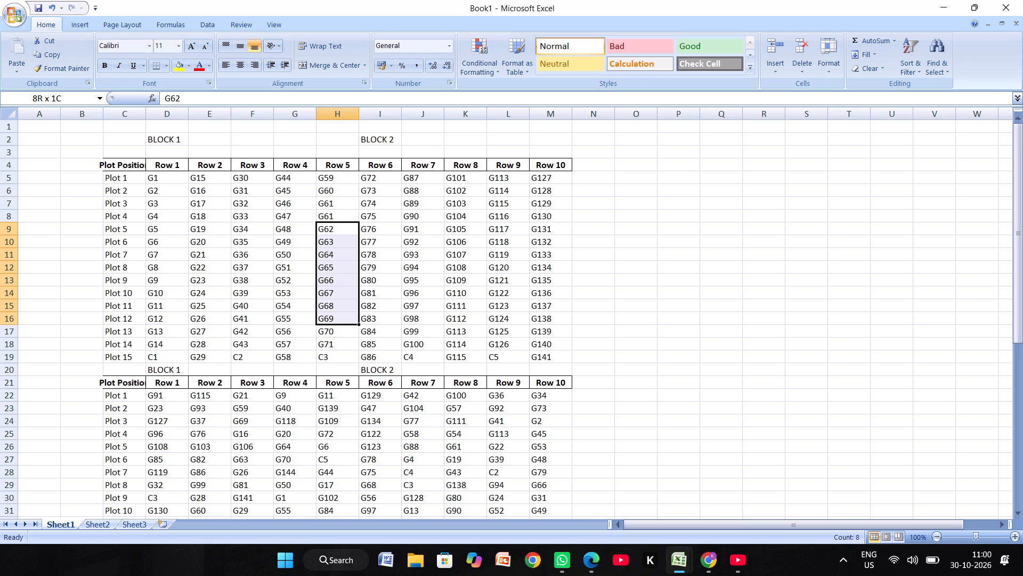
left_click_drag(331, 329, 342, 343)
key("ctrl+c")
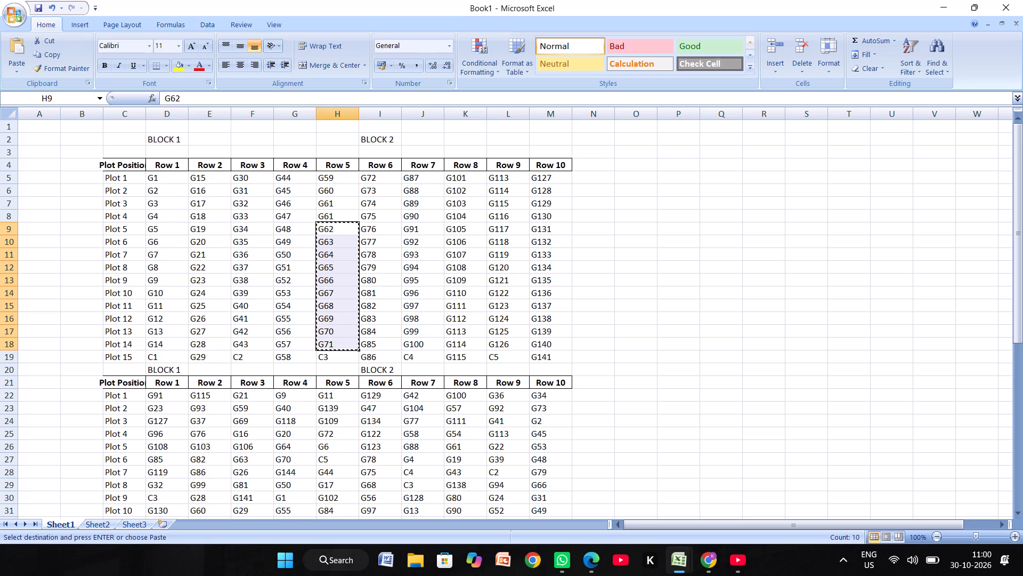
left_click(339, 214)
key("ctrl+v")
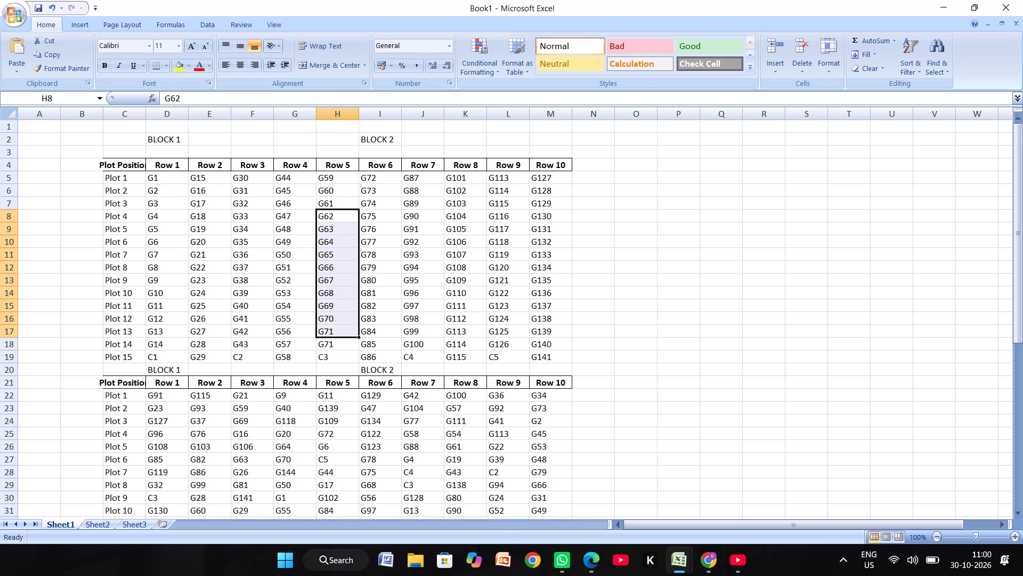
Copy G72 from Plot 1 of Row 6 (I5) into Plot 14 of Row 5 (H18).
left_click(369, 179)
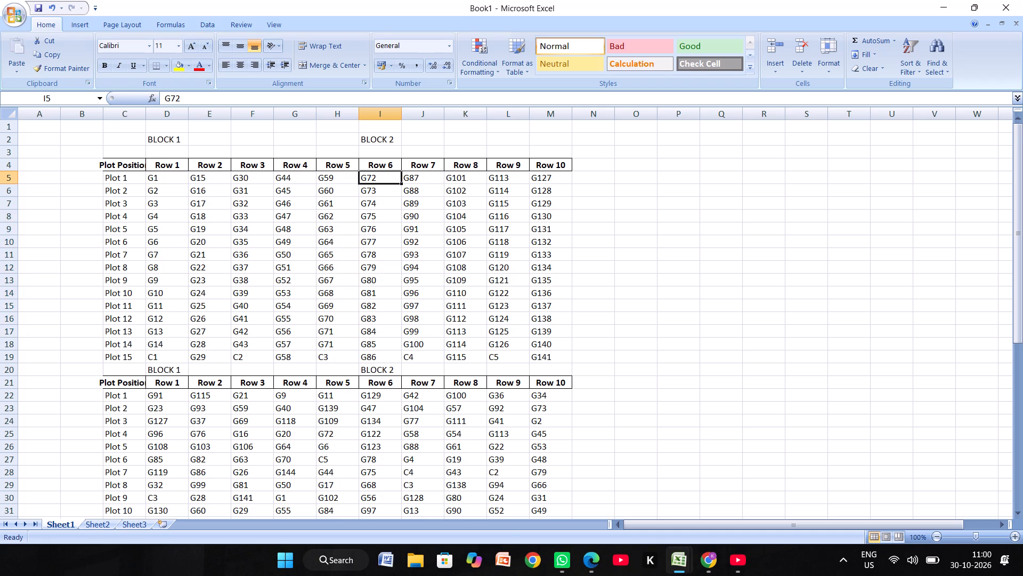
key("ctrl+c")
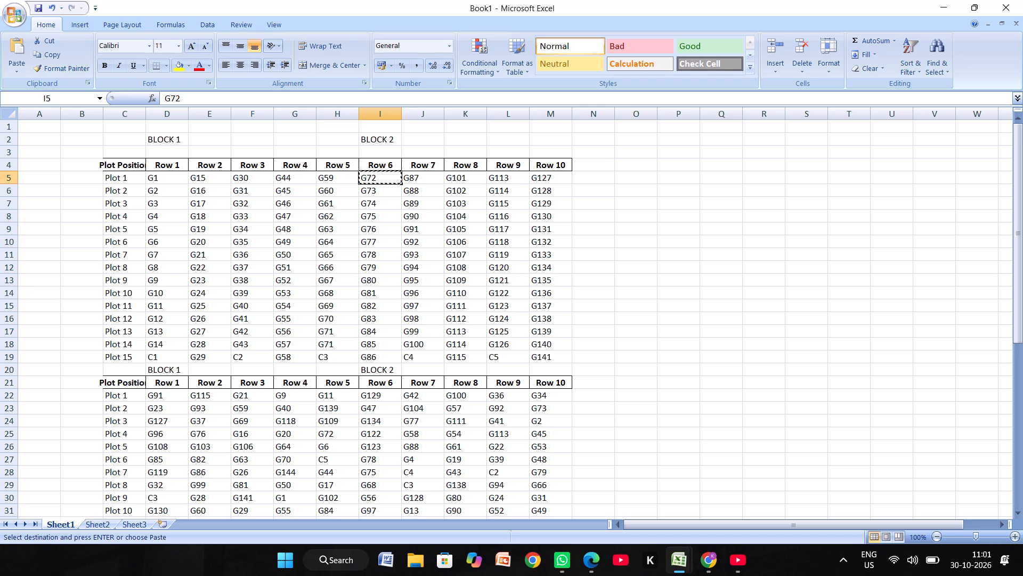
left_click(335, 341)
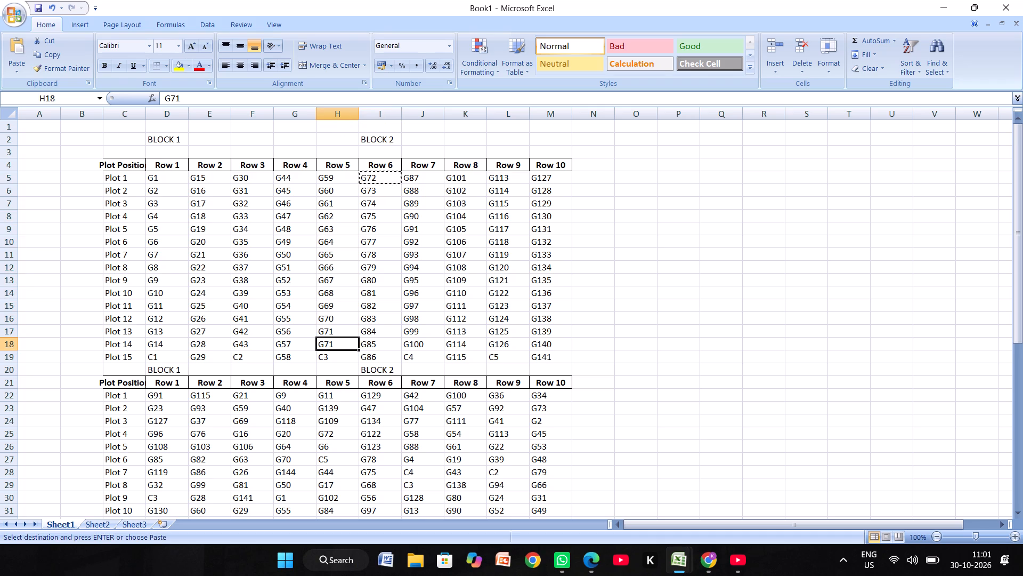
key("ctrl+v")
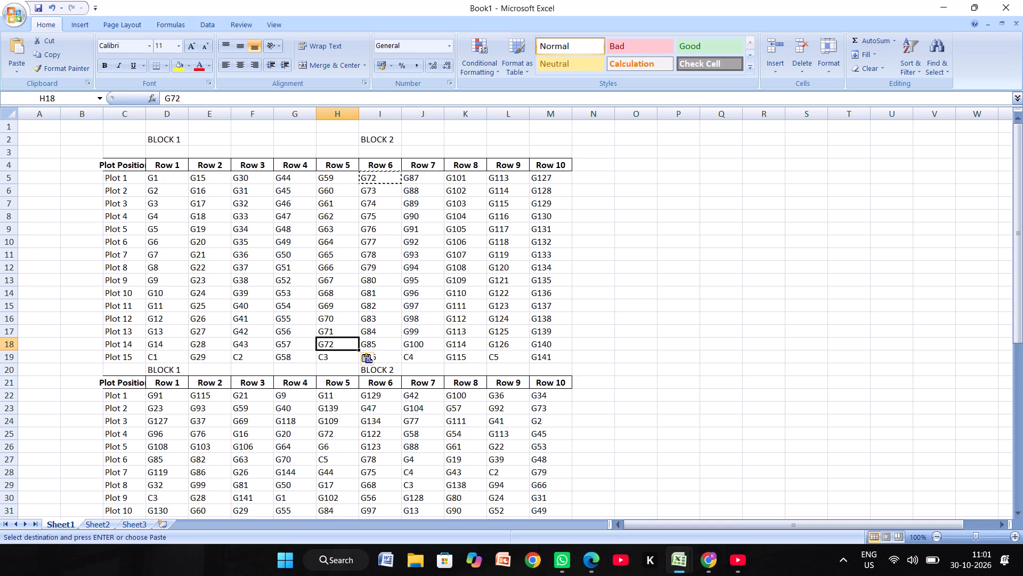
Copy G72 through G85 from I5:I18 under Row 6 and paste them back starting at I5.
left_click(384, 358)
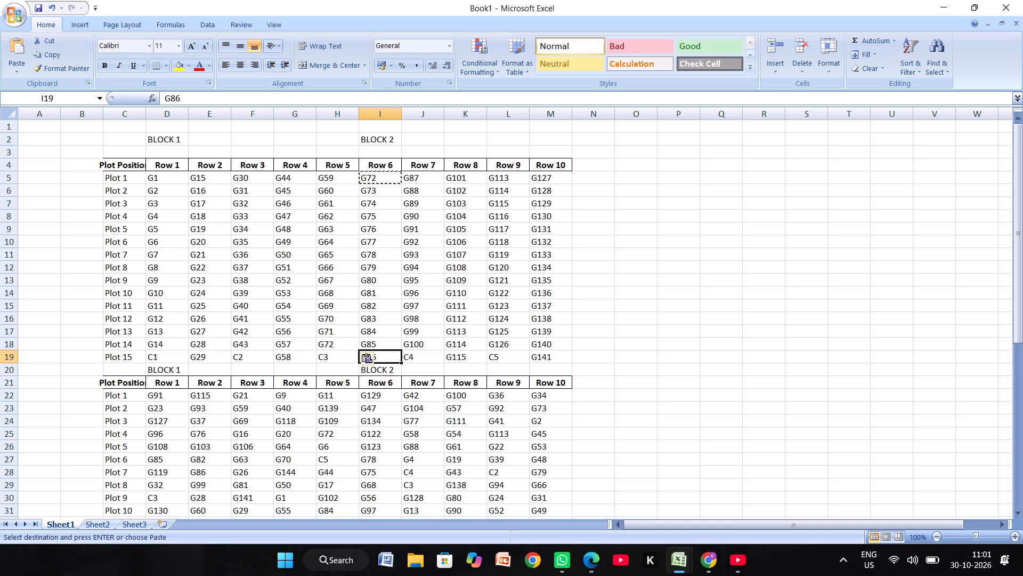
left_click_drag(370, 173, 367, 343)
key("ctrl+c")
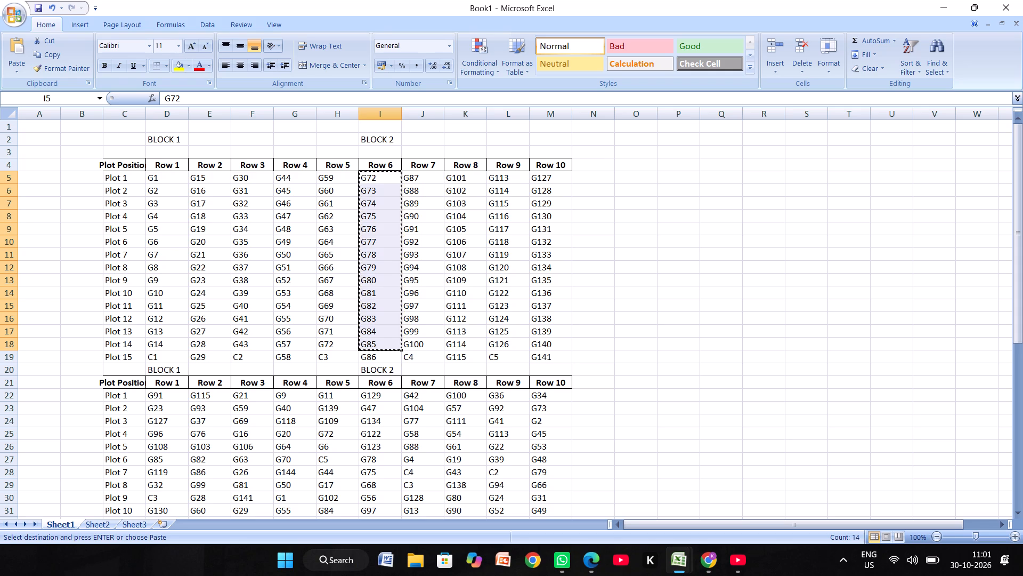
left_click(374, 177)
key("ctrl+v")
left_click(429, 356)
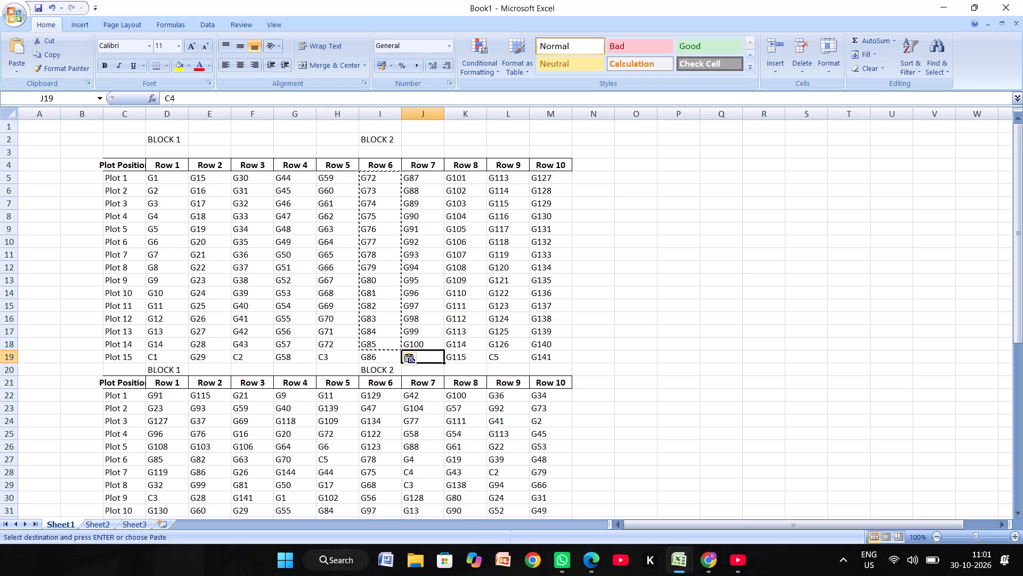
Copy G116 through G126 from L8:L18 under Row 9 and select Plot 1 of that row (L5) as the paste destination.
left_click_drag(507, 215, 513, 324)
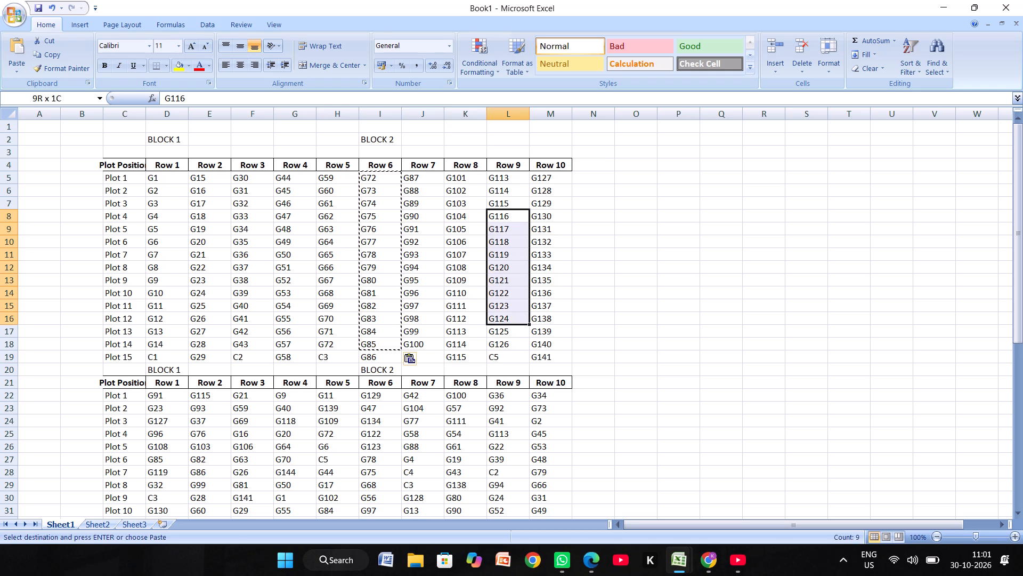
left_click_drag(513, 324, 514, 342)
key("ctrl+c")
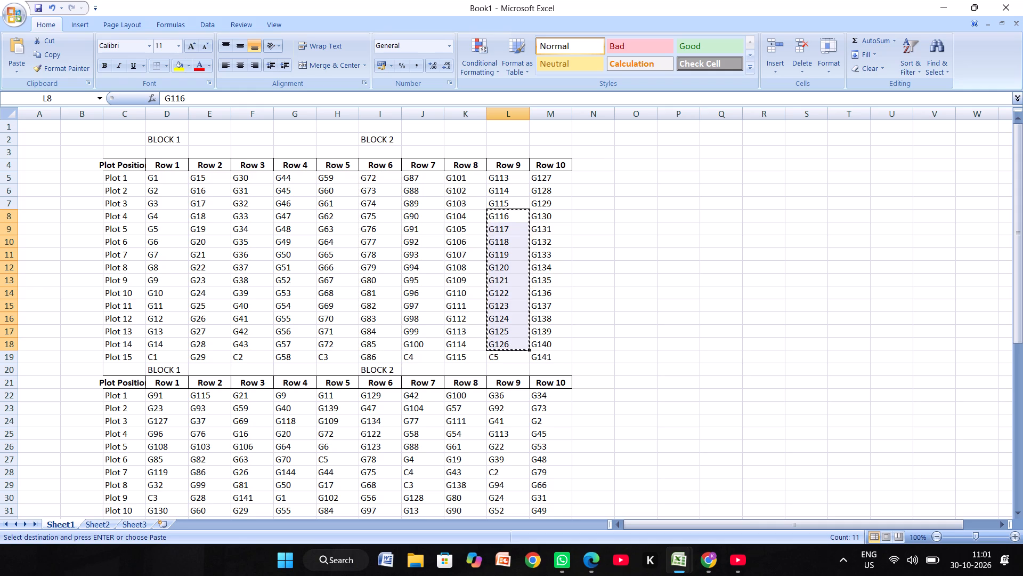
left_click_drag(493, 203, 490, 297)
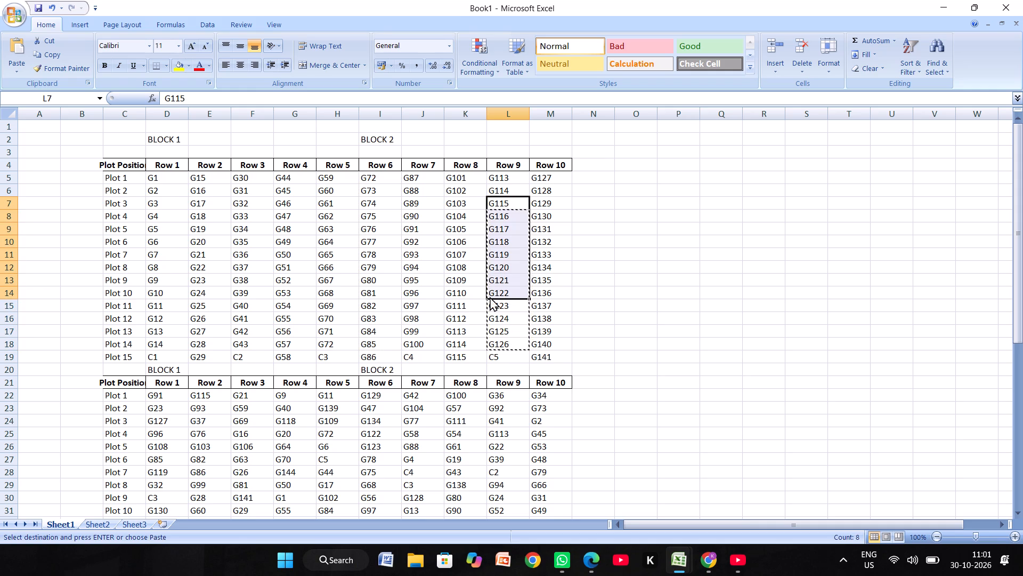
left_click_drag(499, 214, 482, 369)
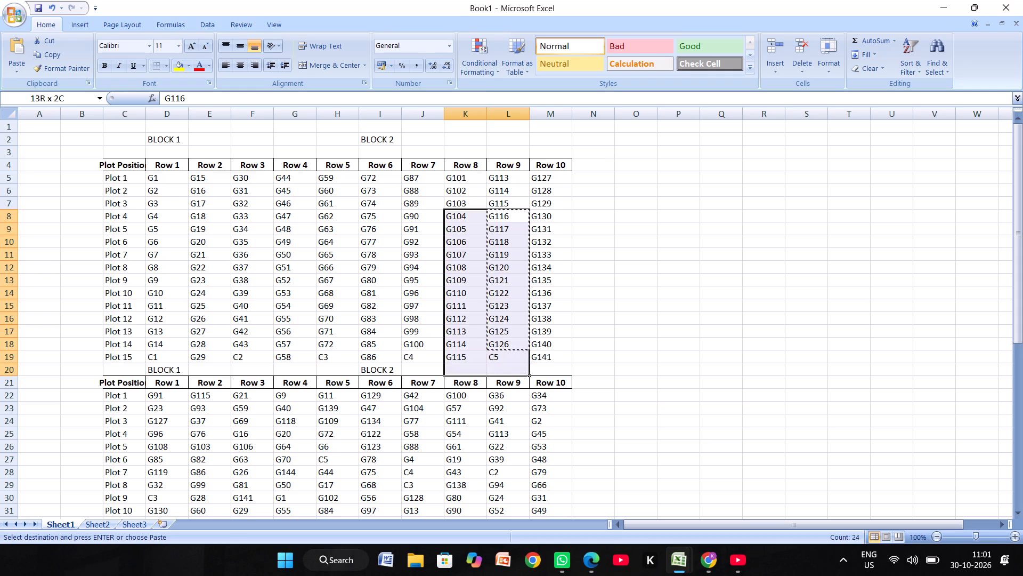
left_click_drag(482, 369, 502, 344)
key("ctrl+c")
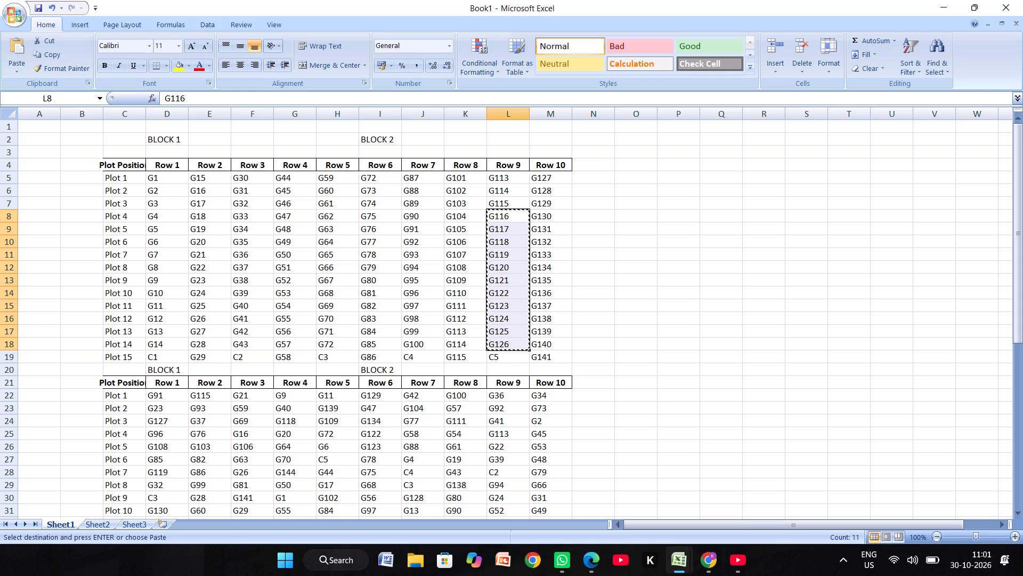
left_click(507, 178)
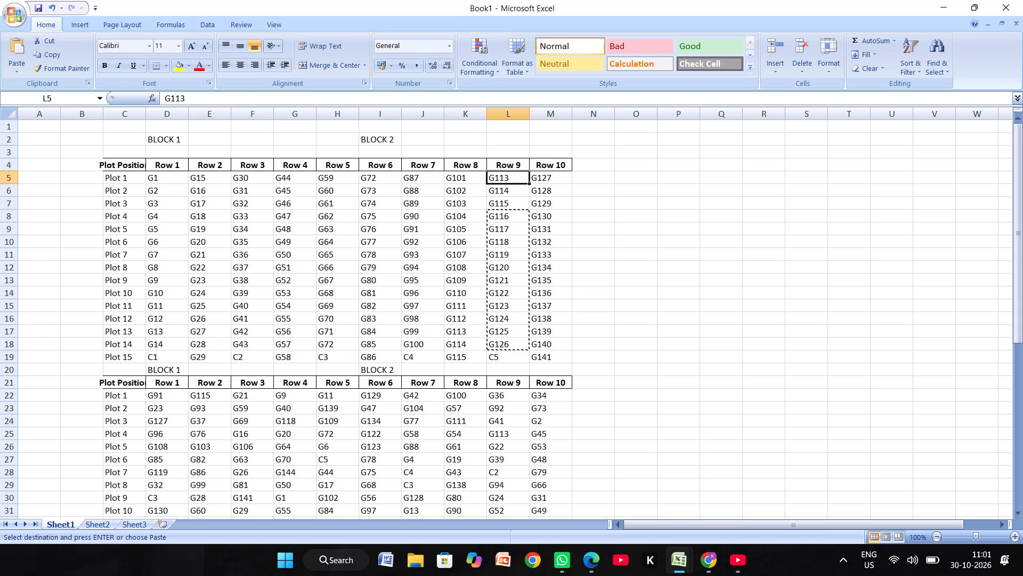
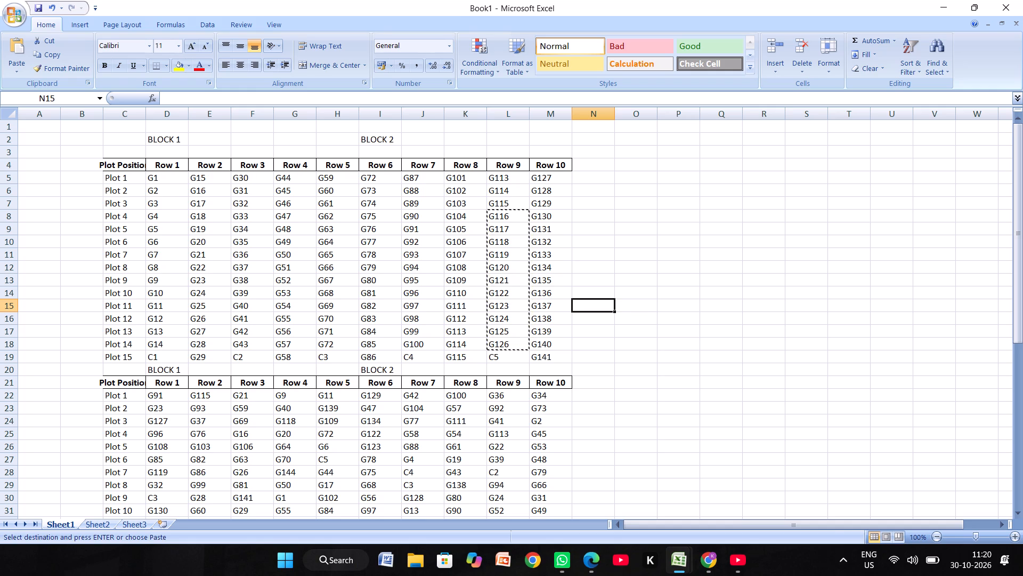
Copy G115 through G126 from L7:L18 under Row 9 and paste them two cells higher, starting at Plot 1 (L5).
left_click_drag(502, 200, 505, 270)
left_click_drag(509, 204, 509, 211)
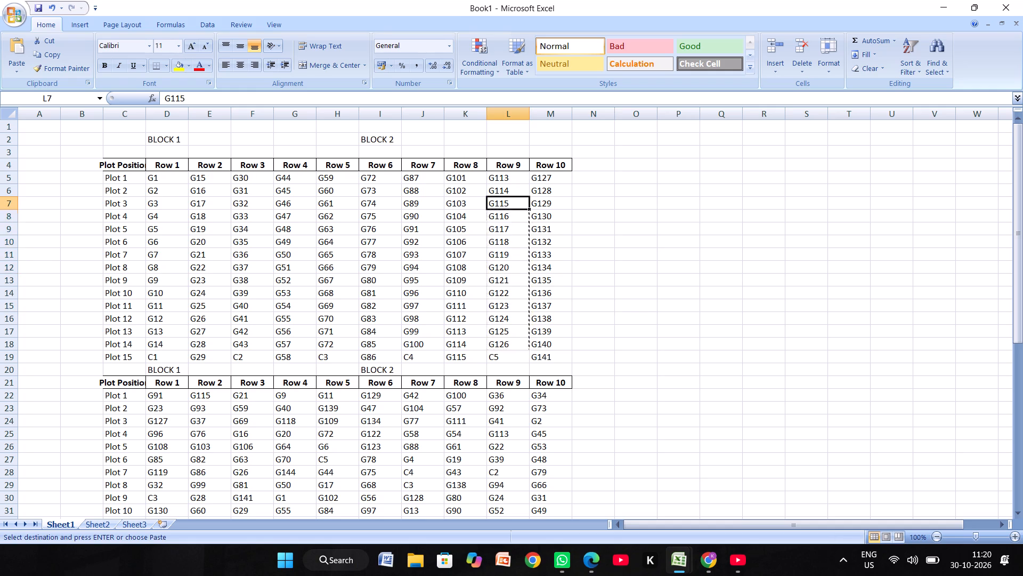
left_click_drag(509, 211, 508, 340)
key("ctrl+c")
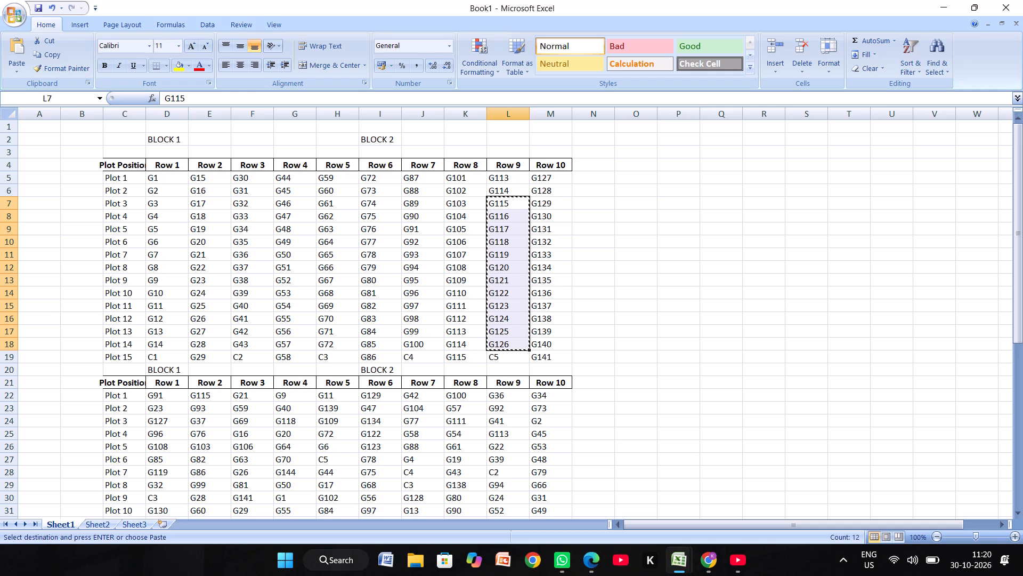
left_click(503, 175)
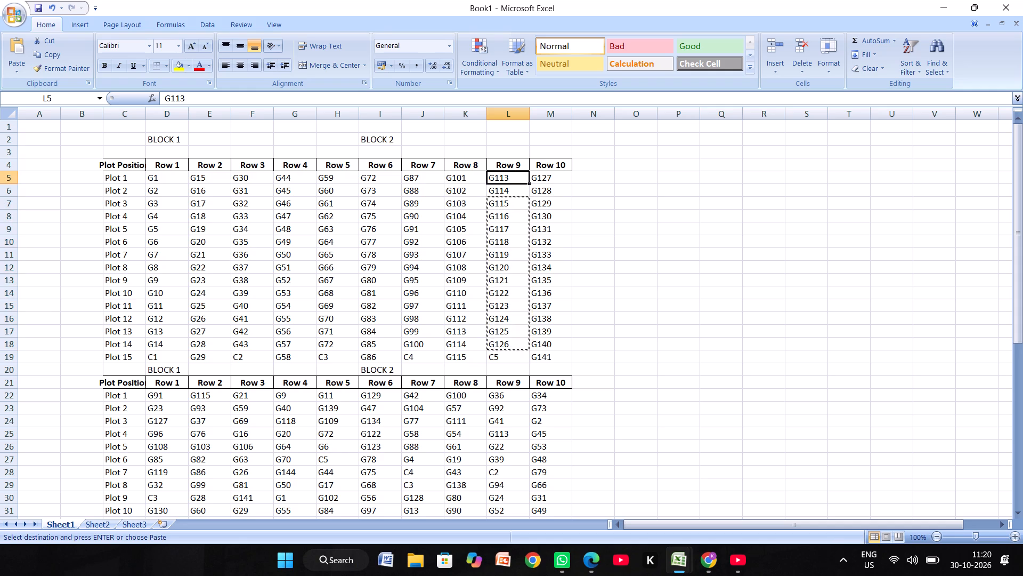
key("ctrl+v")
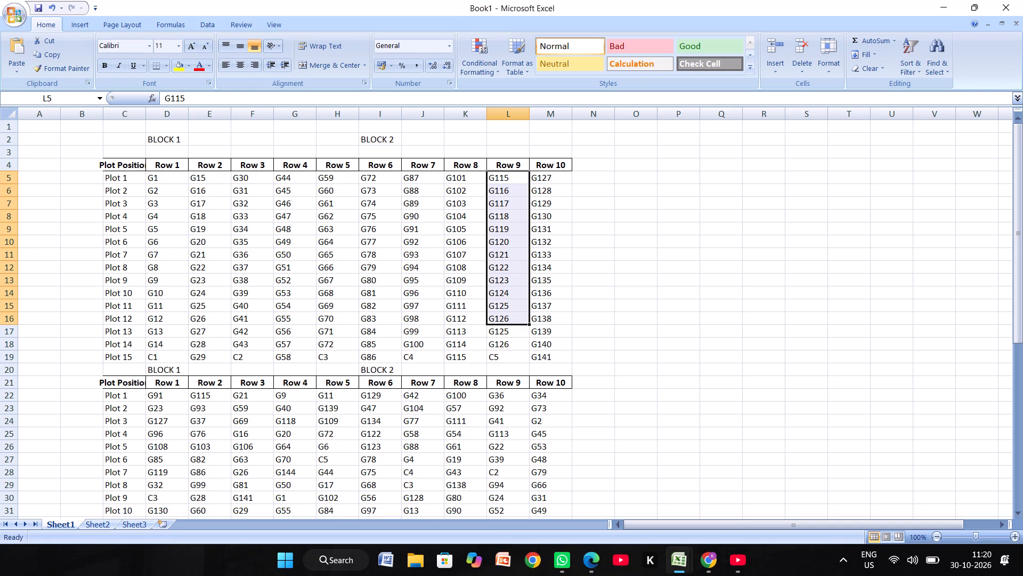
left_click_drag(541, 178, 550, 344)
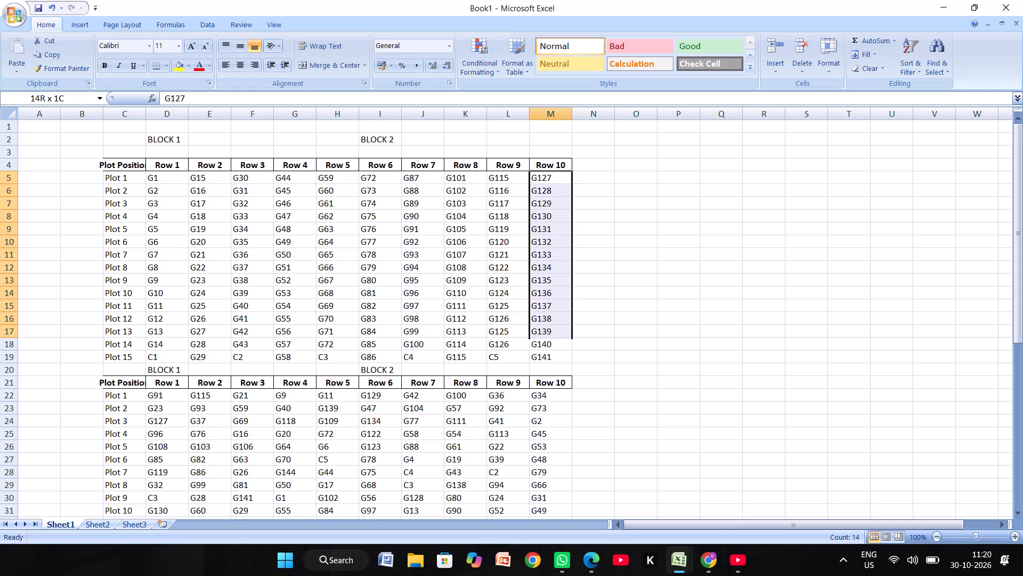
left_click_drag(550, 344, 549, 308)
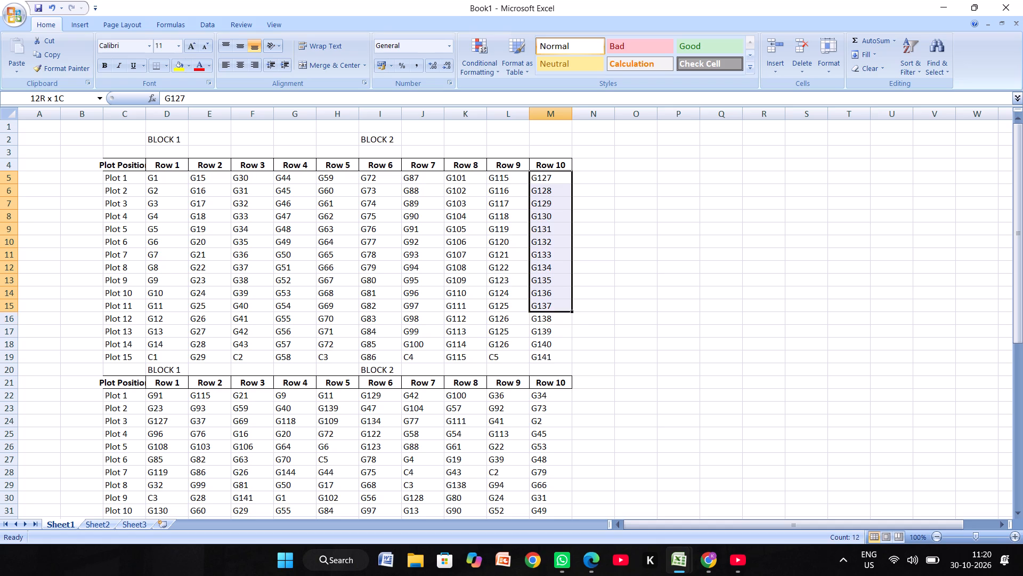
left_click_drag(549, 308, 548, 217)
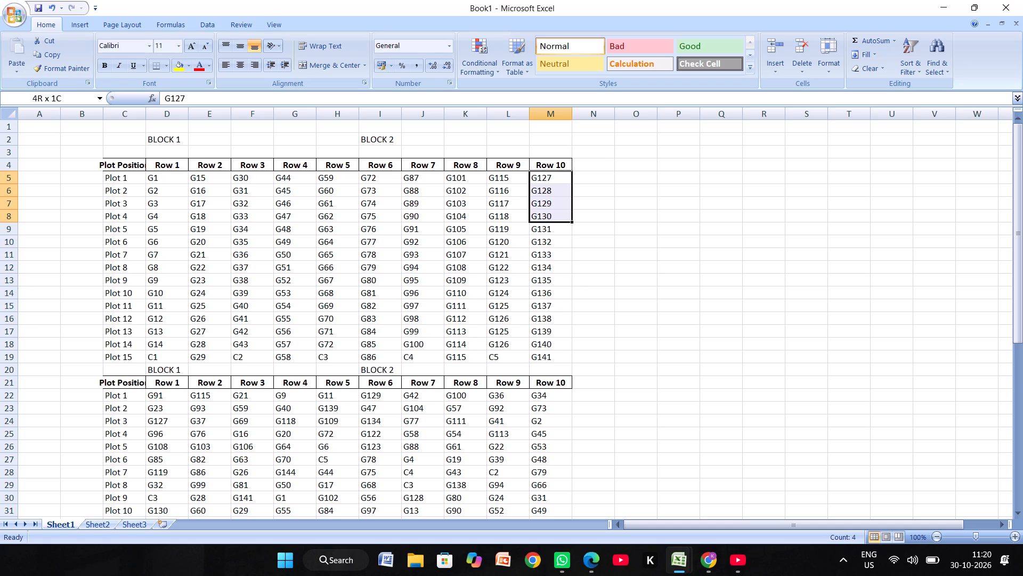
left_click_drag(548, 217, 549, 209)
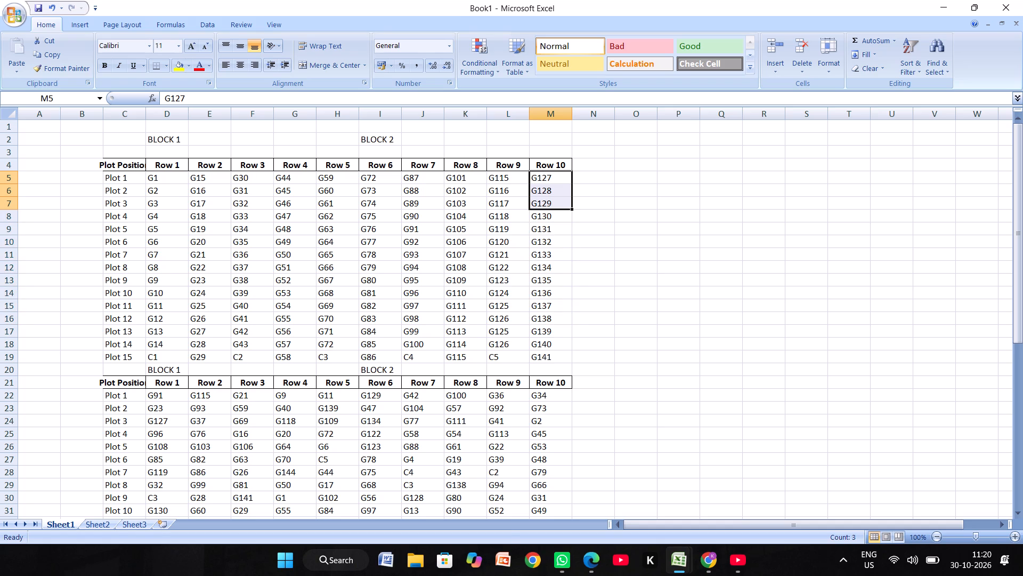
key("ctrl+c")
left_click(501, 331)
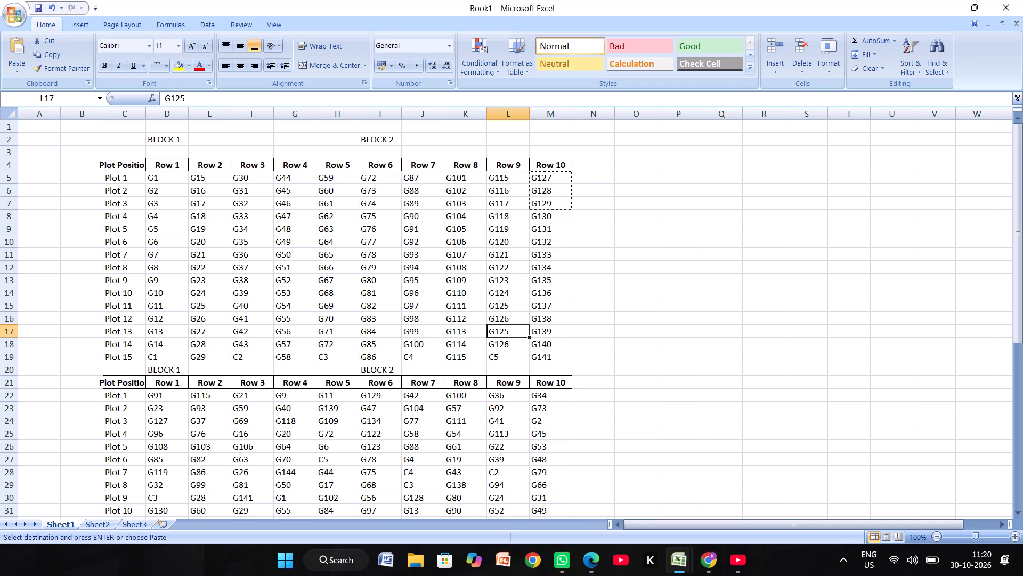
Set Plot 13 of Row 9 (L17) to G127 and Plot 14 (L18) to G128.
double_click(511, 331)
key("BackSpace")
key("7")
key("Down")
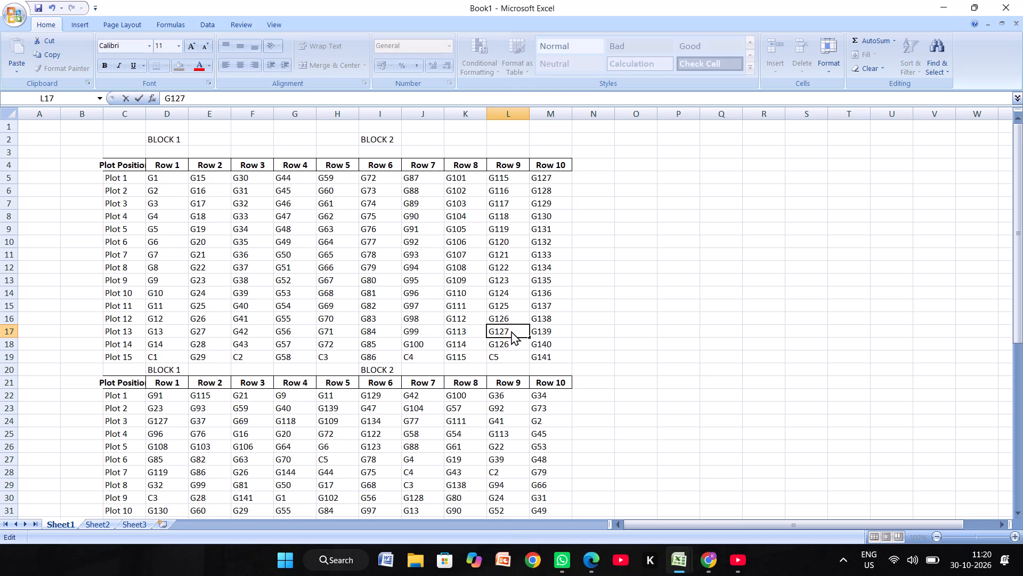
key("Down")
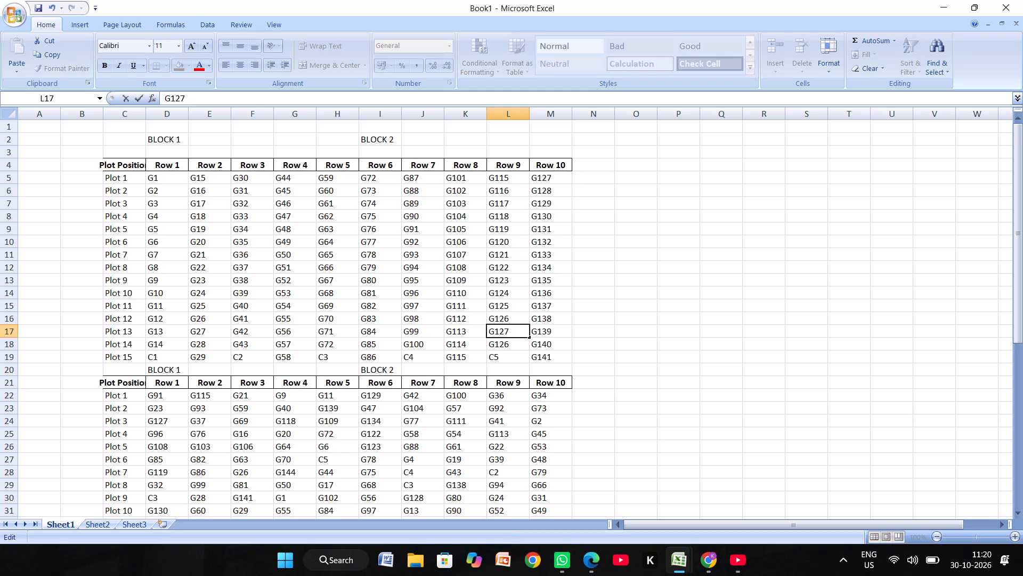
left_click(515, 350)
double_click(515, 350)
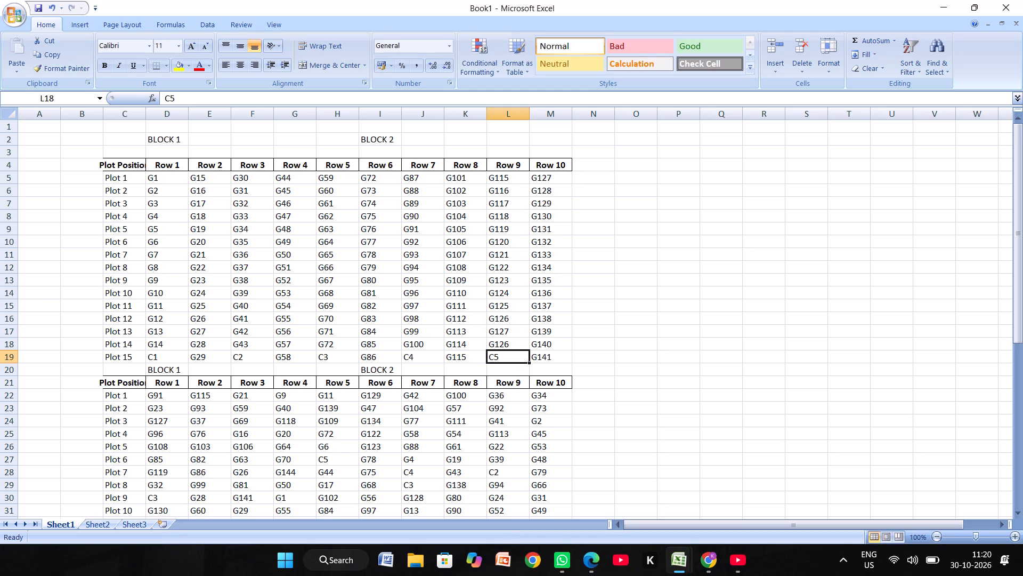
triple_click(513, 346)
key("BackSpace")
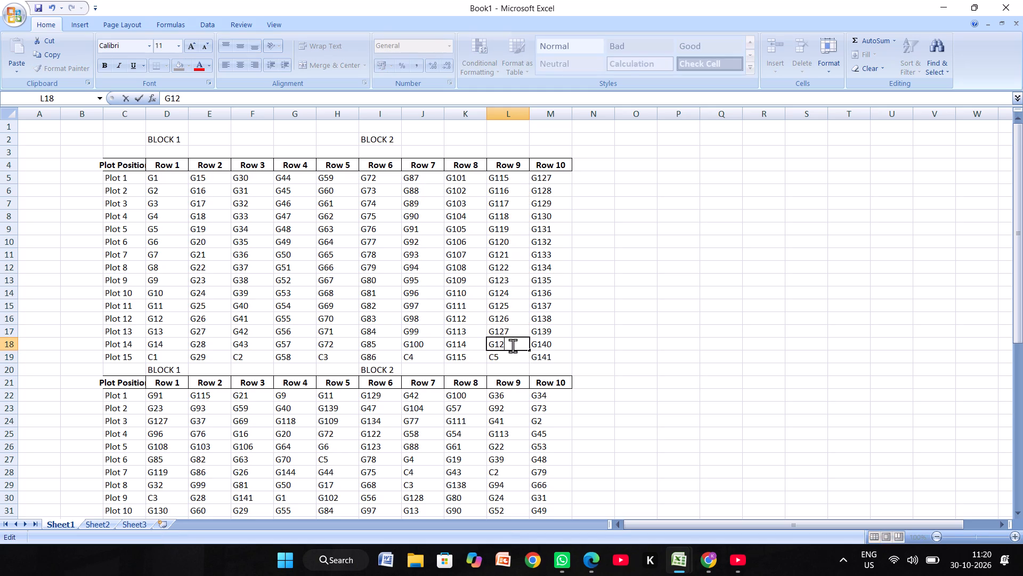
key("8")
Copy G129 through G141 from M7:M19 under Row 10 and paste them two cells higher, starting at Plot 1 (M5).
left_click_drag(547, 204, 549, 345)
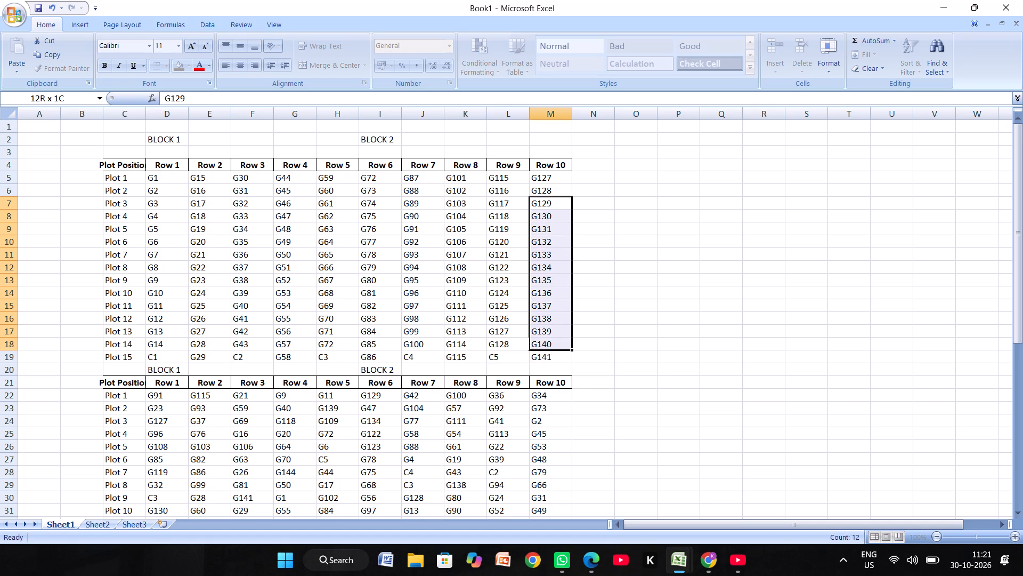
left_click_drag(549, 345, 553, 353)
key("ctrl+c")
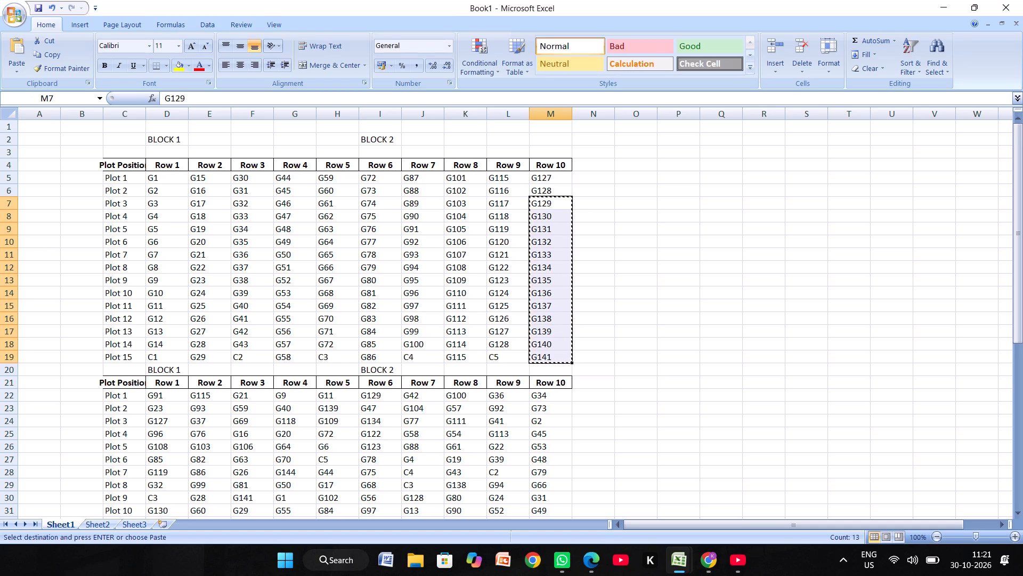
left_click(545, 178)
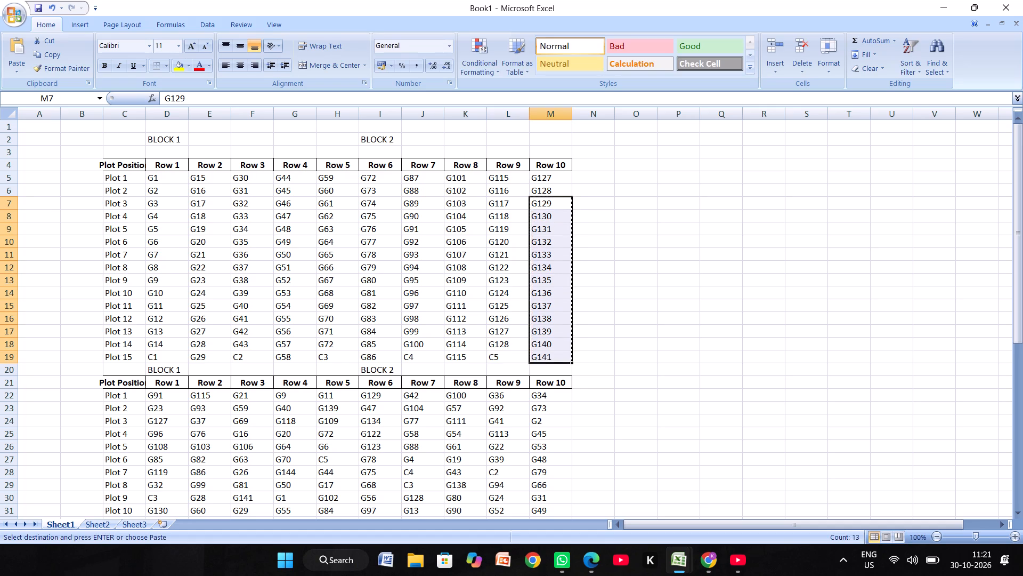
key("ctrl+v")
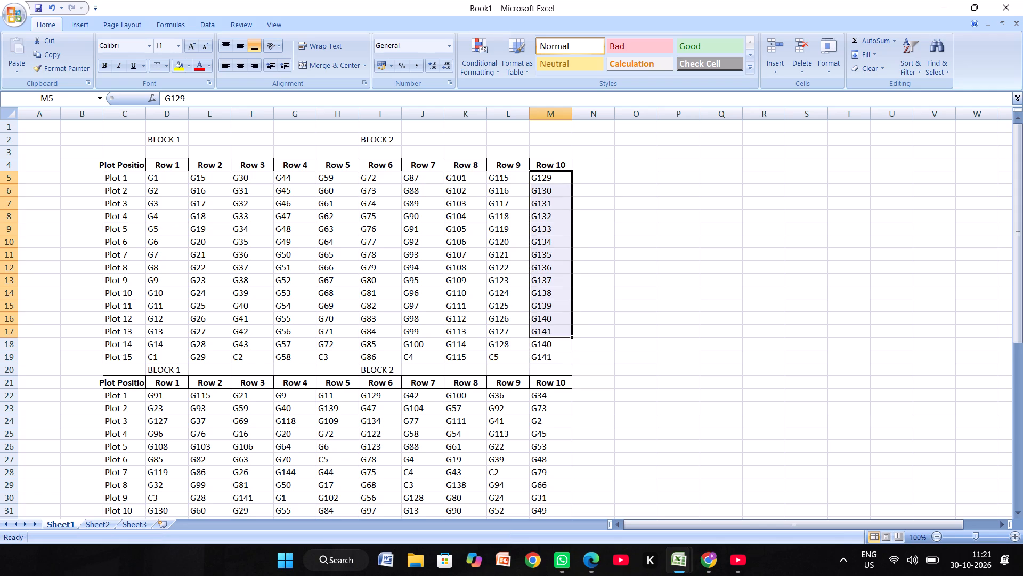
Set Plot 14 of Row 10 (M18) to G142 and Plot 15 (M19) to G143.
triple_click(555, 344)
key("BackSpace")
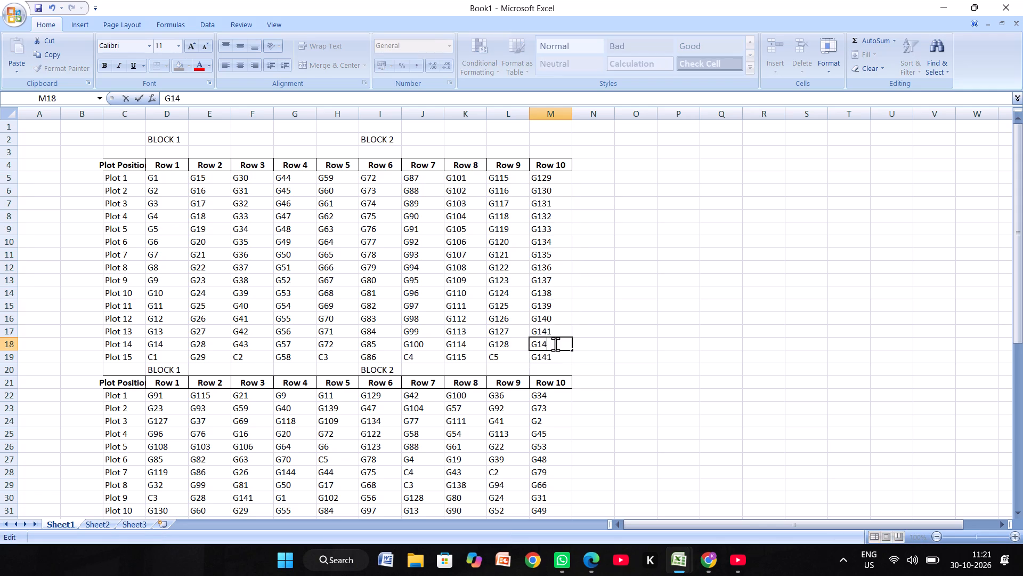
key("2")
key("Down")
key("Down")
key("Down")
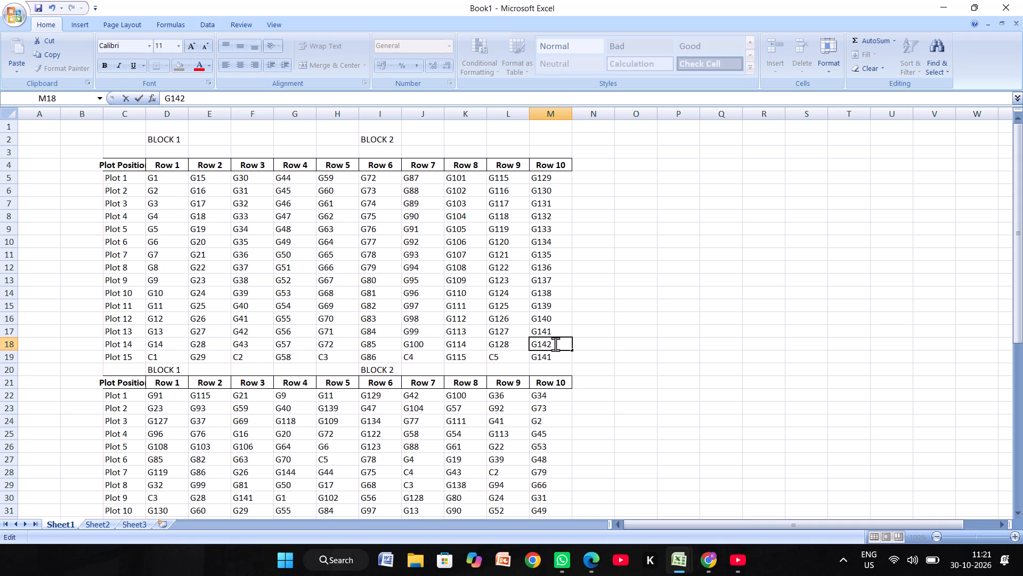
triple_click(551, 356)
key("BackSpace")
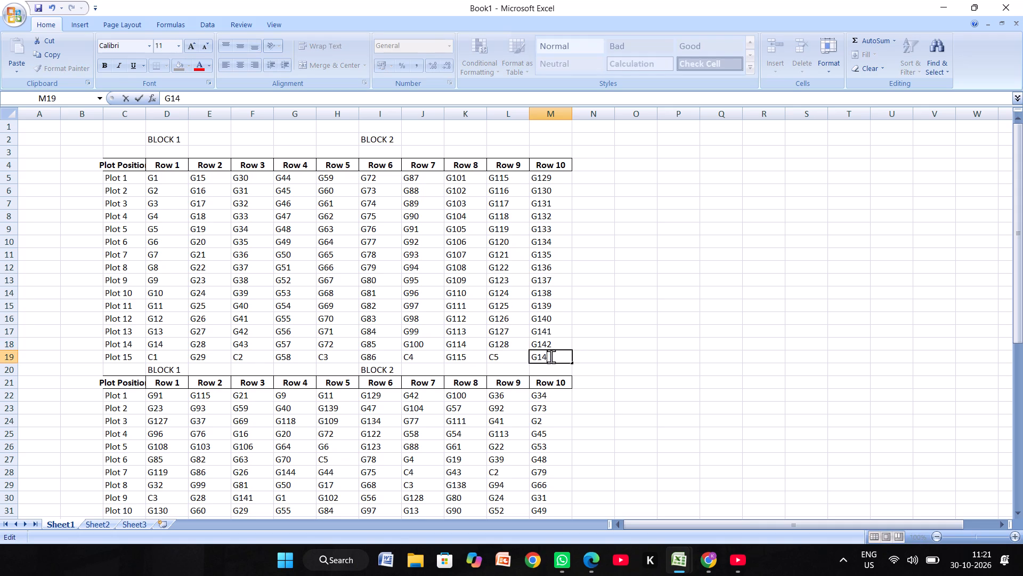
key("BackSpace")
type("43")
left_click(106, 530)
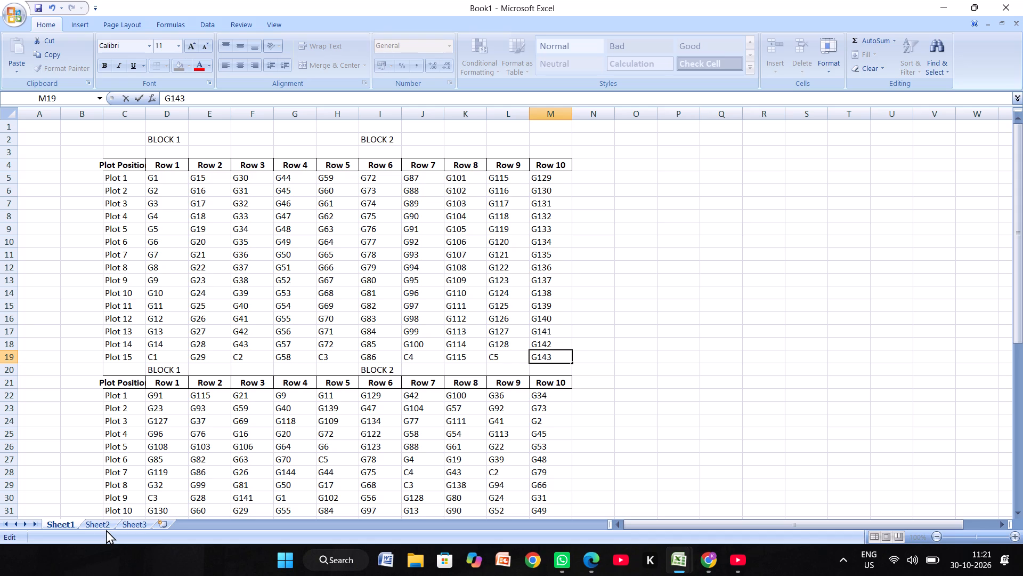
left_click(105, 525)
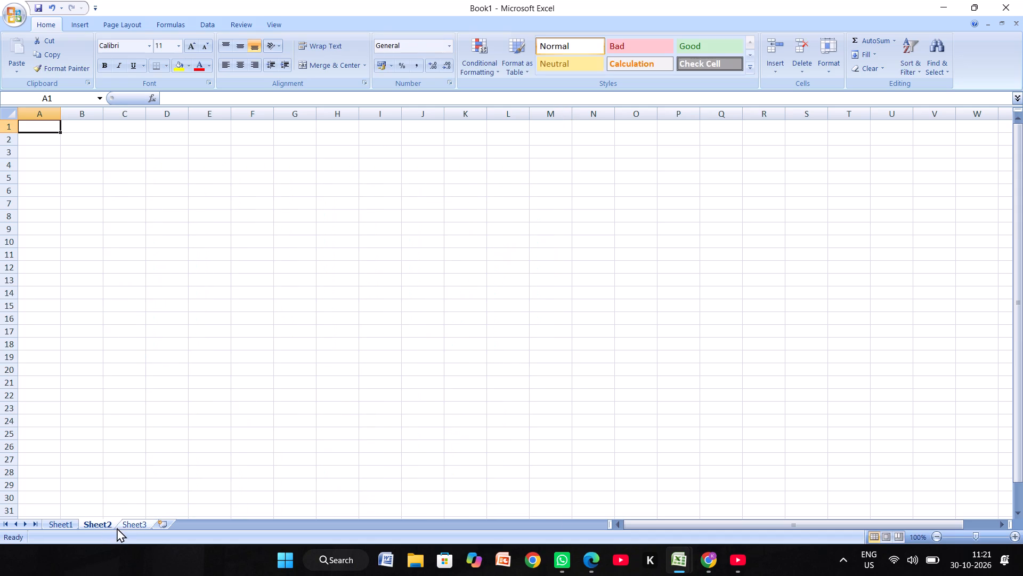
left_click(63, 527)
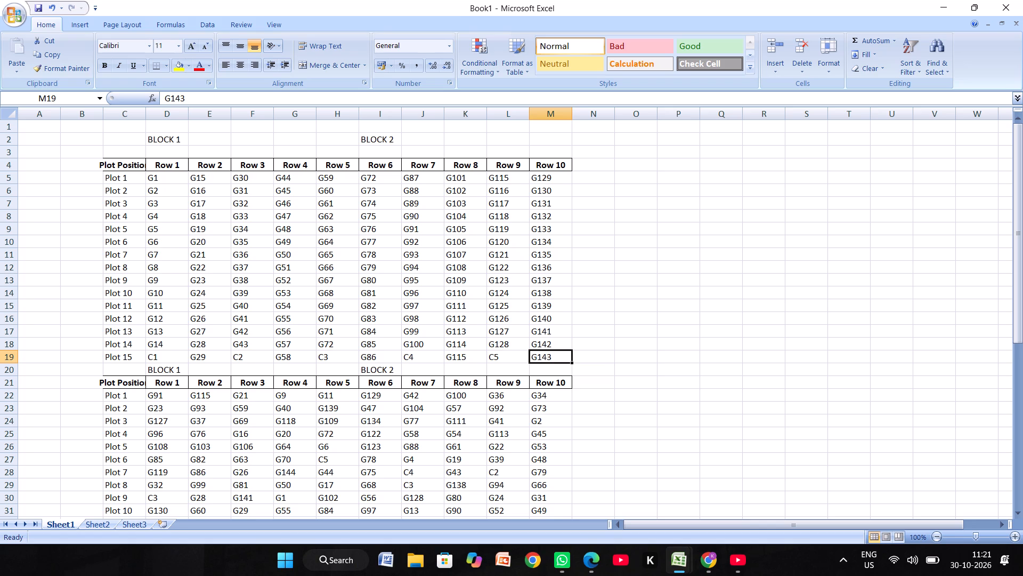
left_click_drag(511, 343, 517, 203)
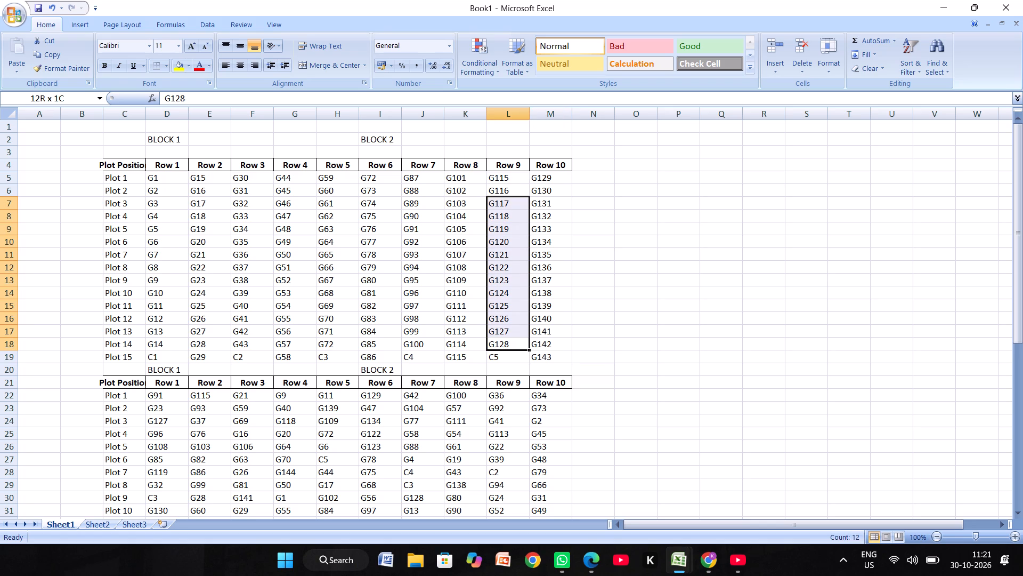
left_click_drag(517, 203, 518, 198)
Copy G73 through G86 from I6:I19 under Row 6 and paste them one cell higher, starting at Plot 1 (I5).
left_click_drag(379, 191, 370, 314)
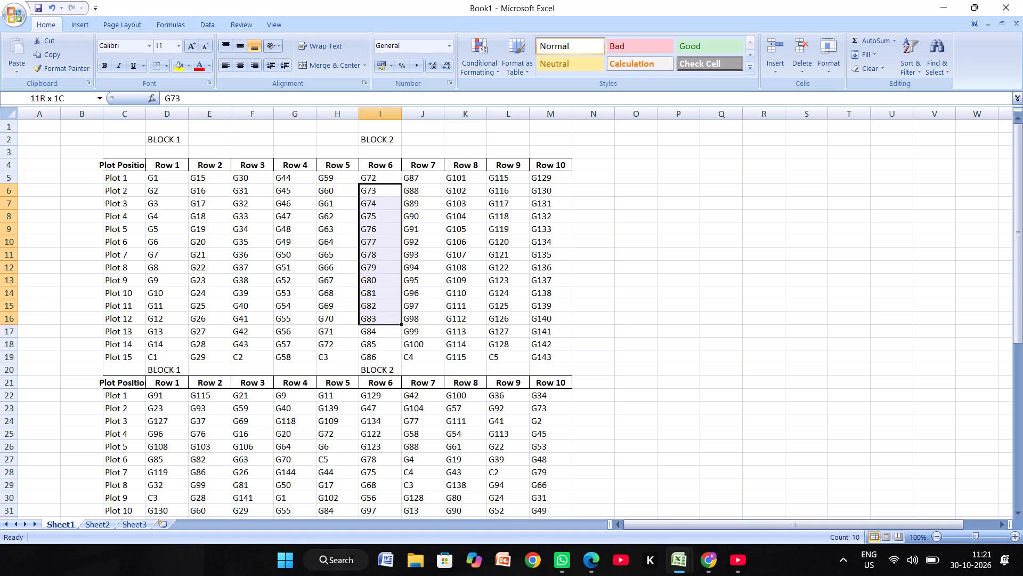
left_click_drag(370, 314, 374, 351)
key("ctrl+c")
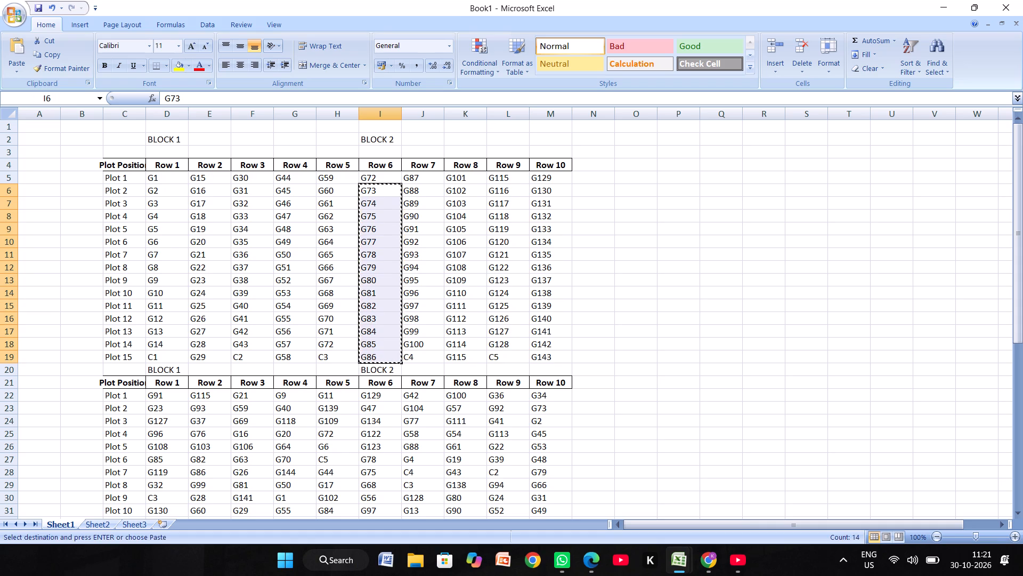
left_click(378, 182)
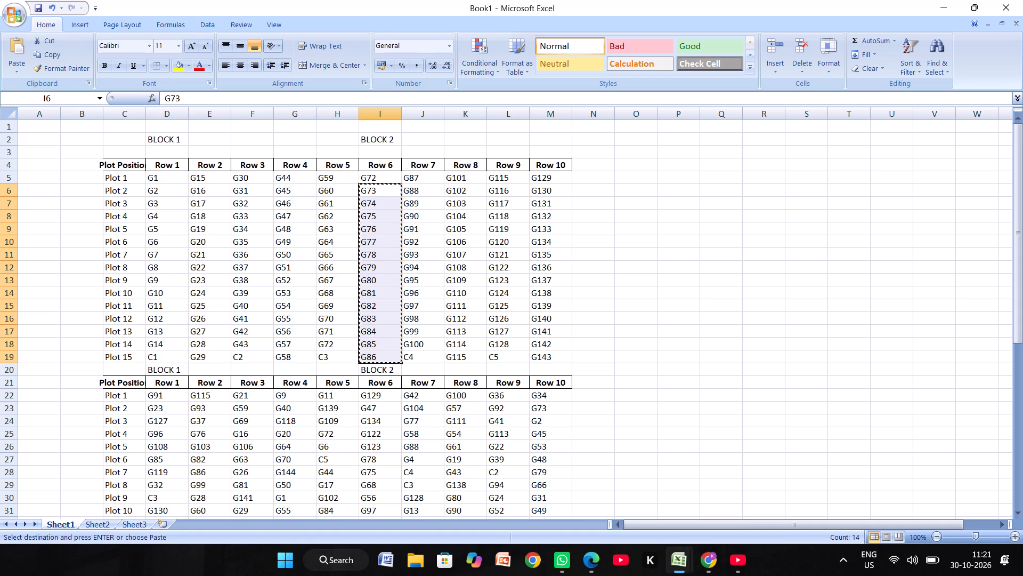
left_click(380, 177)
key("ctrl+v")
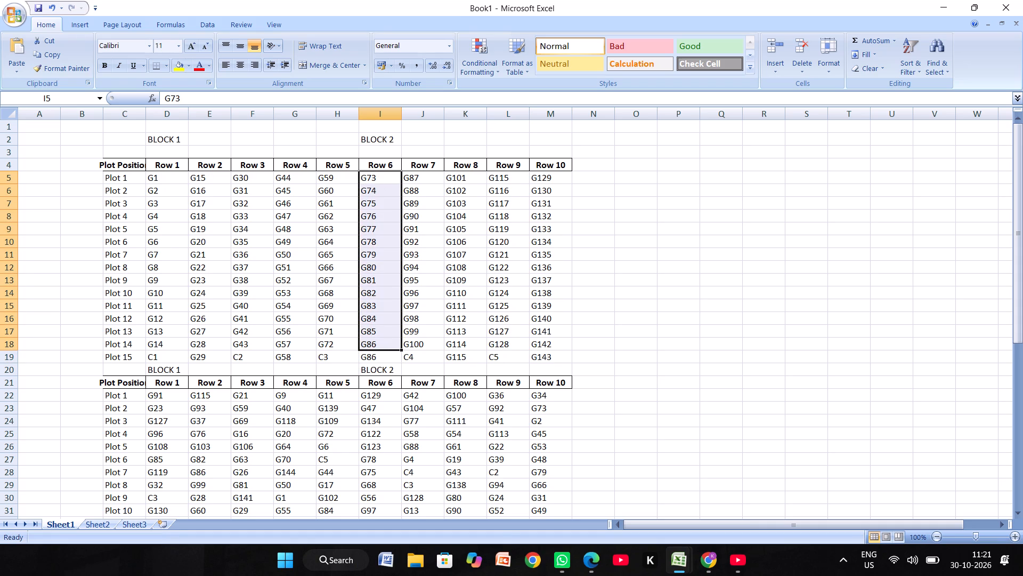
Set Plot 15 of Row 6 (I19) to G87.
triple_click(380, 356)
key("BackSpace")
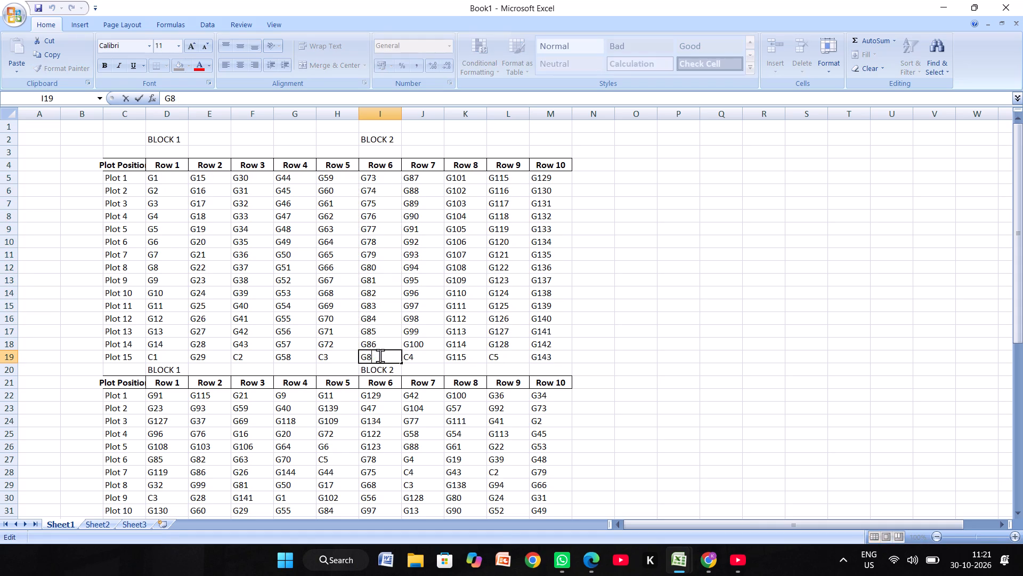
key("7")
Copy G89 through G100 from J7:J18 under Row 7 and paste them two cells higher, starting at Plot 1 (J5).
left_click_drag(424, 347, 409, 206)
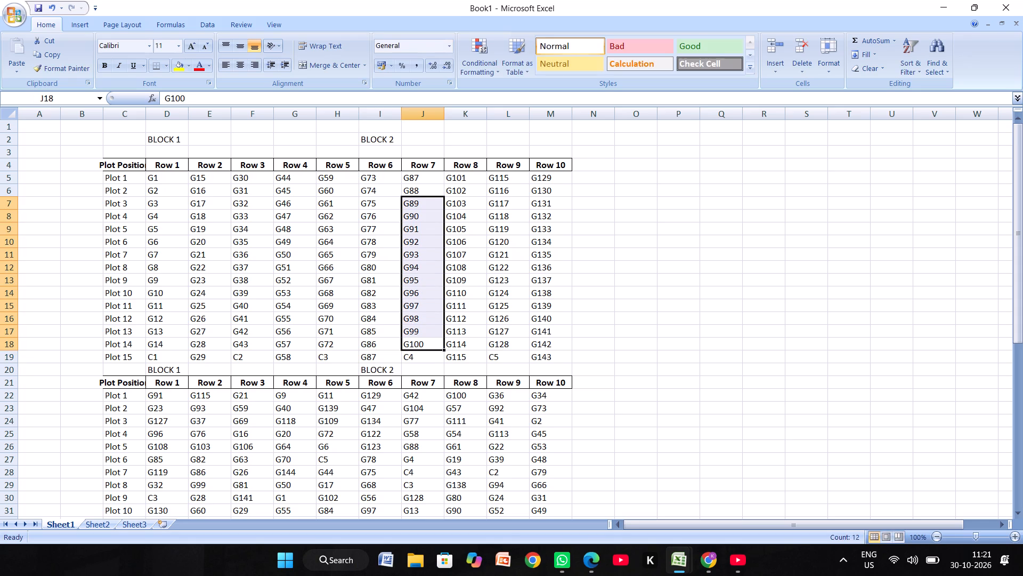
key("ctrl+c")
left_click(413, 178)
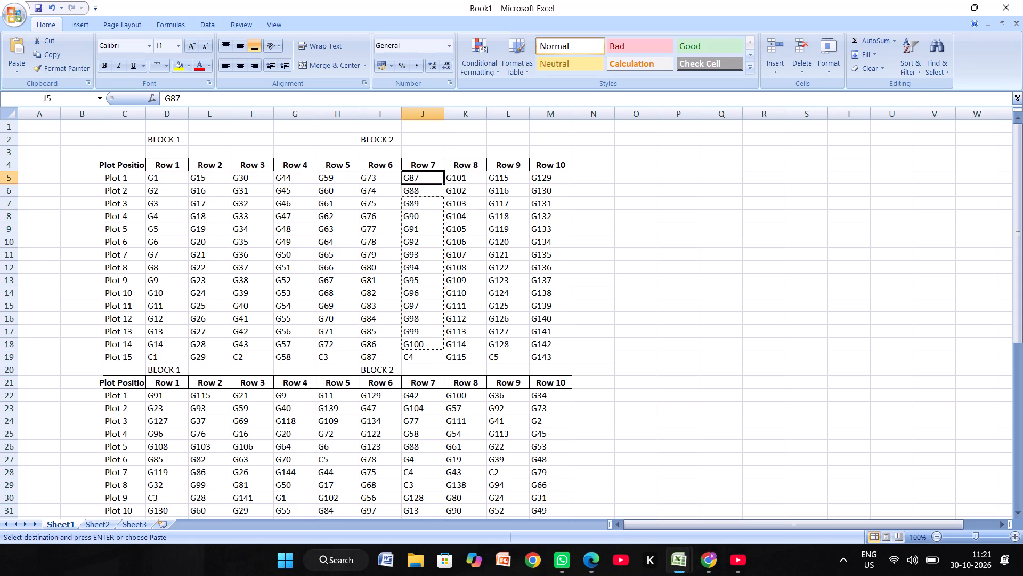
key("ctrl+v")
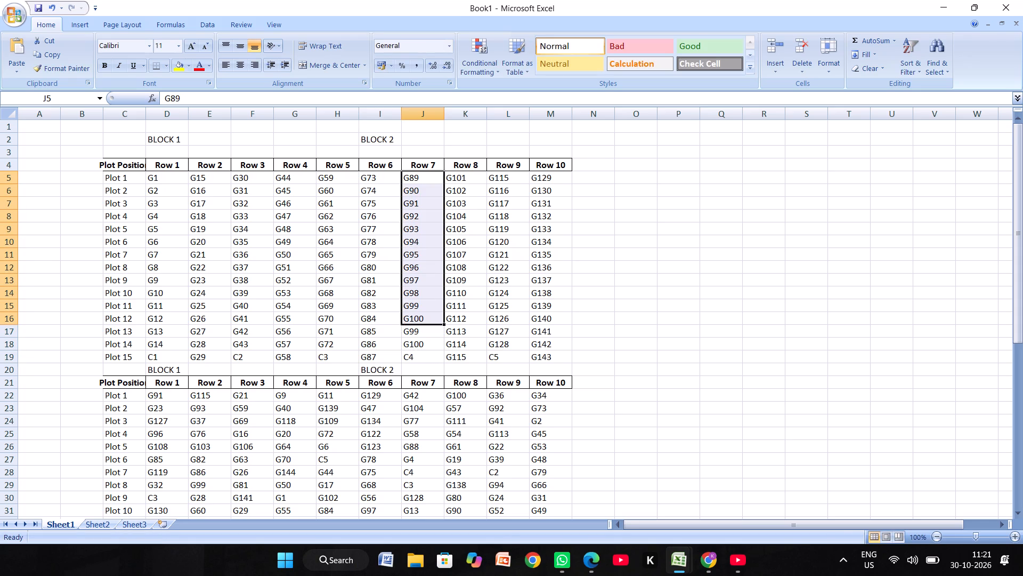
Set Plot 13 of Row 7 (J17) to G101 and Plot 14 (J18) to G102.
triple_click(420, 334)
key("BackSpace")
key("BackSpace")
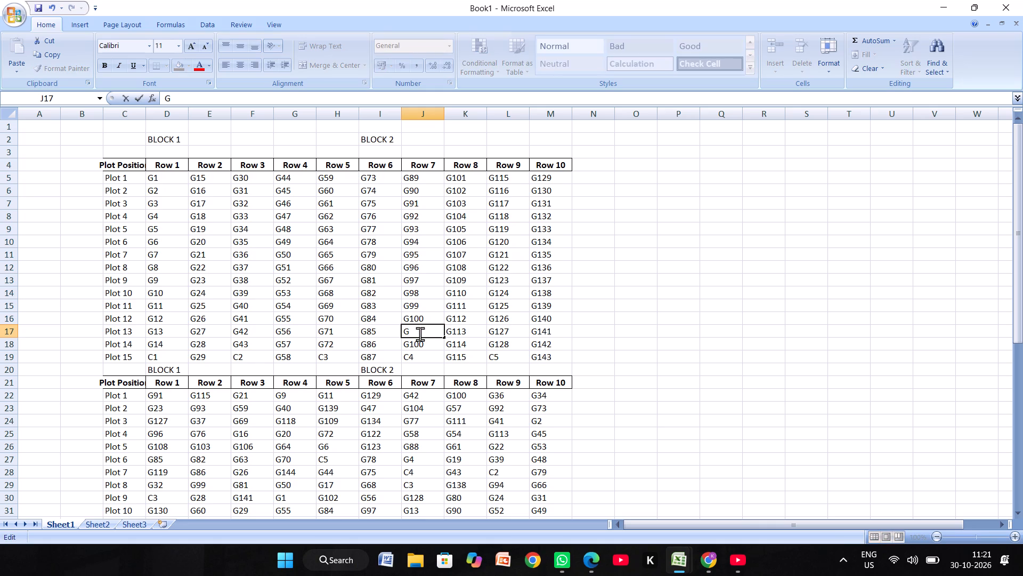
type("101")
key("Down")
key("Down")
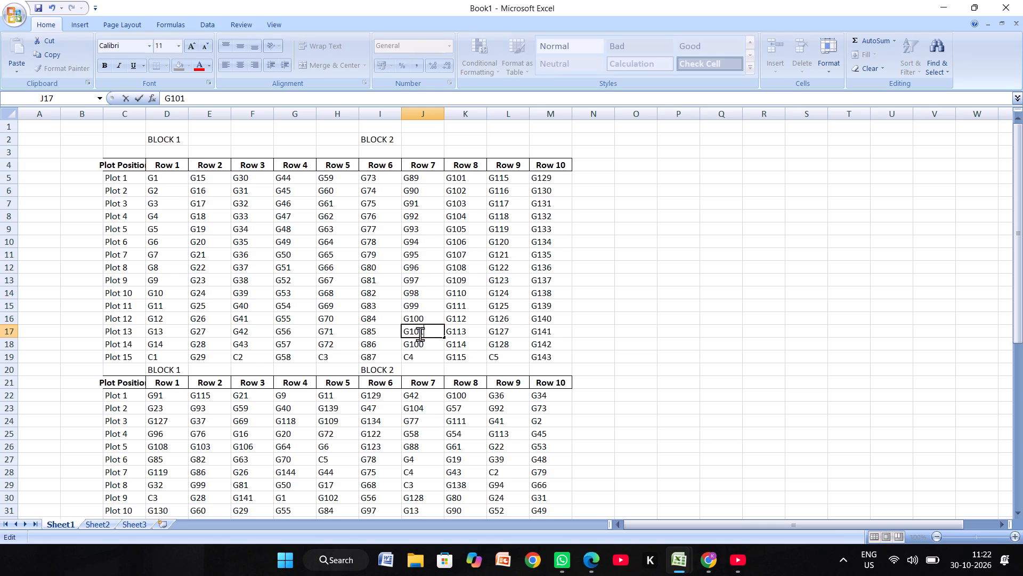
triple_click(424, 342)
key("BackSpace")
key("2")
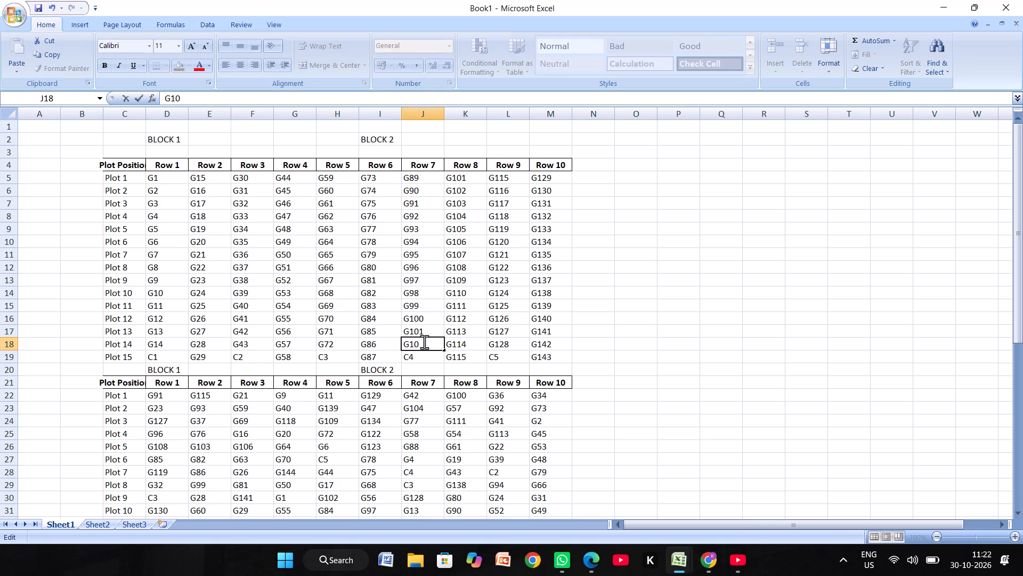
Copy G103 through G115 from K7:K19 under Row 8 and paste them two cells higher, starting at Plot 1 (K5).
left_click_drag(459, 201, 455, 235)
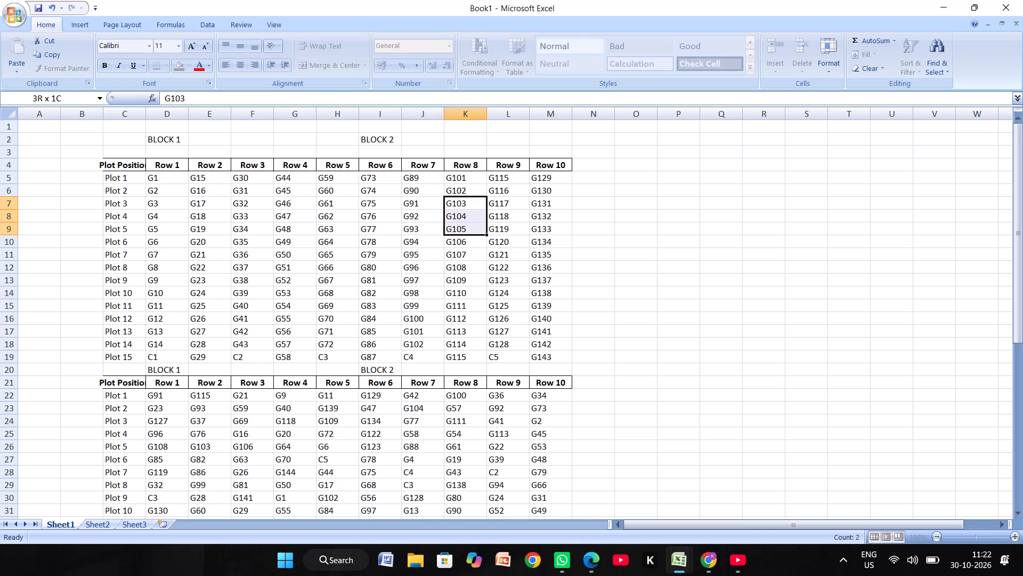
left_click_drag(455, 235, 460, 360)
key("ctrl+c")
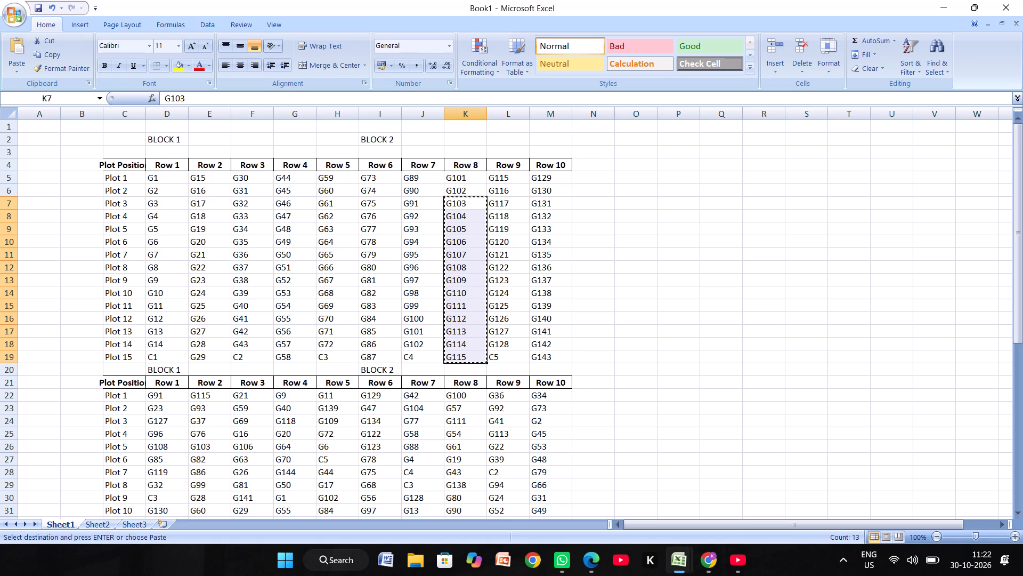
left_click(465, 179)
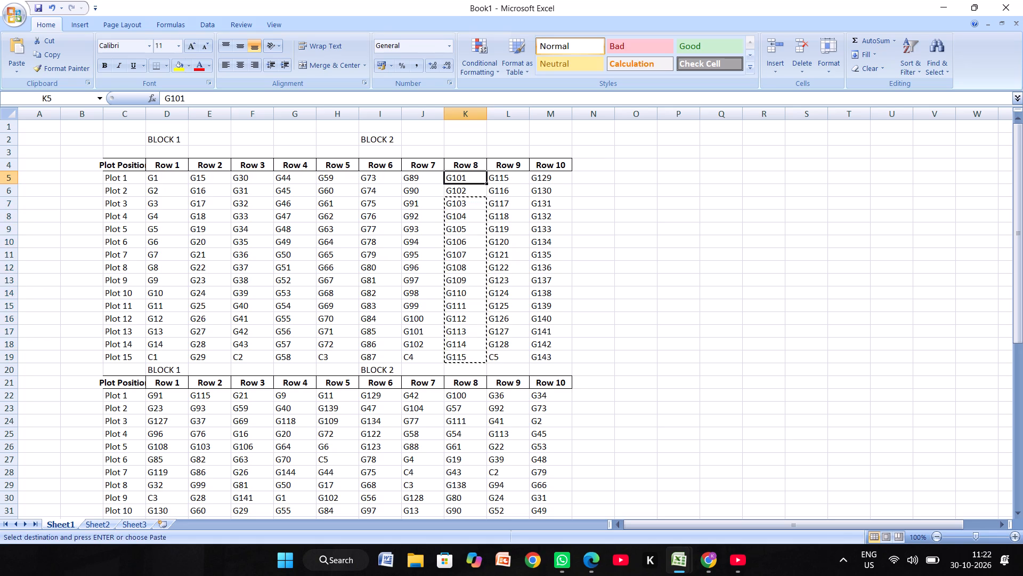
key("ctrl+v")
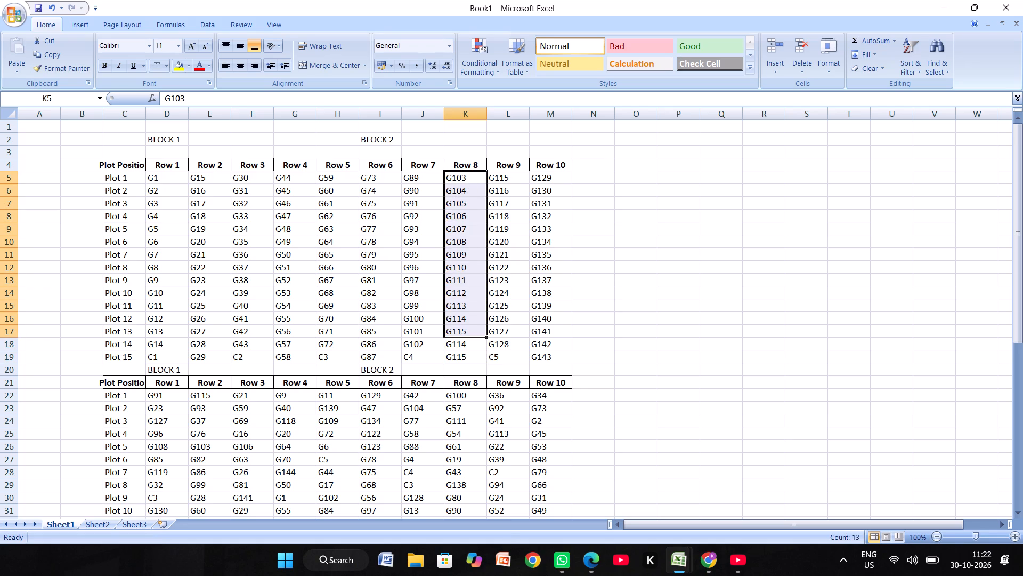
Copy G116 and G117 from L6:L7 under Row 9 into Plots 14 and 15 of Row 8 (K18:K19).
left_click_drag(505, 193, 505, 201)
key("ctrl+c")
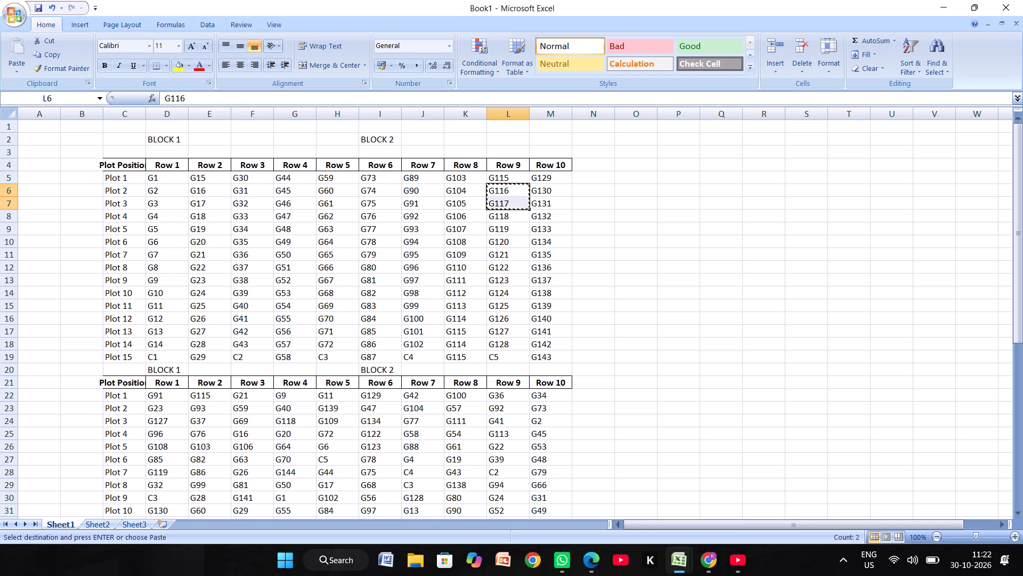
left_click(459, 345)
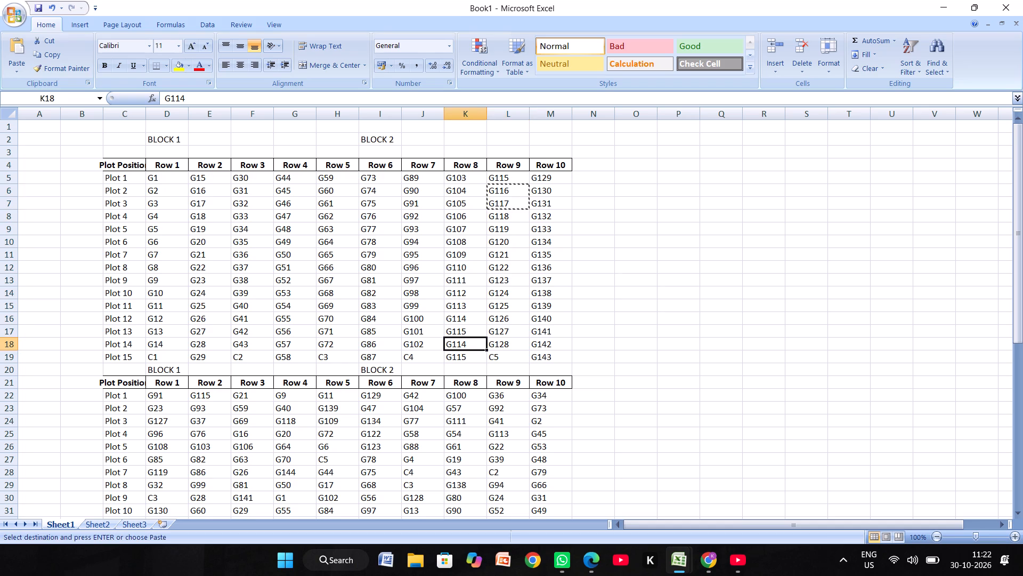
key("ctrl+v")
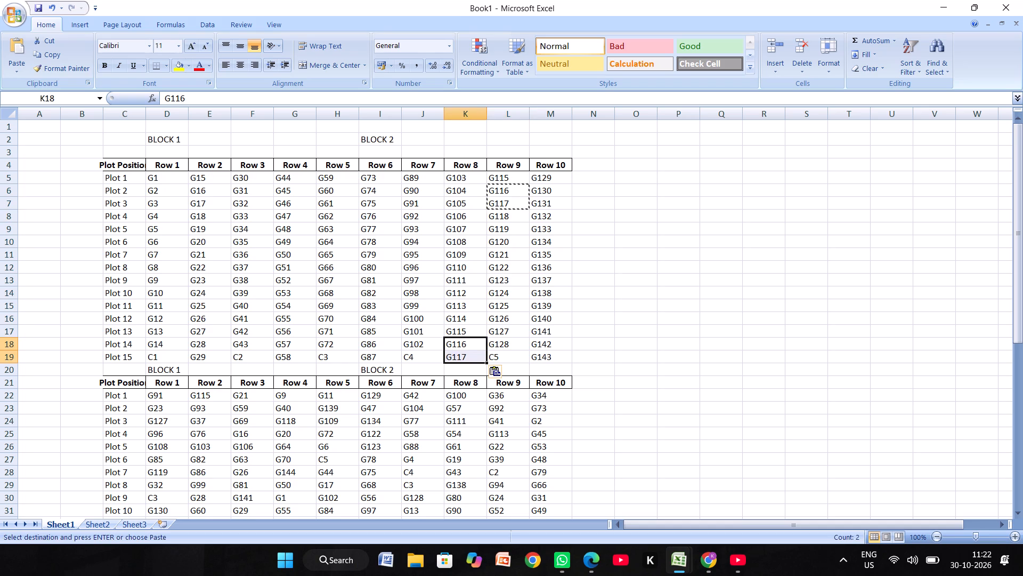
Copy G118 through G128 from L8:L18 under Row 9 and paste them three cells higher, starting at Plot 1 (L5).
left_click_drag(506, 213, 517, 336)
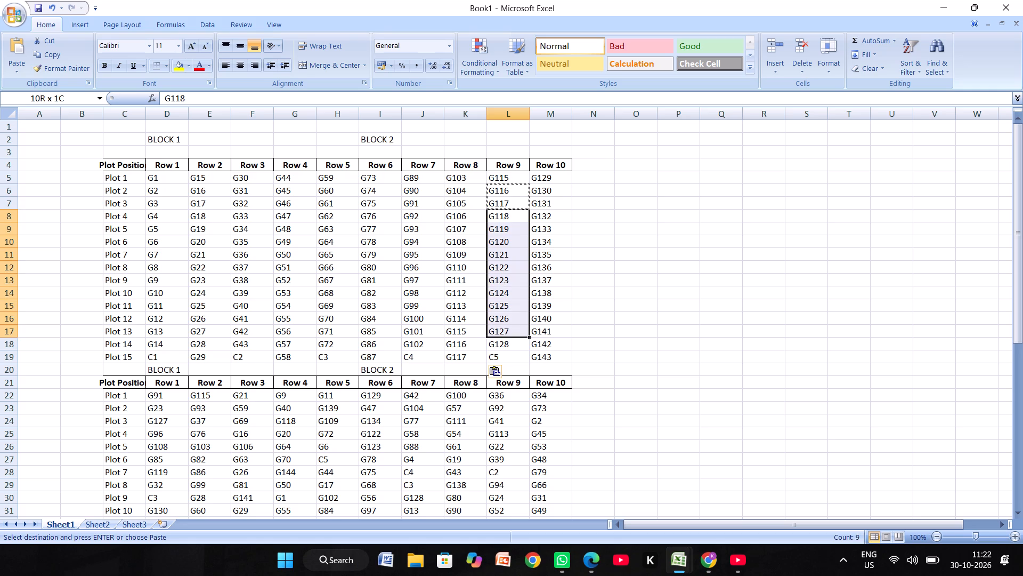
left_click_drag(517, 336, 509, 344)
key("ctrl+c")
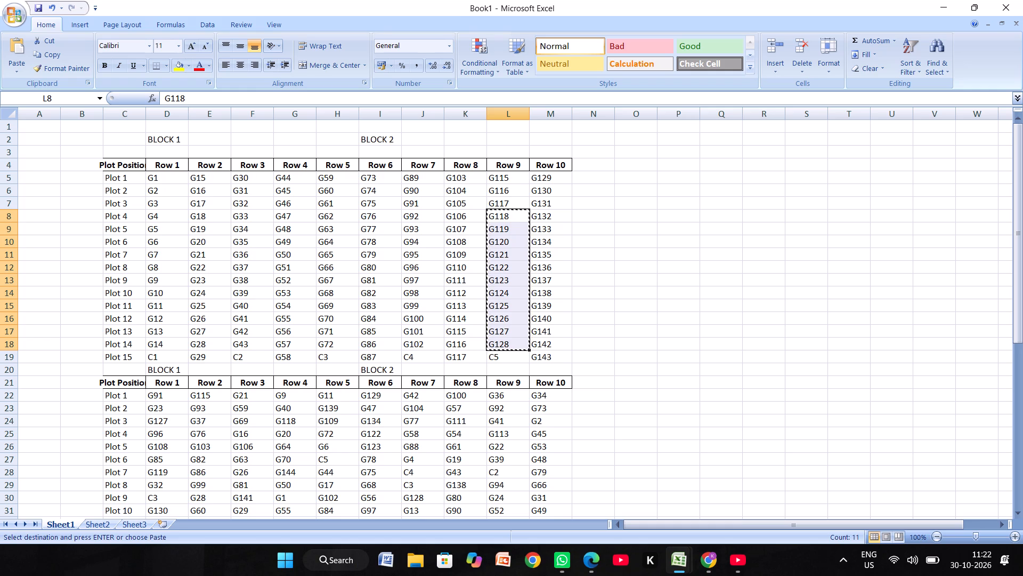
left_click(509, 178)
key("ctrl+v")
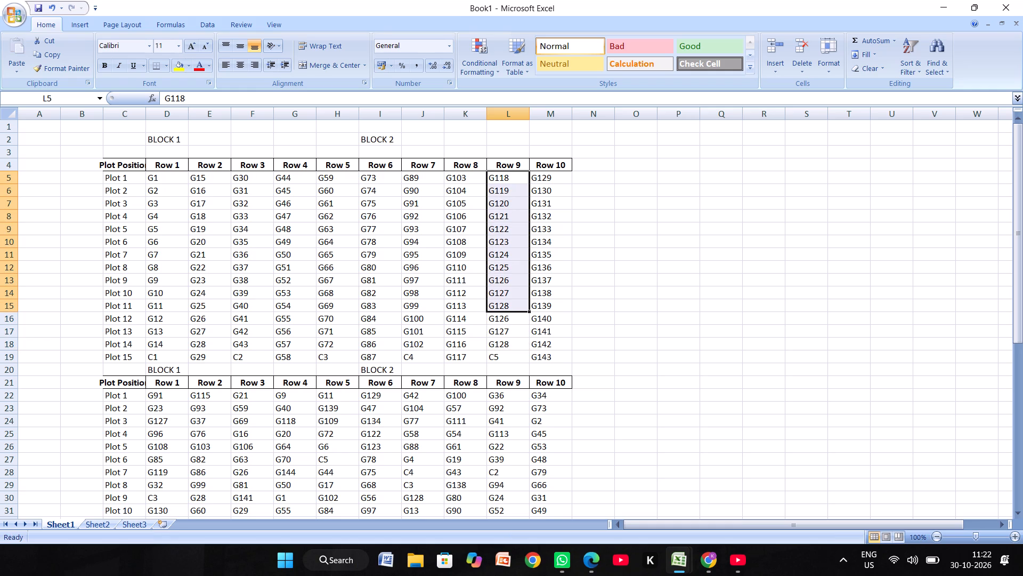
Copy G129 through G131 from M5:M7 under Row 10 into Plots 12 to 14 of Row 9 (L16:L18).
left_click_drag(551, 174, 549, 207)
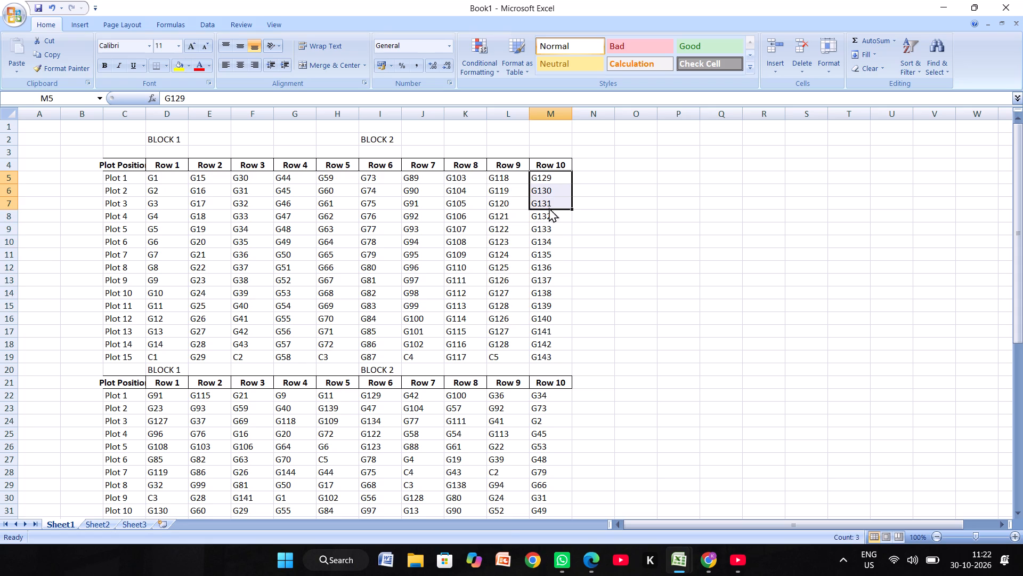
key("ctrl+c")
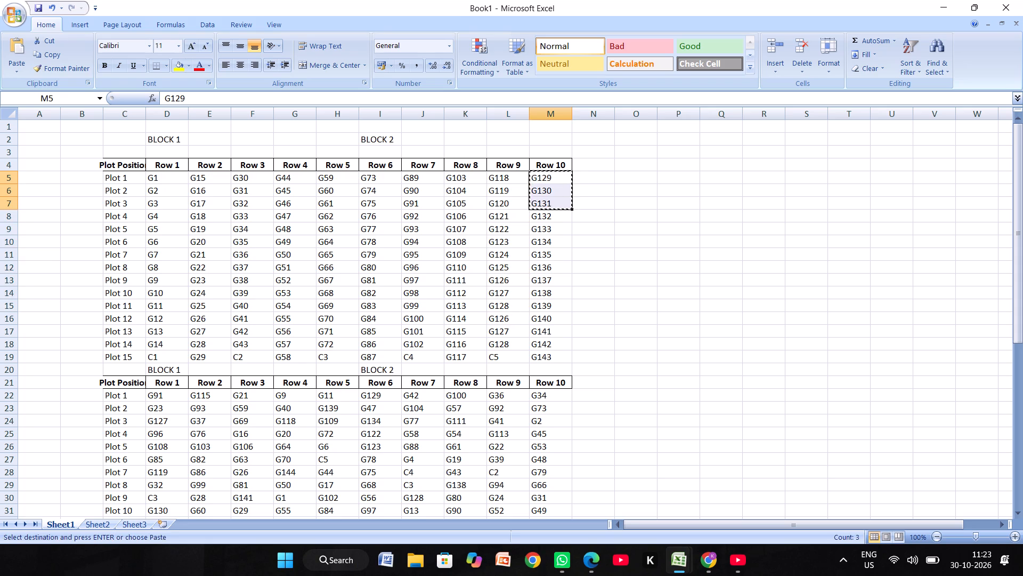
left_click(499, 320)
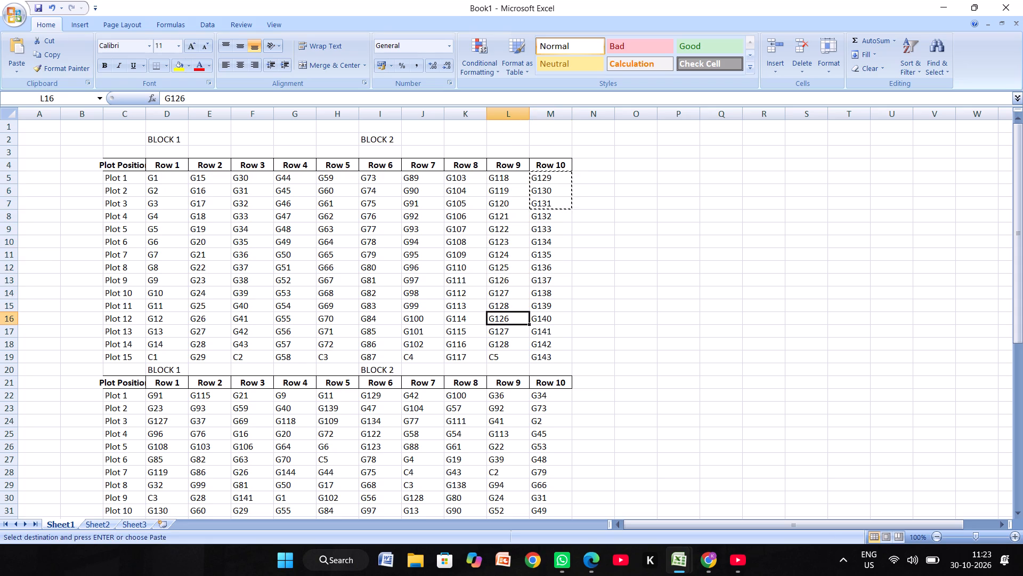
key("ctrl+v")
scroll(516, 301, "right", 2, "ctrl")
scroll(516, 301, "left", 2, "ctrl")
scroll(516, 301, "right", 1)
scroll(516, 301, "left", 1)
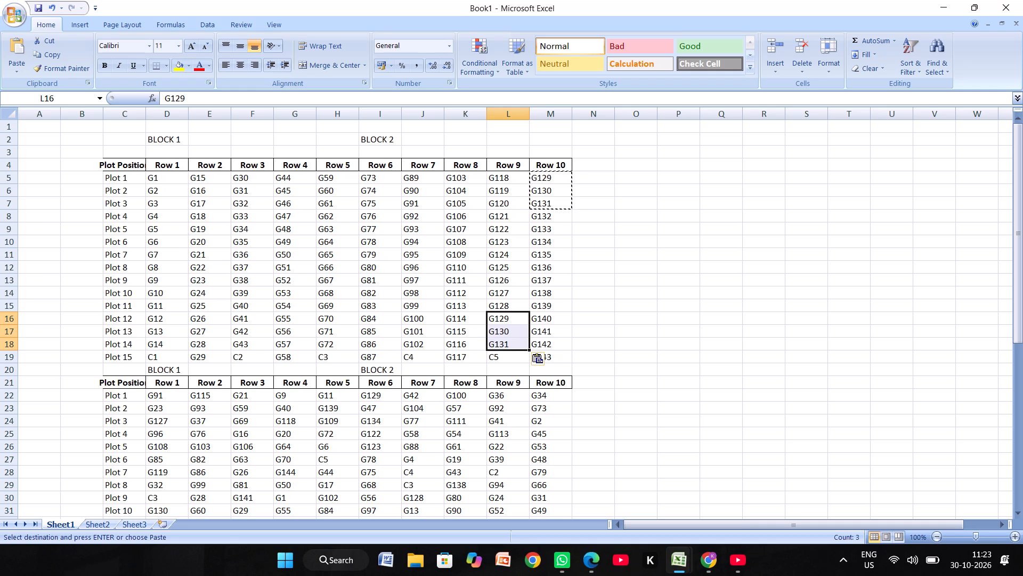
Copy G132 through G143 from M8:M19 under Row 10 and paste them three cells higher, starting at Plot 1 (M5).
left_click_drag(553, 220, 553, 352)
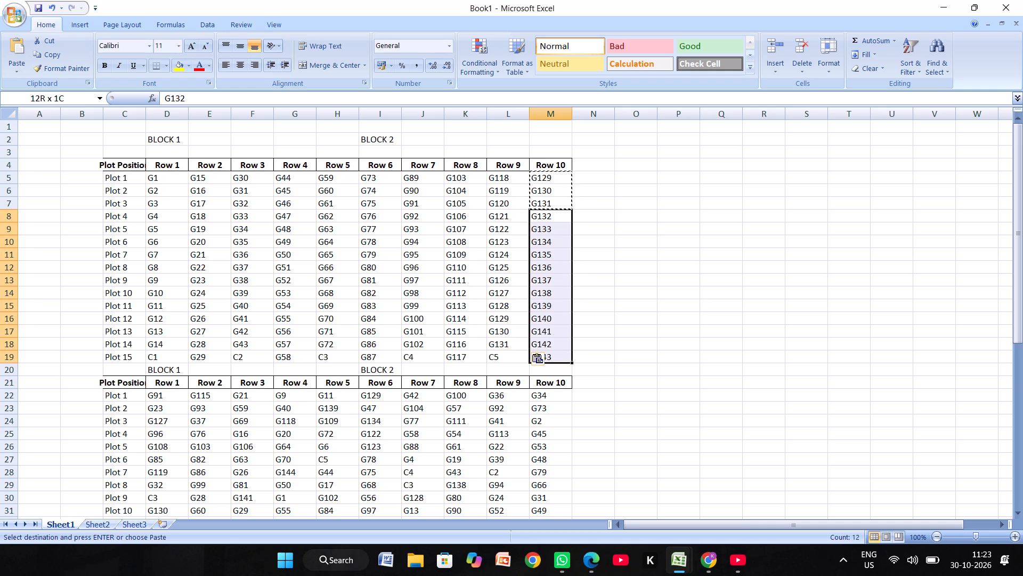
left_click_drag(553, 352, 550, 356)
key("ctrl+c")
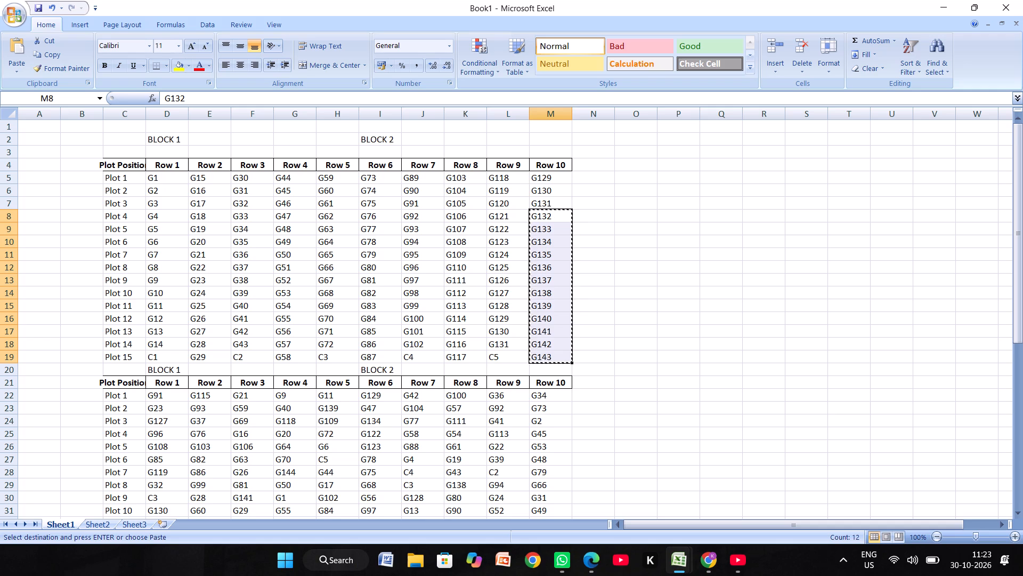
left_click(540, 177)
key("ctrl+v")
left_click(540, 177)
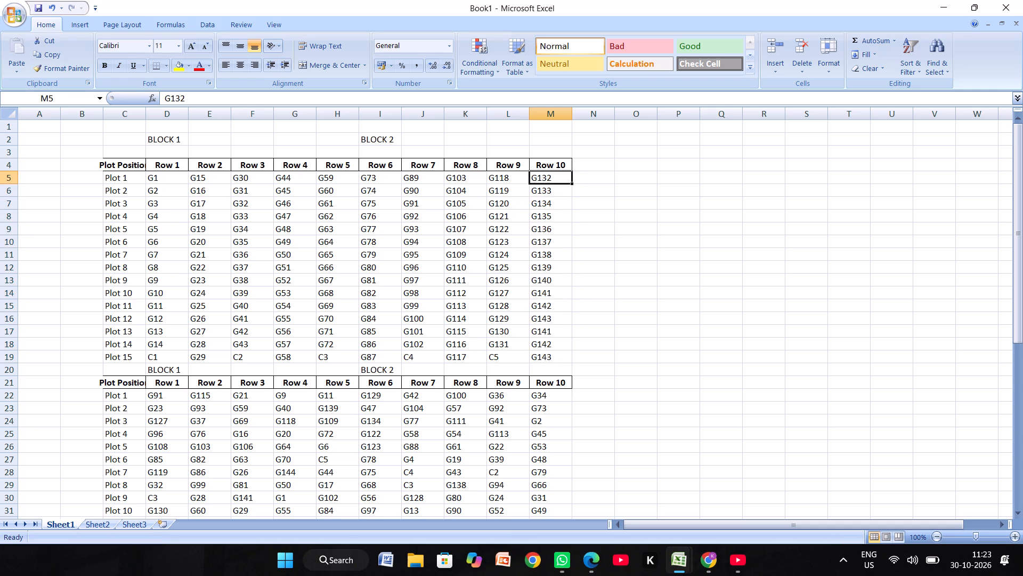
Set Plot 13 of Row 10 (M17) to G142 and Plot 14 (M18) to G143.
triple_click(558, 335)
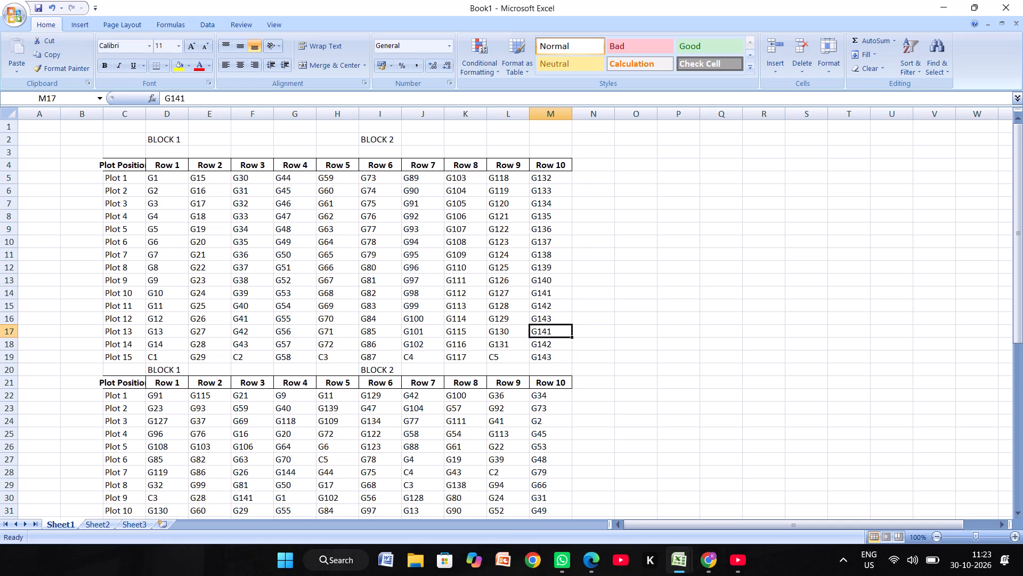
triple_click(557, 331)
key("BackSpace")
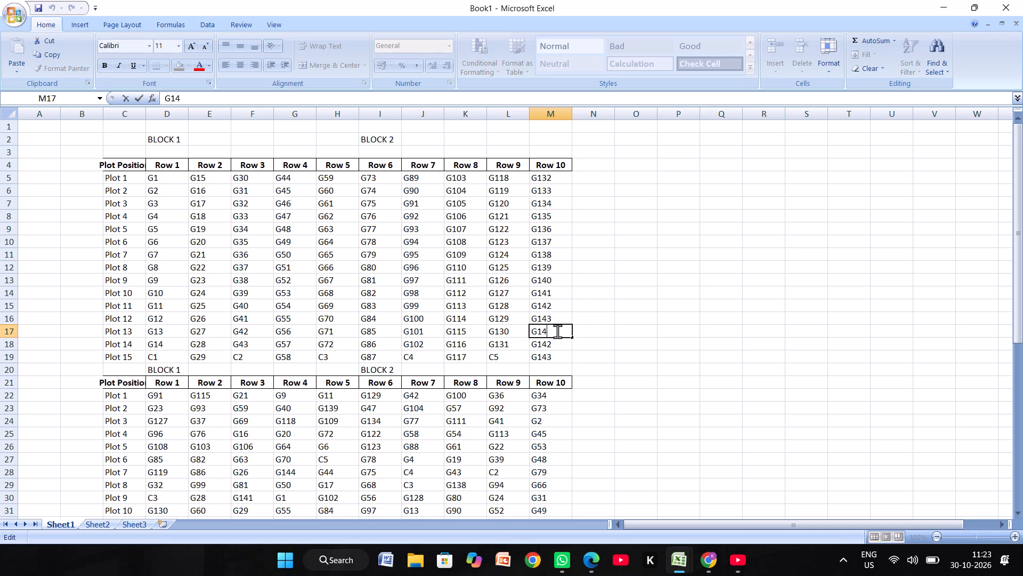
key("2")
key("Down")
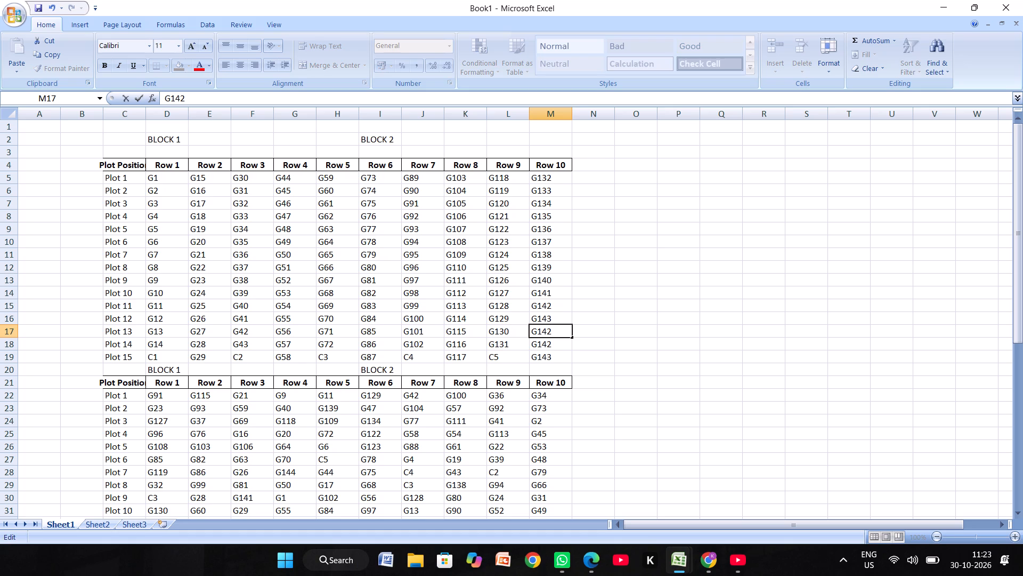
left_click(546, 347)
left_click_drag(546, 347, 561, 339)
key("BackSpace")
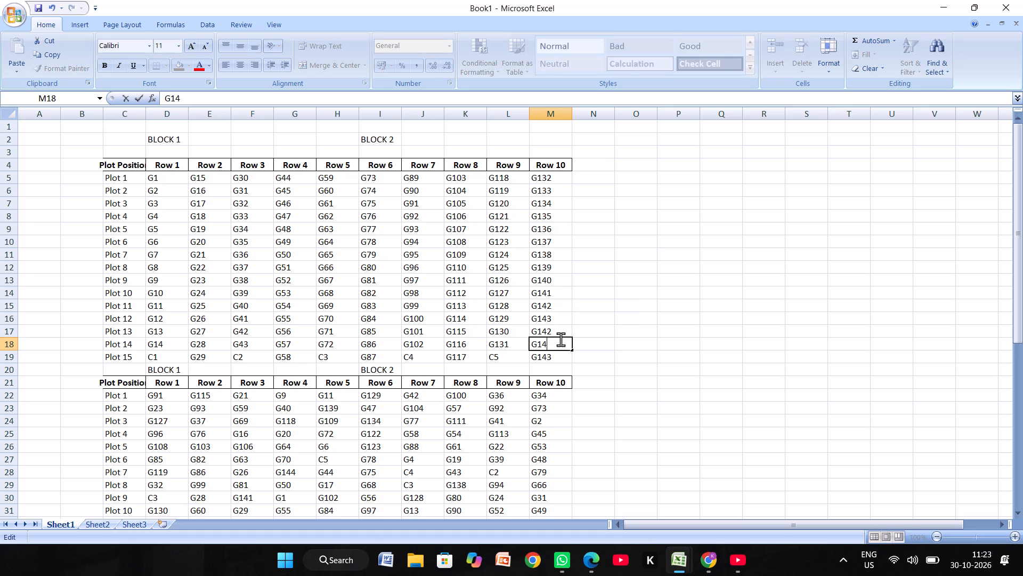
key("3")
key("Down")
Set Plot 15 of Row 10 (M19) to G145.
left_click(621, 352)
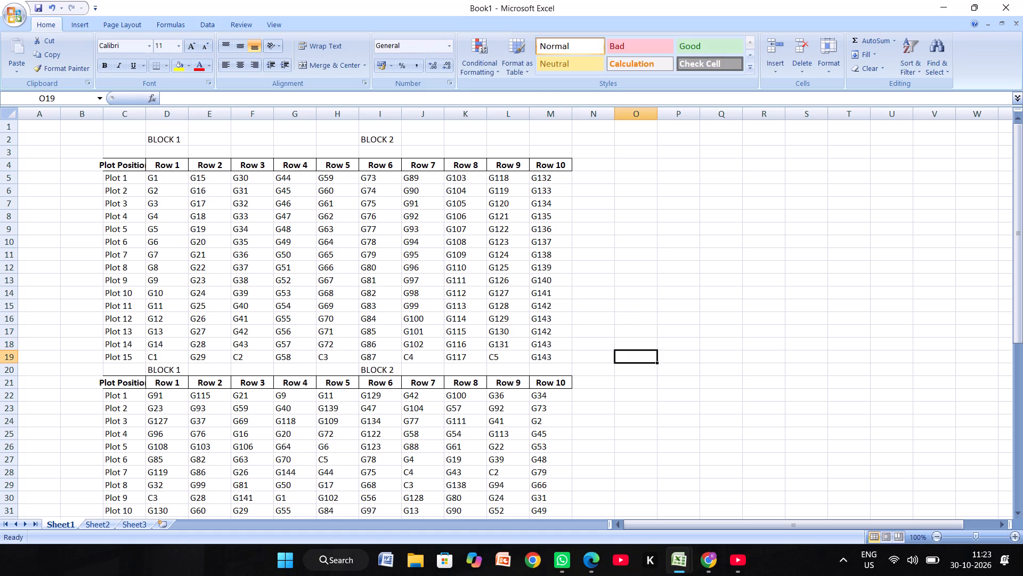
left_click(546, 353)
left_click_drag(546, 353, 551, 356)
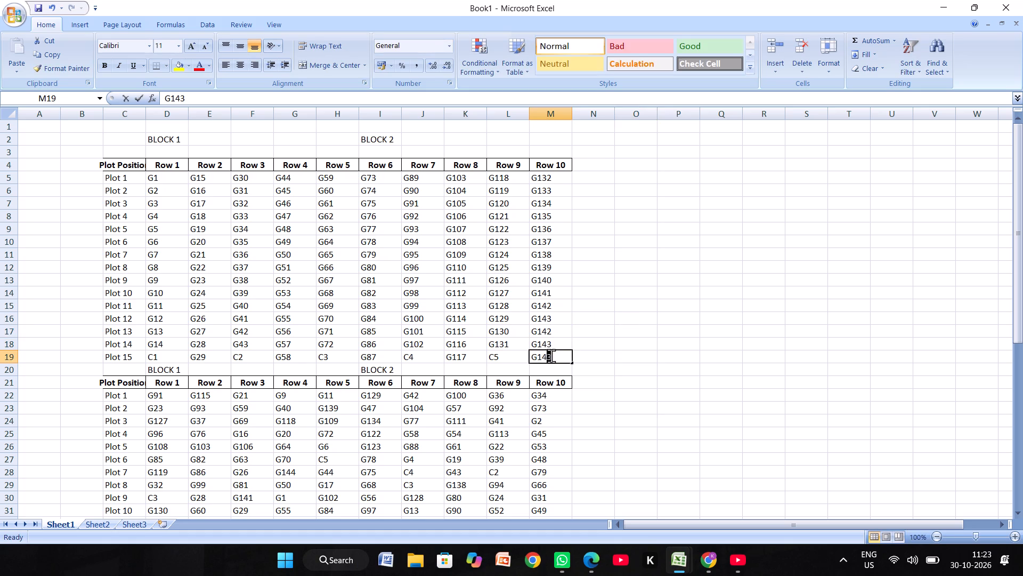
left_click_drag(551, 356, 563, 363)
key("BackSpace")
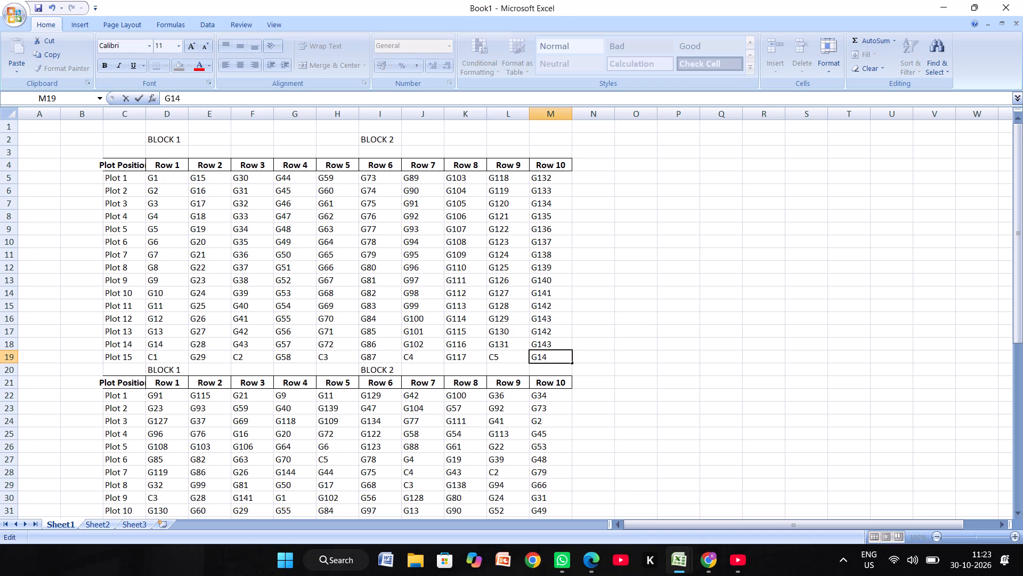
key("4")
key("Up")
key("BackSpace")
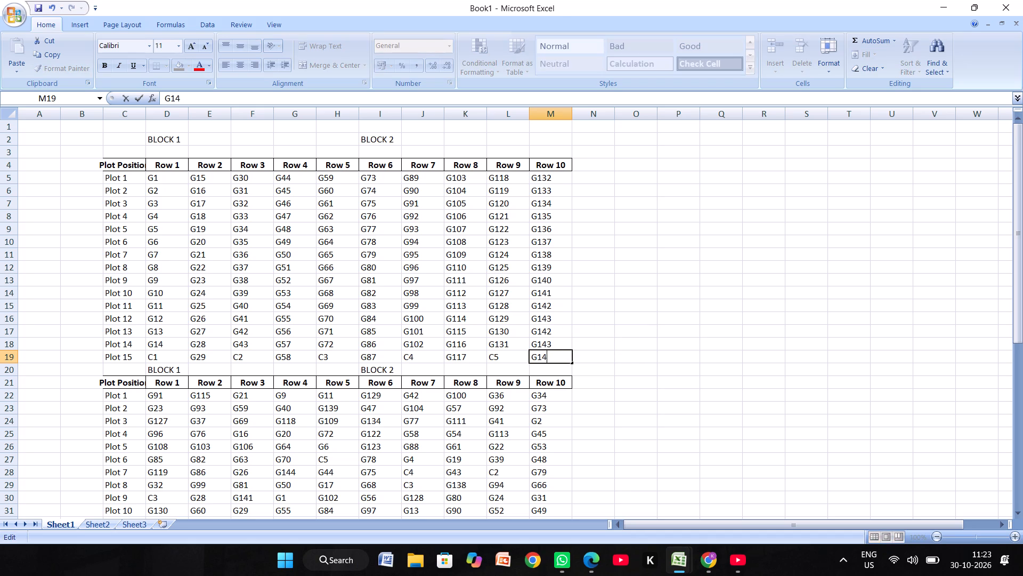
key("5")
Renumber Plots 11 to 14 of Row 10 (M15:M18) as G141, G142, G143 and G144.
triple_click(552, 344)
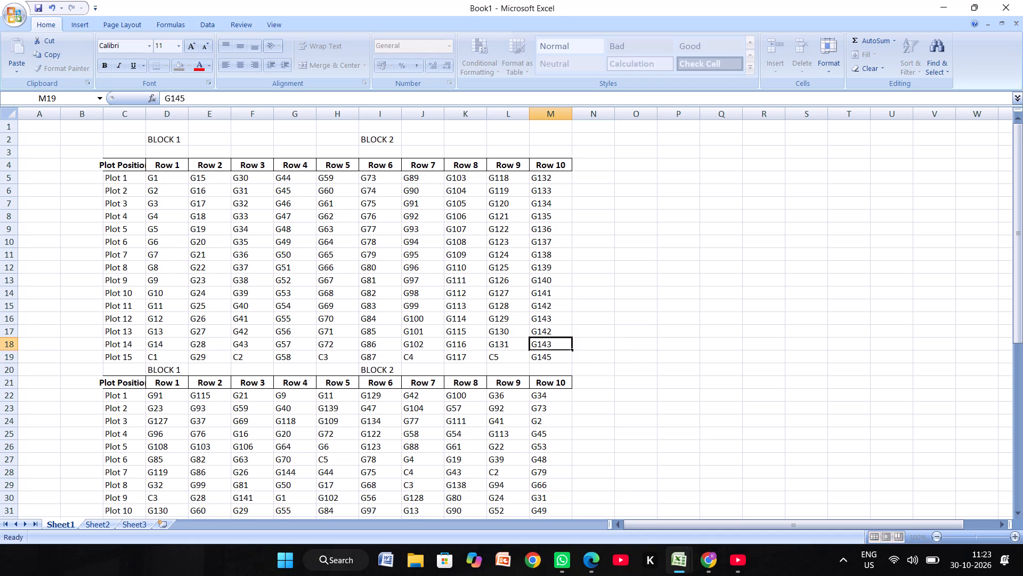
key("BackSpace")
key("4")
key("Left")
double_click(555, 327)
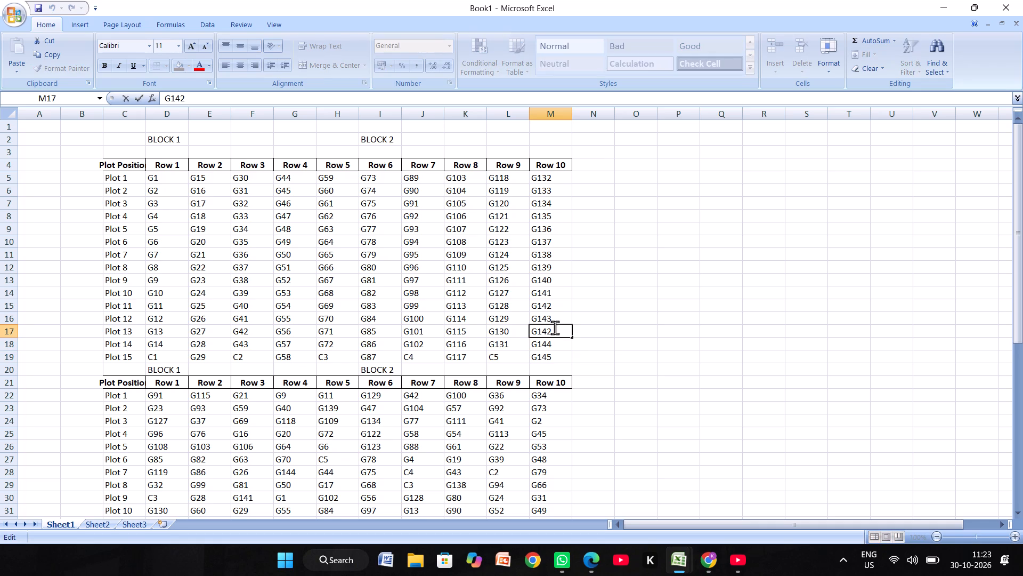
key("BackSpace")
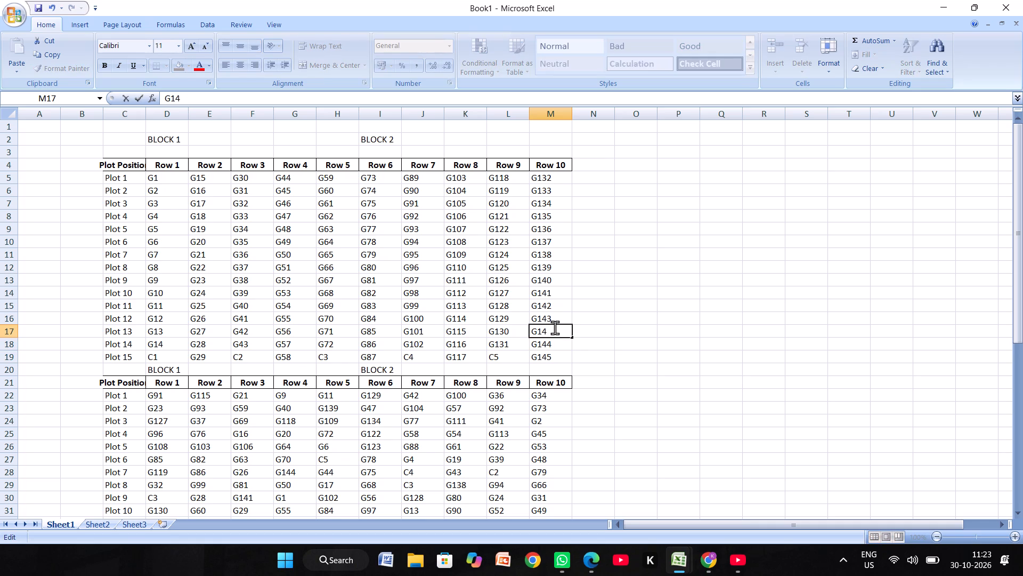
key("3")
triple_click(554, 317)
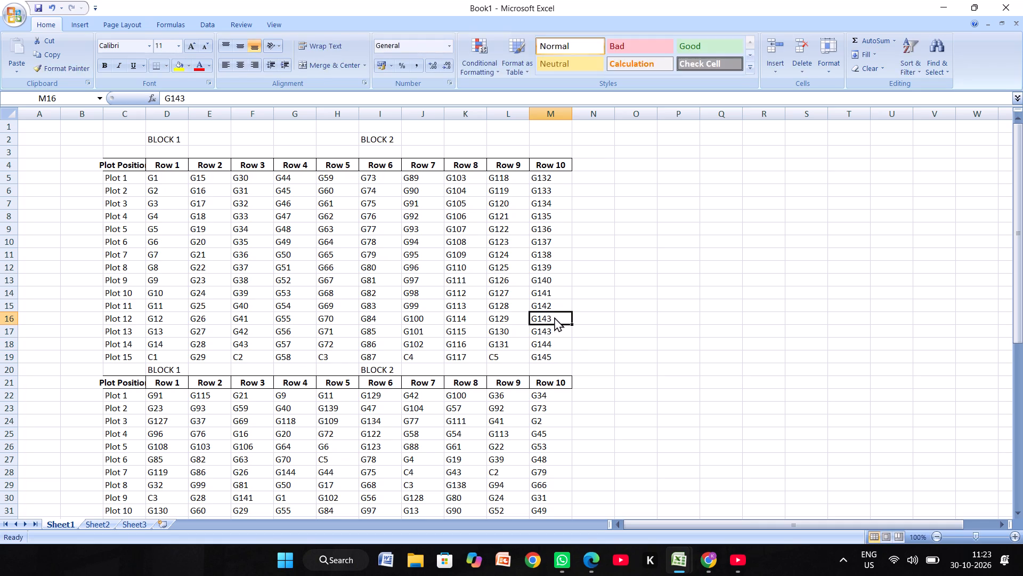
key("BackSpace")
key("2")
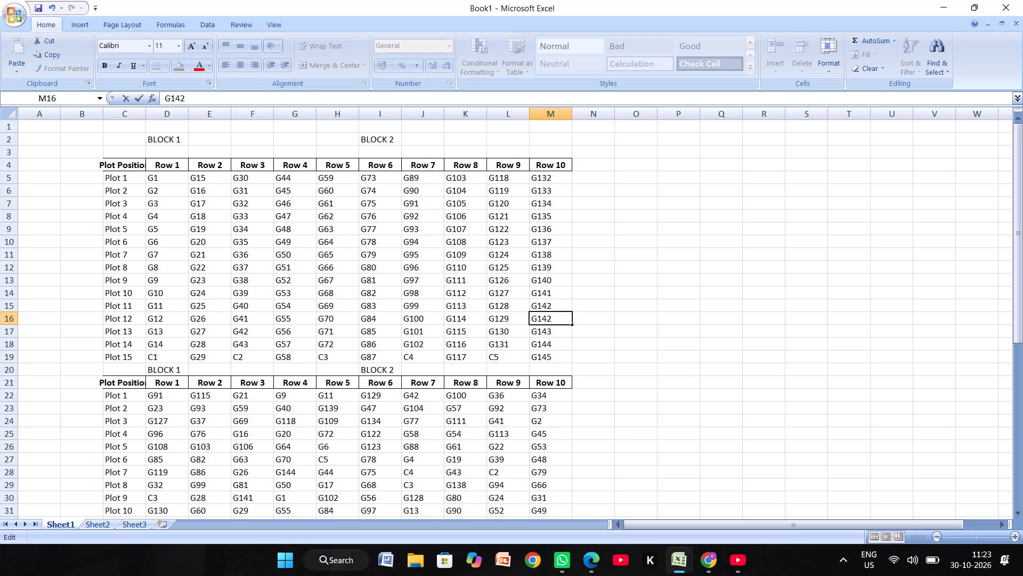
double_click(554, 305)
double_click(554, 305)
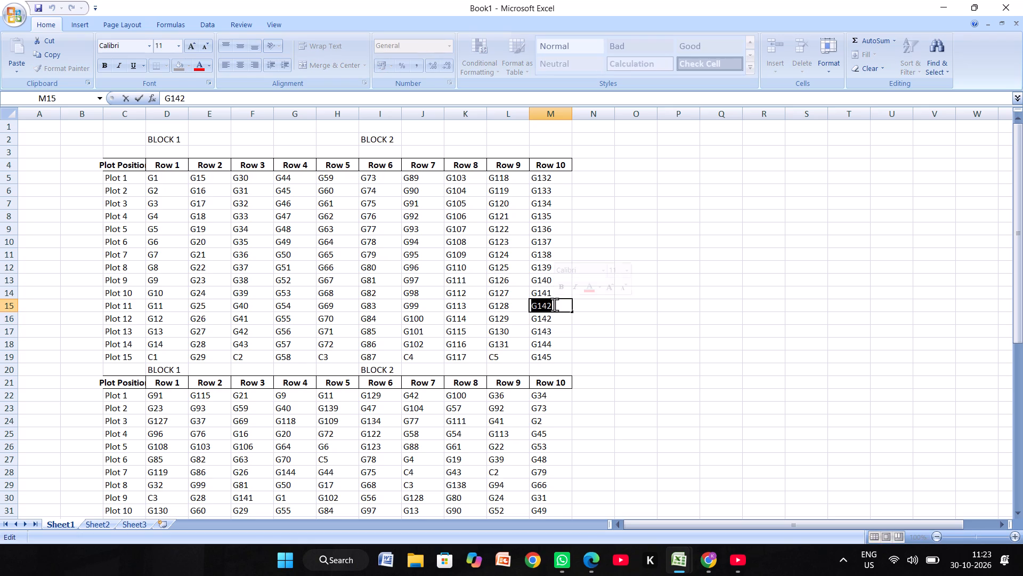
left_click(554, 305)
key("BackSpace")
key("1")
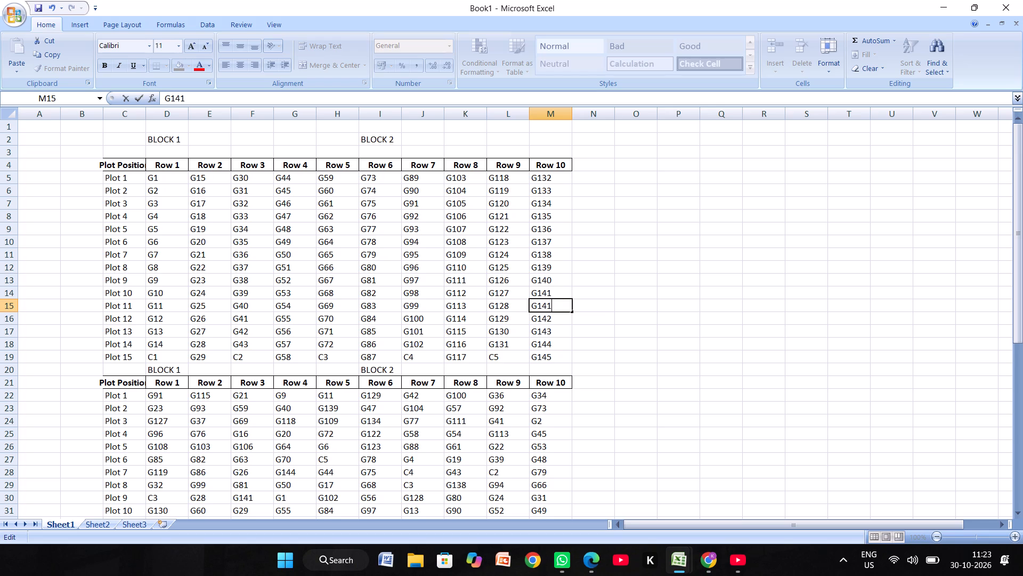
Copy G132 through G140 in Row 10 (M5:M13) one cell lower, starting at Plot 2, and set Plot 1 (M5) to G131.
left_click_drag(554, 283, 567, 204)
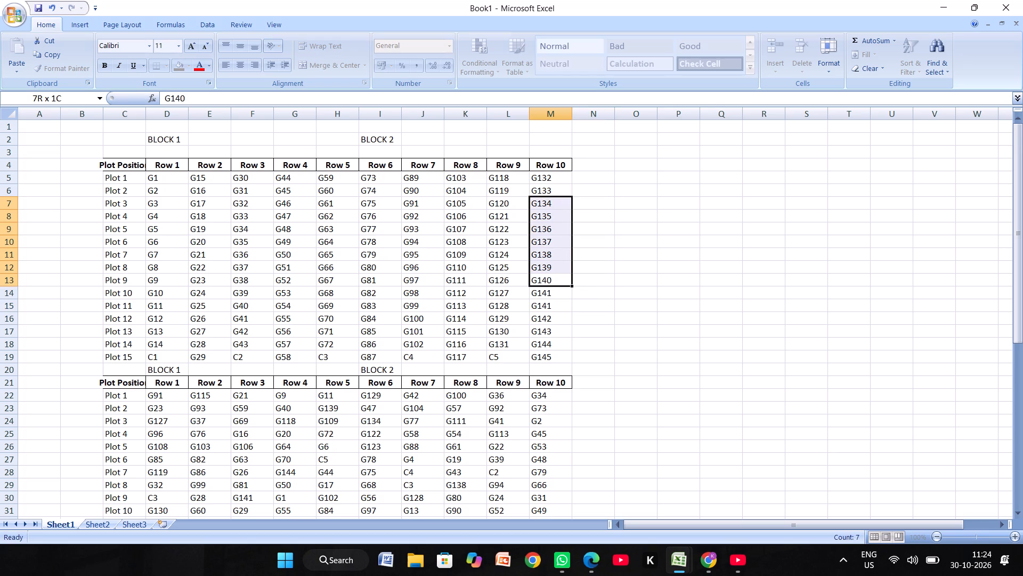
left_click_drag(567, 204, 548, 181)
key("ctrl+c")
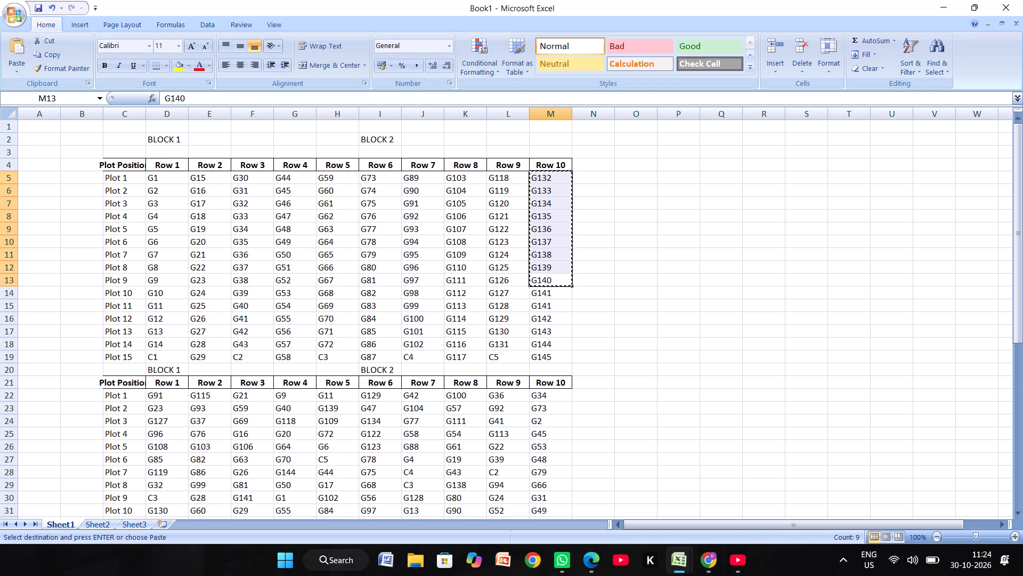
left_click(539, 190)
key("ctrl+v")
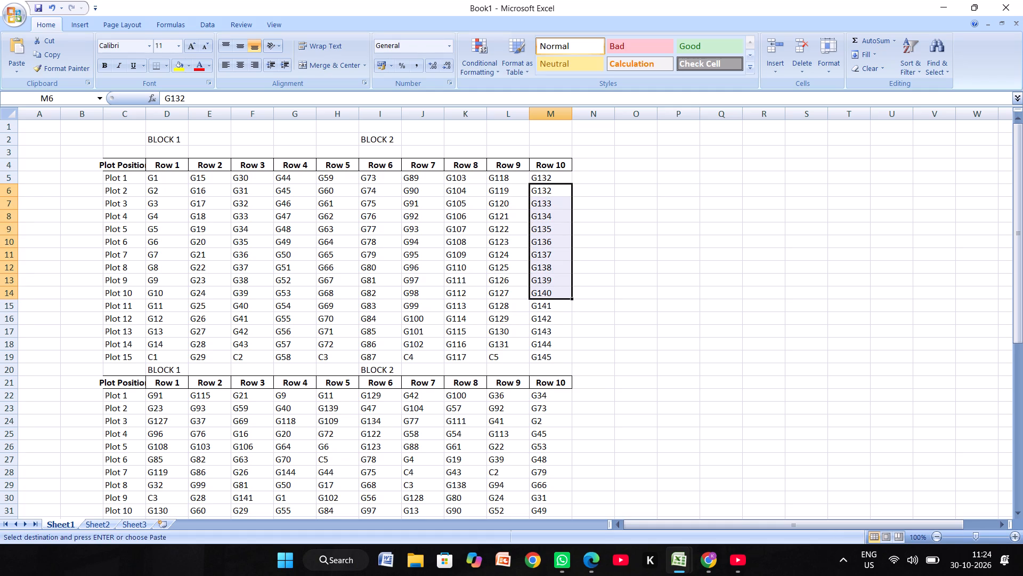
double_click(556, 173)
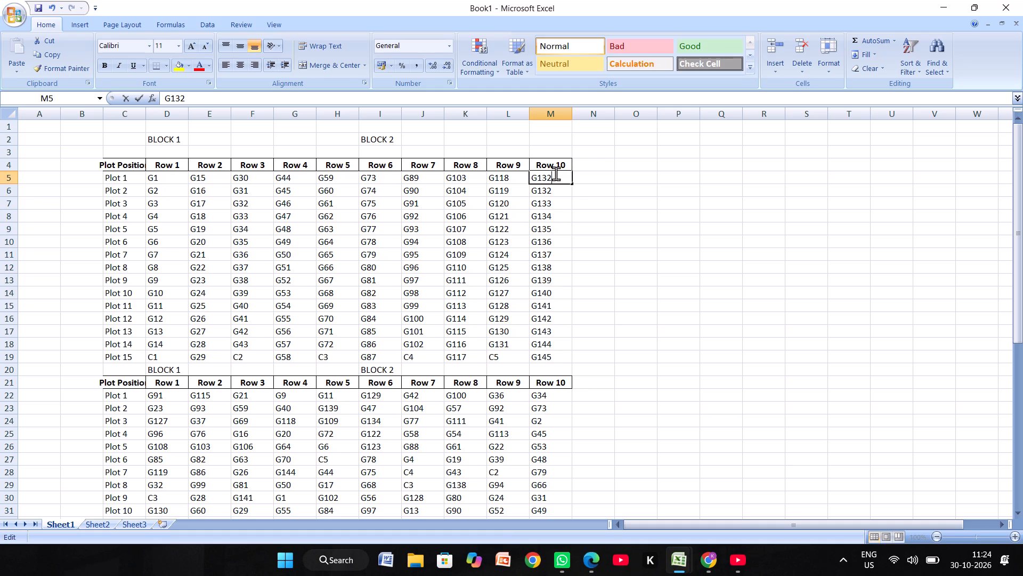
key("BackSpace")
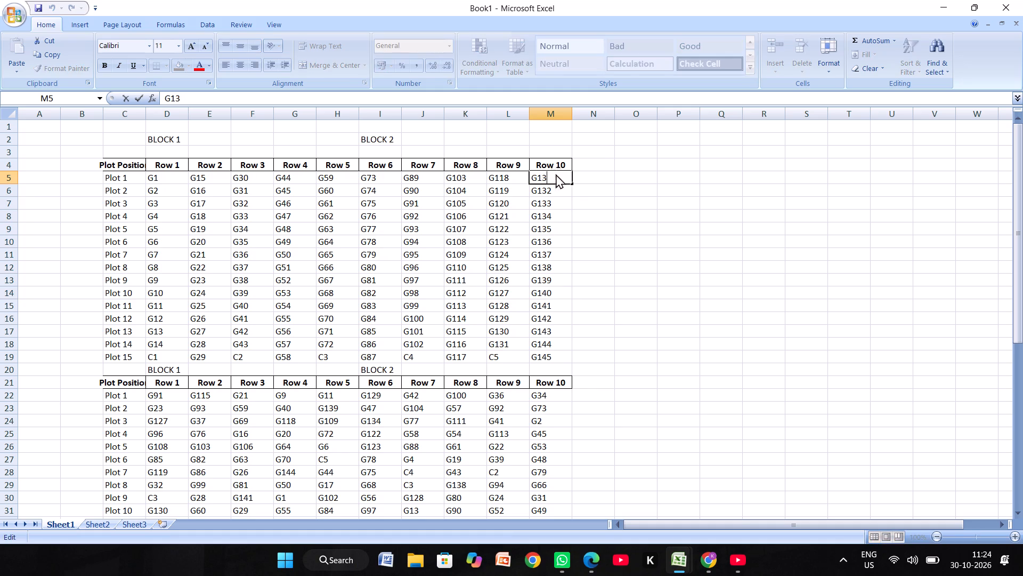
key("1")
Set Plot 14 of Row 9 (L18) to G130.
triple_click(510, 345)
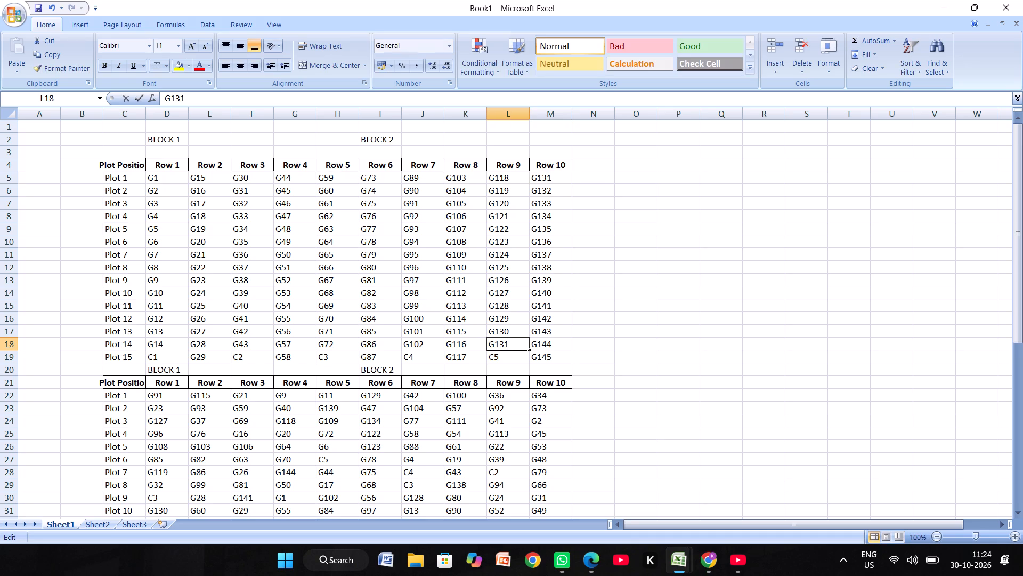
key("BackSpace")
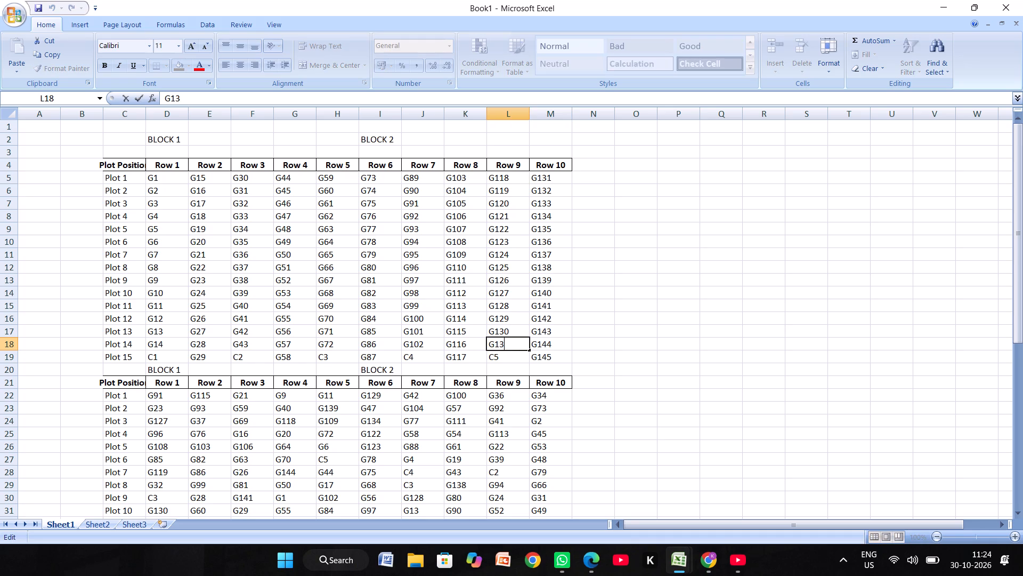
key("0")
Copy G118 through G130 in Row 9 (L5:L17) one cell lower, starting at Plot 2, and set Plot 1 (L5) to G117.
left_click_drag(522, 317, 508, 186)
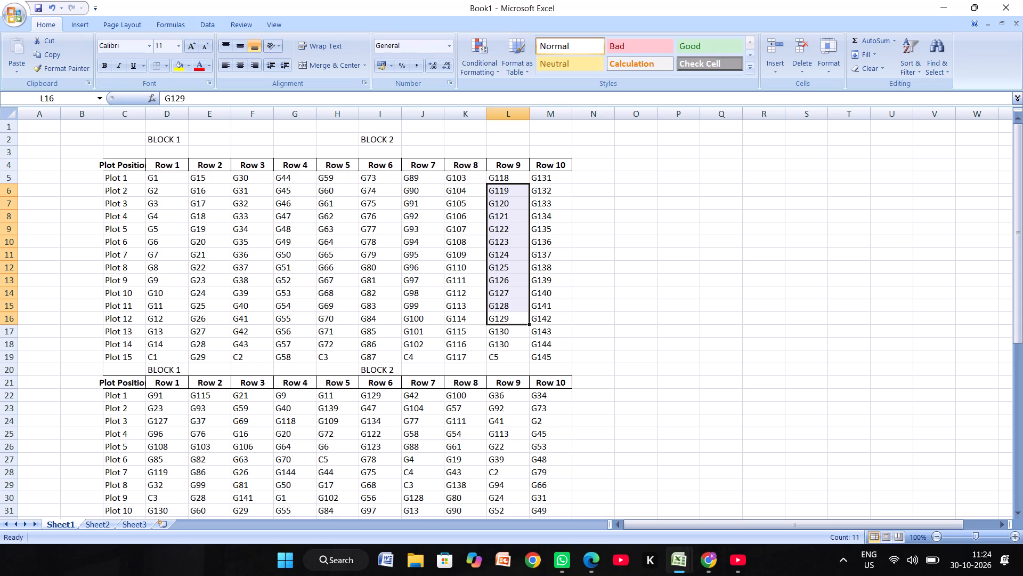
left_click_drag(509, 178, 508, 326)
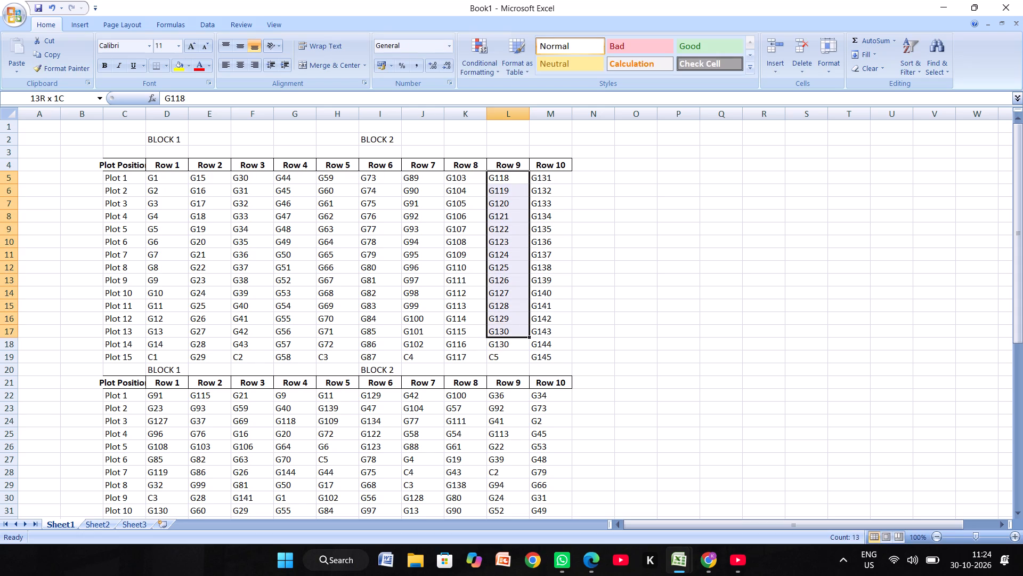
left_click_drag(508, 326, 508, 326)
key("ctrl+c")
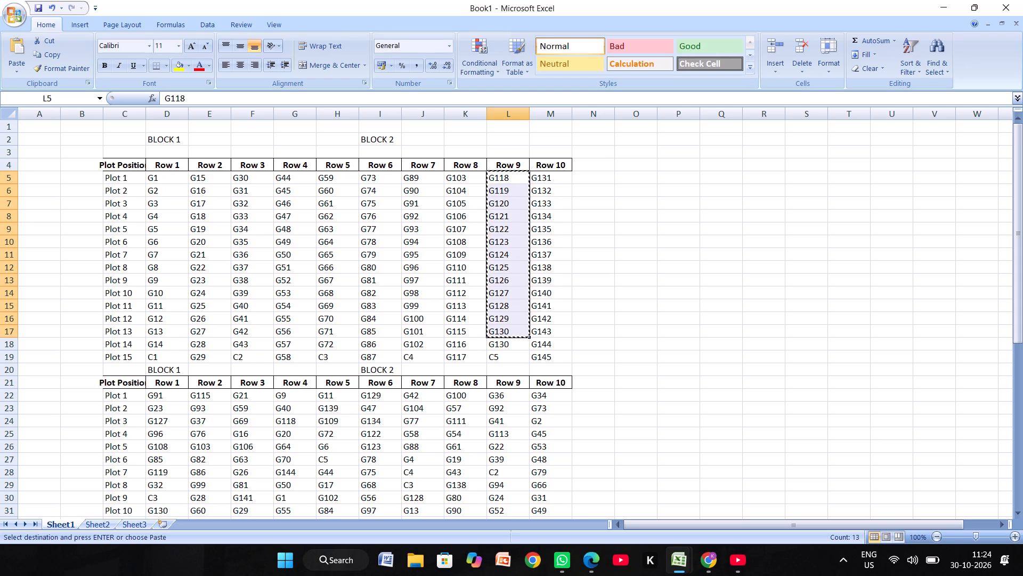
left_click(501, 188)
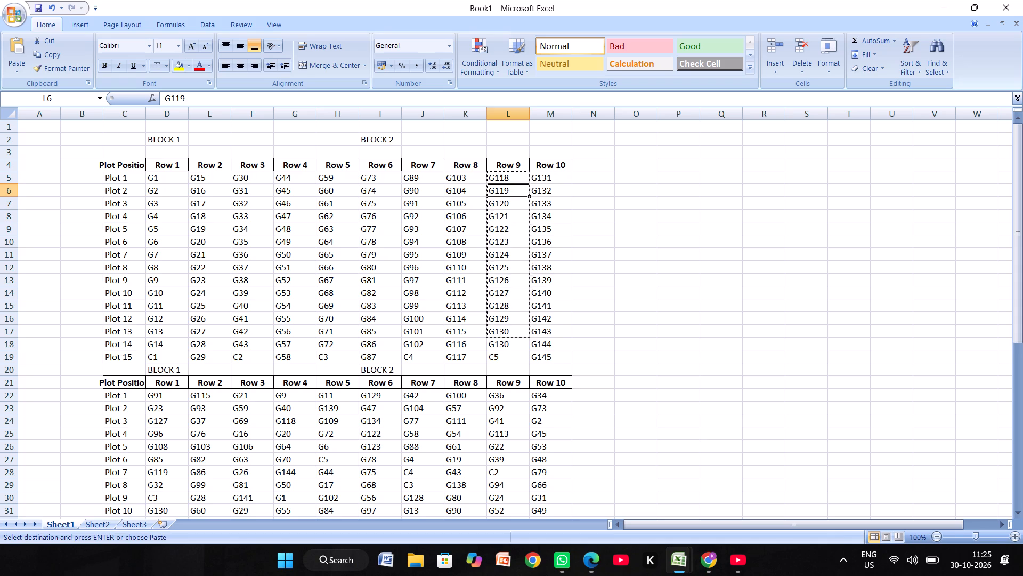
key("ctrl+v")
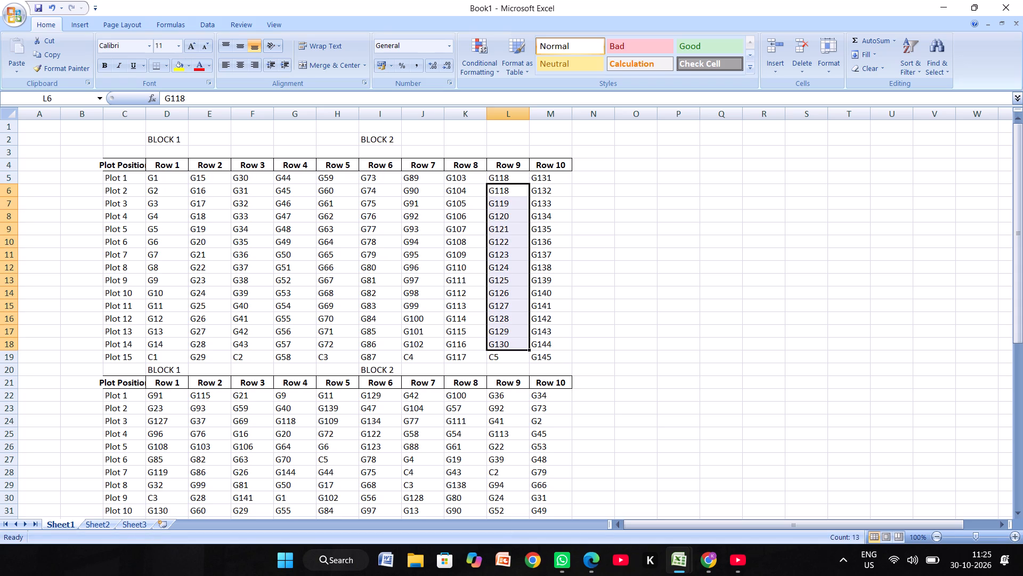
triple_click(518, 180)
key("BackSpace")
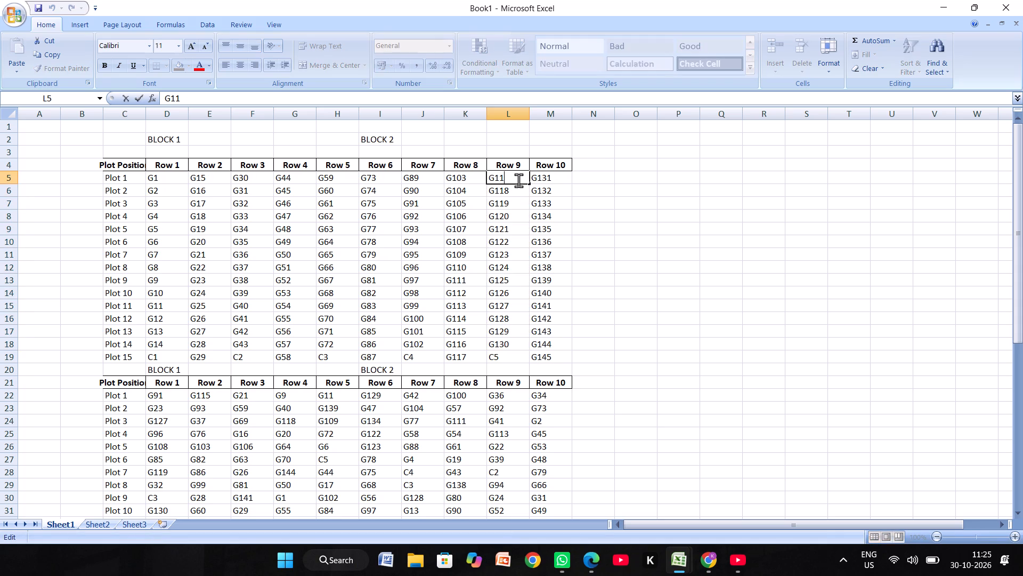
key("7")
Set Plot 15 of Row 8 (K19) to G116.
triple_click(464, 360)
key("BackSpace")
key("6")
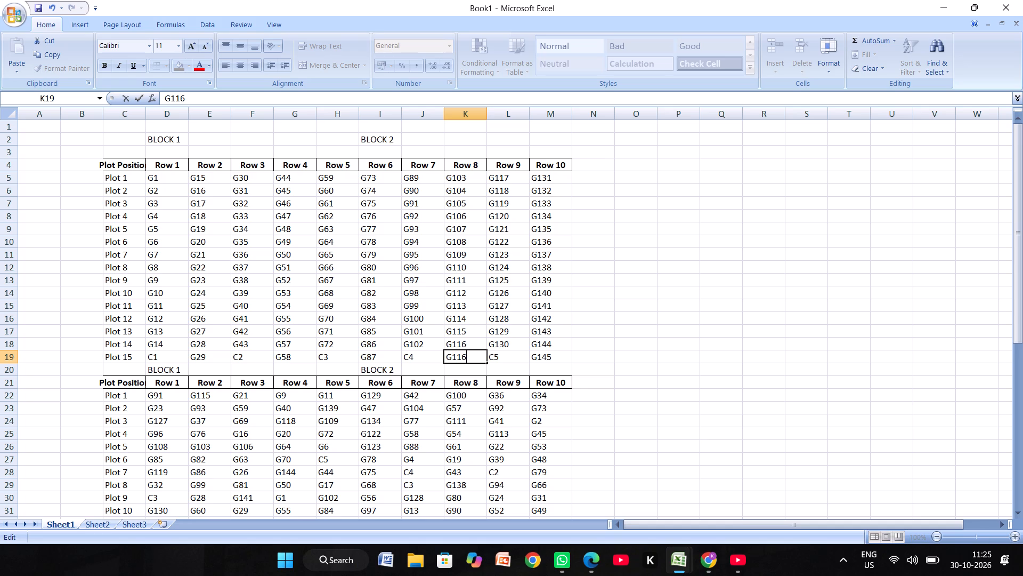
Examine the numbering sequence in Row 8 and Row 7 of the first table for gaps and duplicates.
left_click_drag(478, 332, 484, 199)
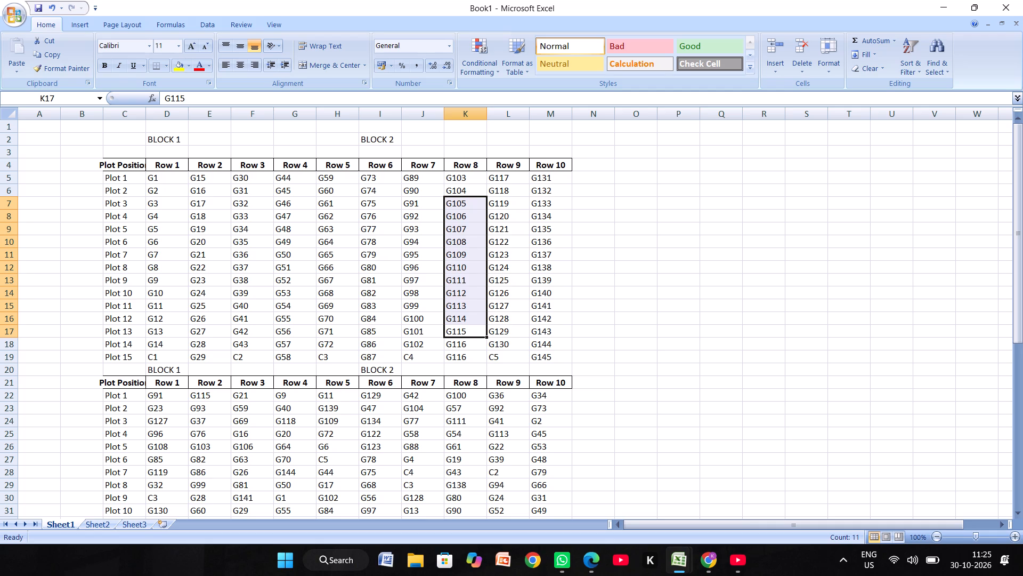
triple_click(427, 178)
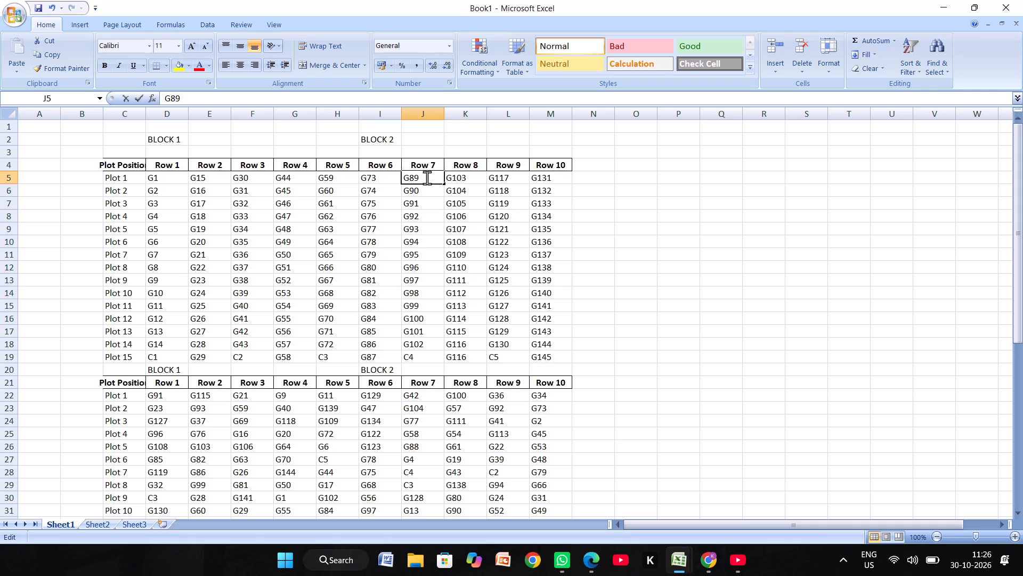
left_click_drag(424, 172, 426, 342)
left_click_drag(426, 342, 428, 275)
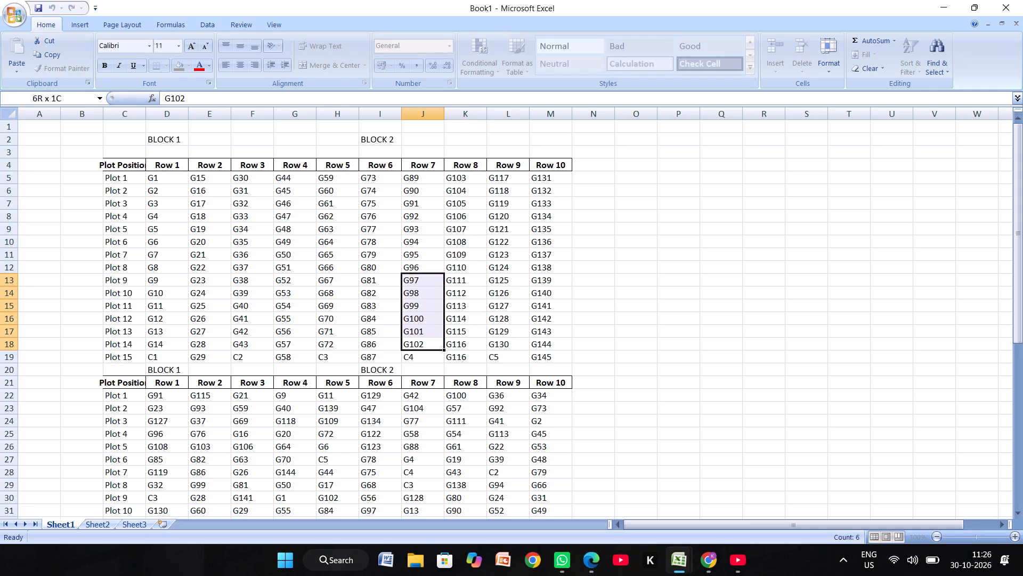
left_click_drag(428, 275, 416, 185)
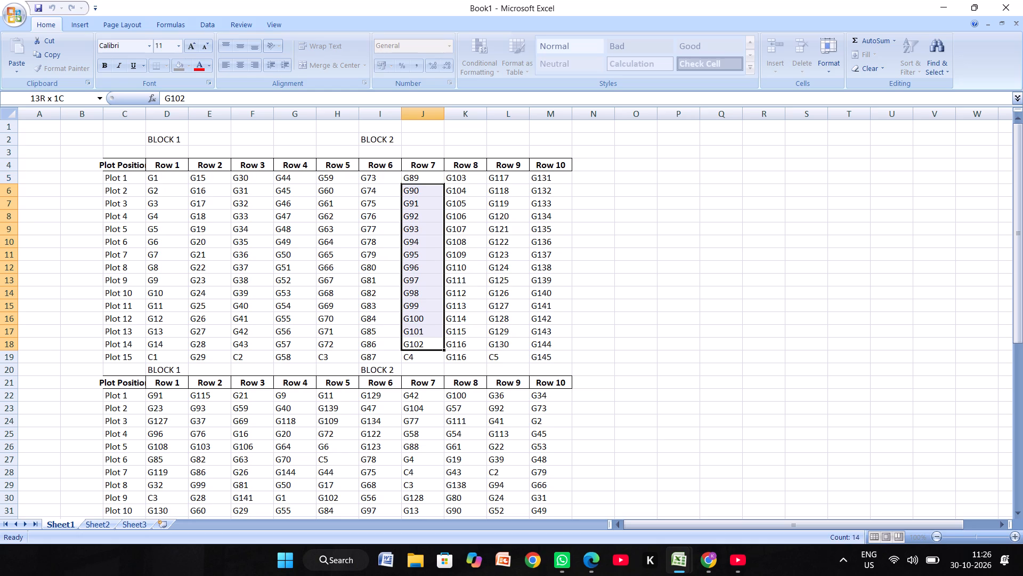
left_click_drag(416, 185, 418, 180)
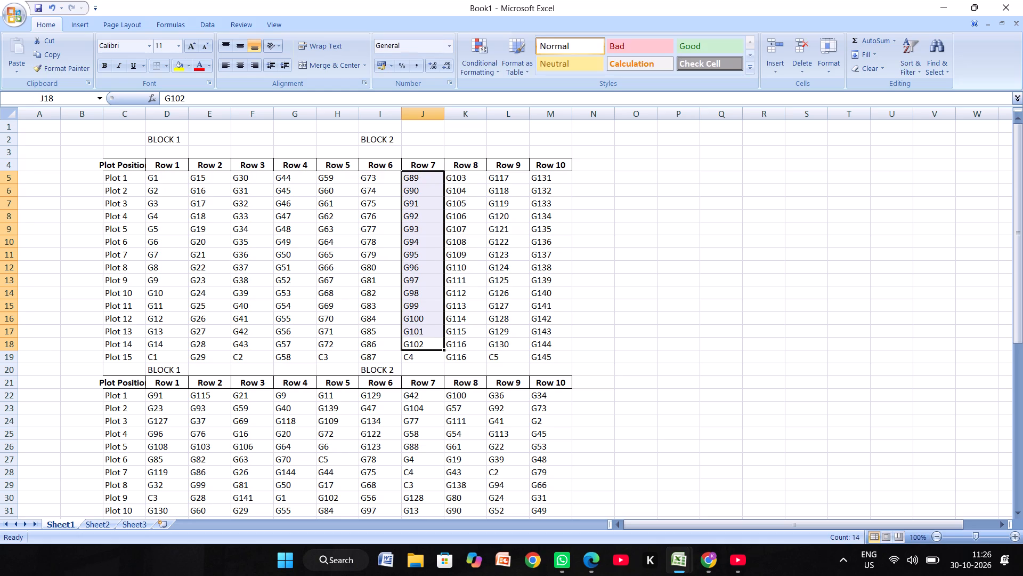
double_click(418, 189)
left_click(570, 202)
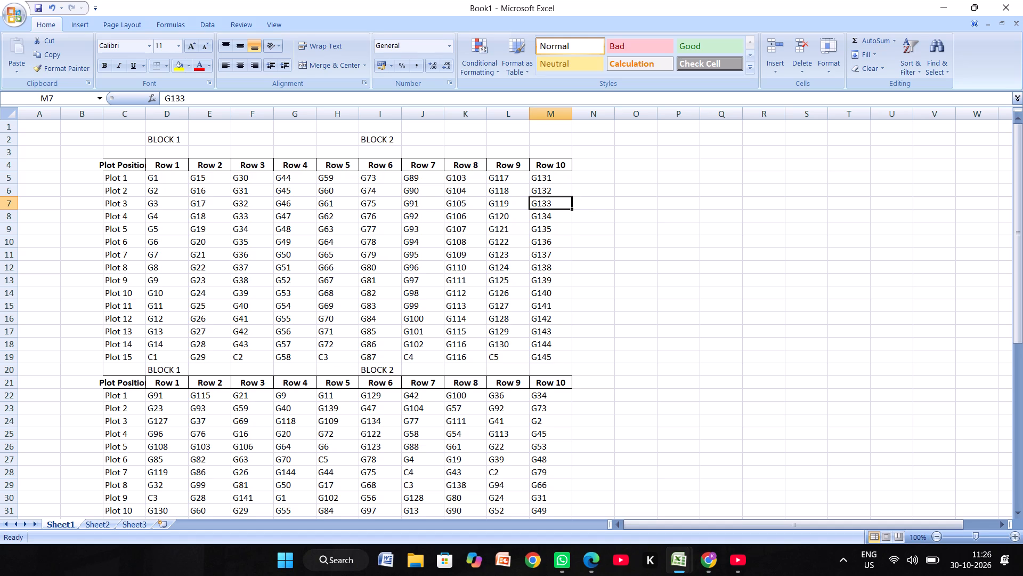
left_click(619, 190)
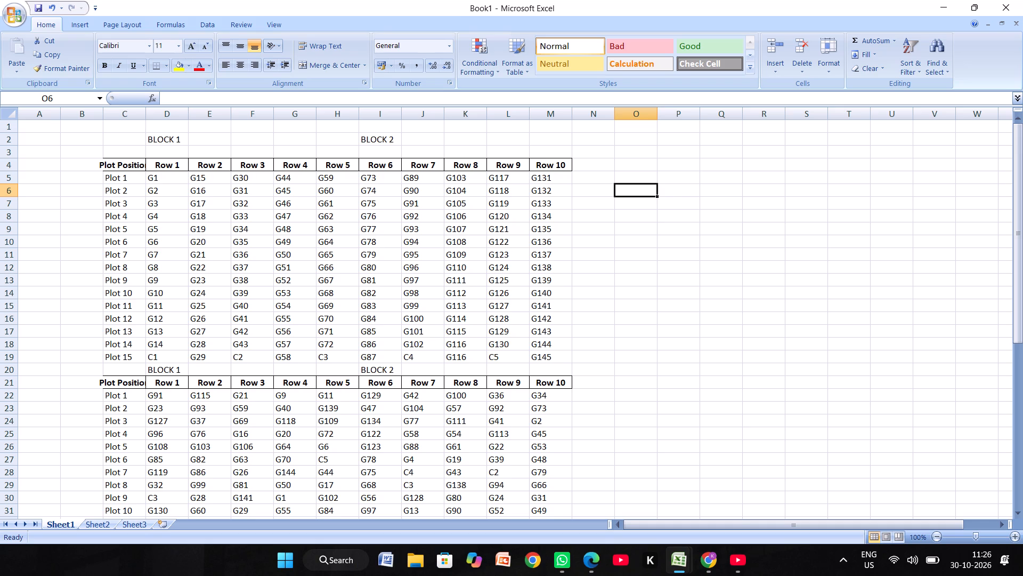
Select G89 through G101 in Plots 1 to 13 of Row 7 (J5:J17).
left_click_drag(430, 174, 435, 341)
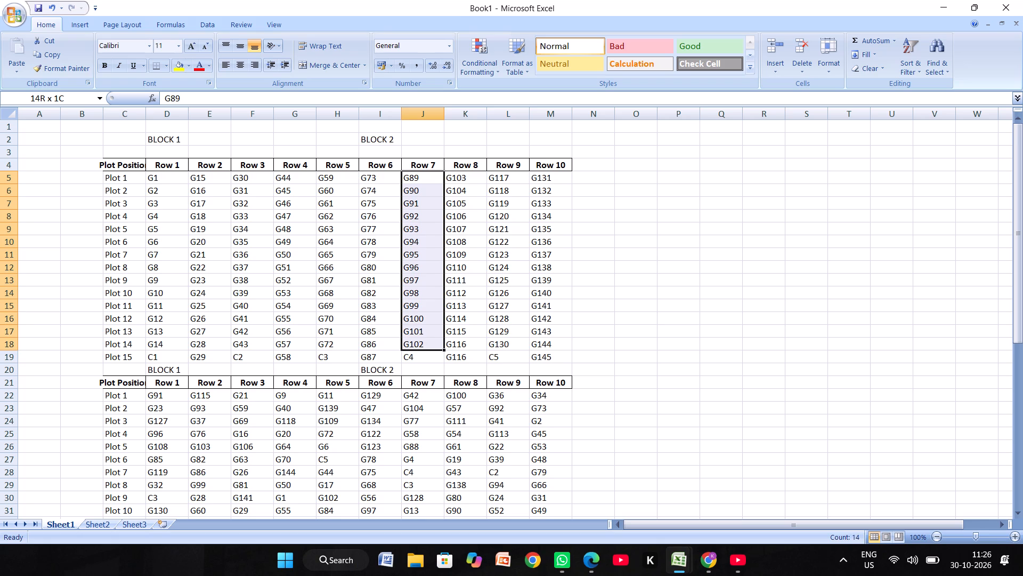
left_click_drag(435, 341, 435, 327)
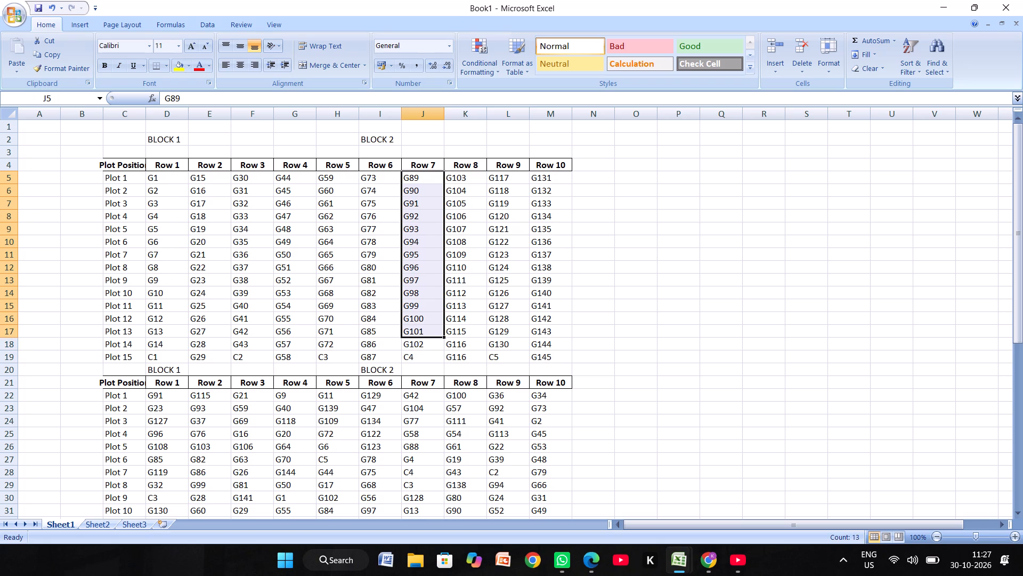
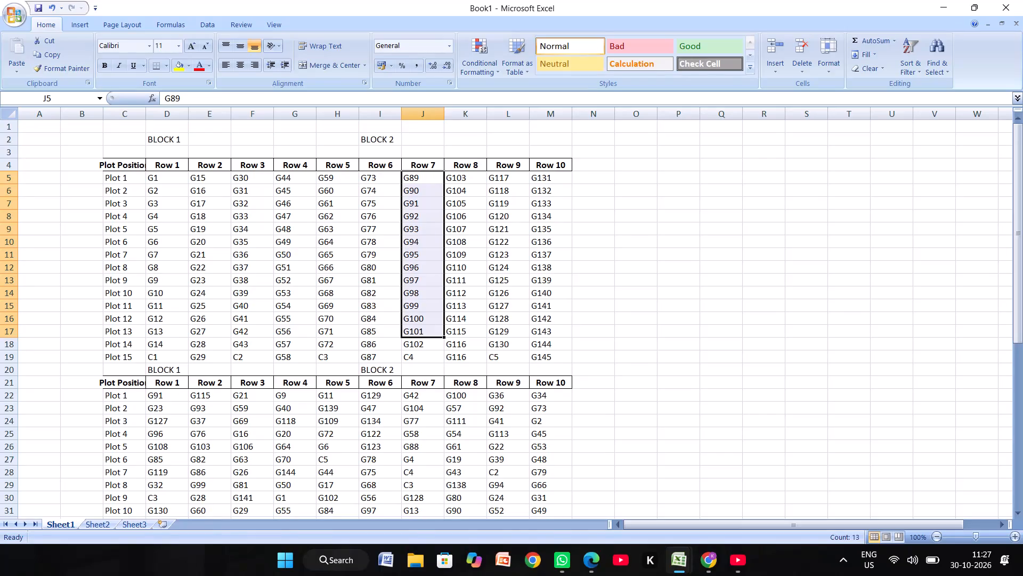
Copy G89 through G101 in Row 7 (J5:J17) one cell lower, starting at Plot 2, and set Plot 1 (J5) to G88.
left_click(449, 238)
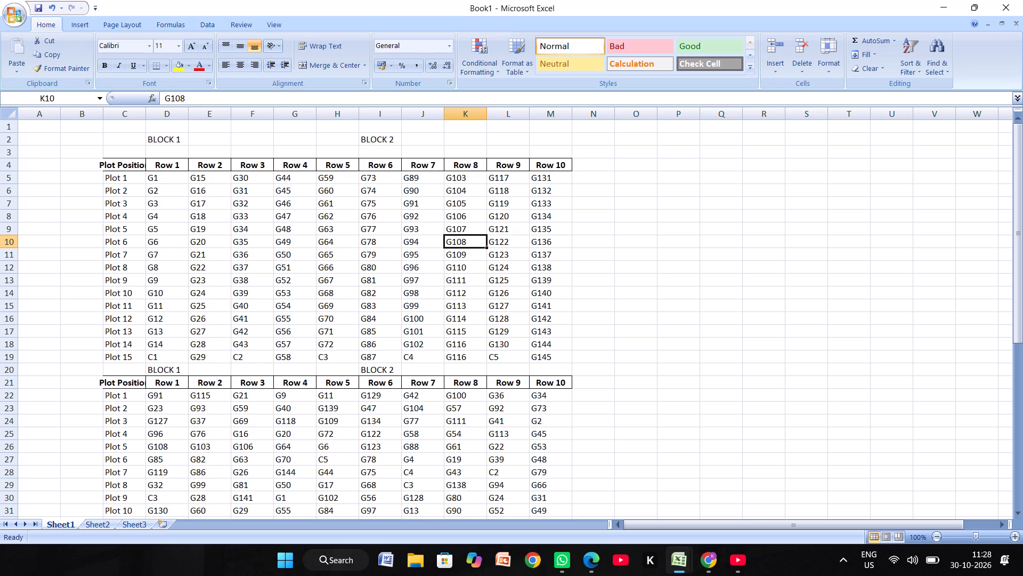
left_click_drag(427, 180, 419, 338)
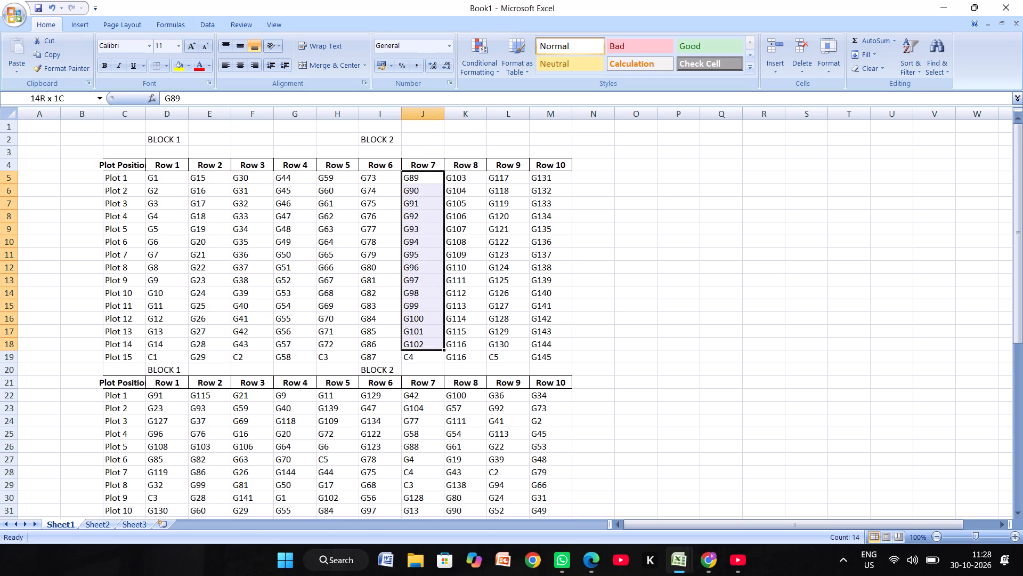
left_click_drag(419, 338, 428, 332)
key("ctrl+c")
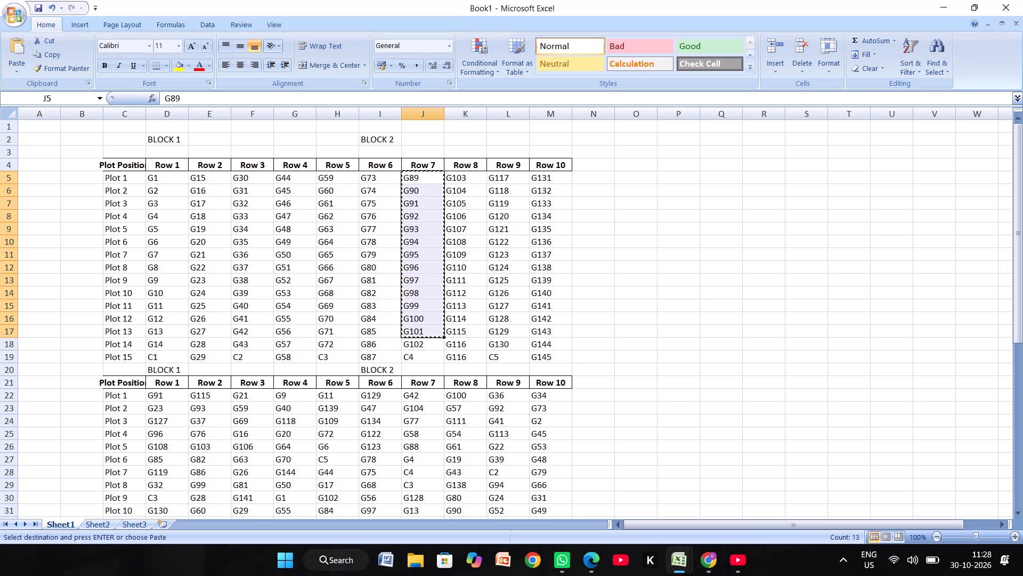
left_click(422, 192)
key("ctrl+v")
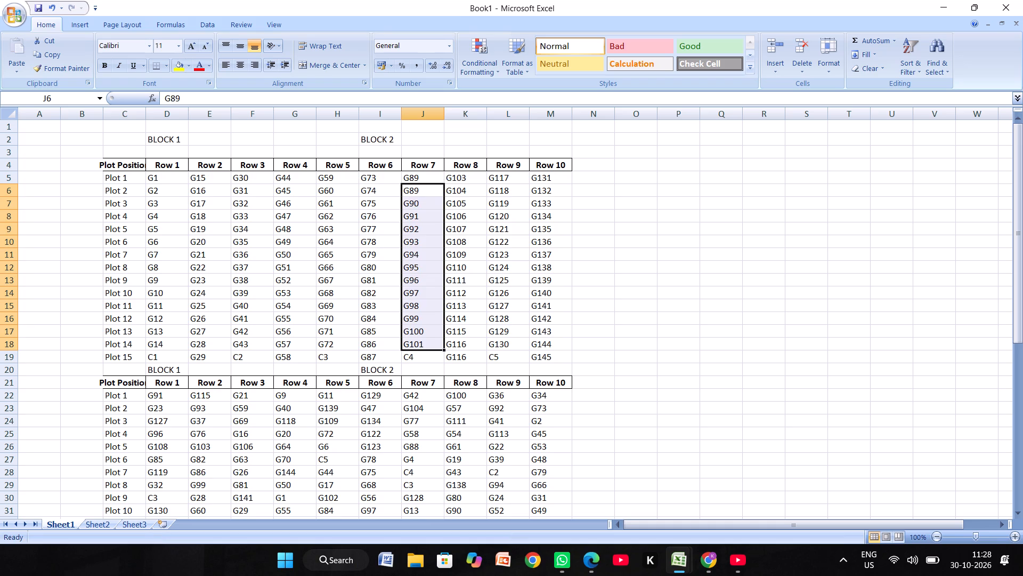
triple_click(419, 173)
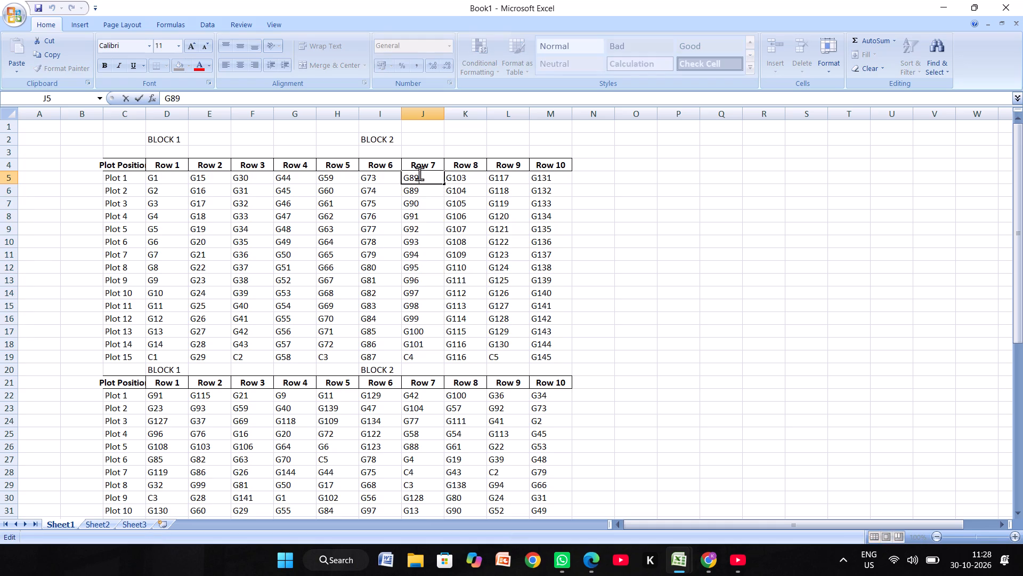
key("BackSpace")
key("8")
left_click(612, 207)
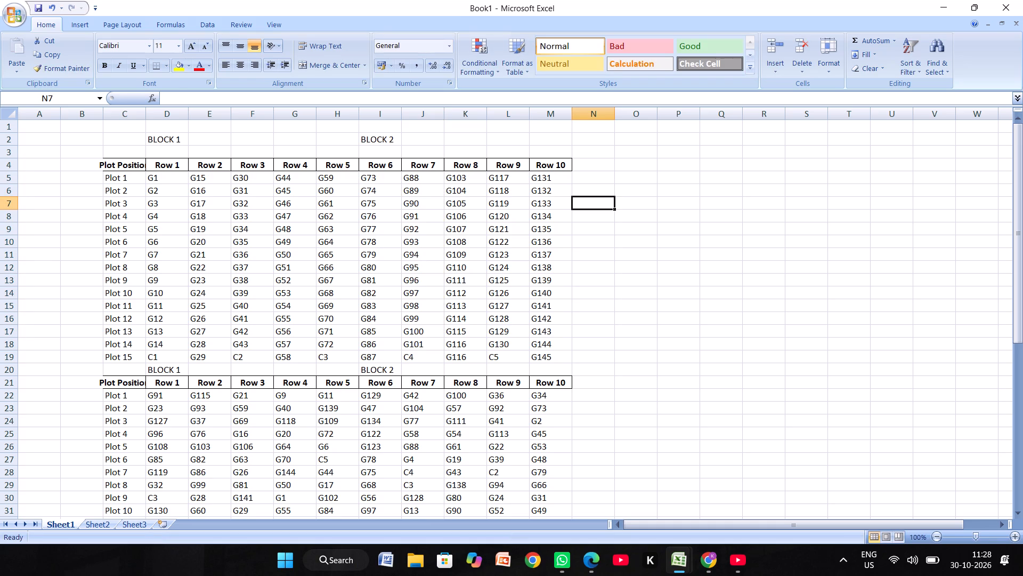
Copy the Row 8 entries (K5:K19) one cell lower, starting at Plot 2, and set Plot 1 (K5) to G102.
left_click_drag(464, 176, 465, 339)
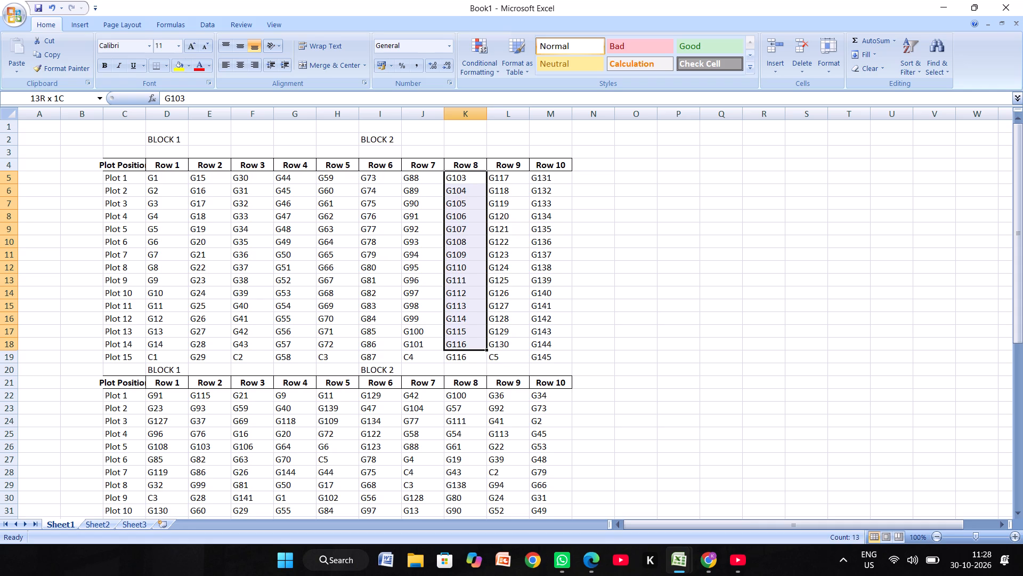
left_click_drag(465, 339, 465, 354)
key("ctrl+c")
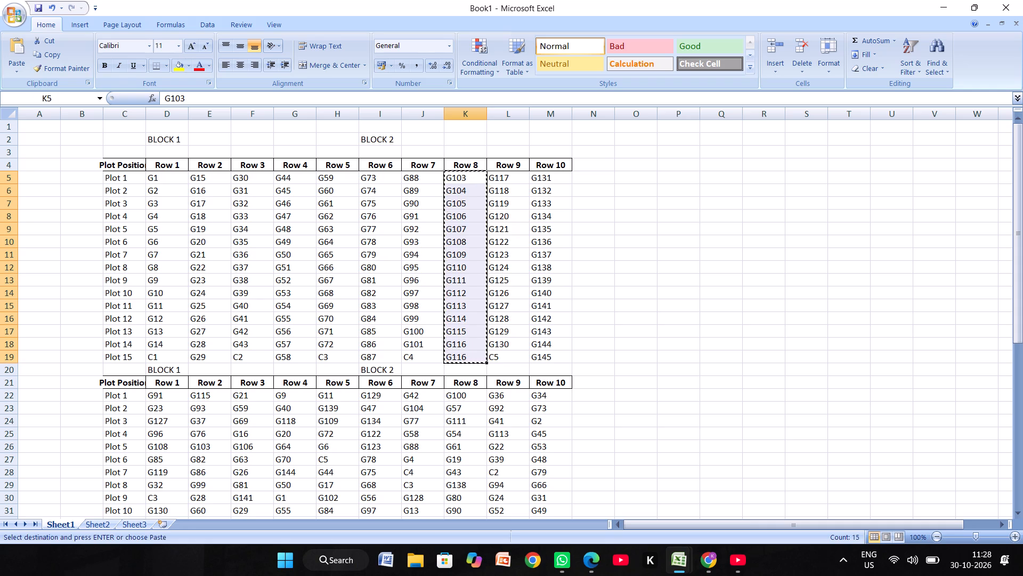
left_click(472, 191)
key("ctrl+v")
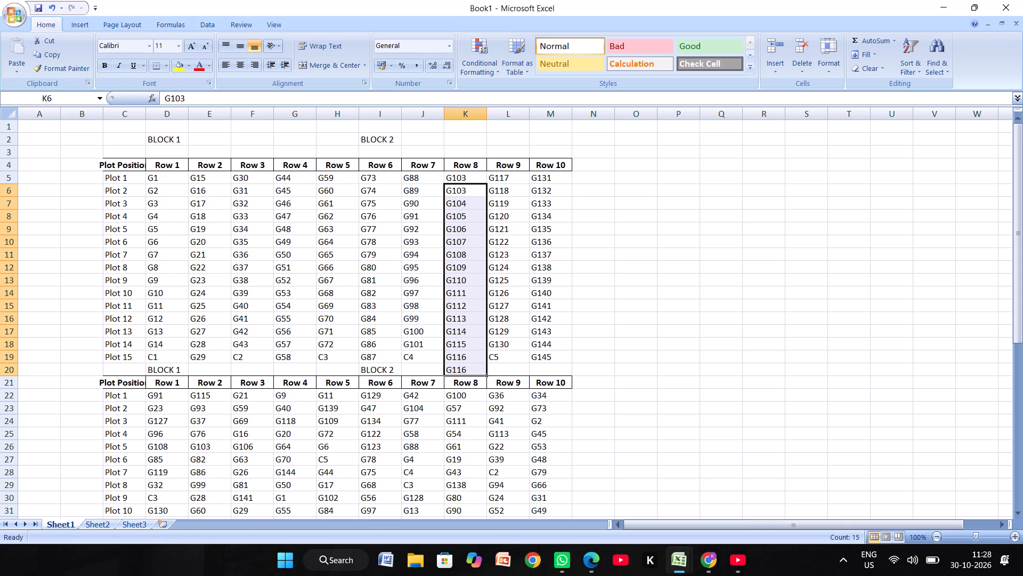
left_click_drag(463, 171, 469, 180)
triple_click(469, 180)
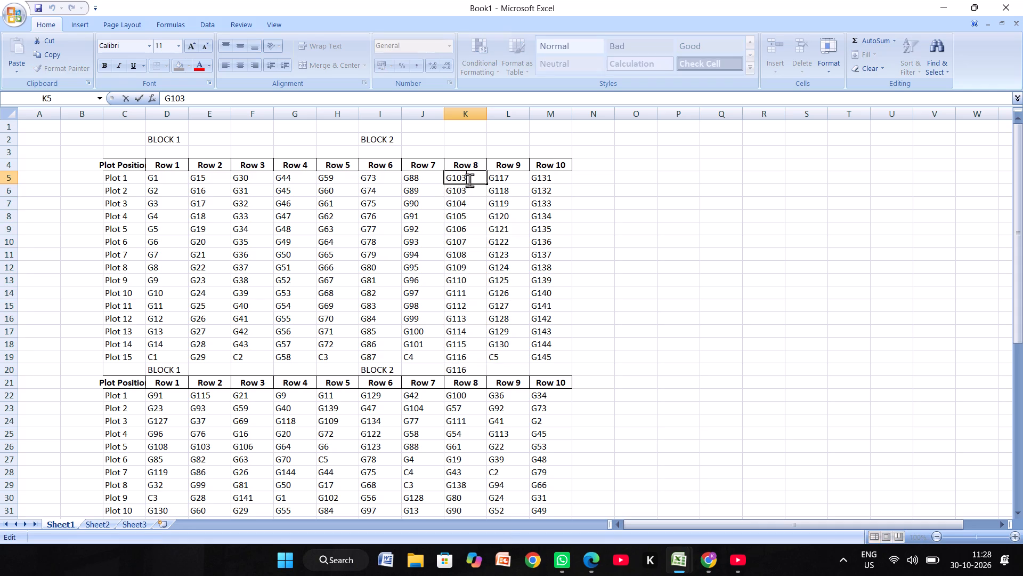
key("BackSpace")
key("2")
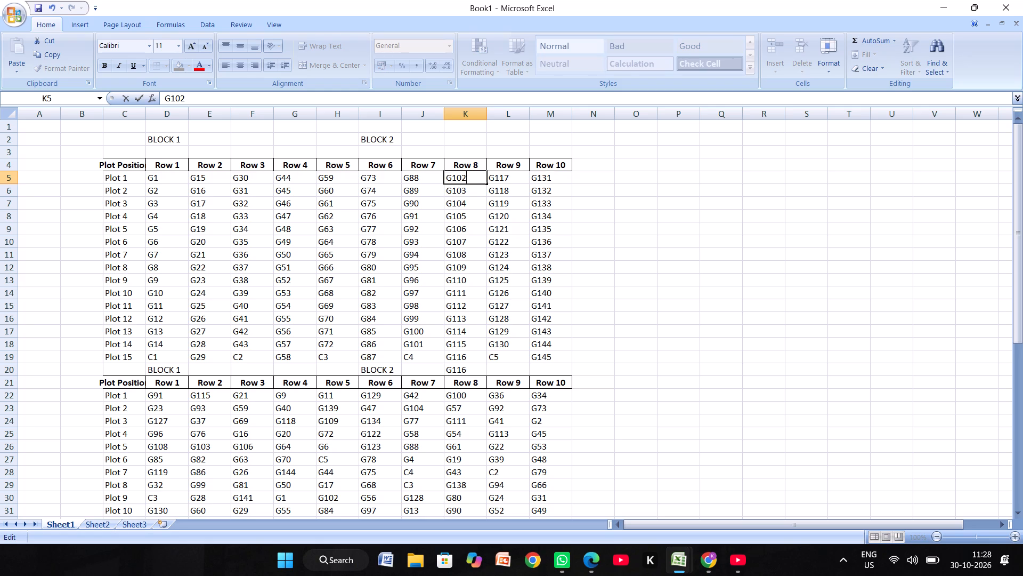
Clear the surplus entry in K20, just below Plot 15 of Row 8.
left_click(458, 370)
key("Delete")
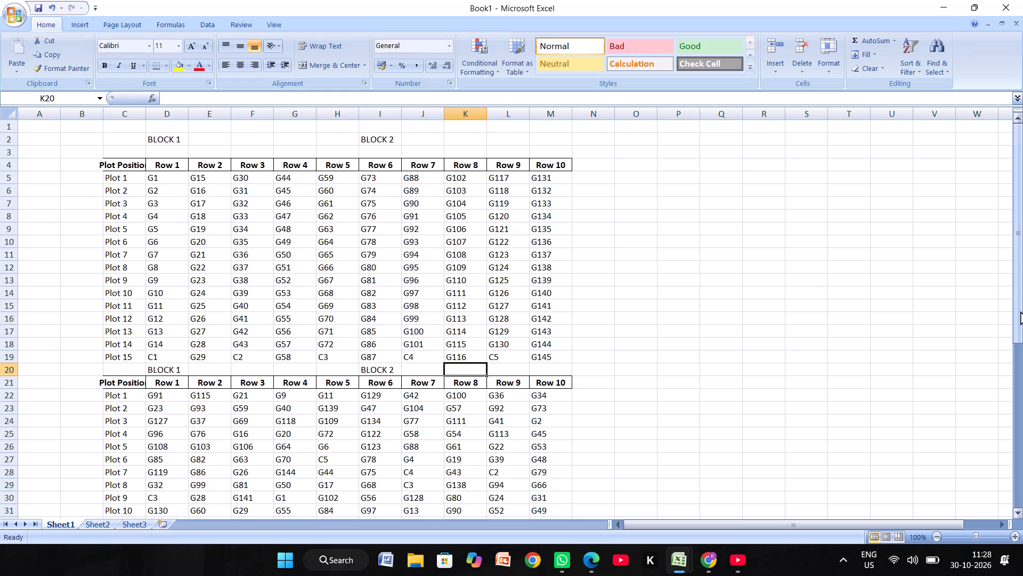
Review the field tables in Book1 and compare them with the Replication 1 layout in the layout phd workbook.
left_click_drag(1020, 310, 1022, 277)
left_click_drag(1022, 277, 1022, 387)
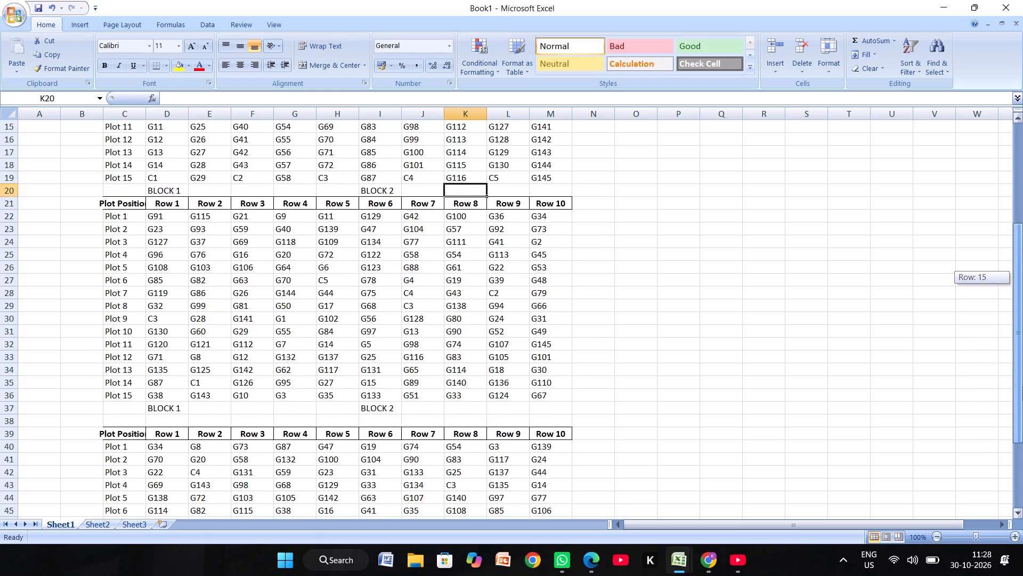
left_click_drag(1022, 387, 1022, 298)
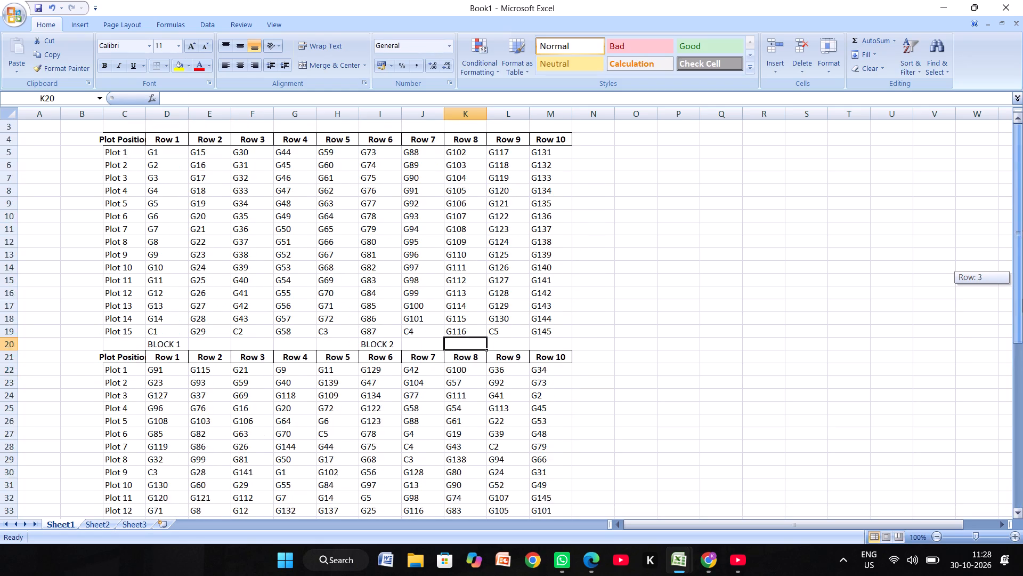
left_click_drag(1022, 298, 1022, 177)
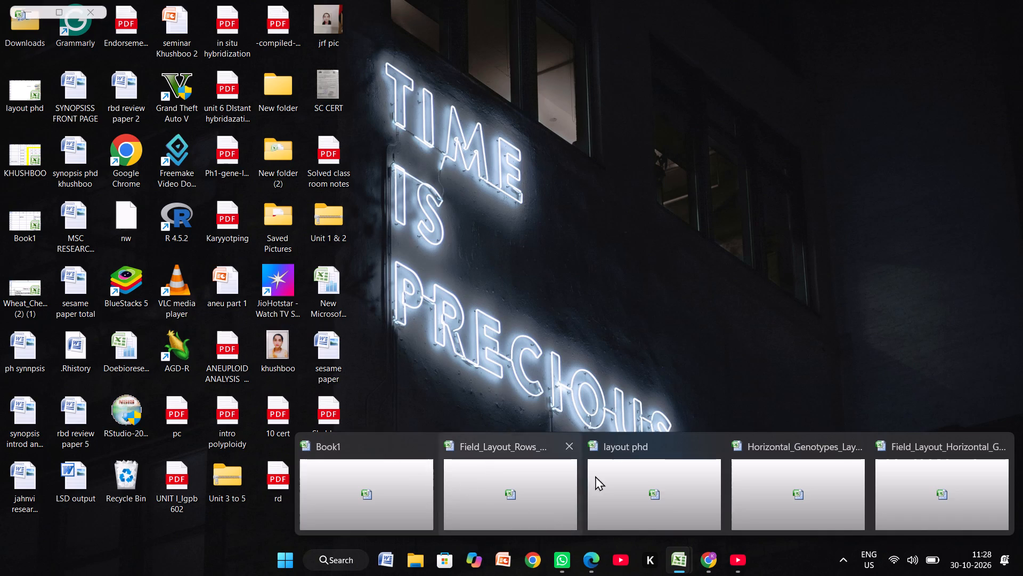
left_click(661, 502)
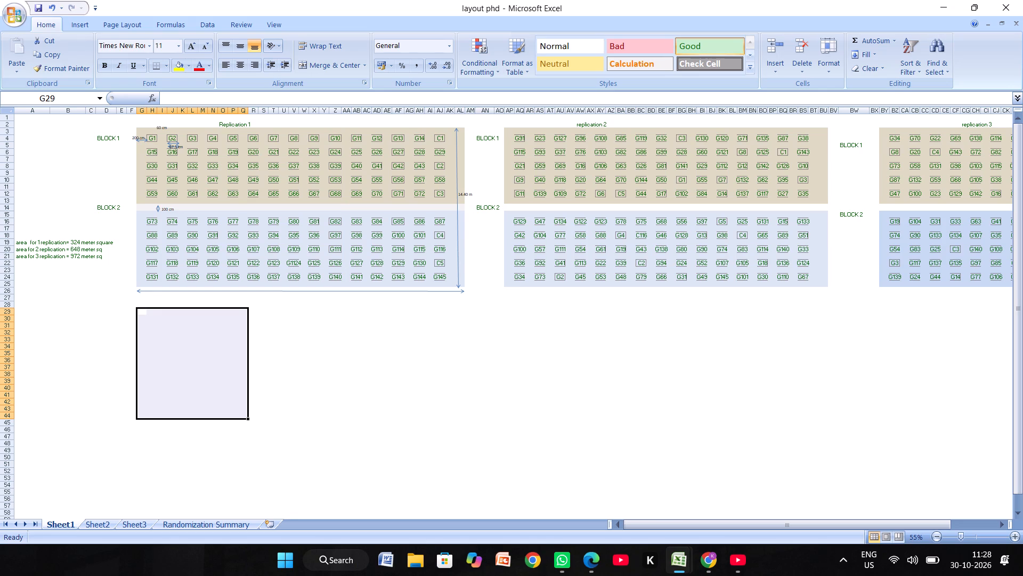
left_click_drag(28, 243, 50, 252)
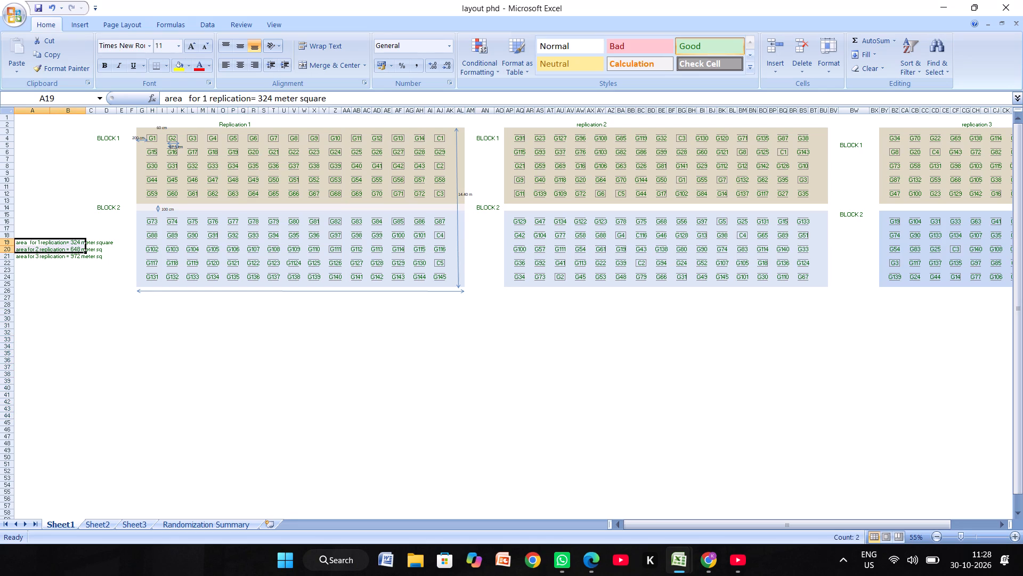
scroll(519, 260, "up", 3, "ctrl")
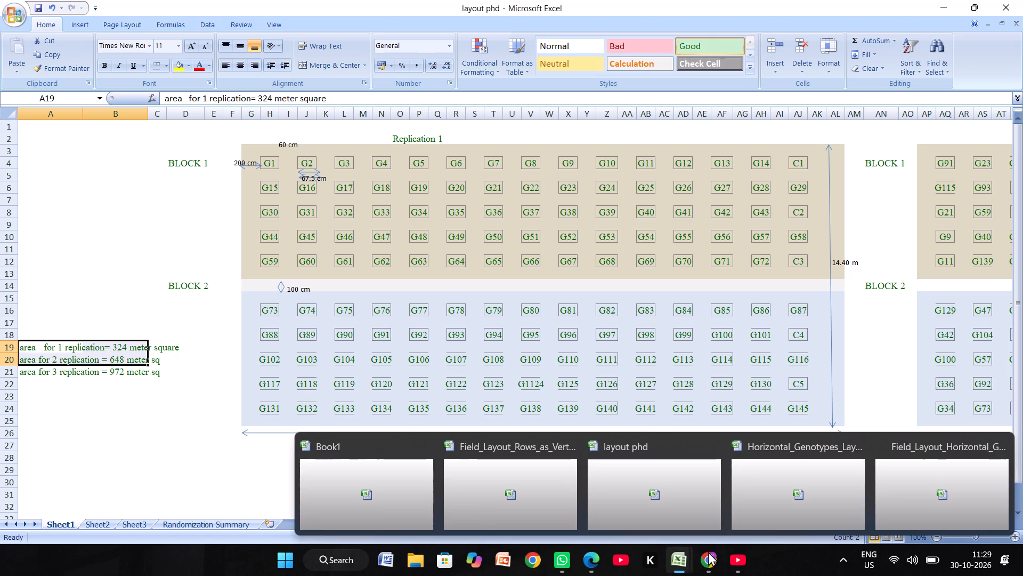
Check the Replication 1 grid in the Field_Layout_Horizontal_Grid workbook and close that workbook.
left_click(943, 476)
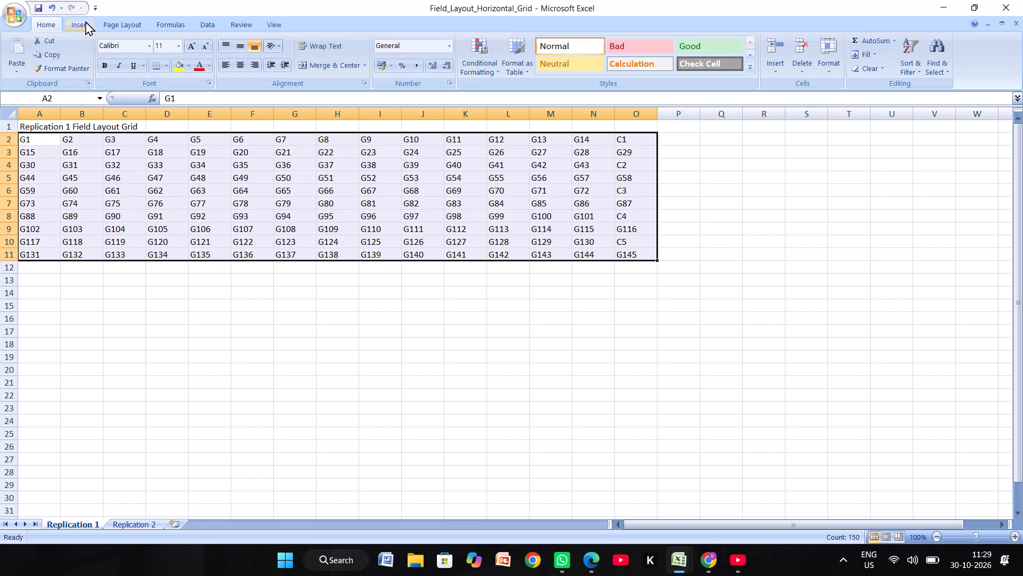
scroll(107, 60, "up", 3)
left_click(1011, 14)
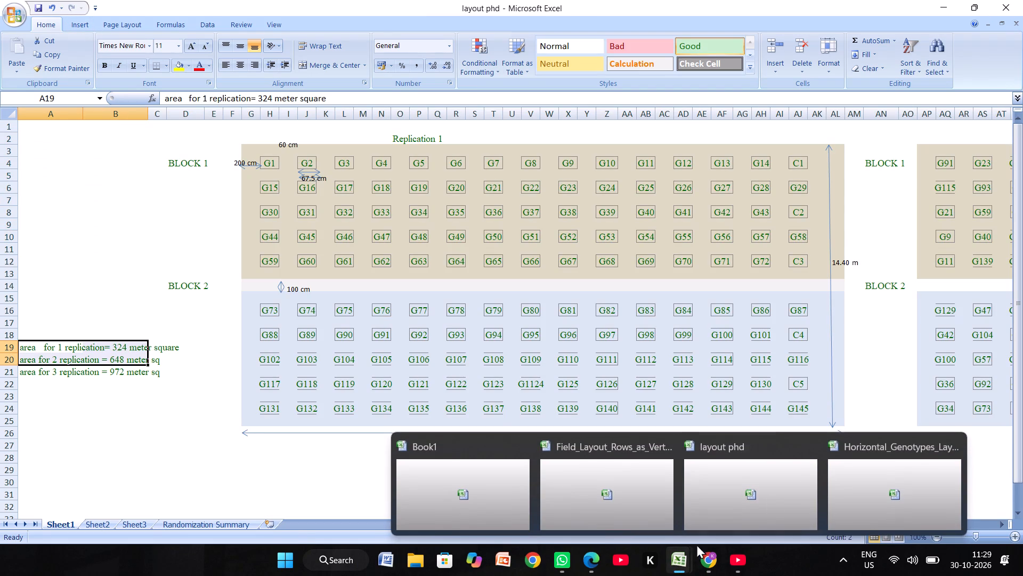
Look at the Horizontal_Genotypes_Layout workbook and return to Book1.
left_click(879, 479)
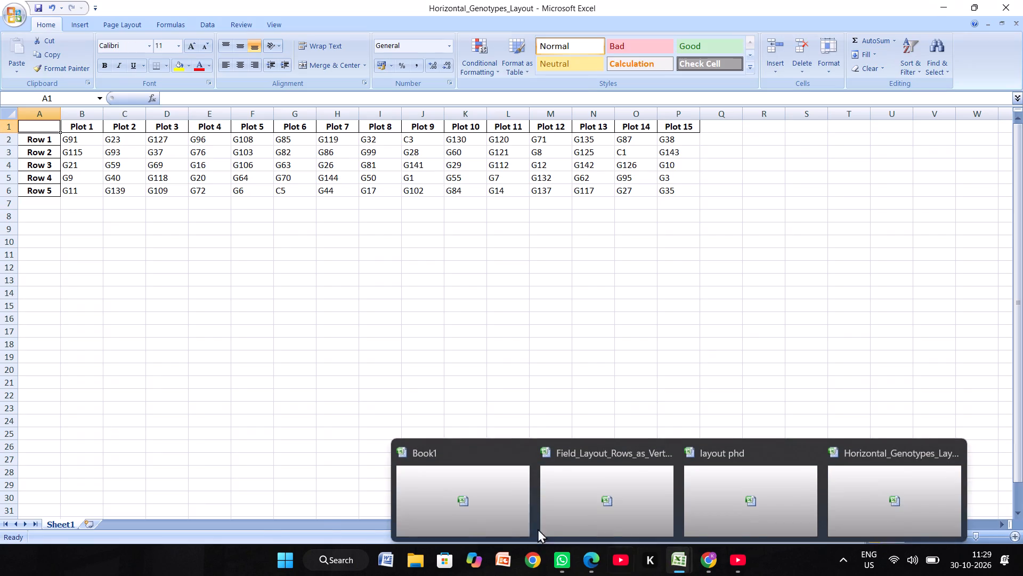
left_click(454, 510)
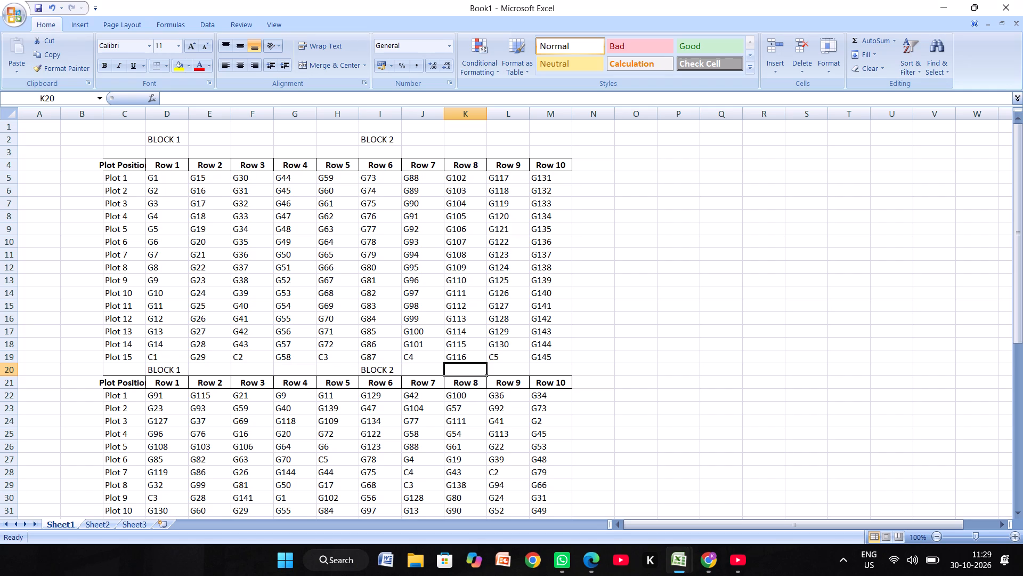
Enter the label Replication 1 in A8 beside the first table and copy it to A25 and A43 beside the other two tables.
left_click(45, 214)
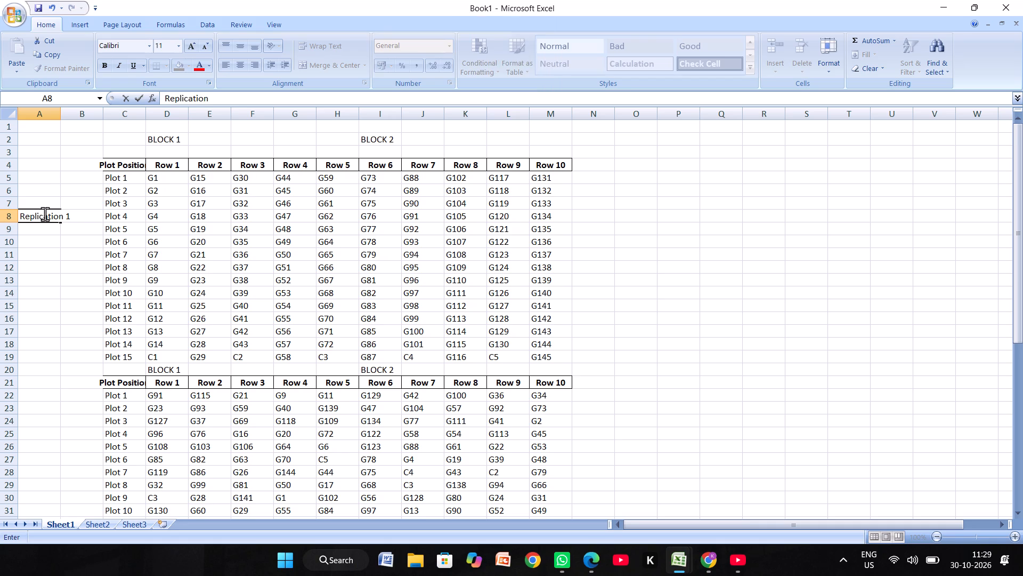
left_click_drag(18, 215, 77, 221)
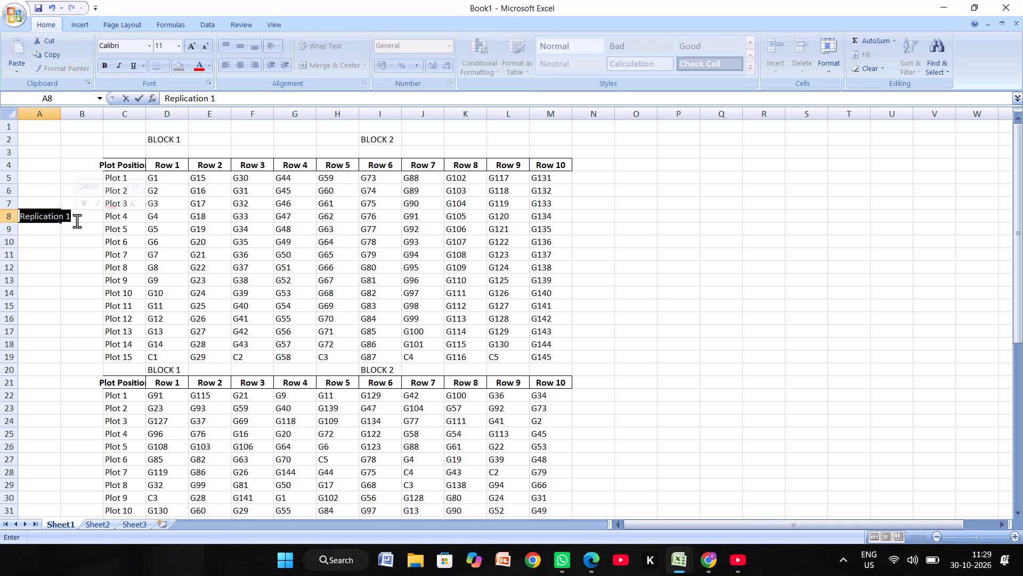
key("ctrl+c")
left_click(42, 435)
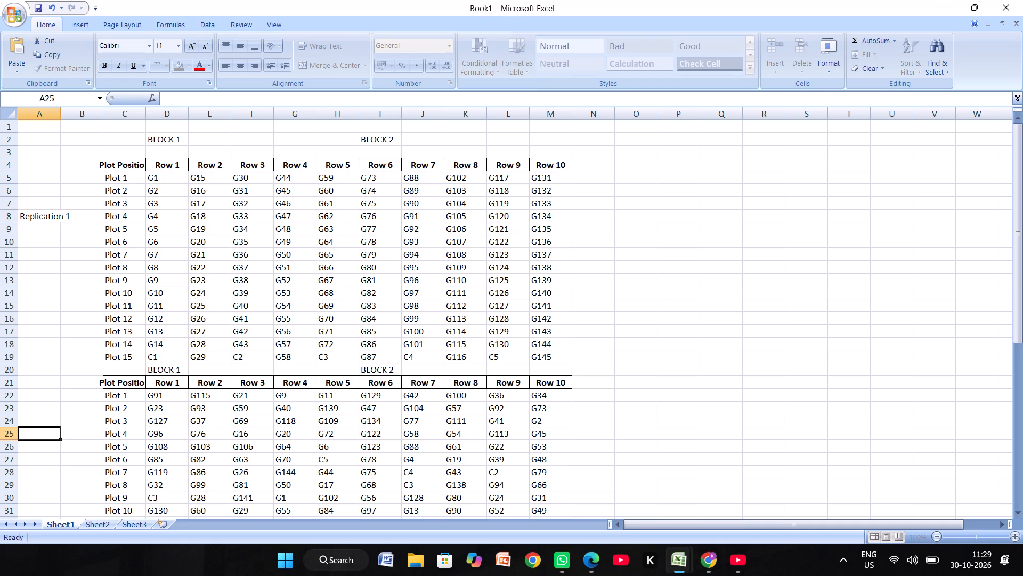
left_click(42, 435)
key("ctrl+v")
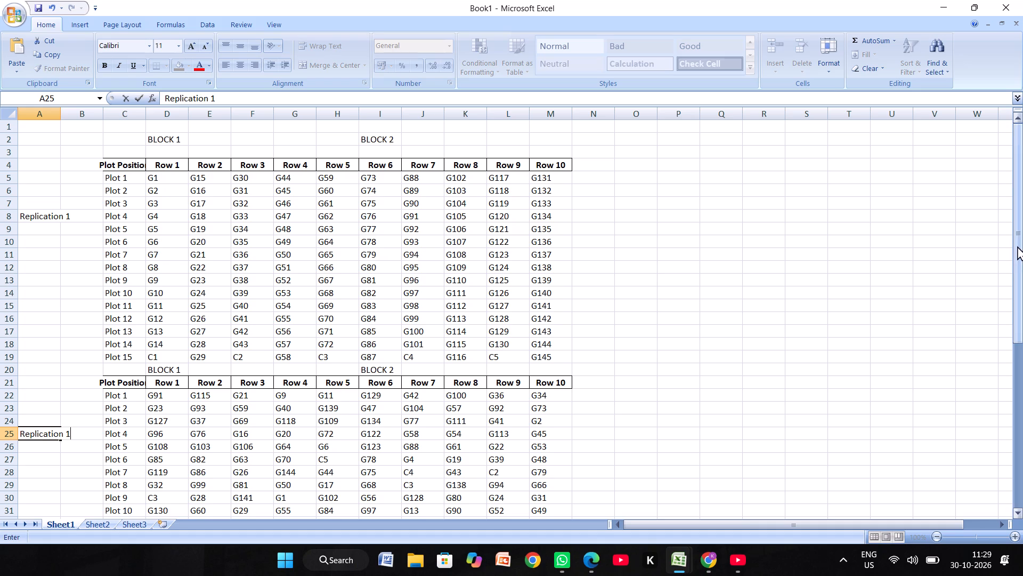
left_click_drag(1017, 246, 1022, 340)
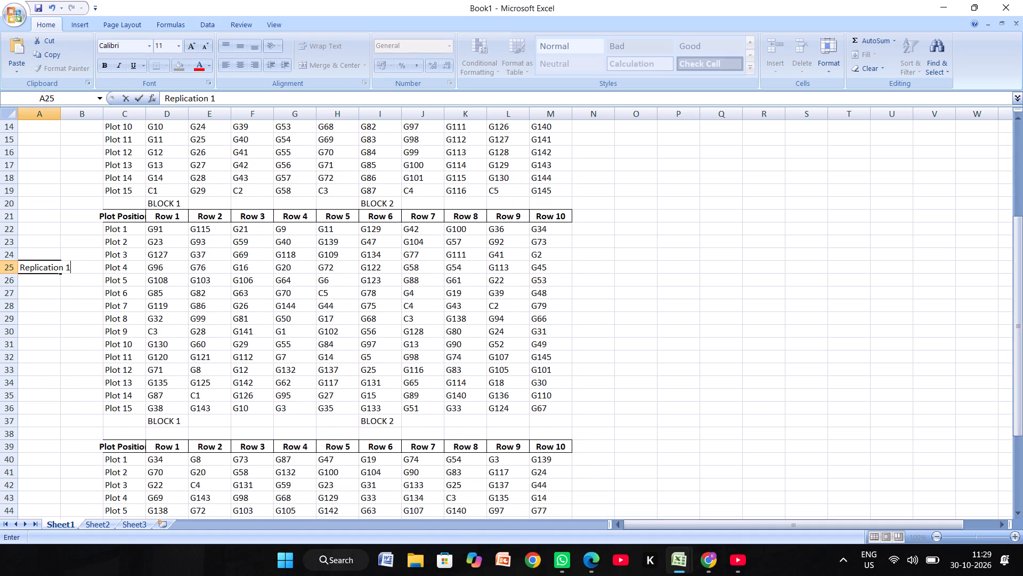
left_click(51, 491)
key("ctrl+v")
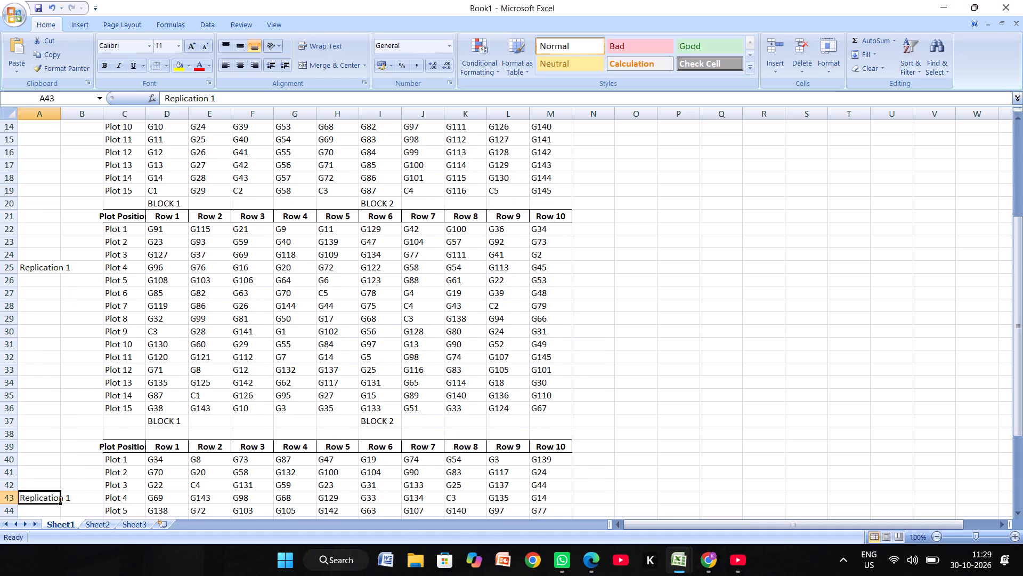
Change the second table's label in A25 to Replication 2.
triple_click(81, 263)
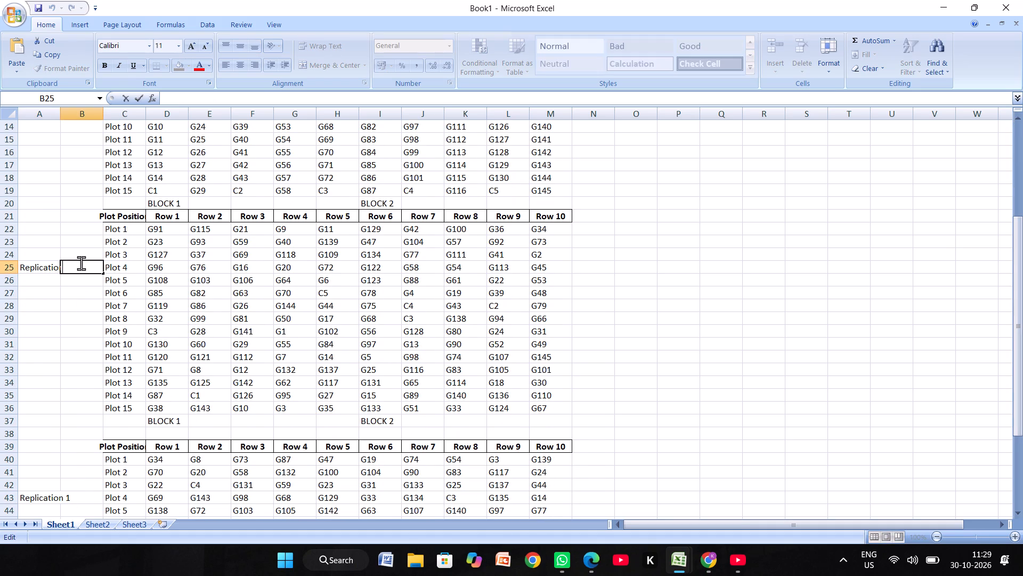
left_click(42, 271)
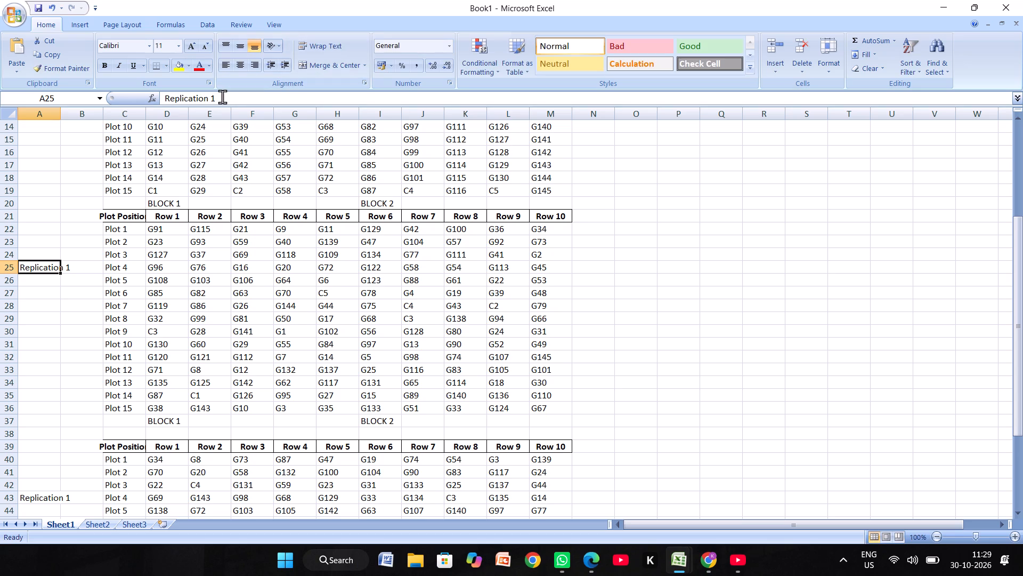
left_click(222, 97)
key("BackSpace")
key("2")
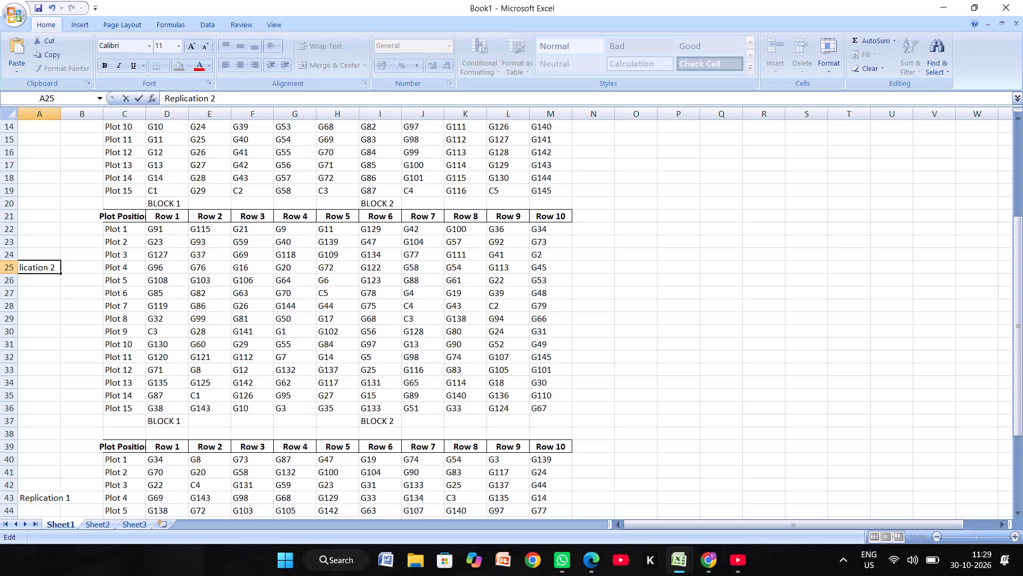
Change the third table's label in A43 to Replication 3.
left_click(45, 495)
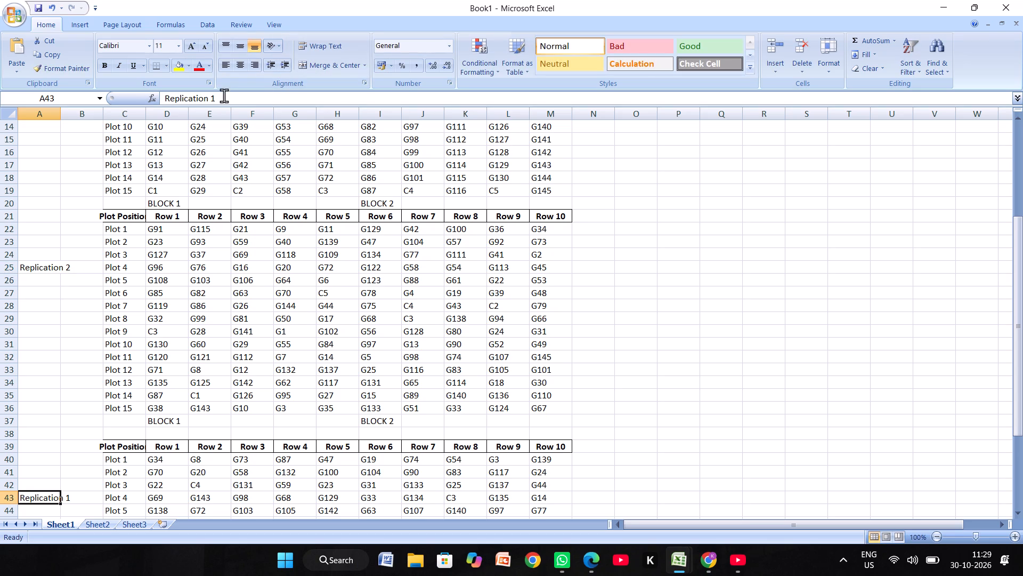
left_click(225, 99)
key("BackSpace")
key("3")
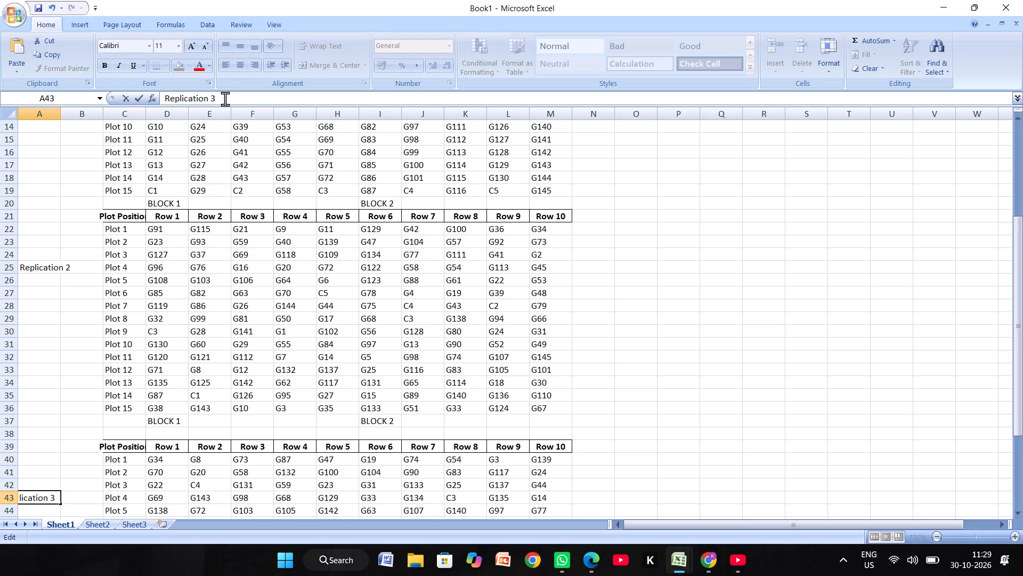
left_click_drag(1022, 291, 1019, 177)
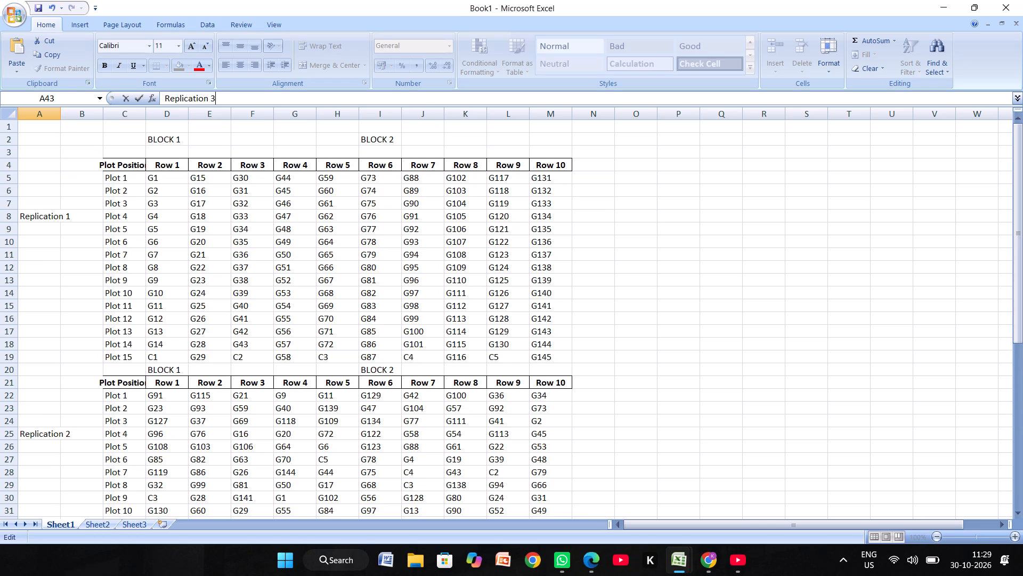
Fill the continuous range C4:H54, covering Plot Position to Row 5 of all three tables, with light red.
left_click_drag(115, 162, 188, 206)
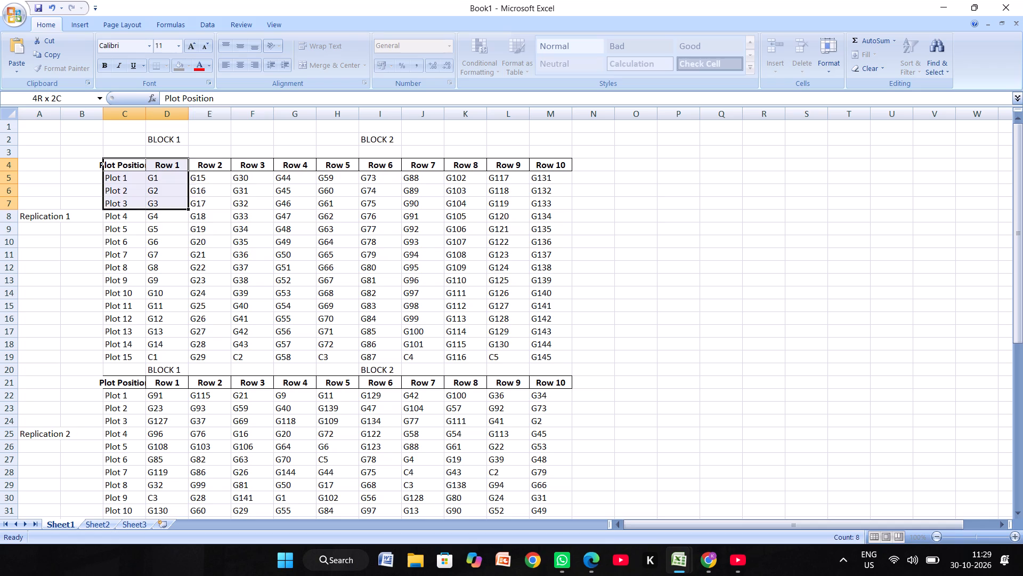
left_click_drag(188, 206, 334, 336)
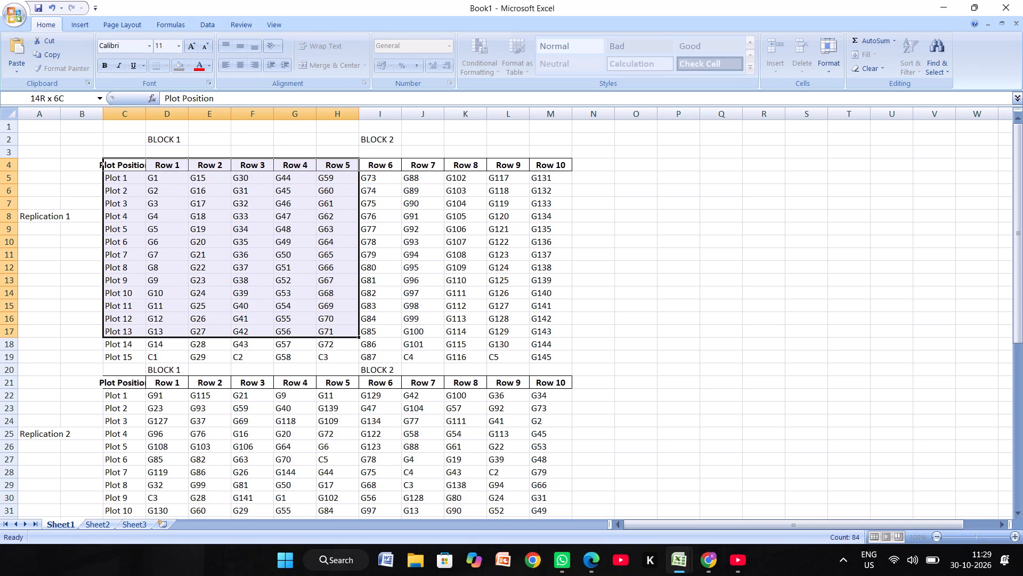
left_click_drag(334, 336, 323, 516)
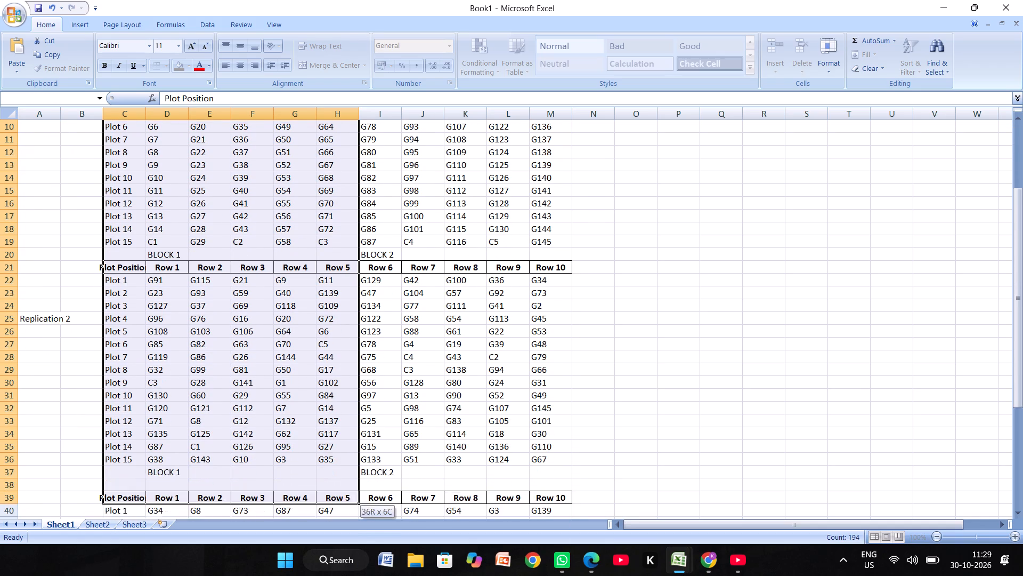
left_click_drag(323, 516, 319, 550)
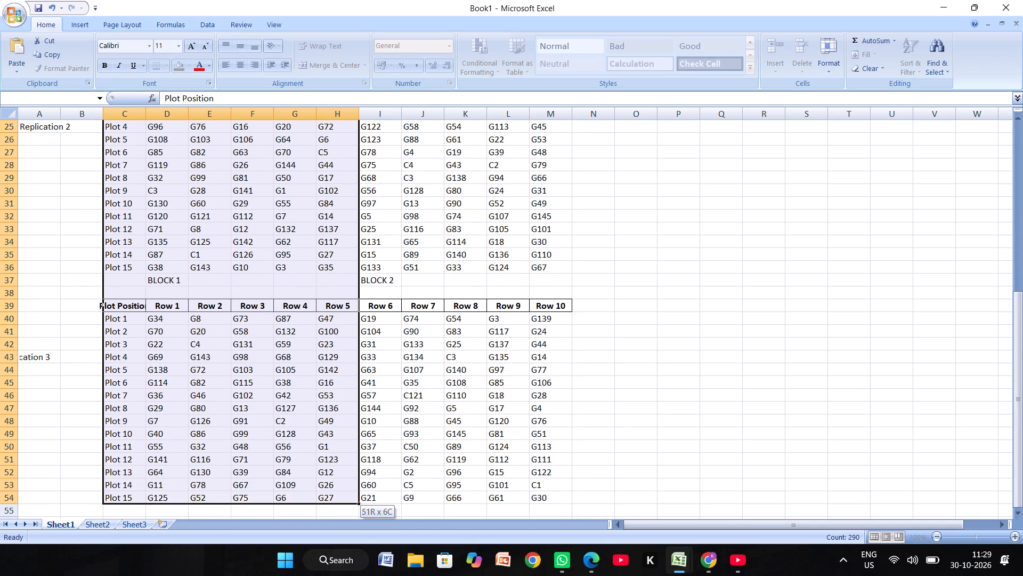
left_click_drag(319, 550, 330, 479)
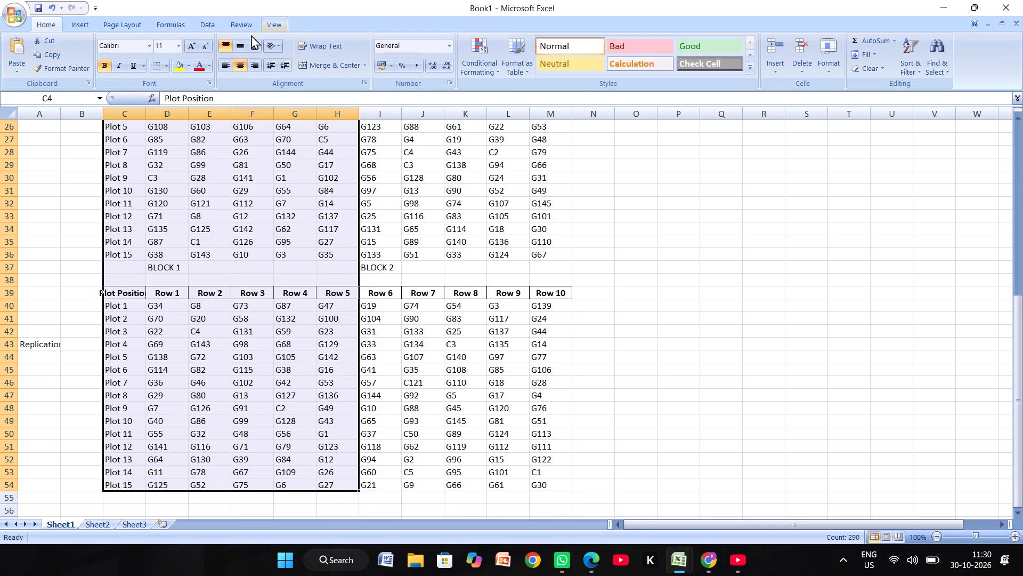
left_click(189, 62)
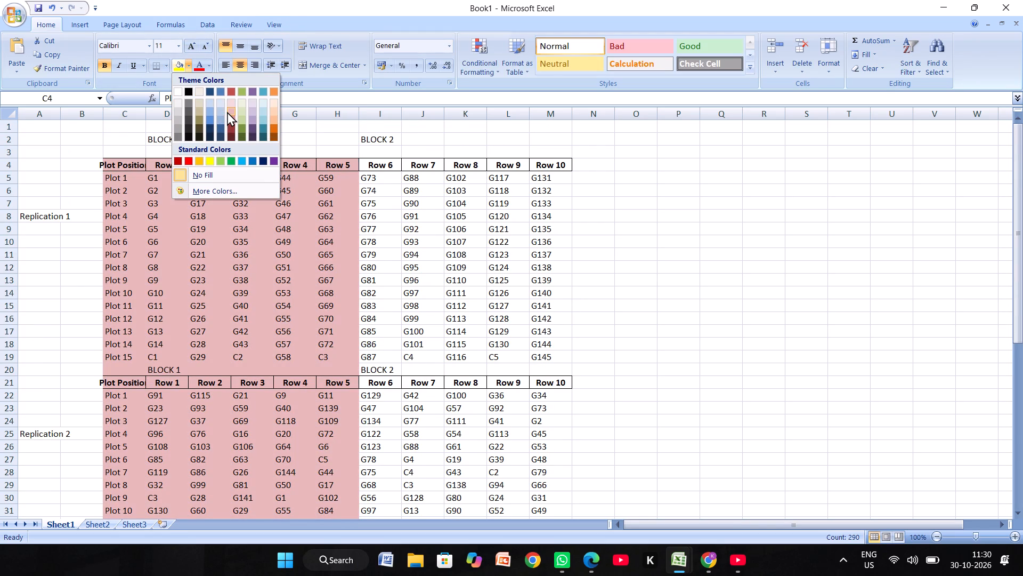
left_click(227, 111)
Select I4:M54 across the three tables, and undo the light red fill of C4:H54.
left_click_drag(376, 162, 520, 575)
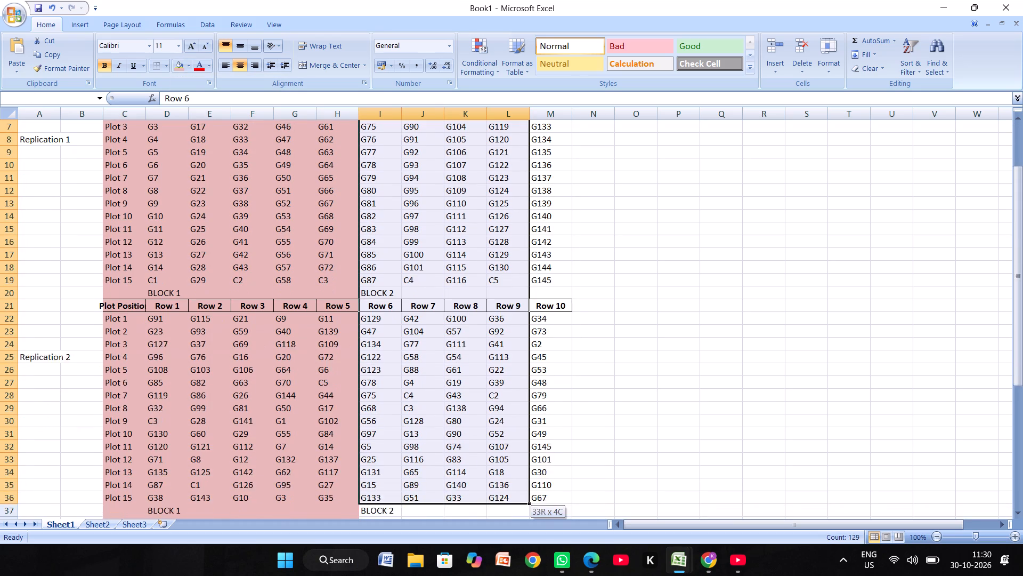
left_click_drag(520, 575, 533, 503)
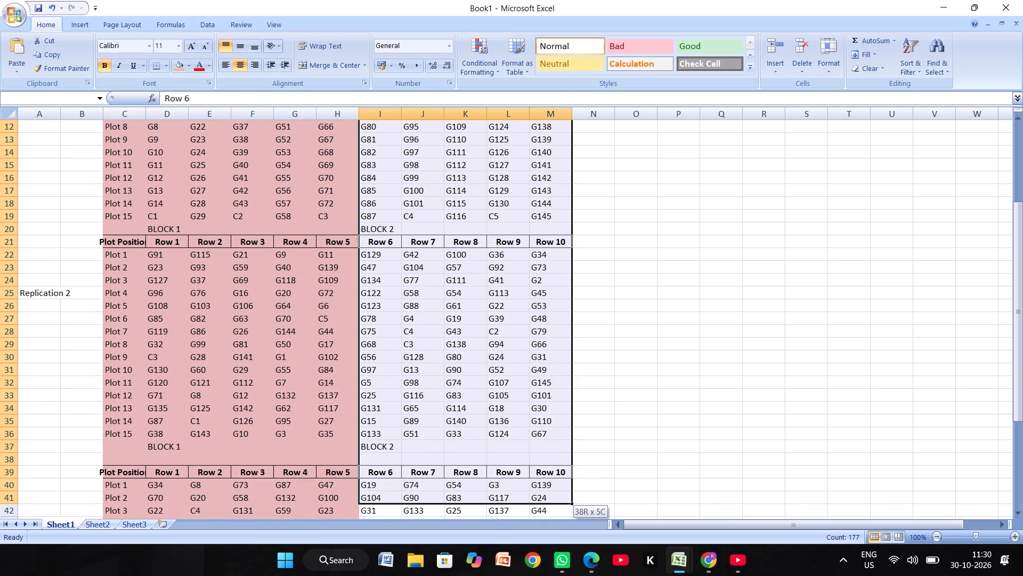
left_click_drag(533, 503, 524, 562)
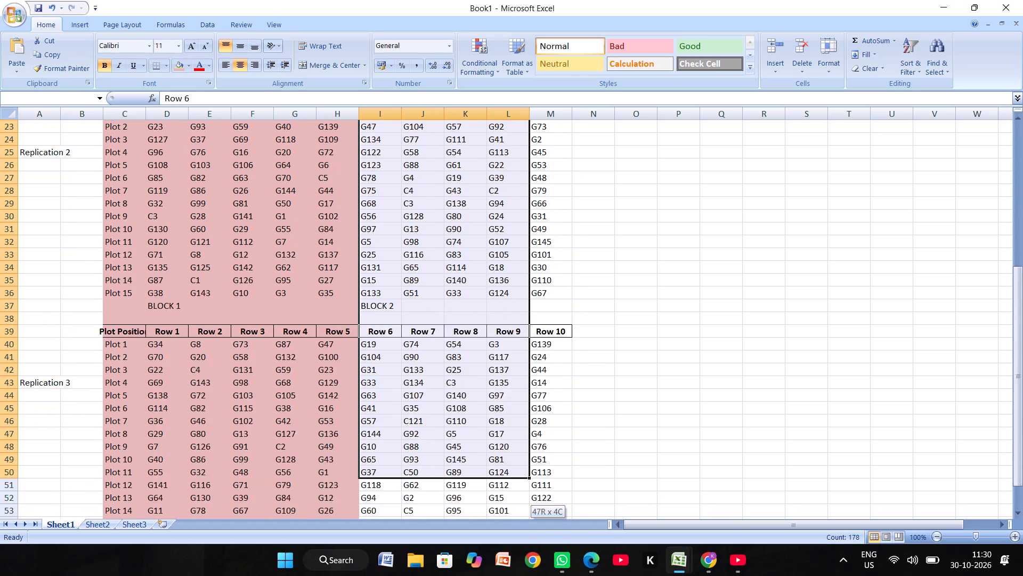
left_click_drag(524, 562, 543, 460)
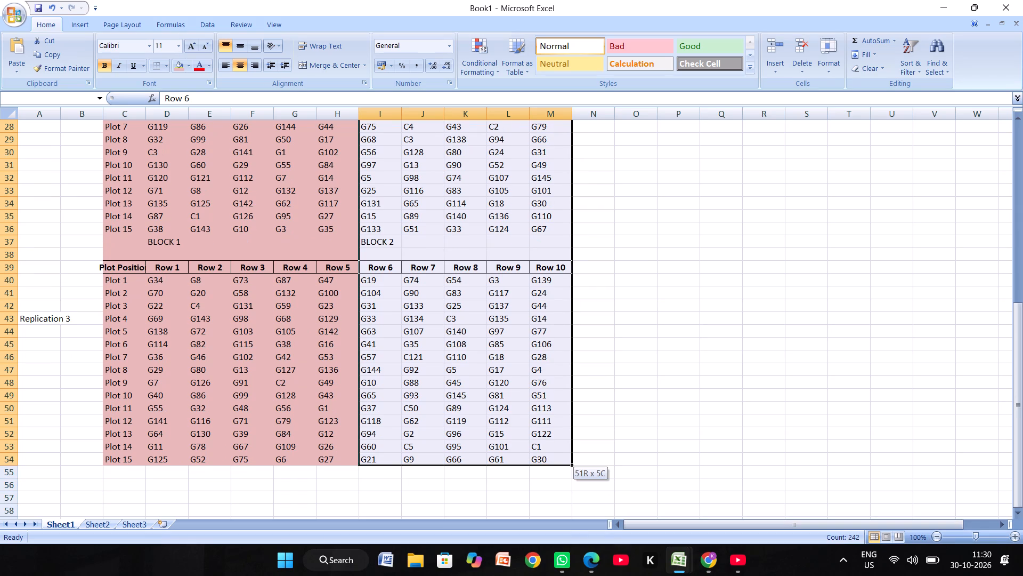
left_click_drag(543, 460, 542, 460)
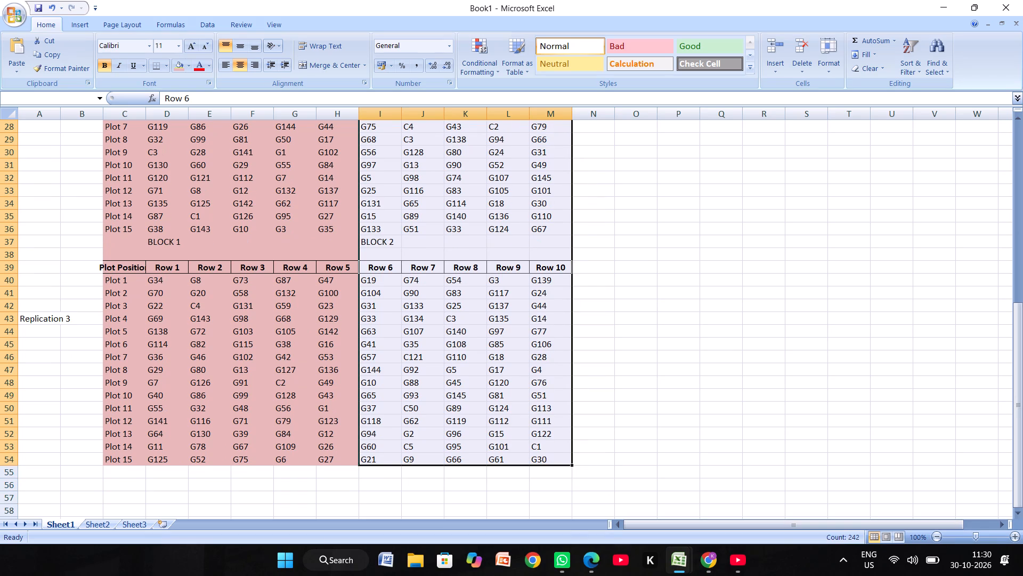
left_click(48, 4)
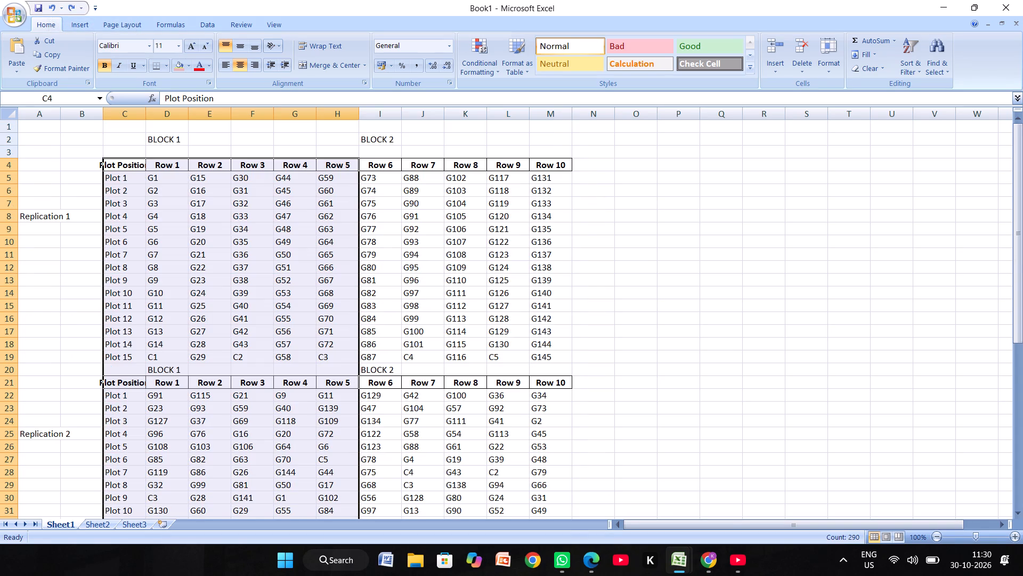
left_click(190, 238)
Fill the Plot Position to Row 5 half of each replication table, C4:H19, C21:H36 and C39:H54, with light red.
left_click_drag(103, 159, 166, 276)
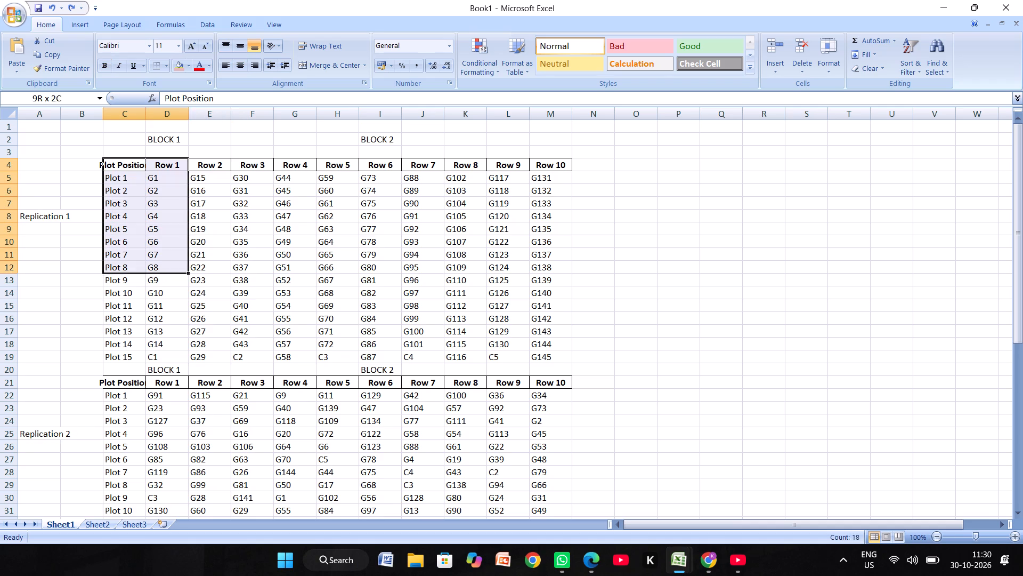
left_click_drag(166, 276, 339, 359)
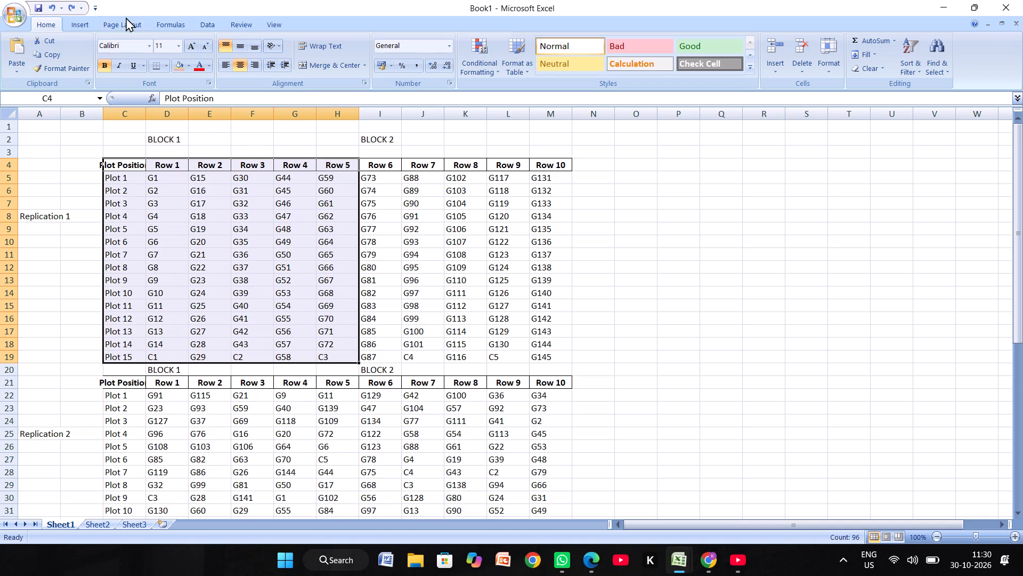
left_click(177, 64)
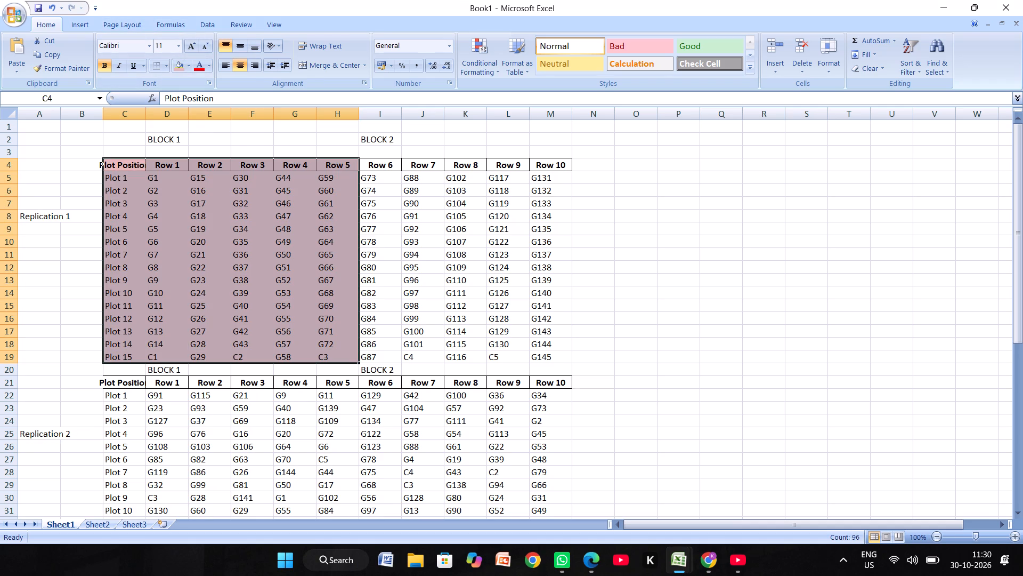
left_click_drag(107, 380, 313, 558)
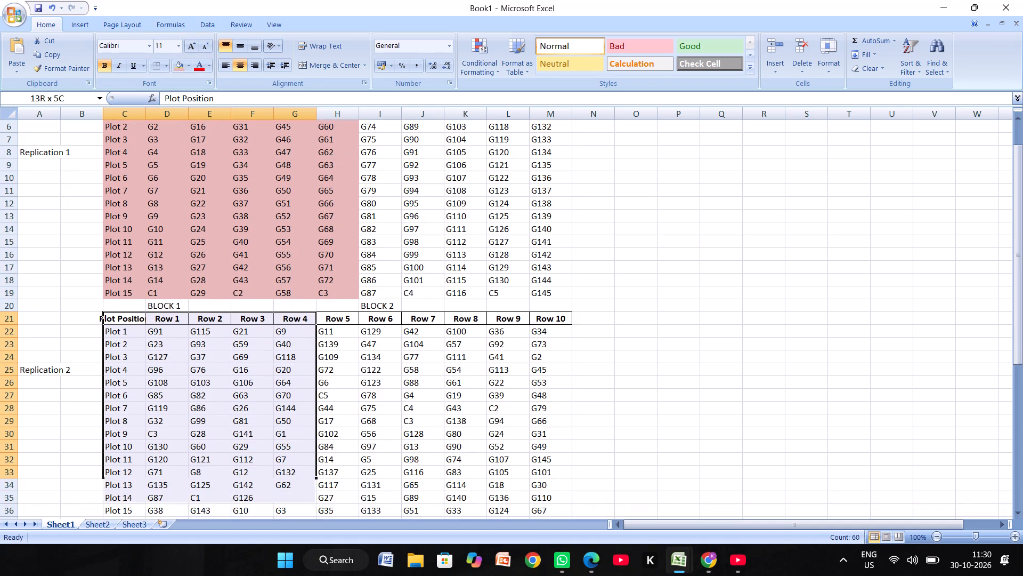
left_click_drag(313, 558, 343, 449)
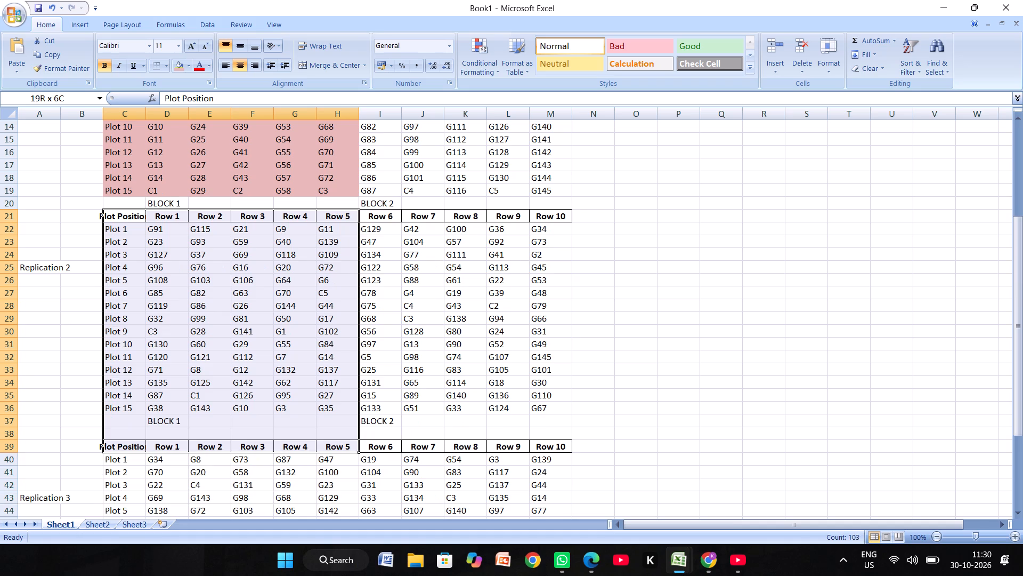
left_click_drag(343, 449, 342, 414)
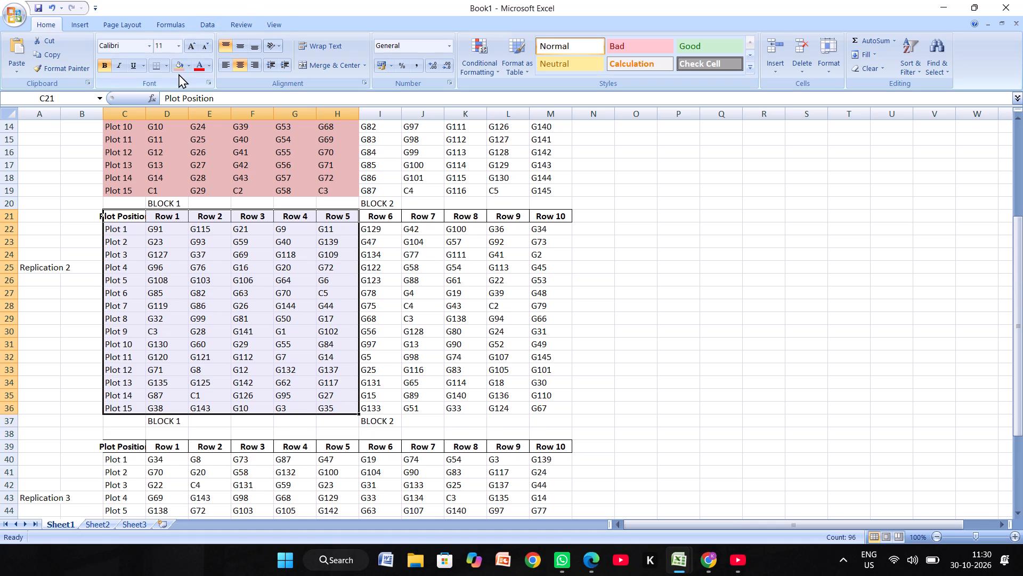
left_click(181, 67)
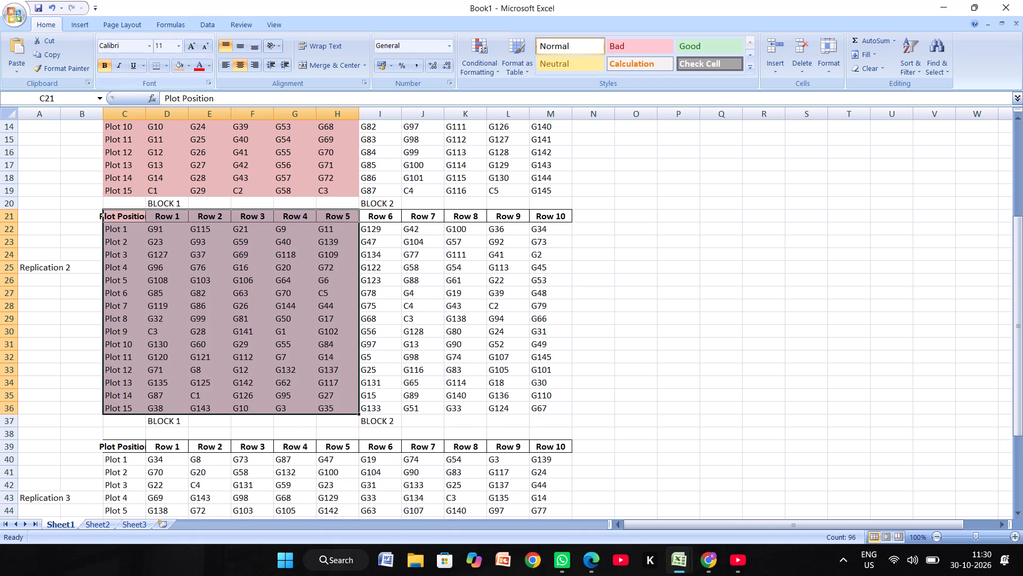
left_click_drag(112, 447, 282, 570)
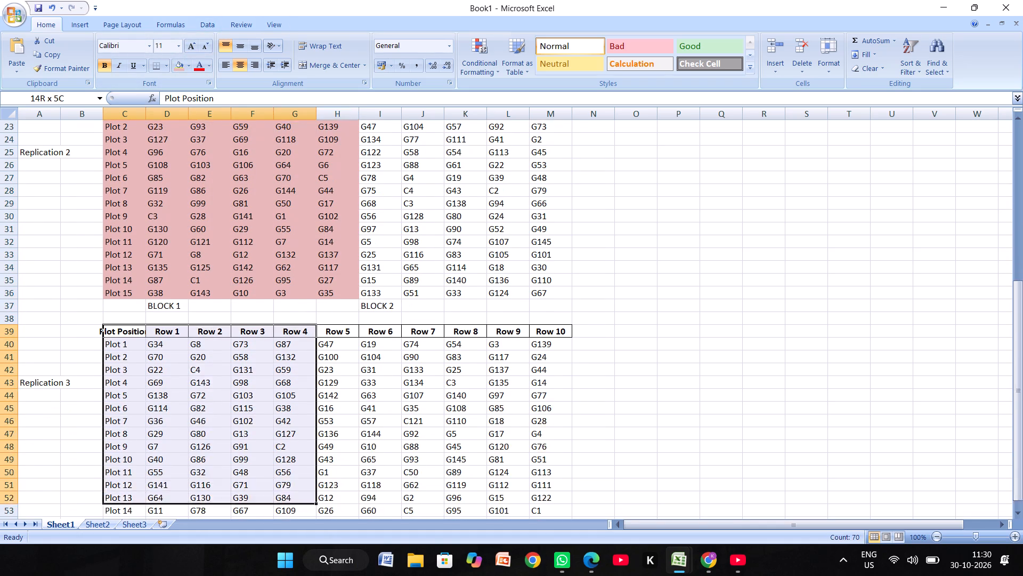
left_click_drag(282, 570, 337, 481)
left_click(184, 69)
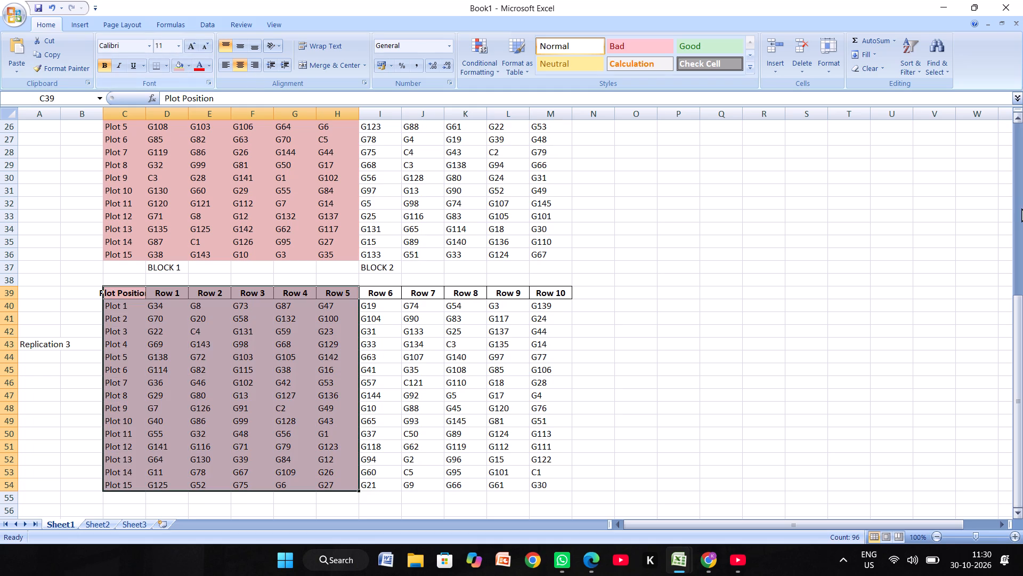
Fill the Row 6 to Row 10 half of the Replication 1 table, I4:M19, with the olive green theme colour.
left_click_drag(1022, 356, 1014, 116)
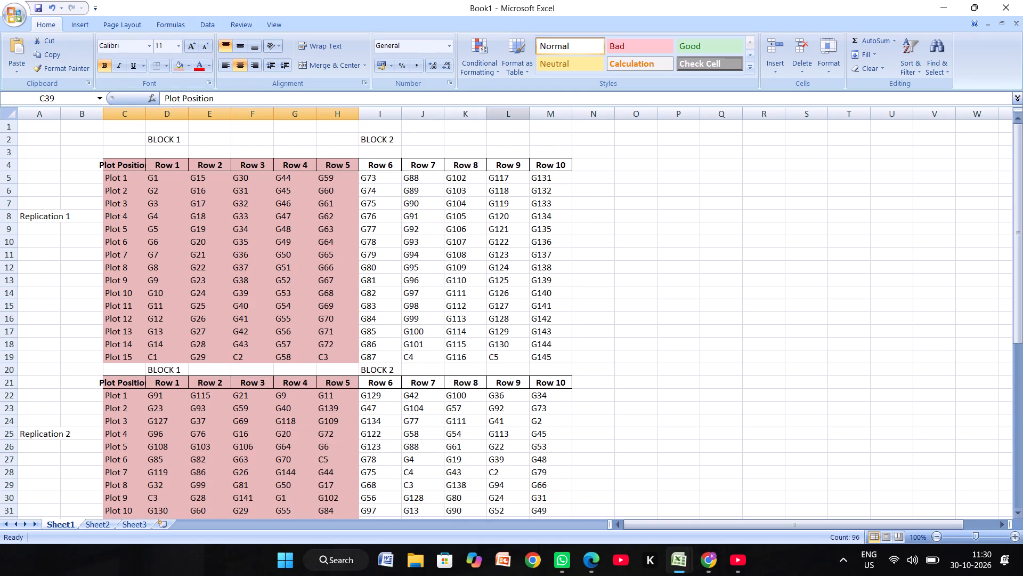
left_click_drag(369, 161, 527, 367)
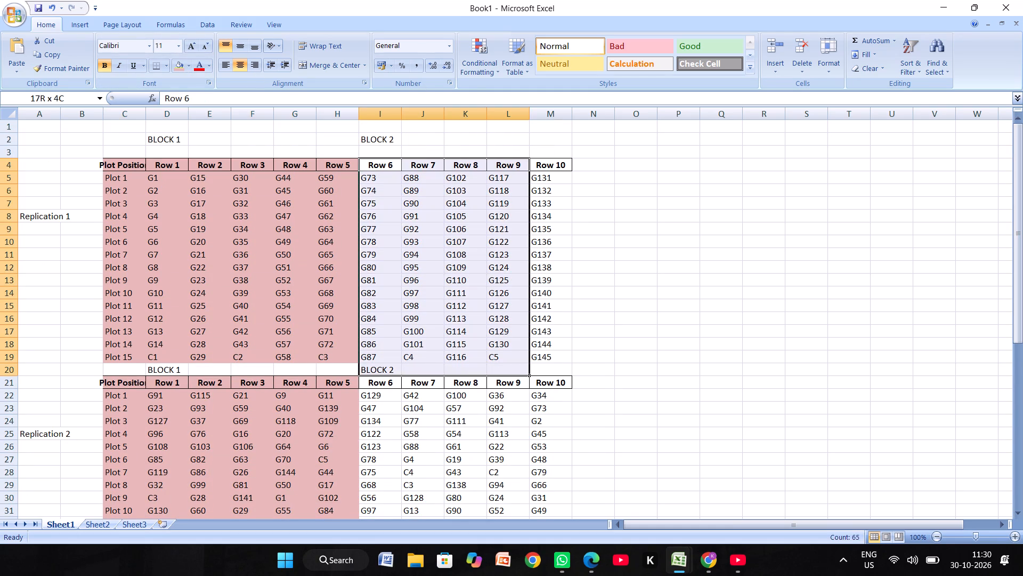
left_click_drag(527, 367, 565, 356)
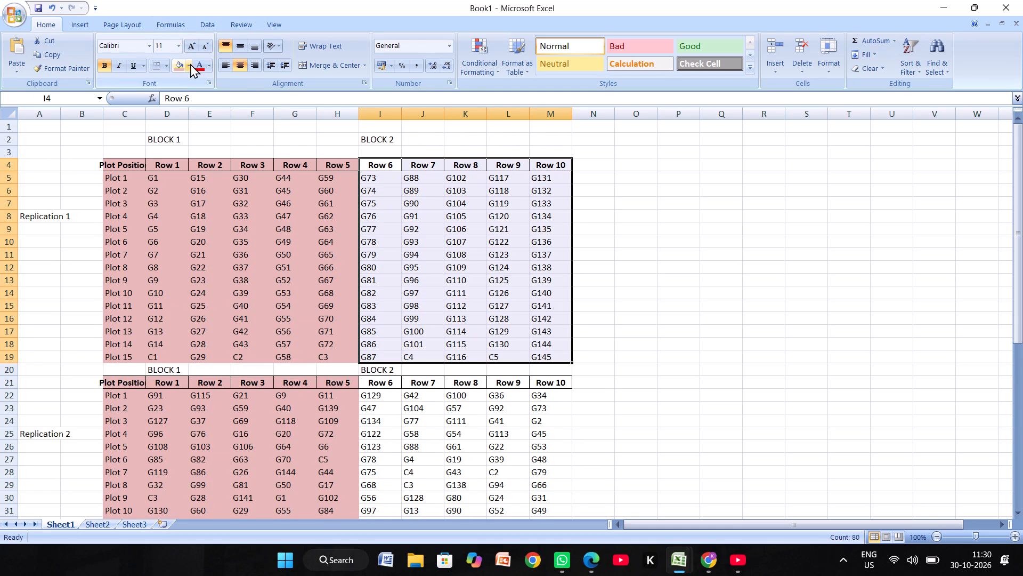
left_click_drag(190, 63, 224, 122)
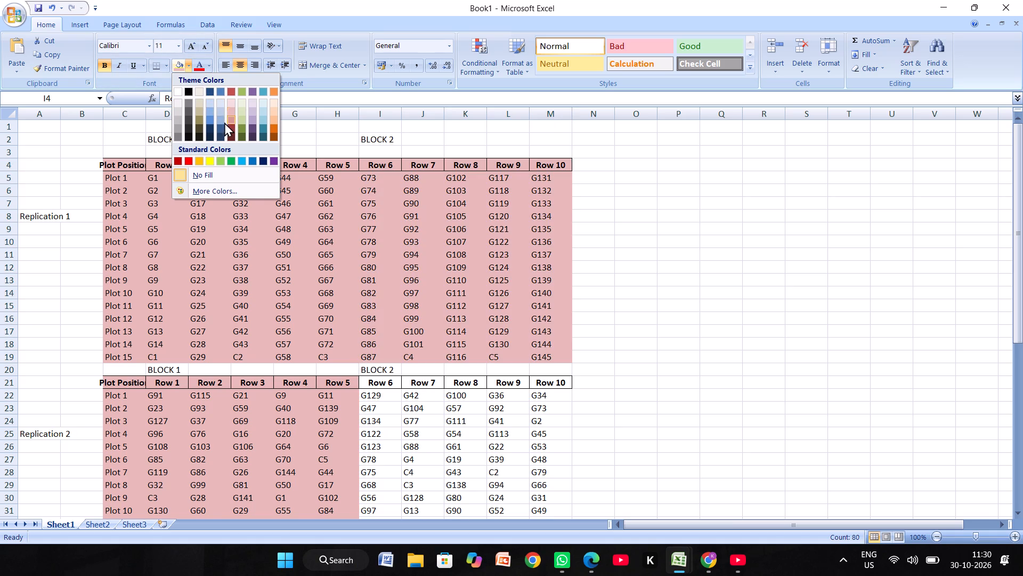
left_click_drag(224, 122, 234, 99)
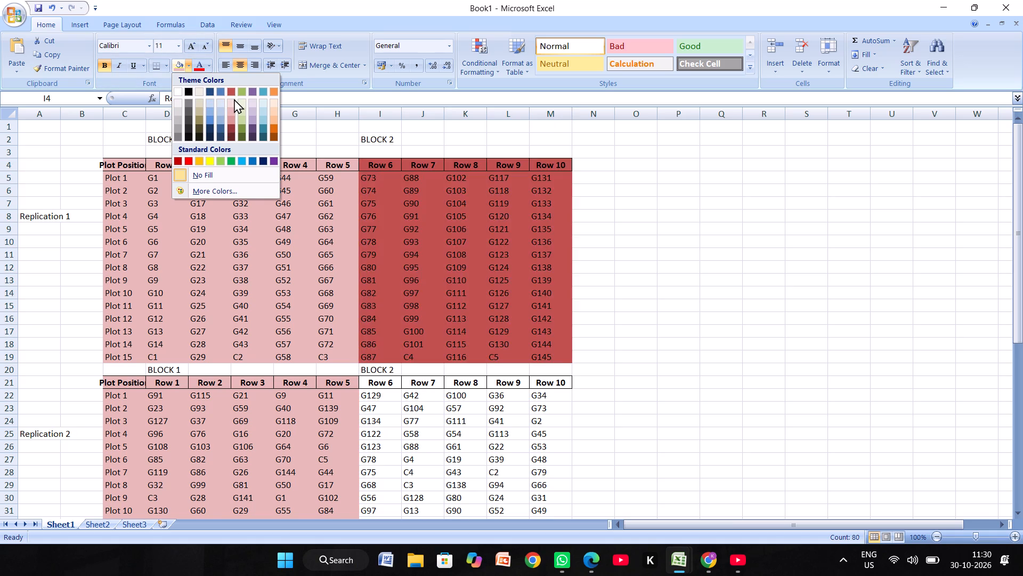
left_click_drag(234, 99, 249, 104)
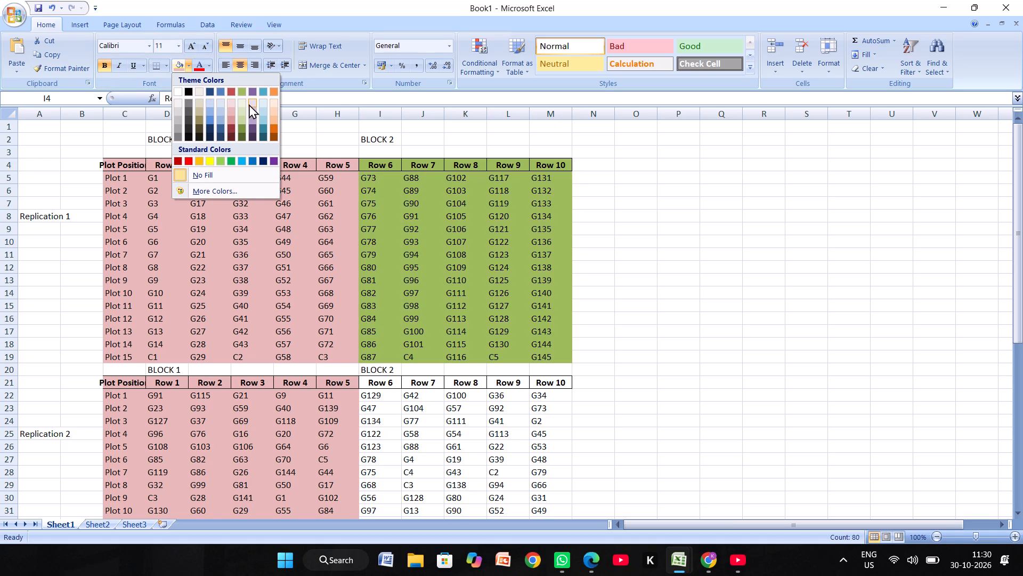
left_click_drag(249, 104, 243, 95)
left_click(243, 95)
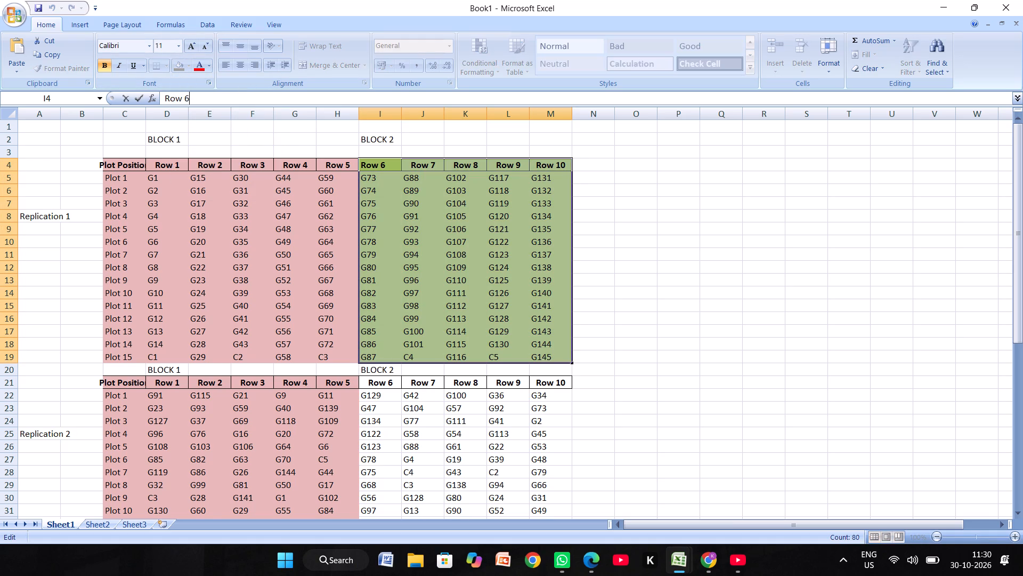
Fill the Row 6 to Row 10 half of the Replication 2 table, I21:M36, with the same olive green.
left_click_drag(375, 381, 522, 510)
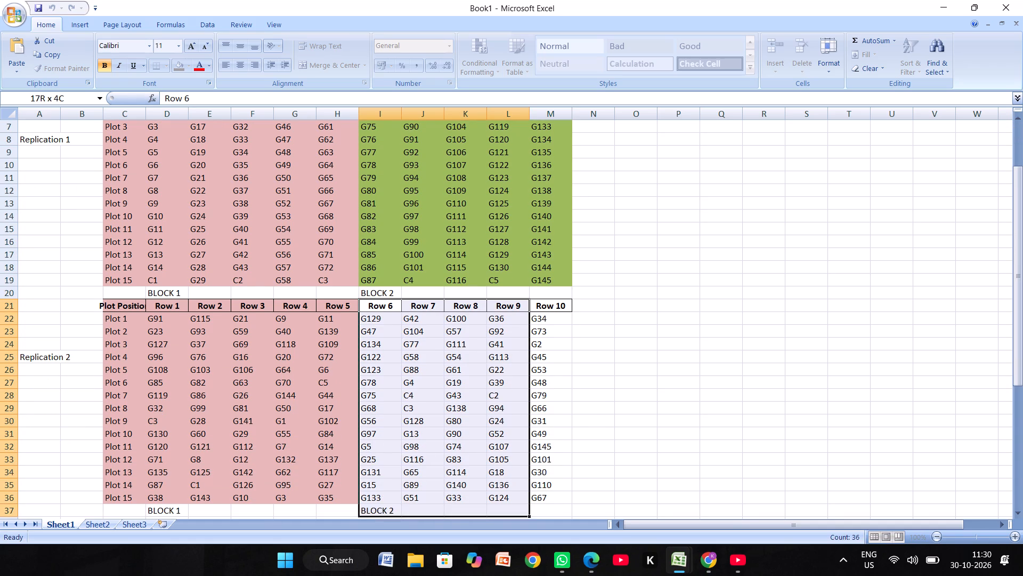
left_click_drag(522, 510, 542, 497)
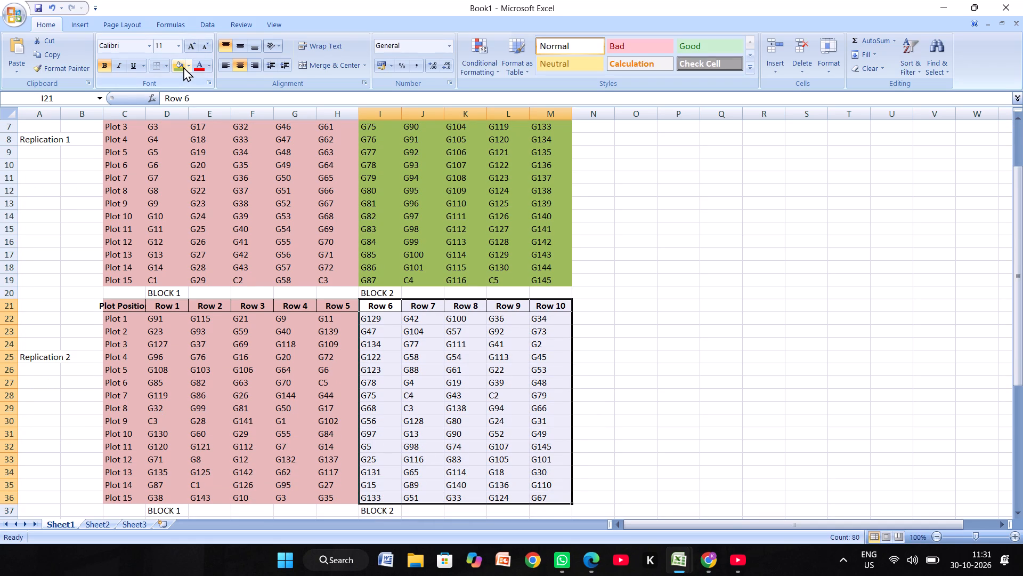
left_click(183, 67)
Fill the Row 6 to Row 10 half of the Replication 3 table, I39:M54, with the same olive green.
left_click_drag(1022, 220, 1022, 277)
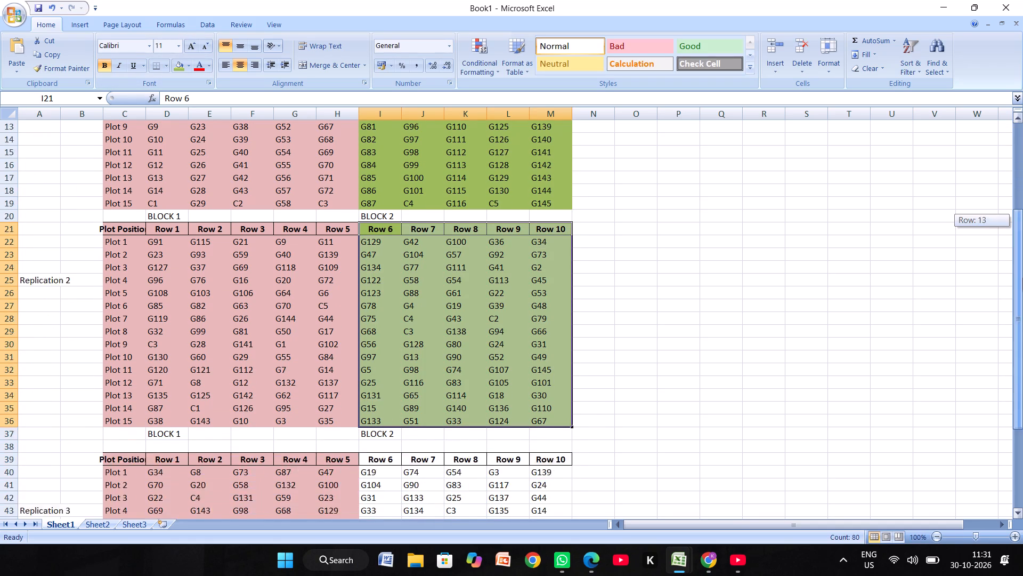
left_click_drag(1022, 277, 1022, 371)
left_click_drag(367, 318, 502, 538)
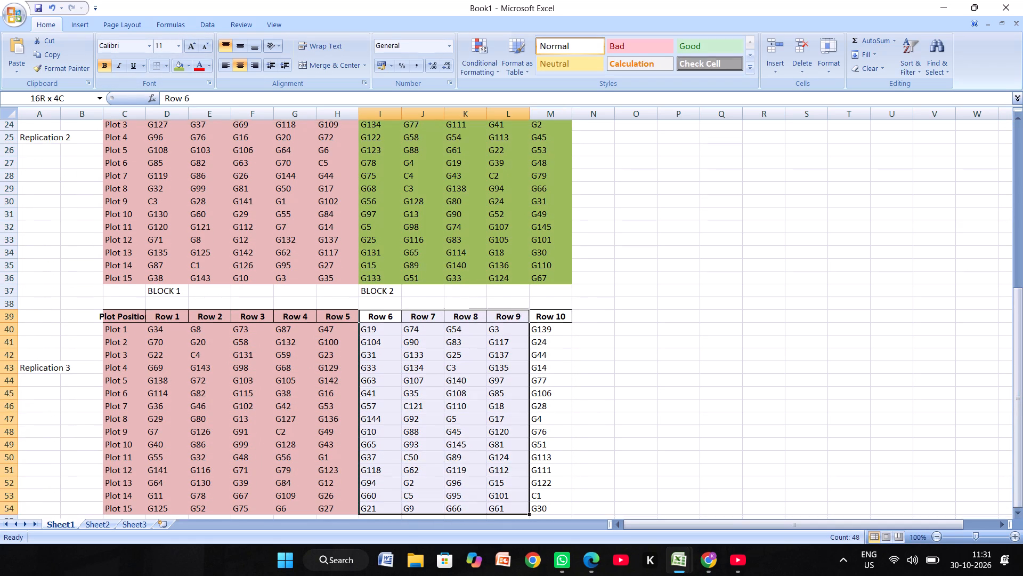
left_click_drag(502, 538, 541, 395)
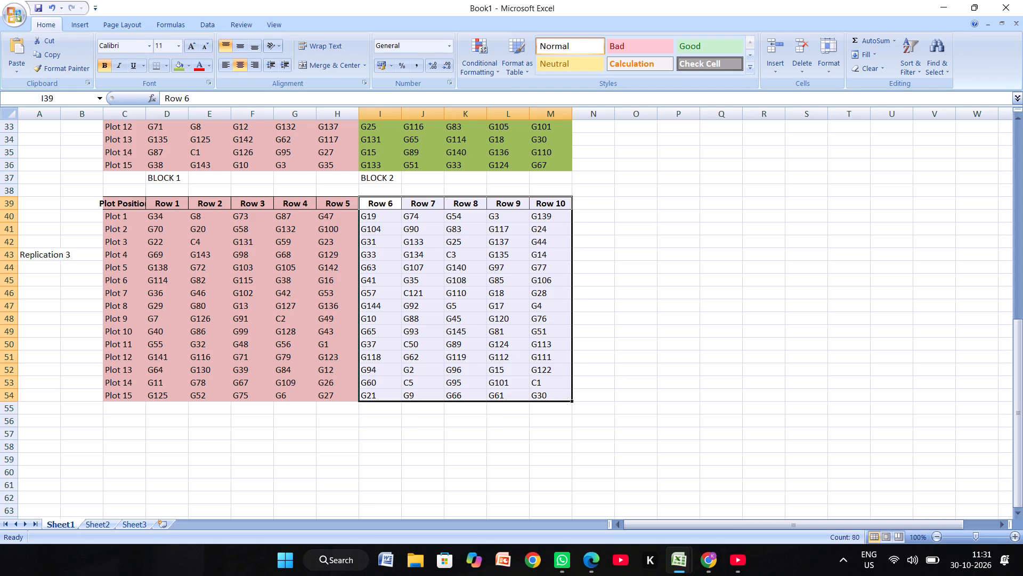
left_click(185, 65)
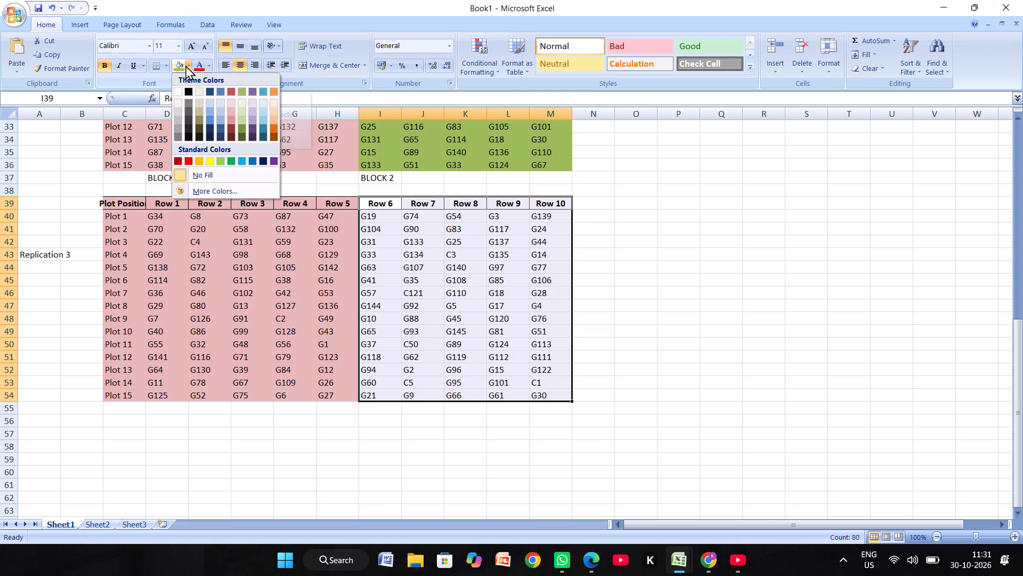
left_click(241, 90)
left_click_drag(1016, 334, 1022, 186)
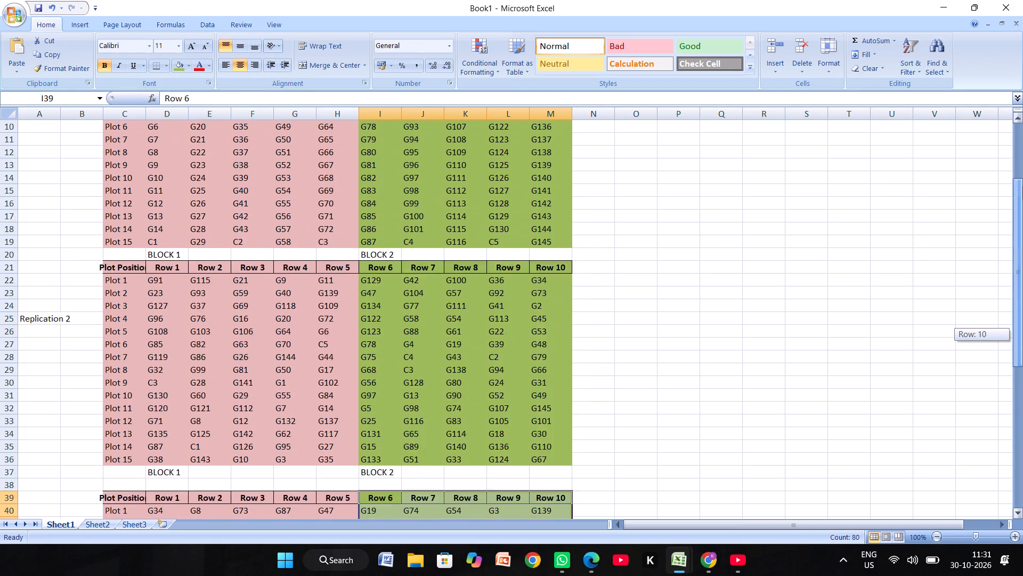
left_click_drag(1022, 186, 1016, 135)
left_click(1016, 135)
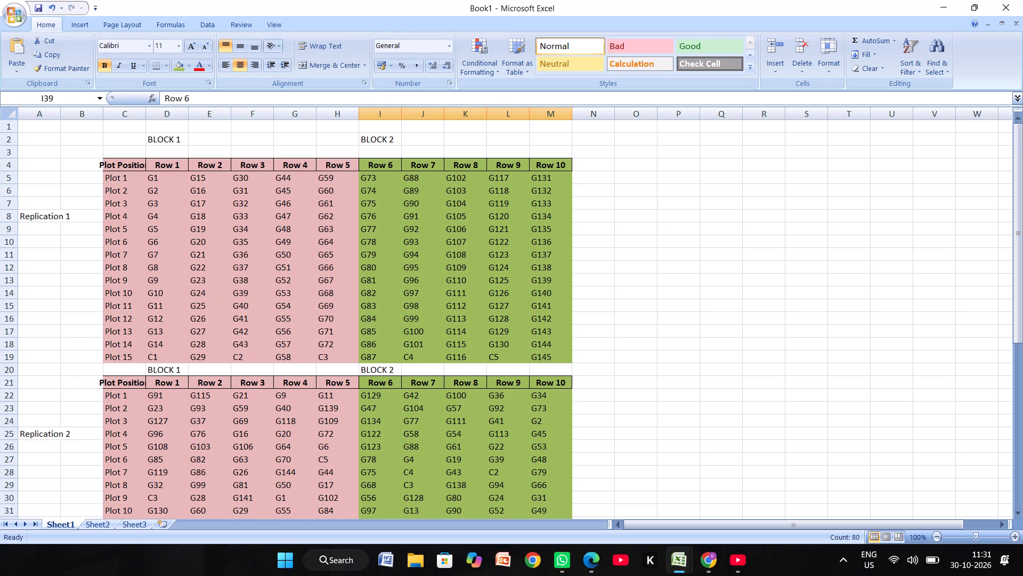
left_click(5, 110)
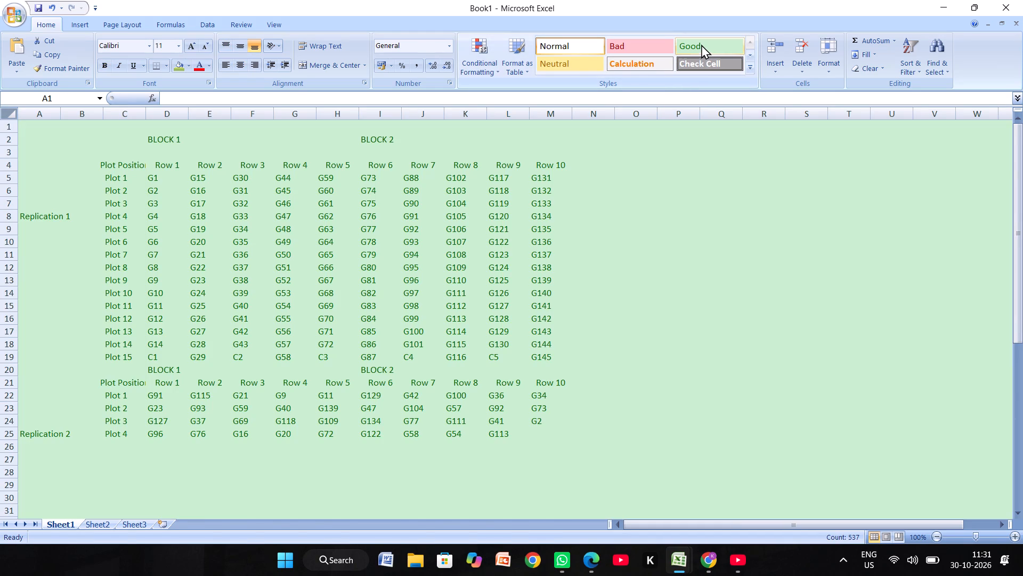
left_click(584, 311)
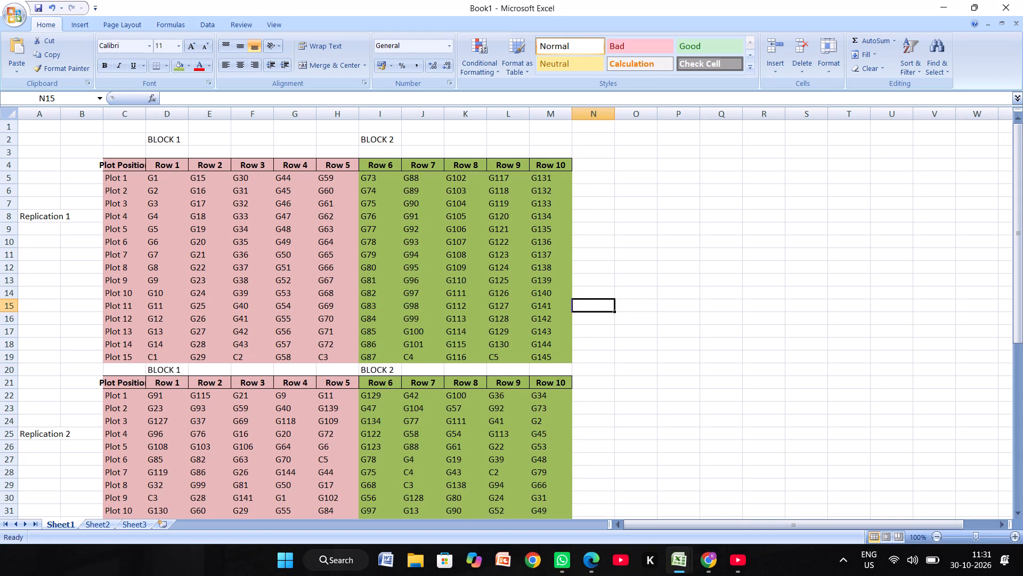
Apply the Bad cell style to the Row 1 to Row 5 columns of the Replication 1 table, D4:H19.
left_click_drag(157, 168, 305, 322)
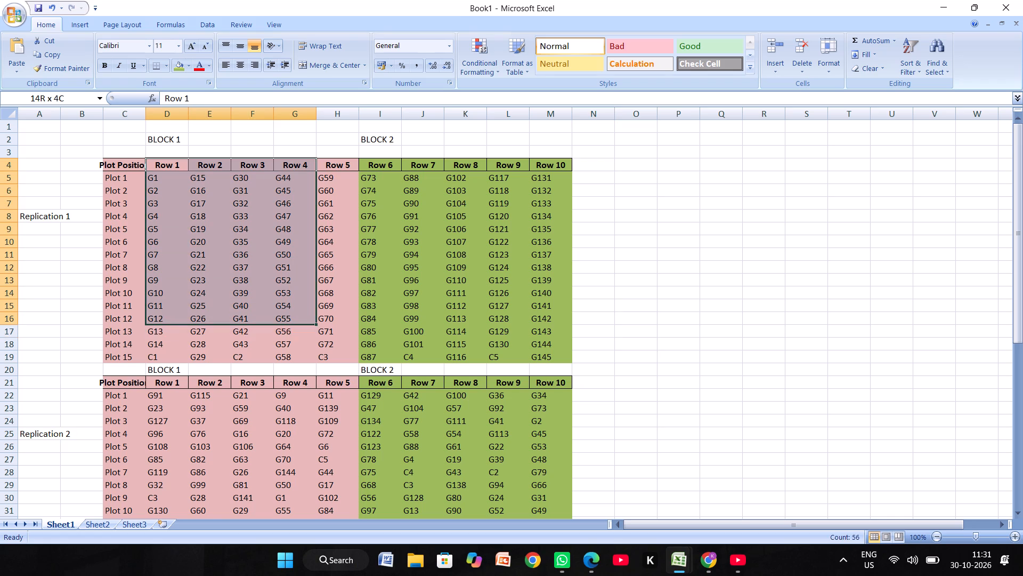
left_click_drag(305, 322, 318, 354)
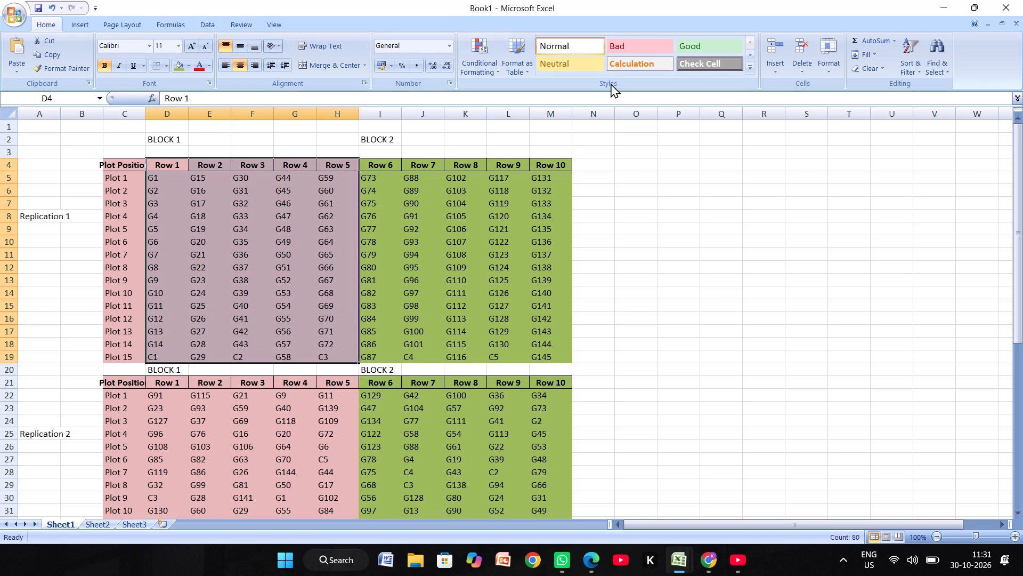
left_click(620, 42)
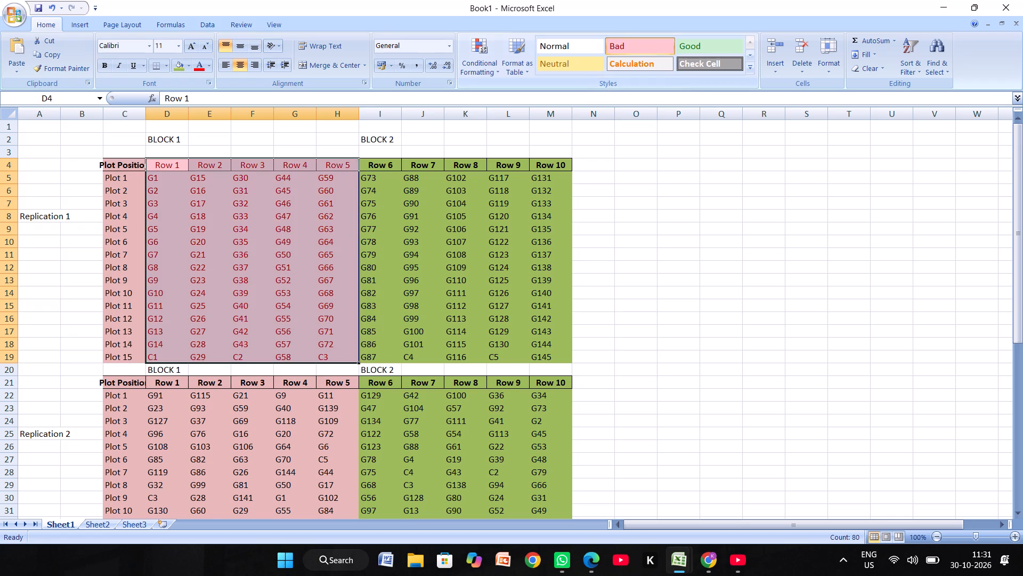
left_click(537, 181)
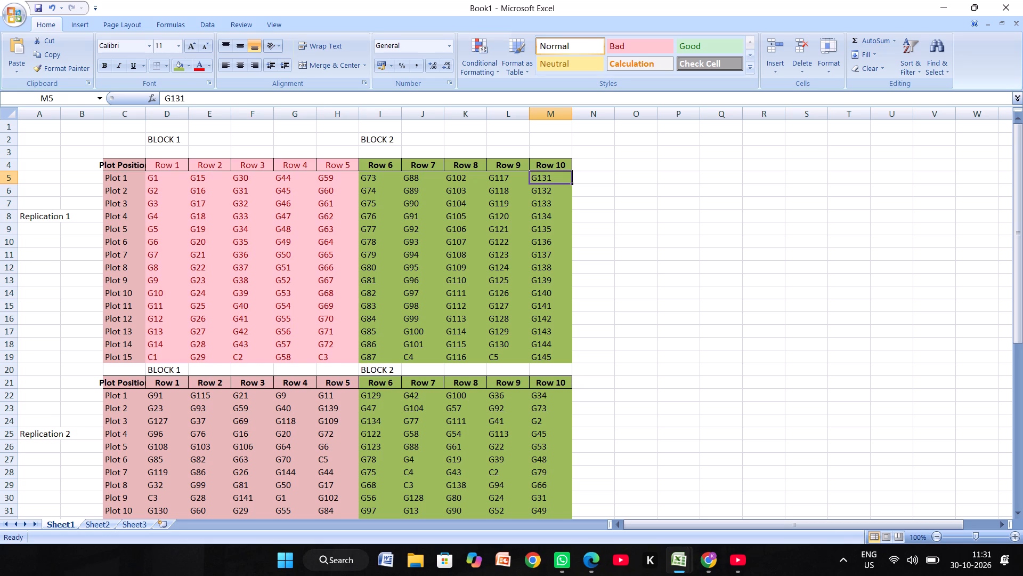
Reset the whole Block 1 side with the replication labels, A1:H54, to the Normal style and apply the Bad style.
left_click_drag(33, 128, 367, 182)
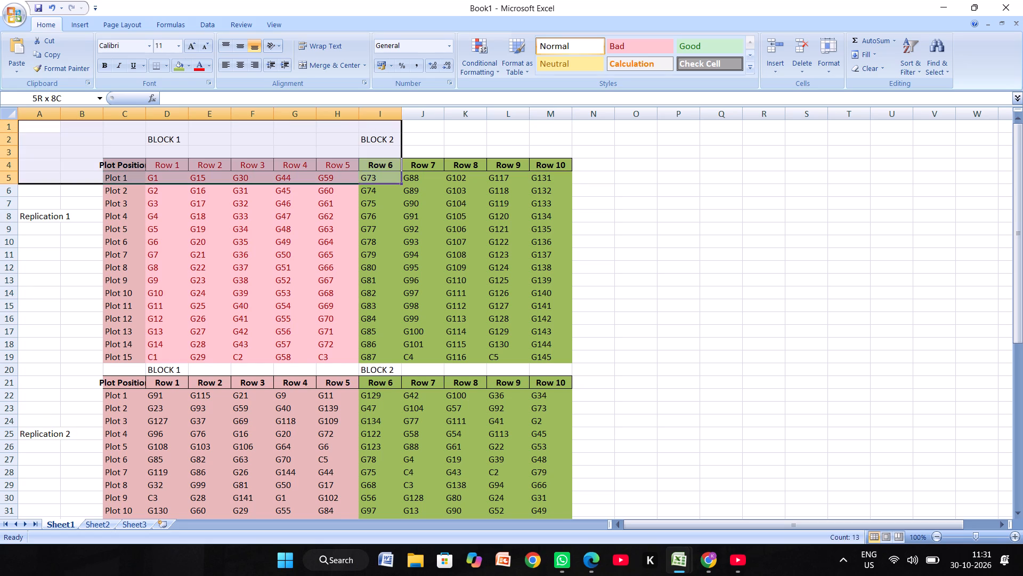
left_click_drag(367, 182, 321, 570)
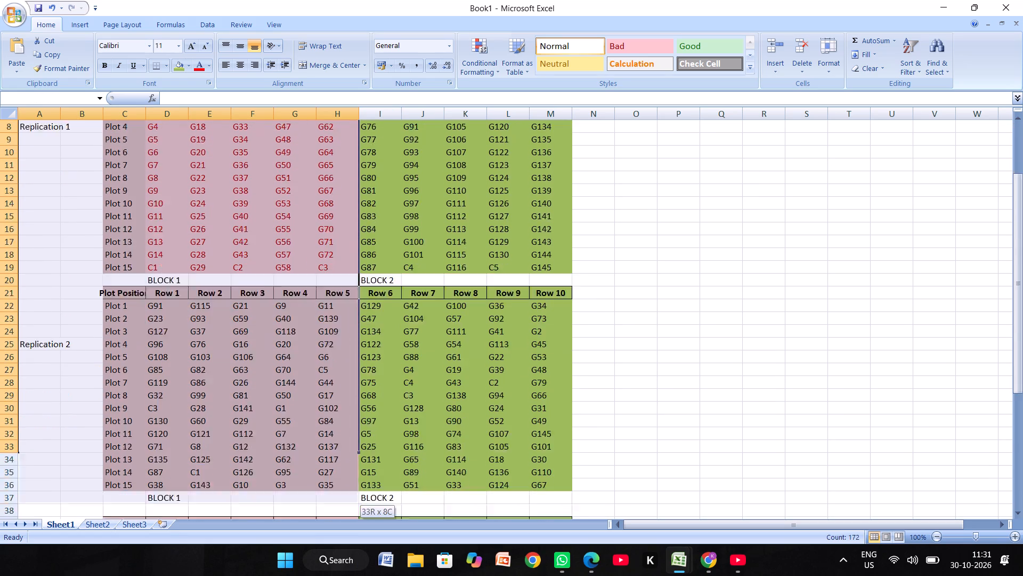
left_click_drag(321, 570, 298, 510)
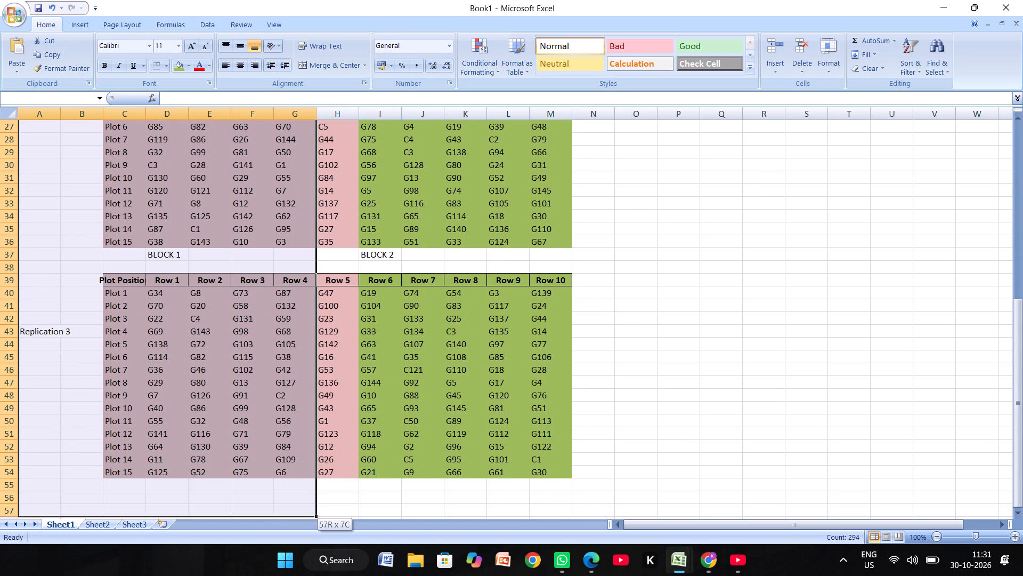
left_click_drag(298, 510, 343, 471)
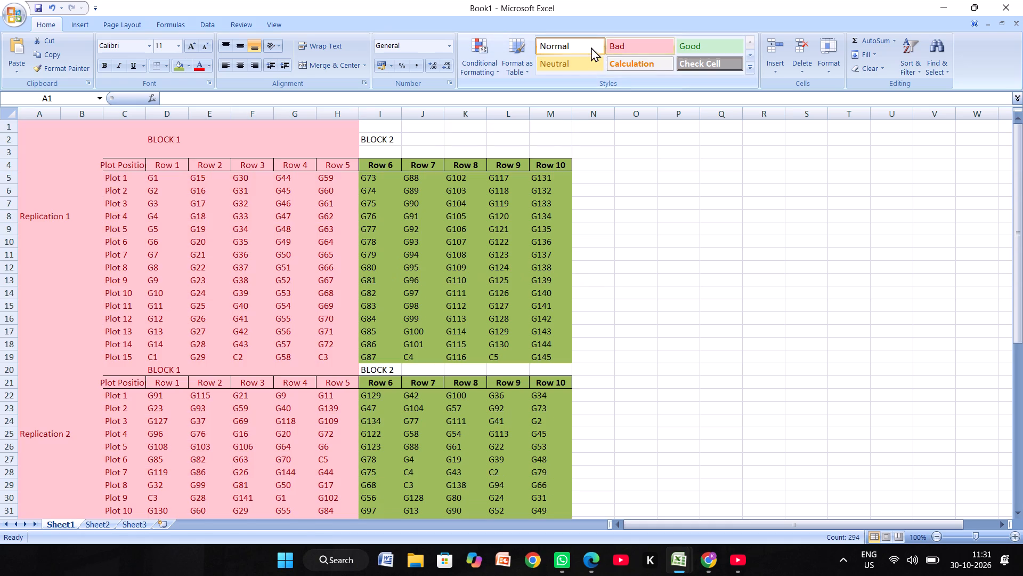
left_click(581, 50)
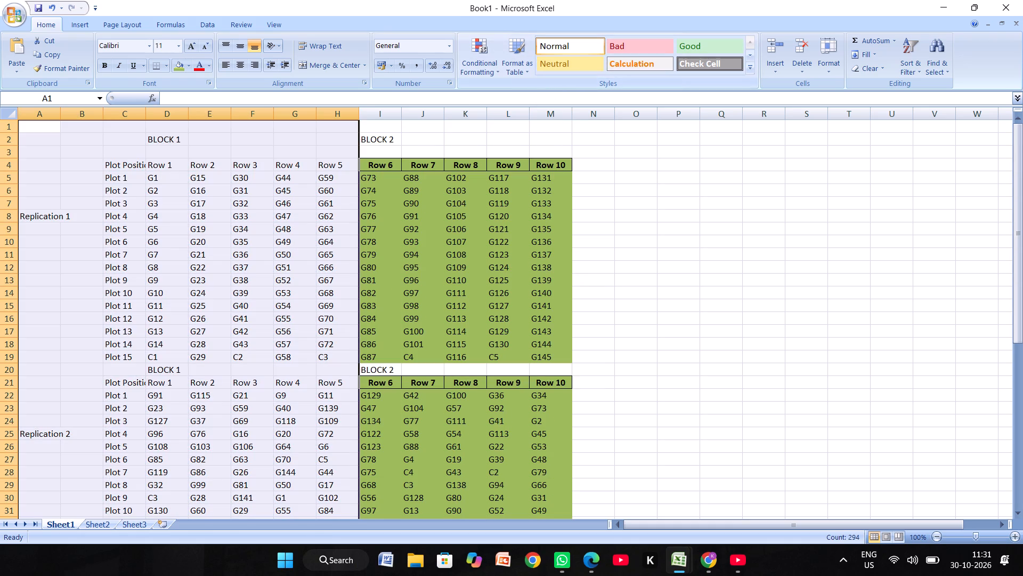
left_click(642, 46)
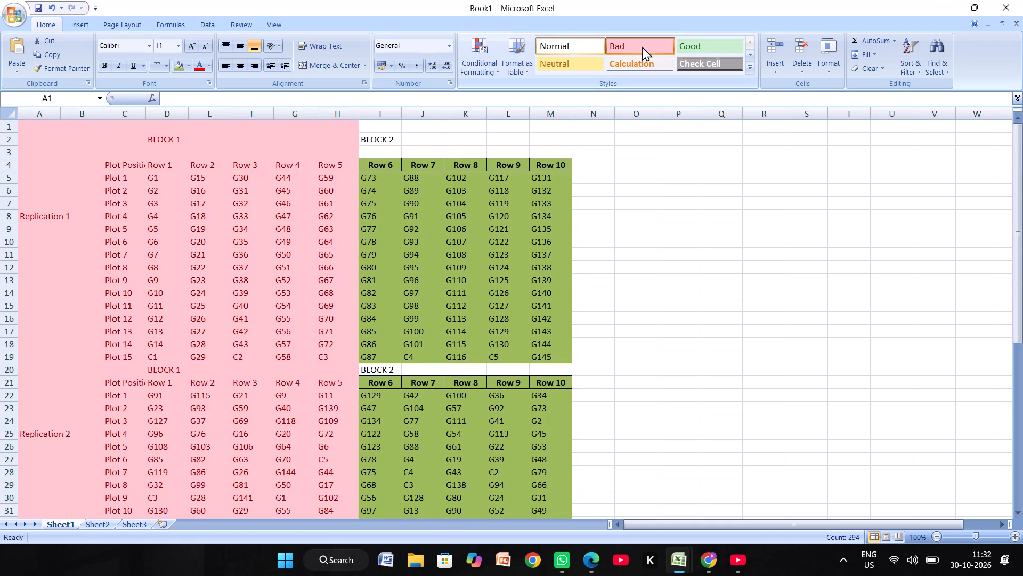
Apply the Good cell style to the whole Block 2 side across all three replications, I1:M54.
left_click_drag(370, 130, 503, 514)
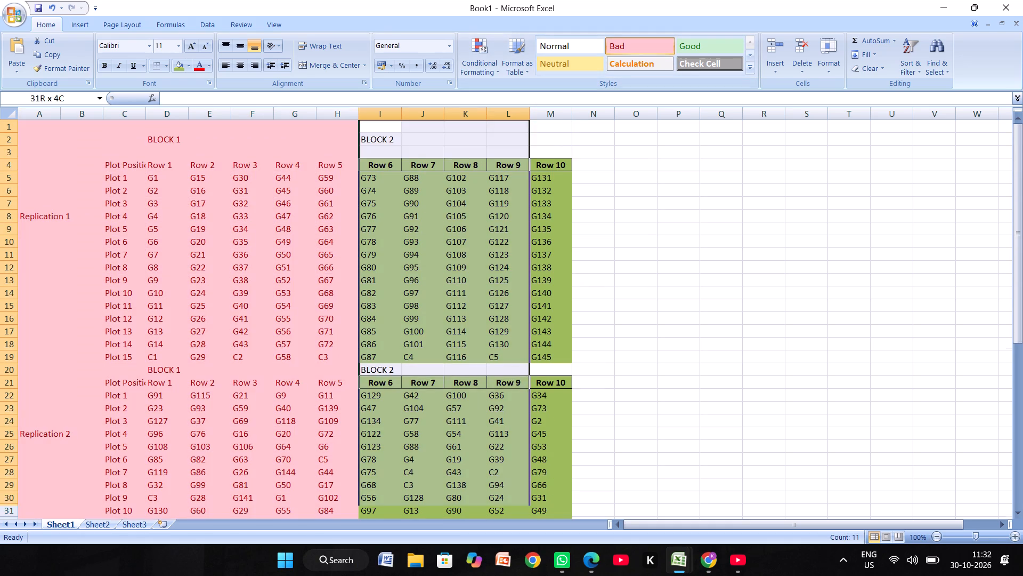
left_click_drag(503, 514, 552, 553)
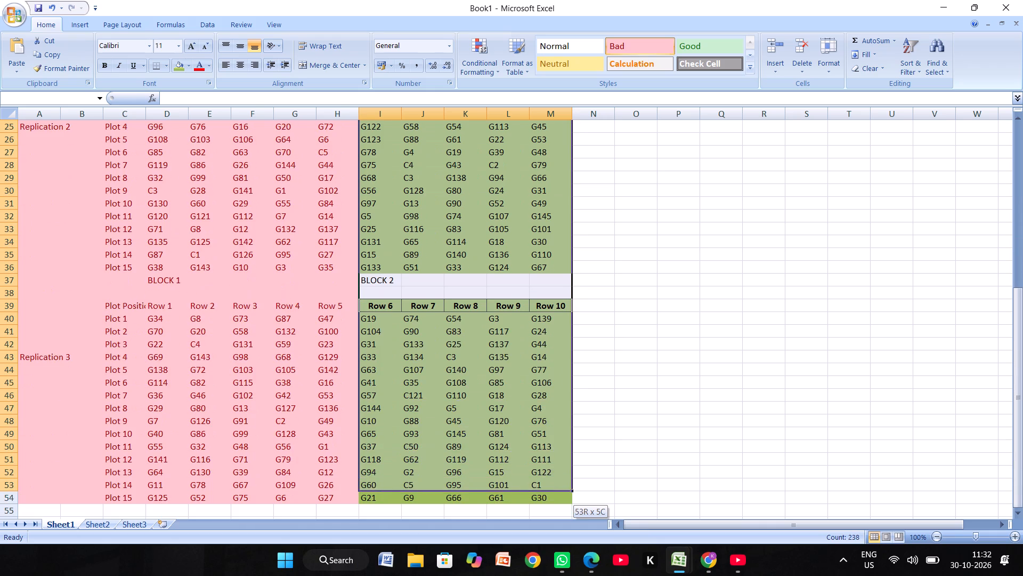
left_click_drag(552, 553, 558, 474)
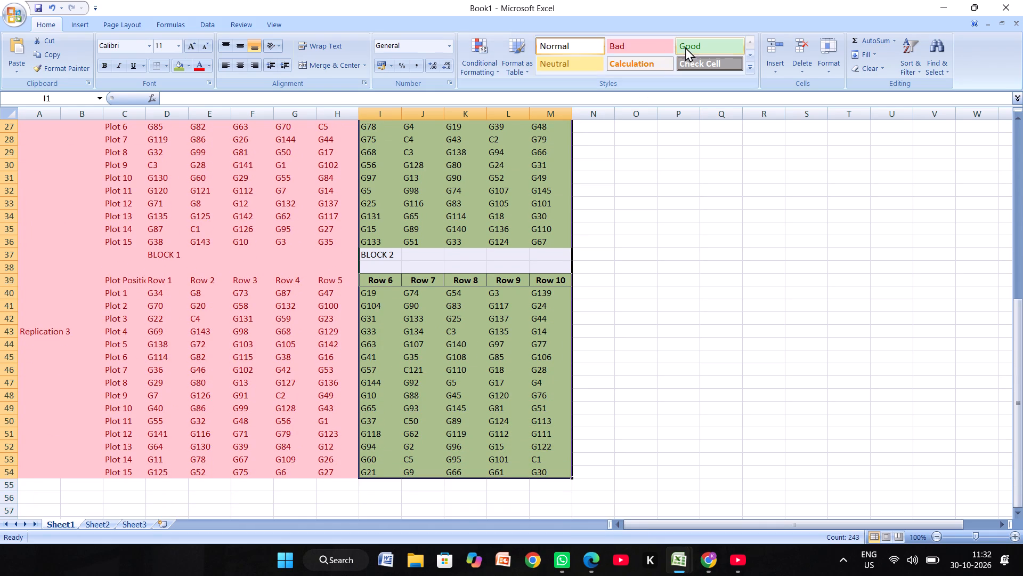
left_click(691, 47)
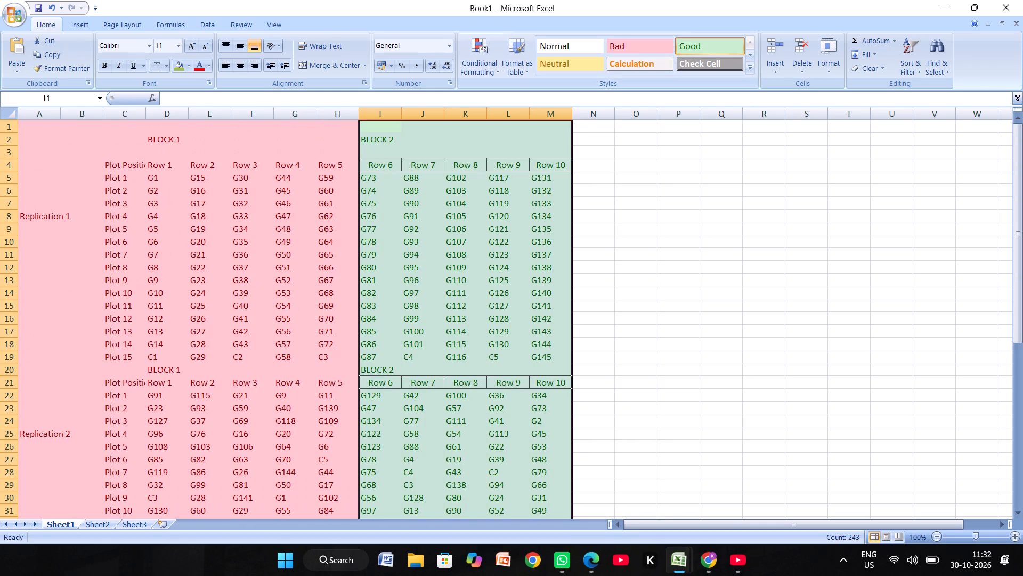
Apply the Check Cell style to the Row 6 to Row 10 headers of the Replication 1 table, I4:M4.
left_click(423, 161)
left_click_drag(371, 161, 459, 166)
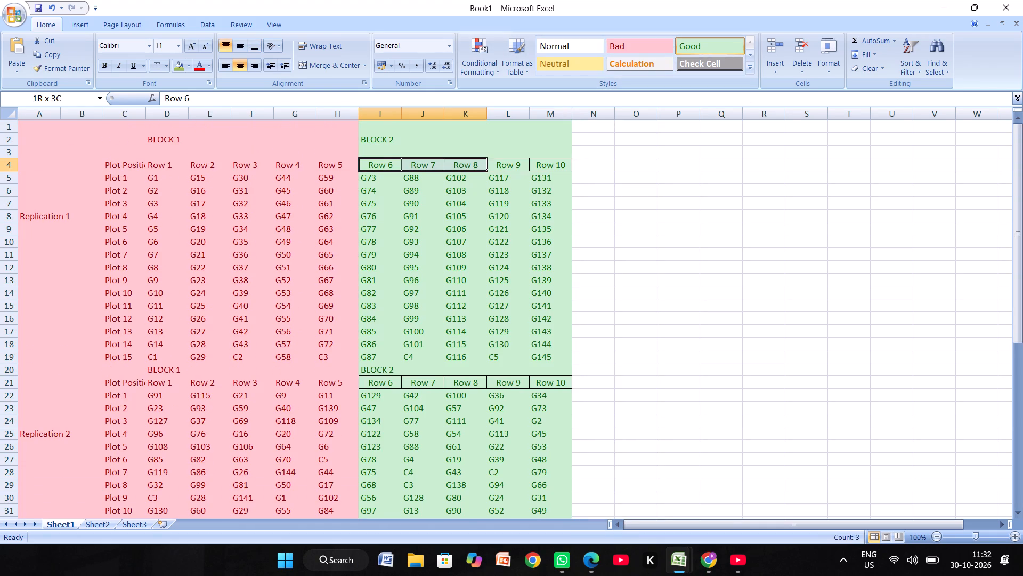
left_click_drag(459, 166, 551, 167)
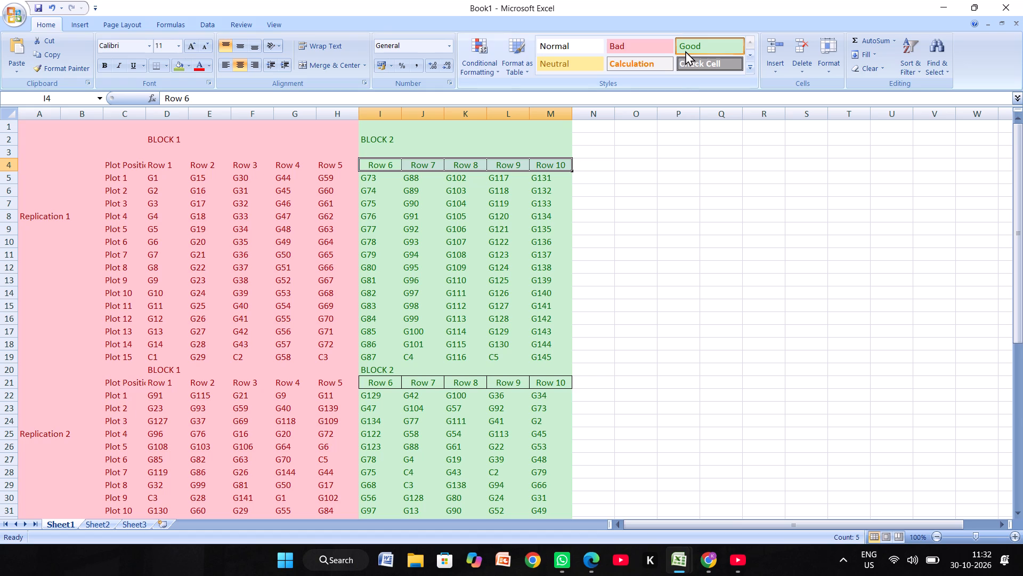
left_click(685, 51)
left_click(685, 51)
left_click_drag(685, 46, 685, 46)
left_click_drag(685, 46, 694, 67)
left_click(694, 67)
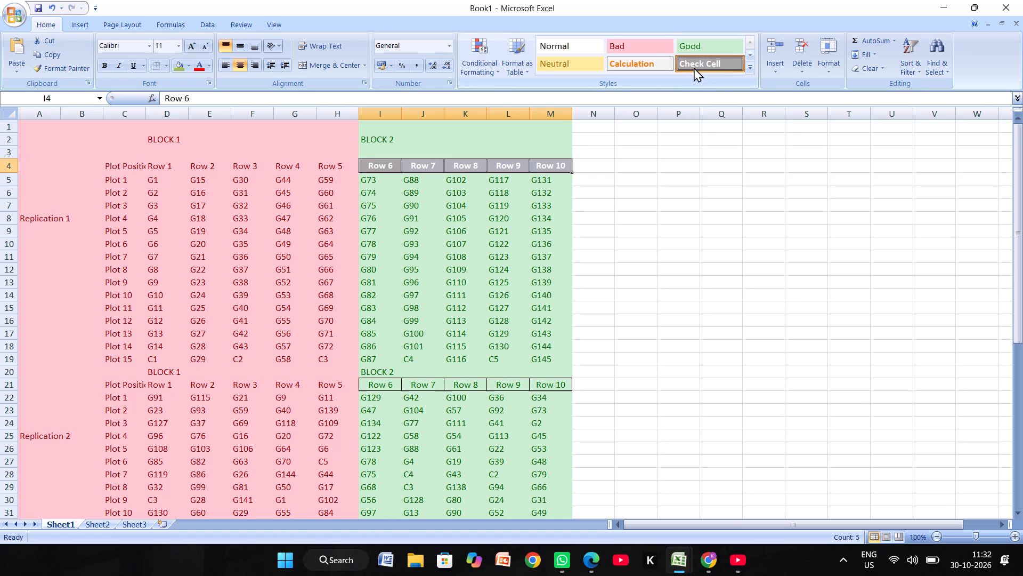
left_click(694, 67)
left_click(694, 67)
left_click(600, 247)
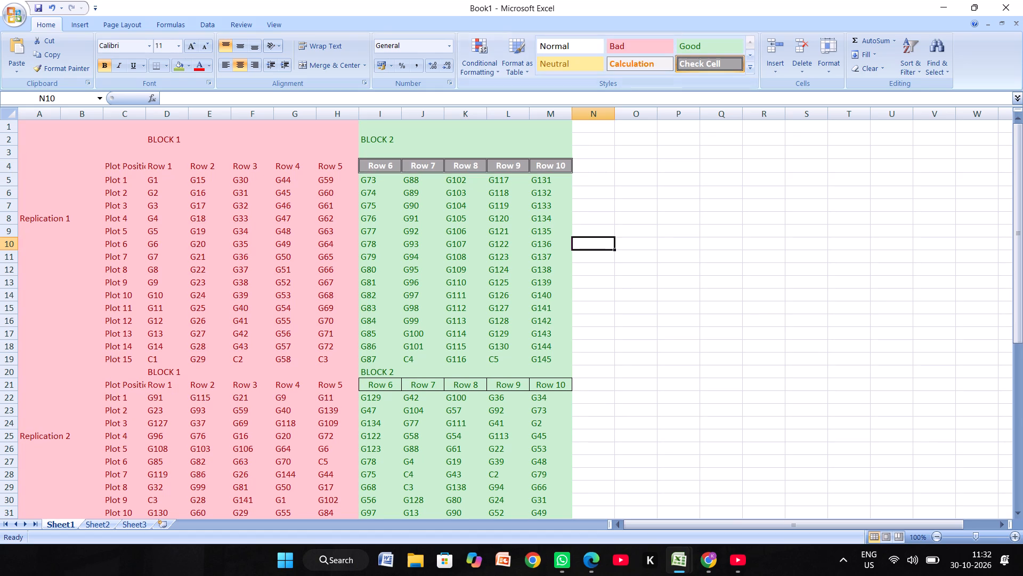
Reset the Replication 1 Row 6 to Row 10 headers and the row above, I3:M4, to Normal and apply the Good style.
left_click_drag(368, 164, 543, 162)
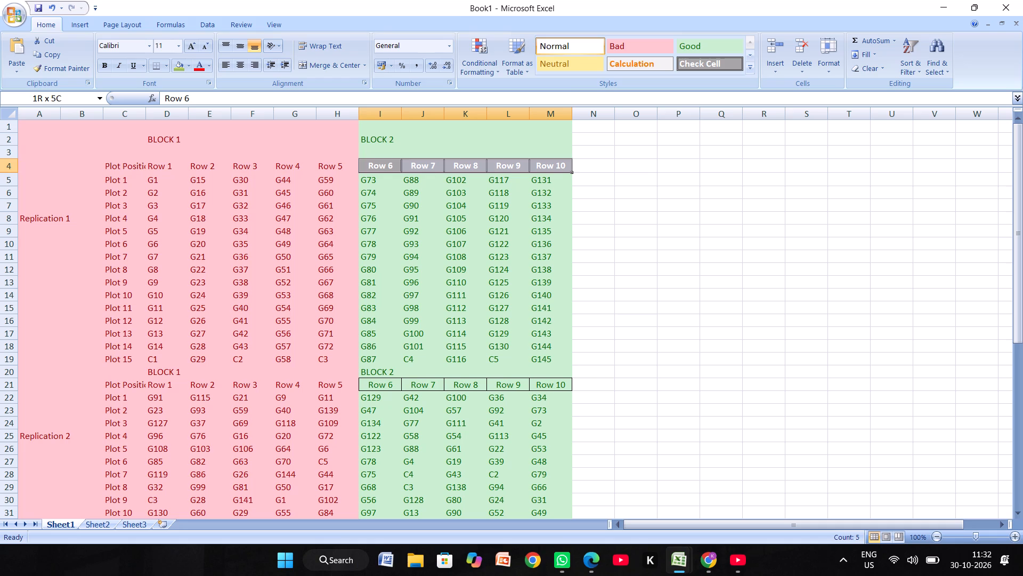
left_click_drag(543, 162, 553, 158)
left_click(565, 44)
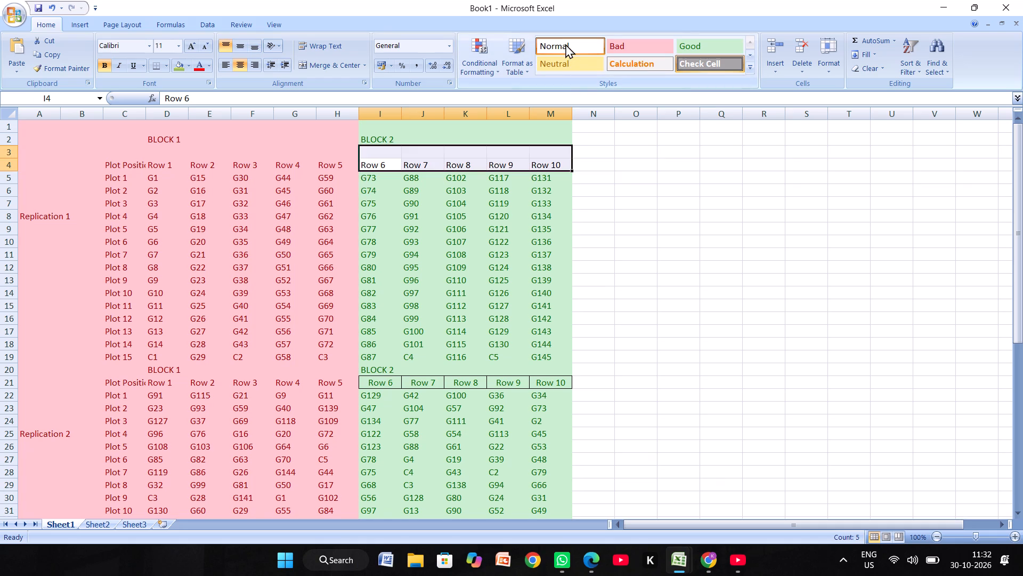
left_click(701, 44)
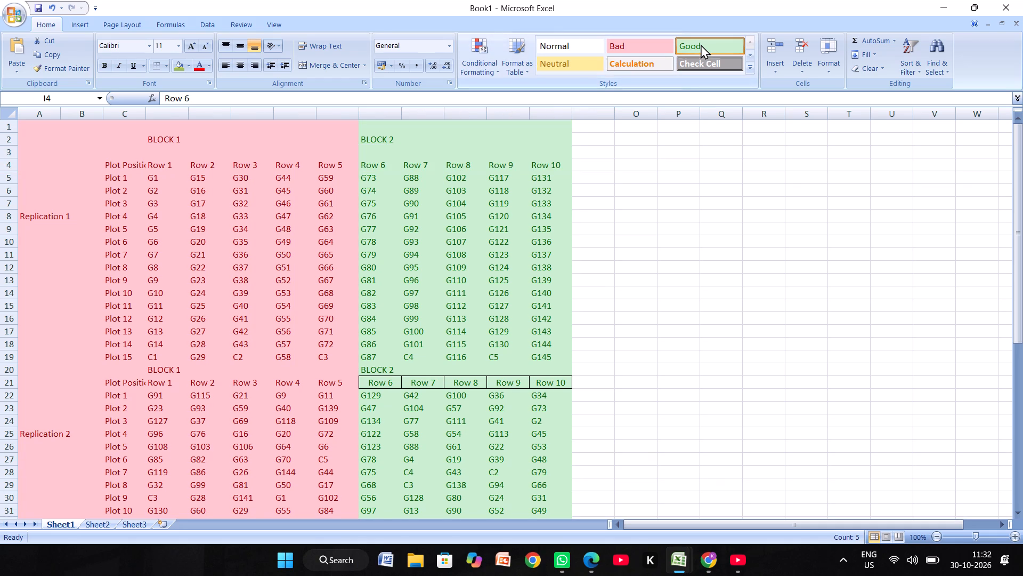
left_click(651, 200)
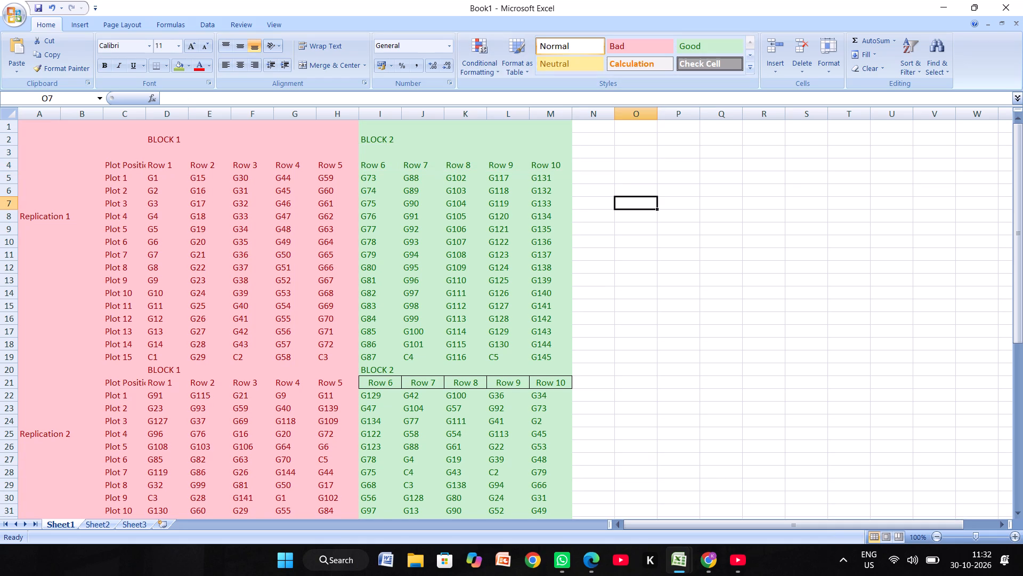
Fill the replication label columns beside all three tables, A1:B54, with white.
left_click_drag(43, 145, 85, 345)
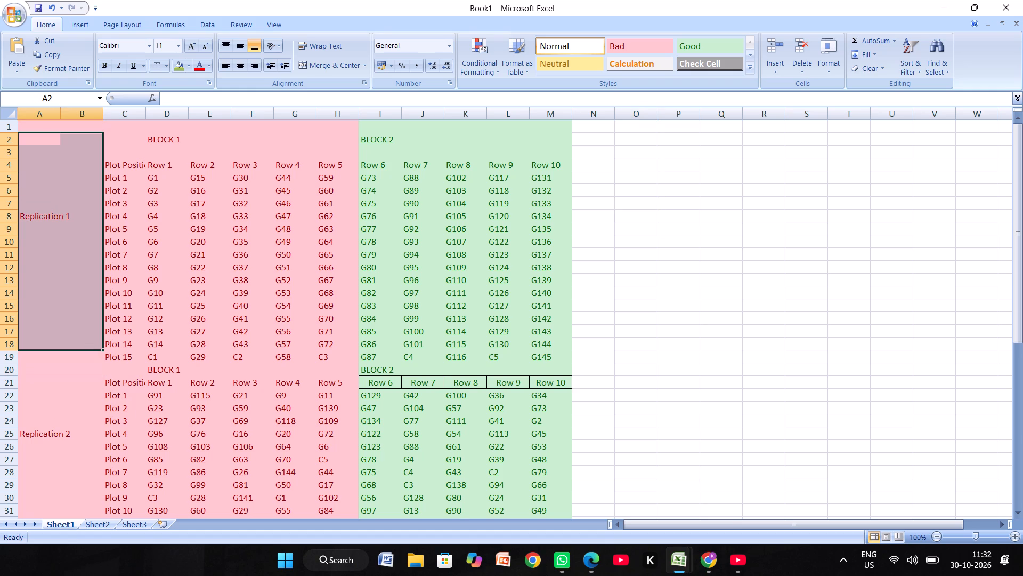
scroll(40, 135, "down", 1)
left_click_drag(34, 122, 232, 308)
scroll(54, 132, "right", 2)
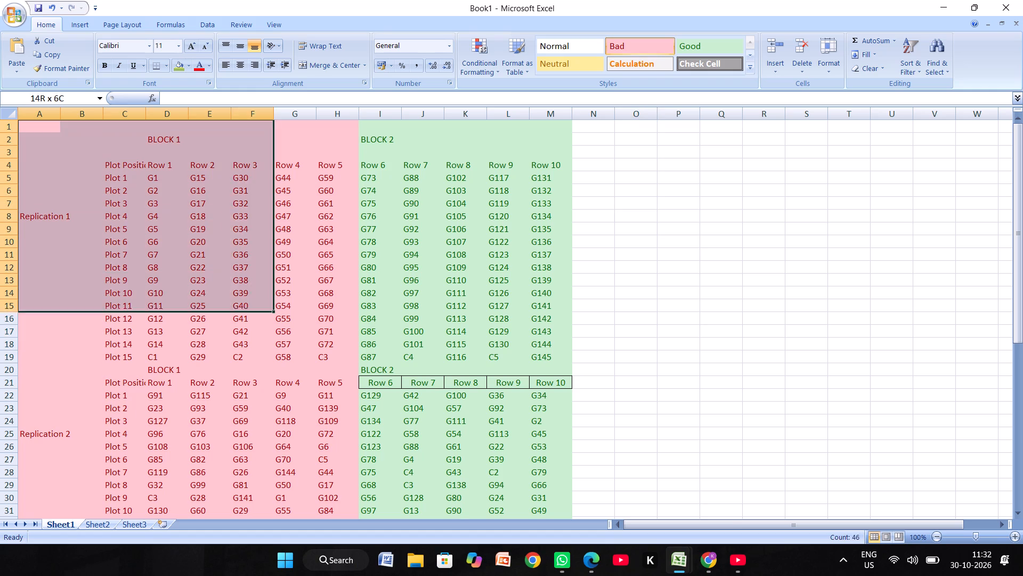
left_click_drag(232, 308, 93, 575)
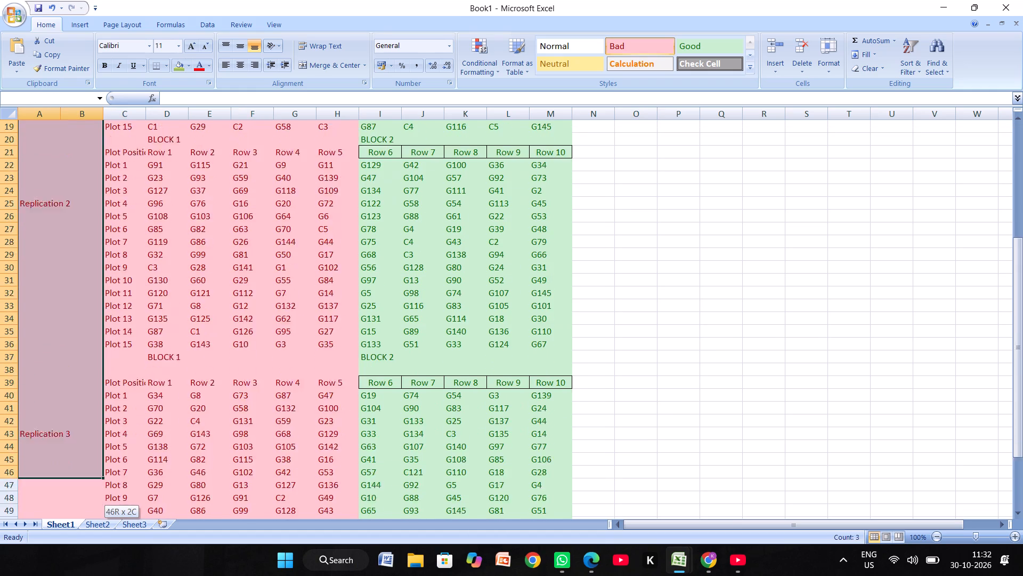
left_click_drag(93, 575, 98, 498)
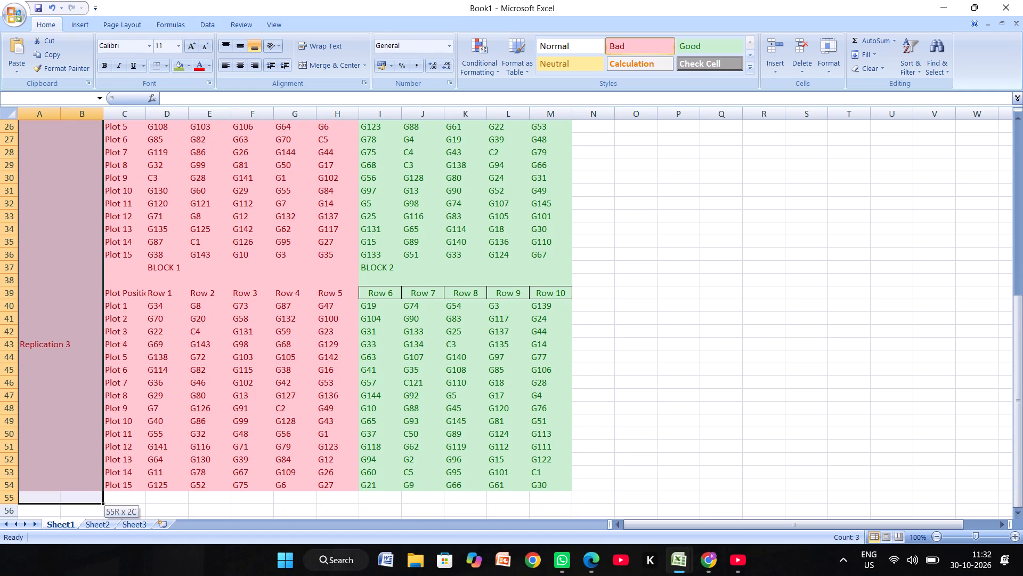
left_click_drag(98, 498, 98, 490)
left_click(189, 62)
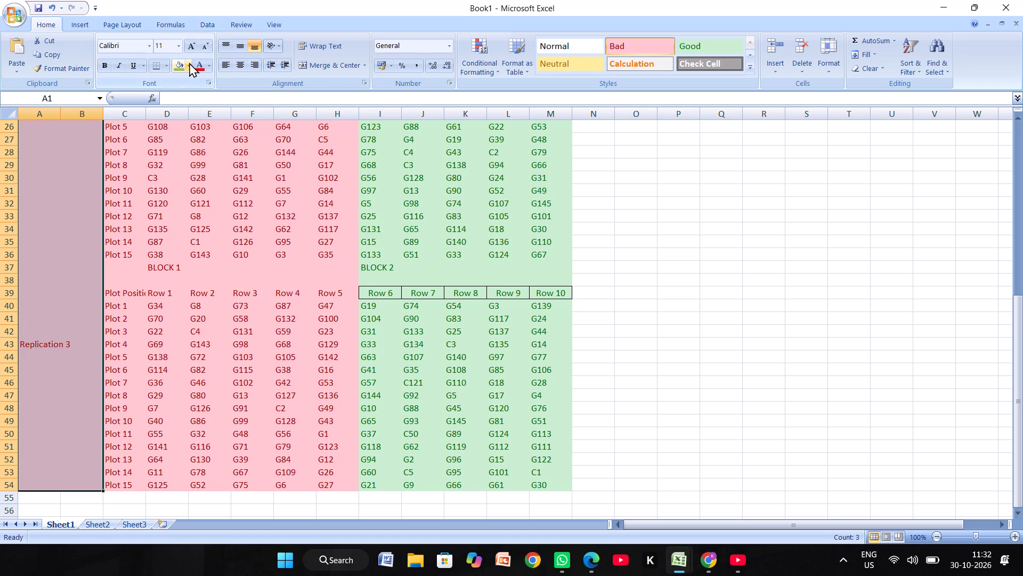
left_click(177, 92)
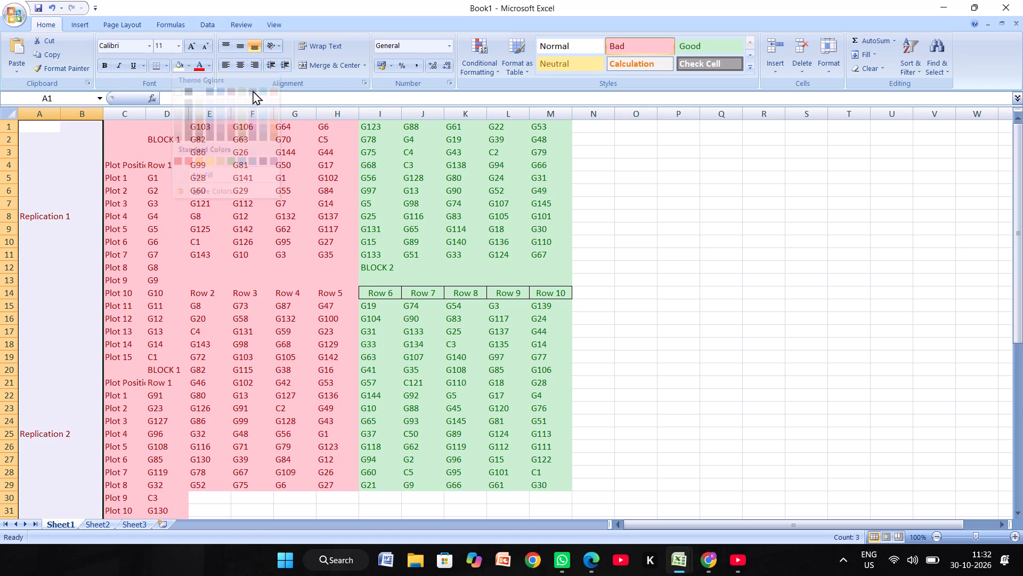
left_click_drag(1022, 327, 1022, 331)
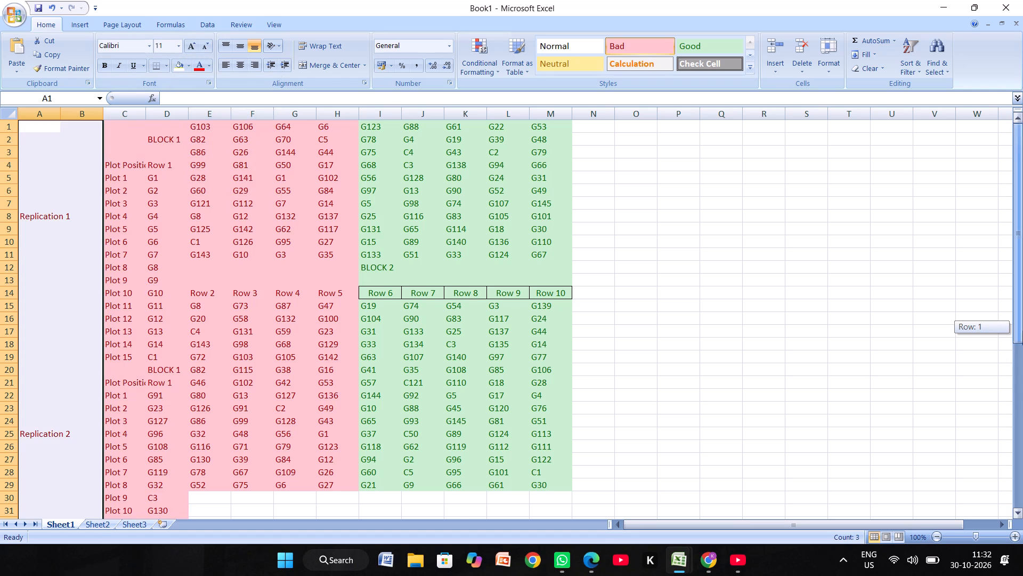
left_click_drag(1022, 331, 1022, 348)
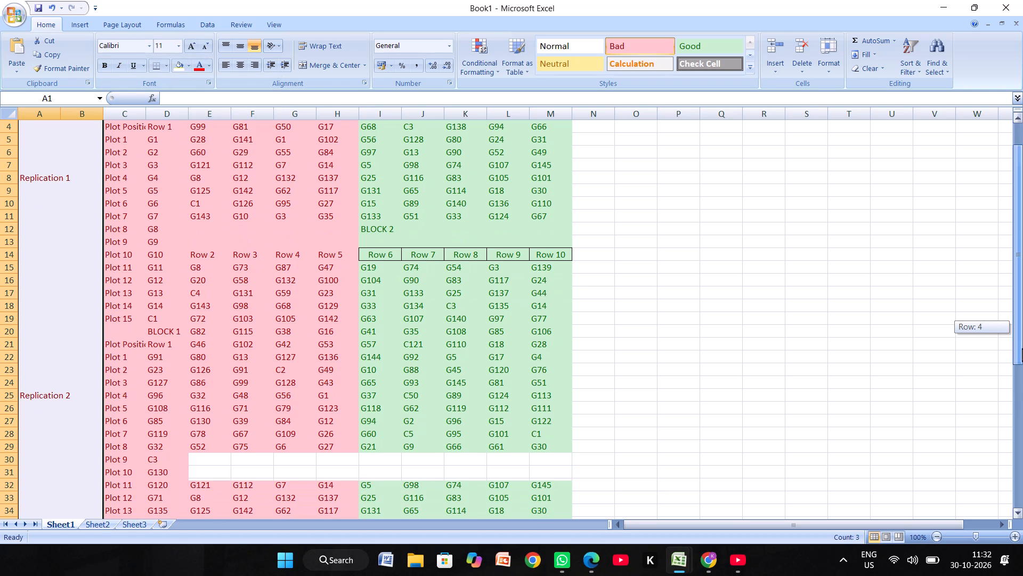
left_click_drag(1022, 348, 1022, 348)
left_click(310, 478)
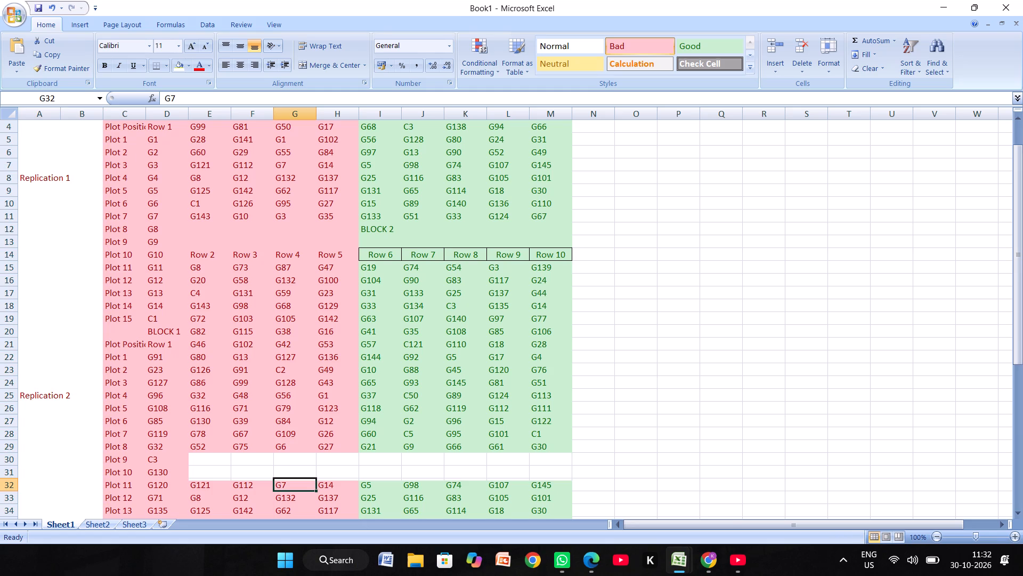
Undo the recent white fill, header style changes, Good style on Block 2 and Bad style on the Block 1 side.
triple_click(47, 7)
left_click(47, 7)
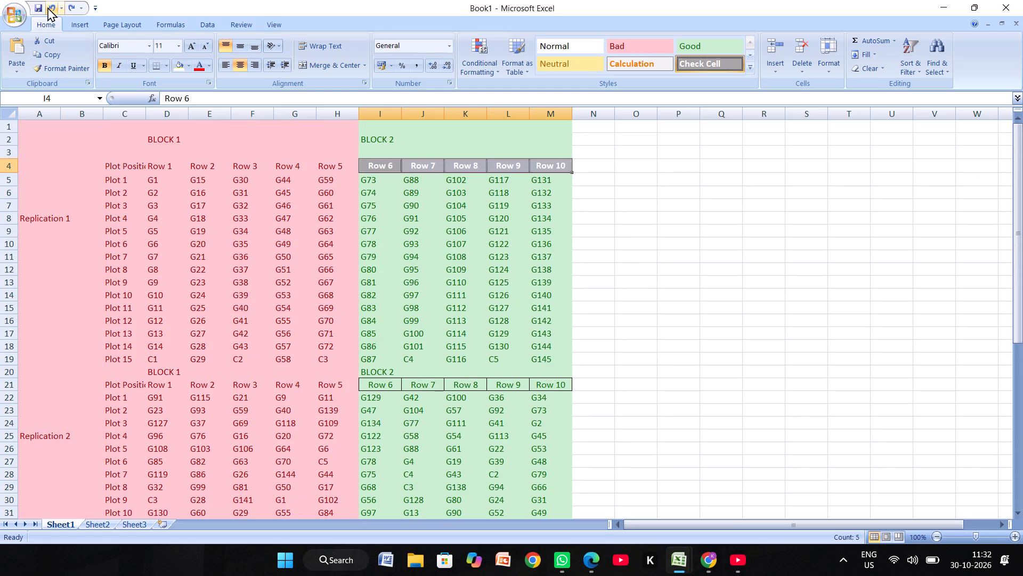
left_click(47, 7)
left_click(47, 7)
left_click(47, 7)
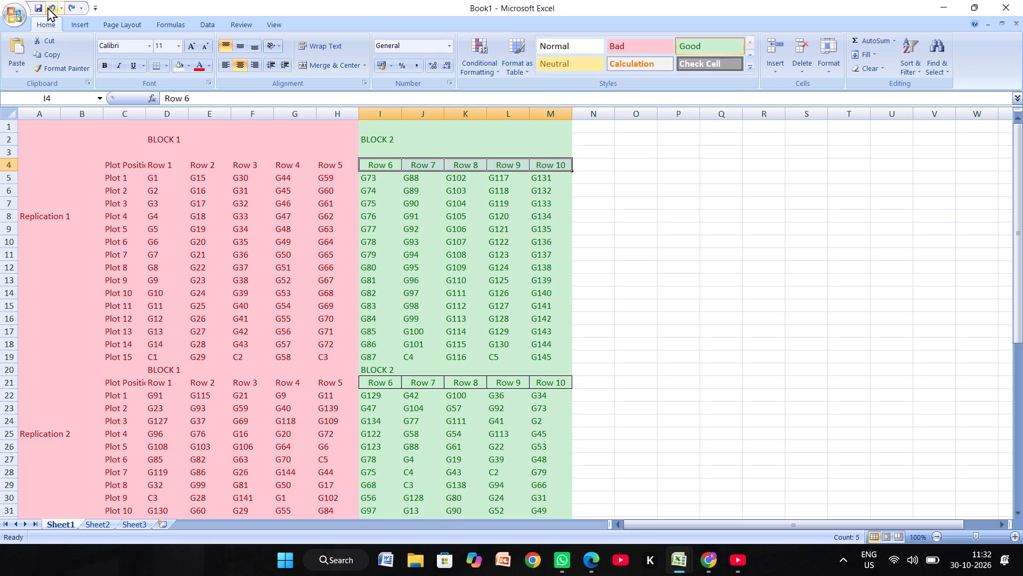
triple_click(47, 7)
left_click(47, 7)
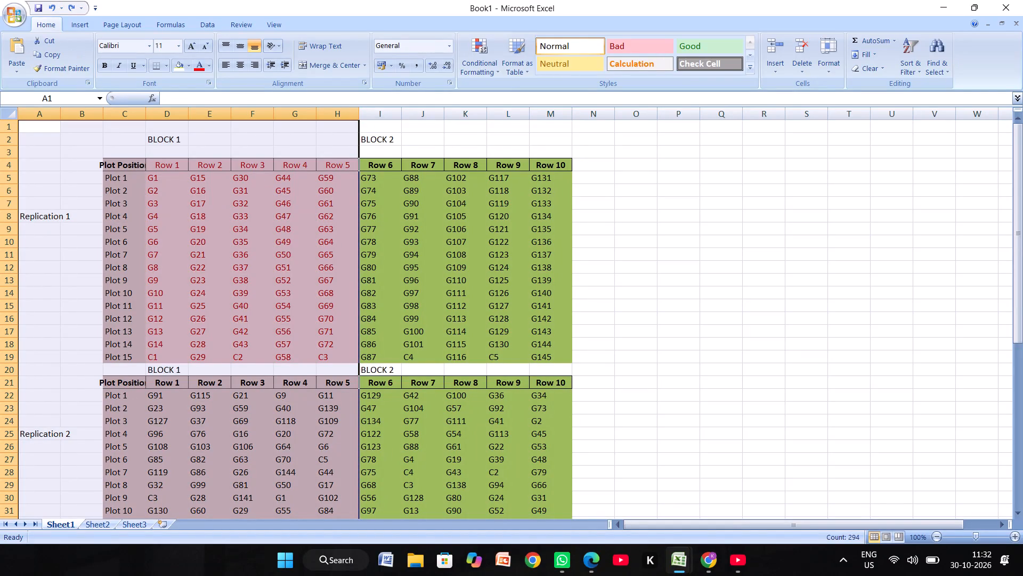
Apply the Bad cell style to the range A1:X37, covering both blocks of Replications 1 and 2.
left_click(63, 141)
left_click_drag(19, 129, 889, 425)
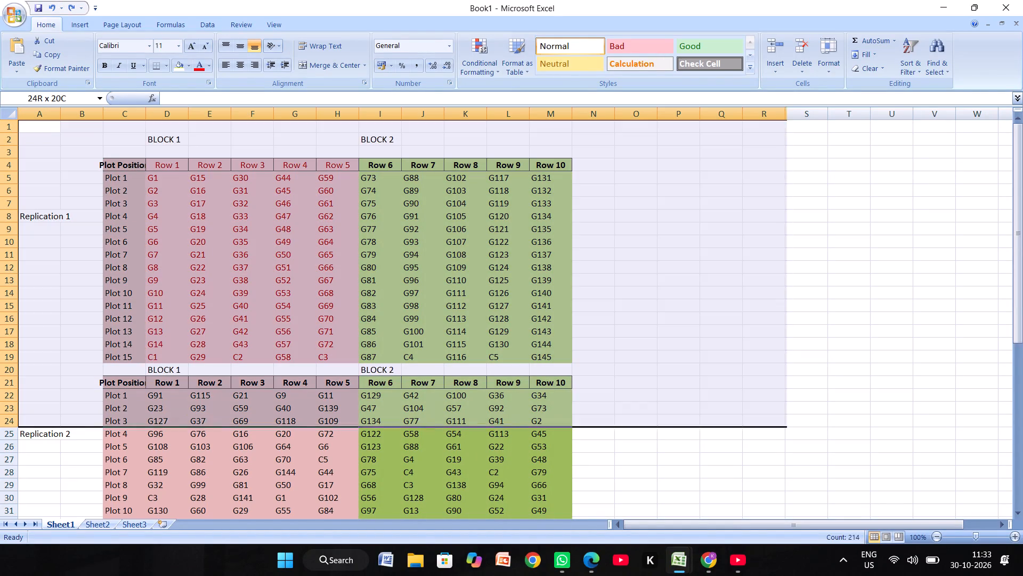
left_click_drag(889, 425, 1009, 511)
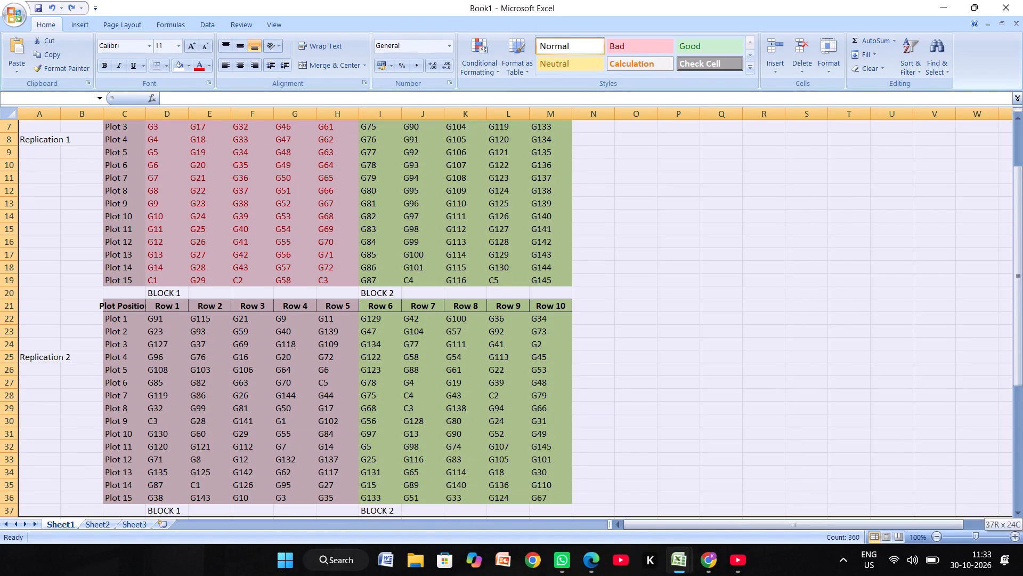
left_click_drag(1009, 511, 937, 508)
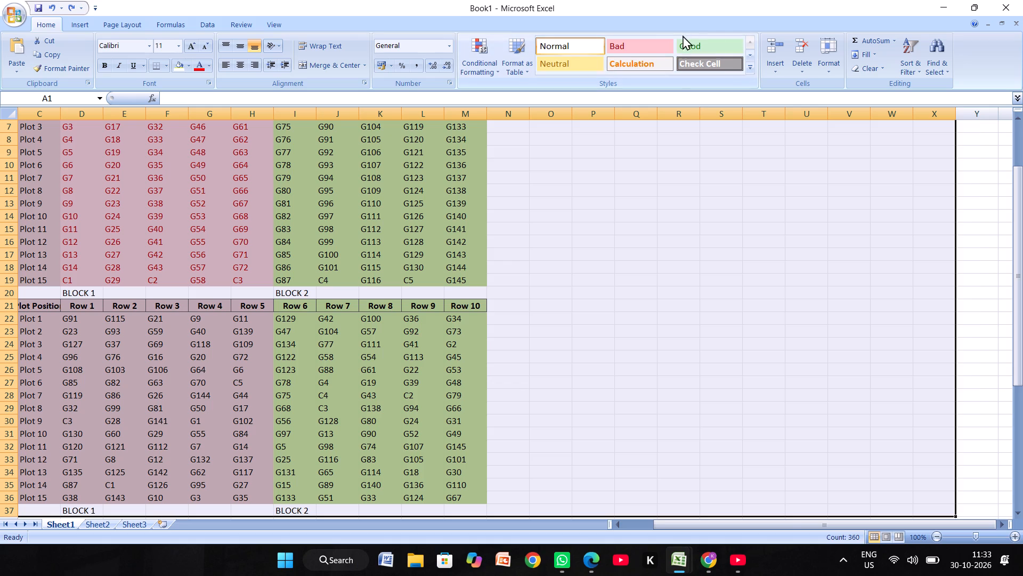
left_click(636, 46)
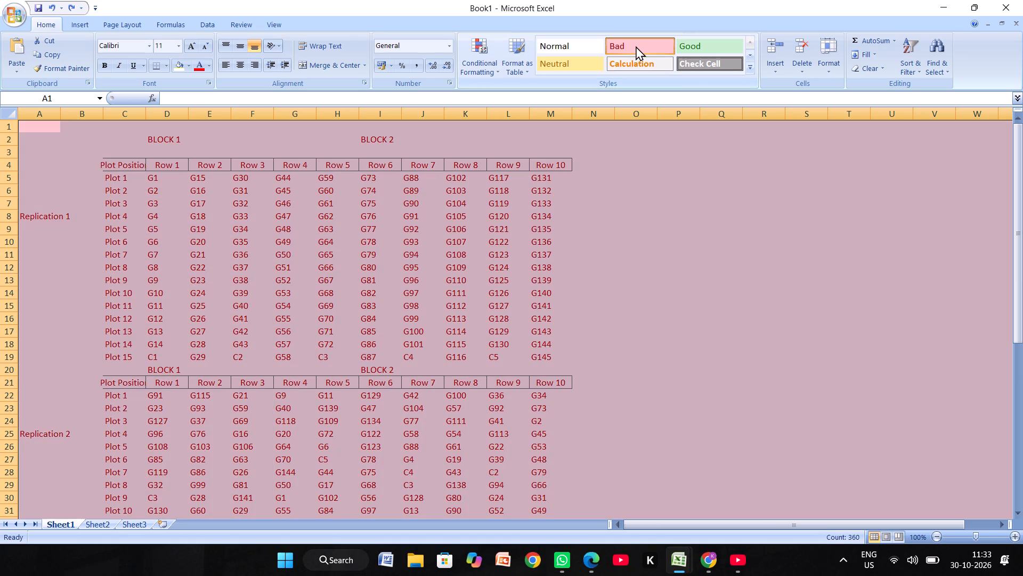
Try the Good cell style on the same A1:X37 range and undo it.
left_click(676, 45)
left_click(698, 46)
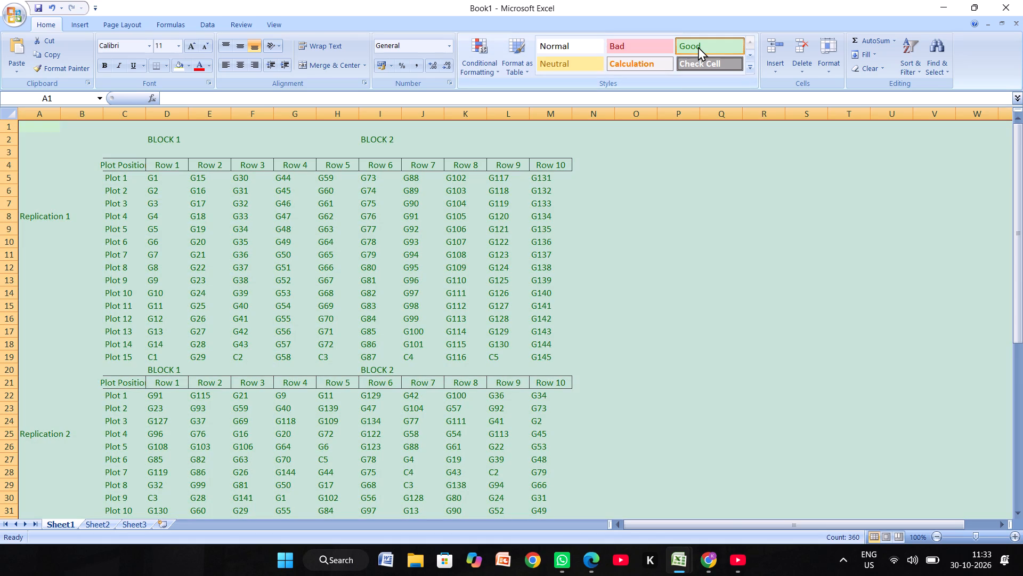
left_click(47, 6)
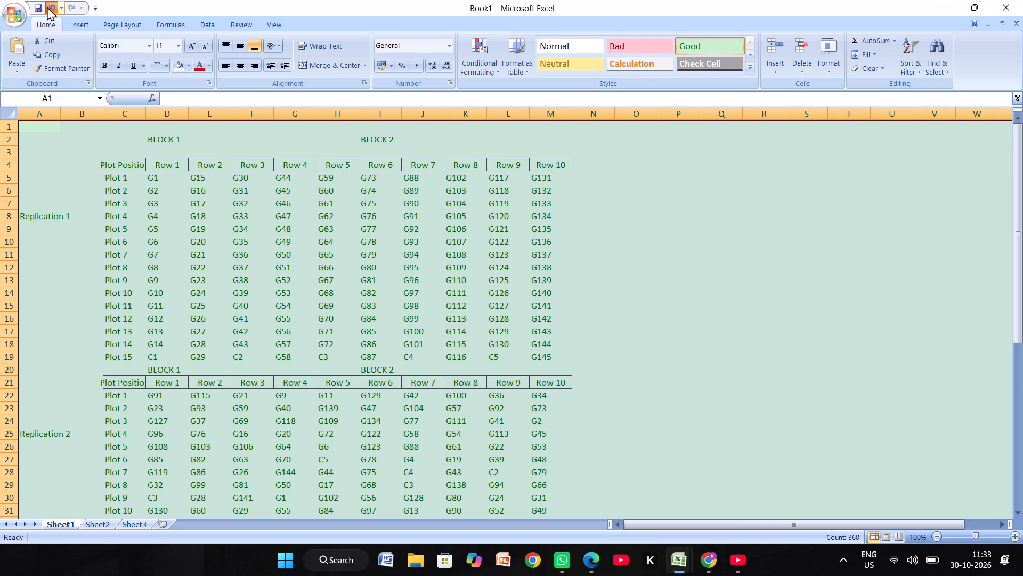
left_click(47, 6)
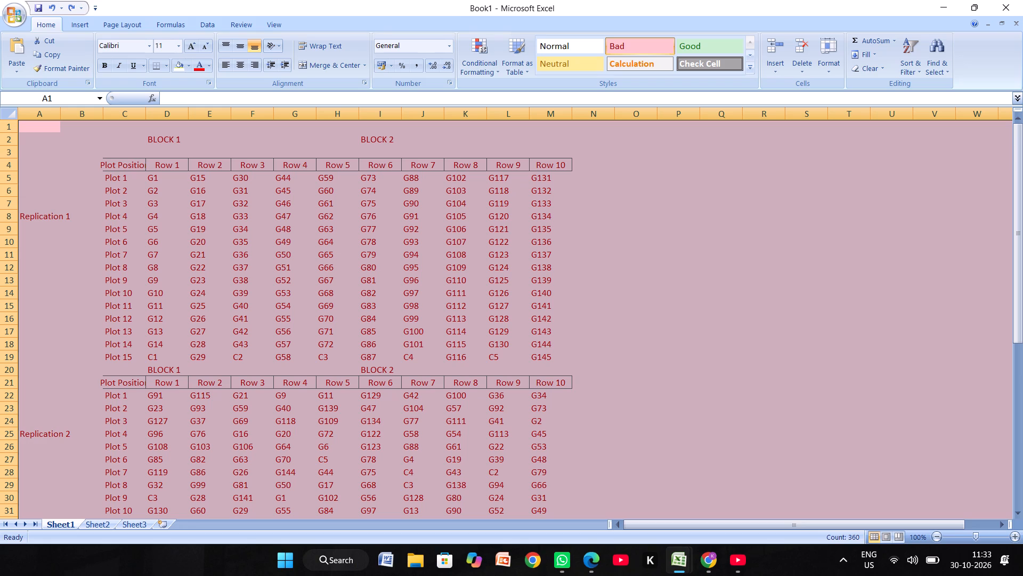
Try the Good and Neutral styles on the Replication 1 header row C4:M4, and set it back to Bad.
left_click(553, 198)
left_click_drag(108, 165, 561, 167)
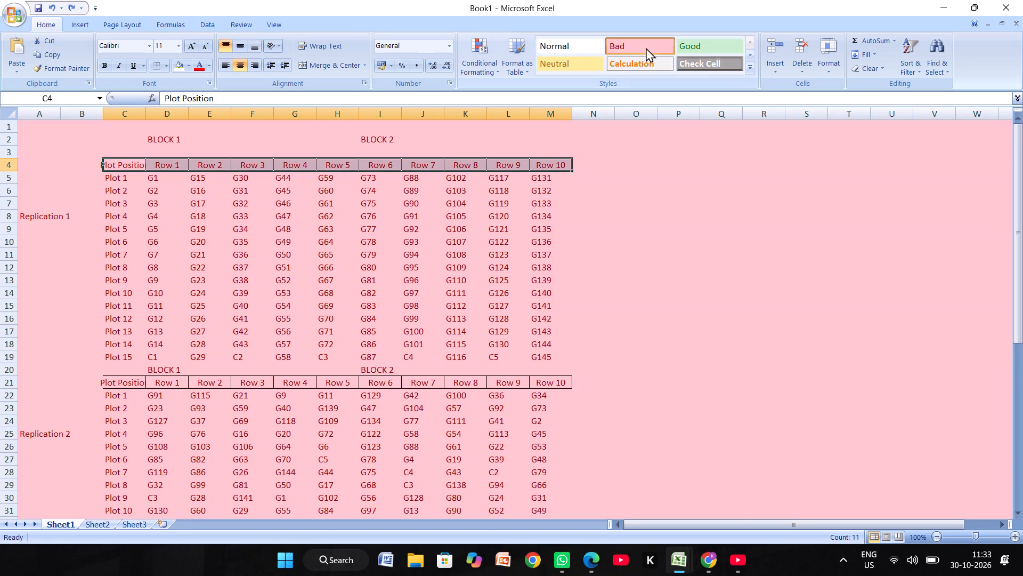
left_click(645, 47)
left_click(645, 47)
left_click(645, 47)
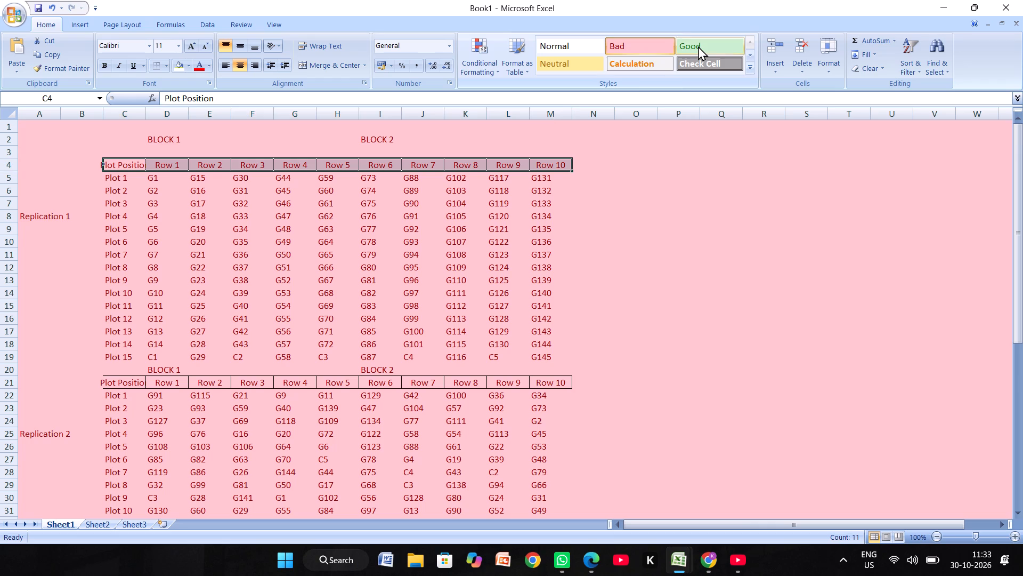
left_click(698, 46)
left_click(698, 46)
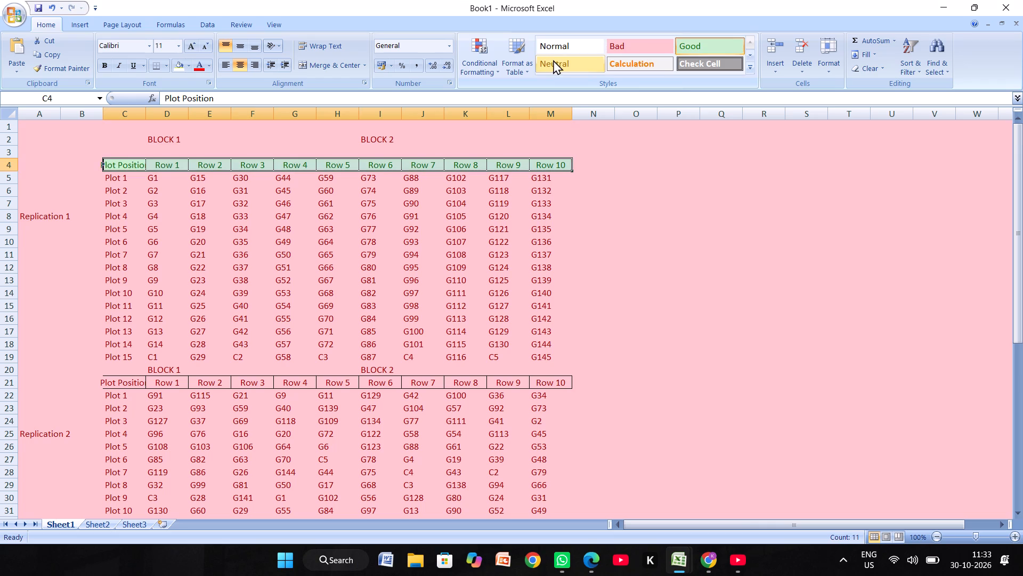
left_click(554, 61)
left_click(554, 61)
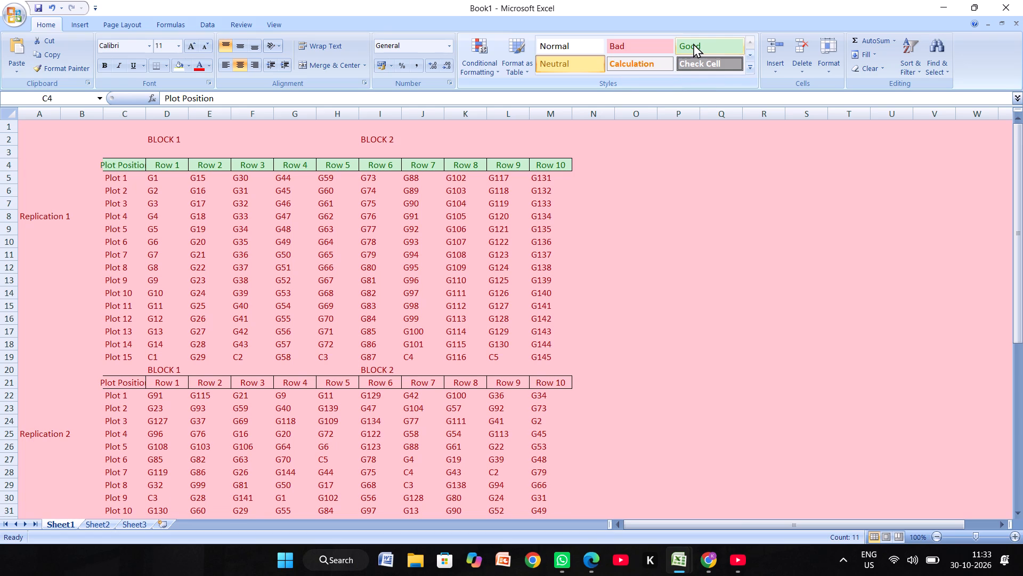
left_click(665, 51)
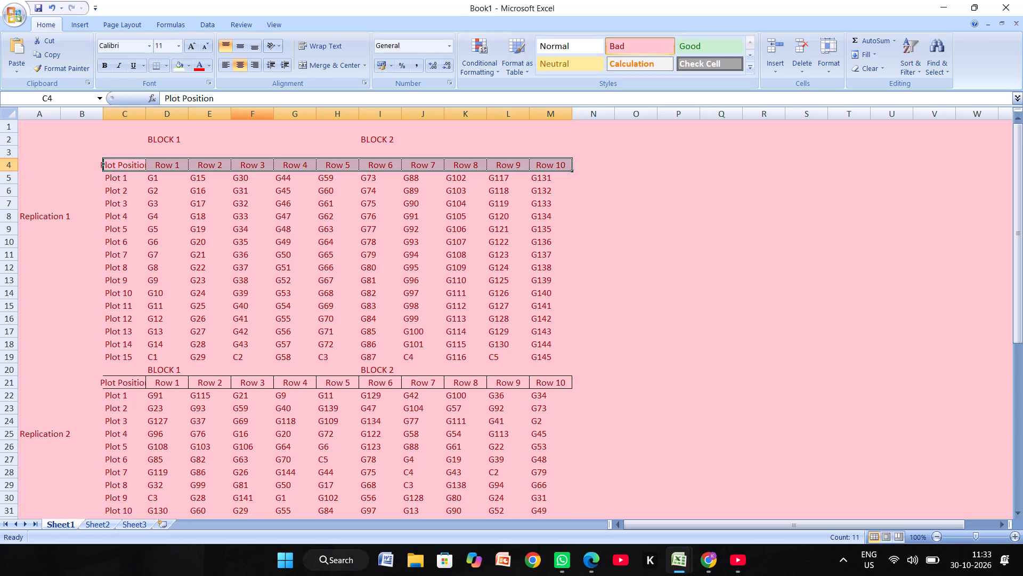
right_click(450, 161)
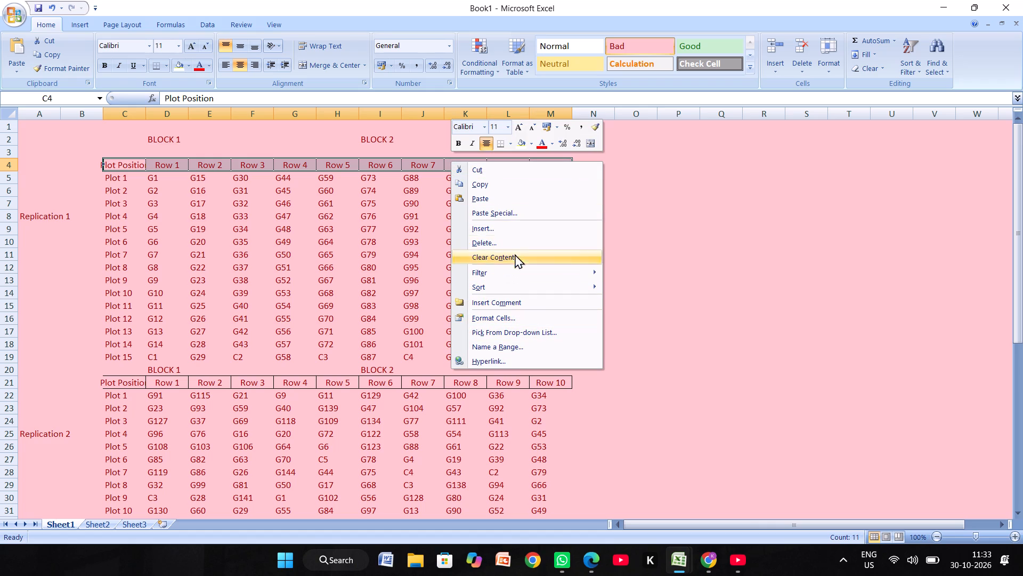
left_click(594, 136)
Fill the entire worksheet with white.
left_click(659, 191)
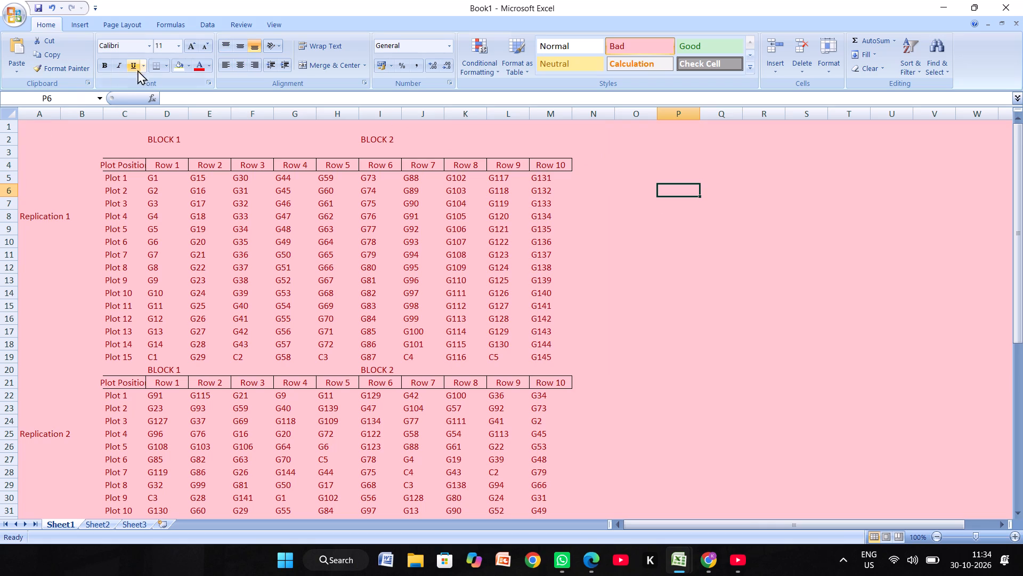
left_click(176, 68)
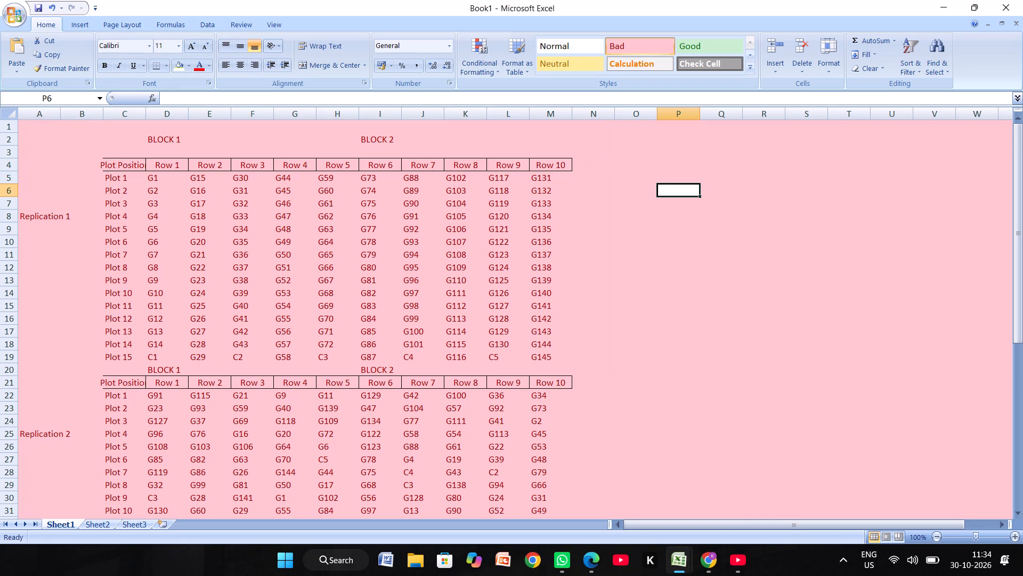
left_click(12, 117)
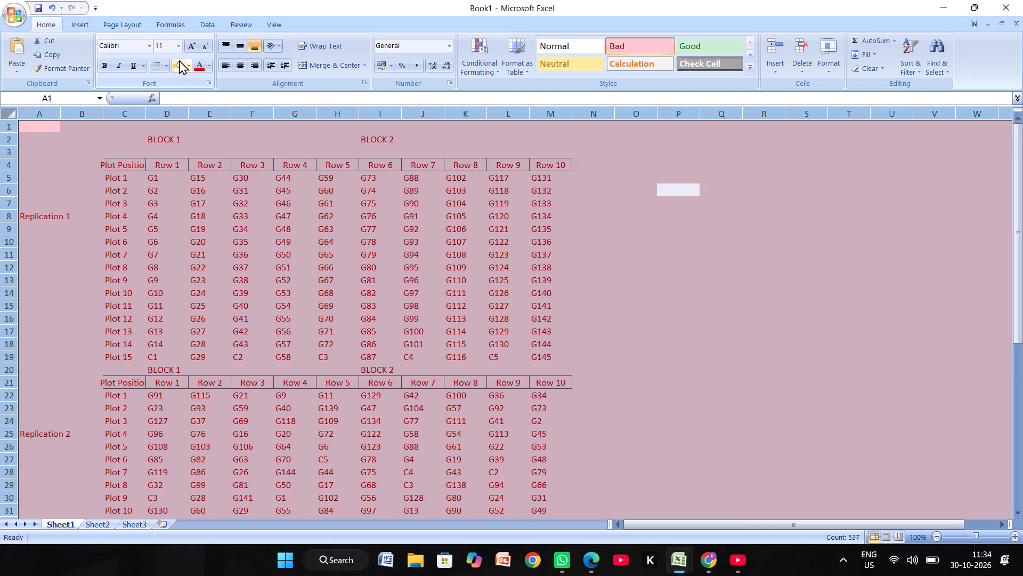
left_click(179, 60)
left_click(583, 258)
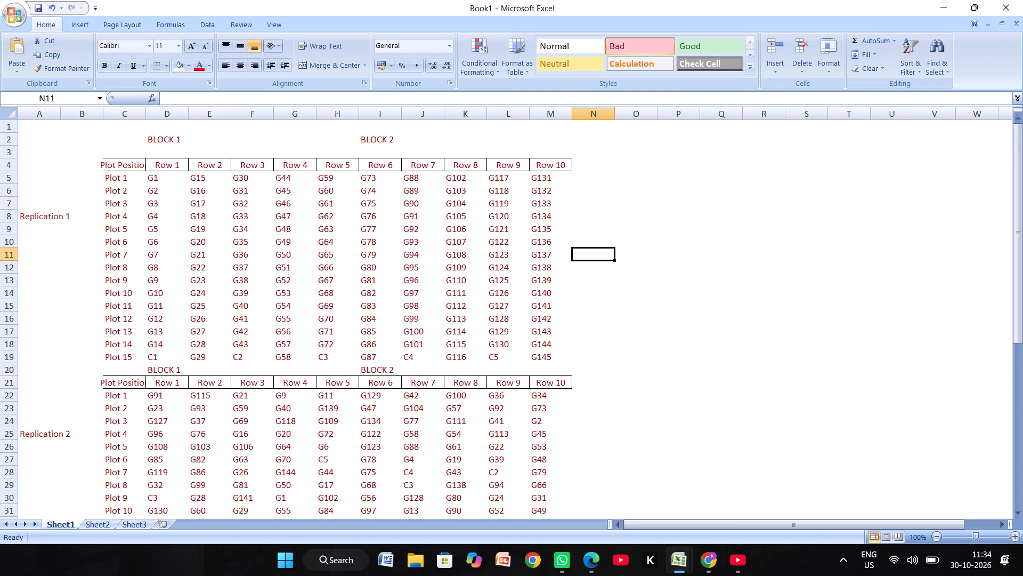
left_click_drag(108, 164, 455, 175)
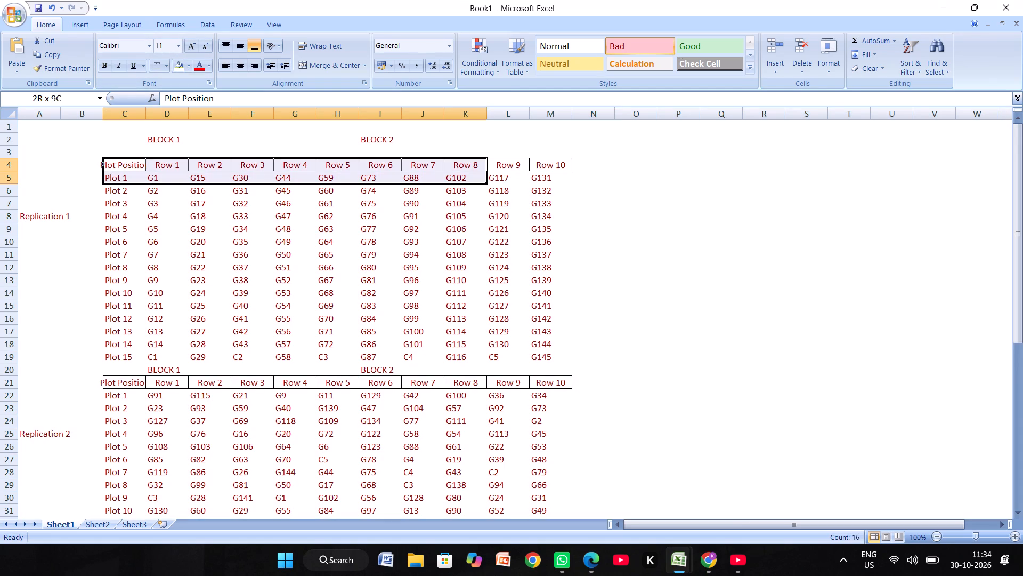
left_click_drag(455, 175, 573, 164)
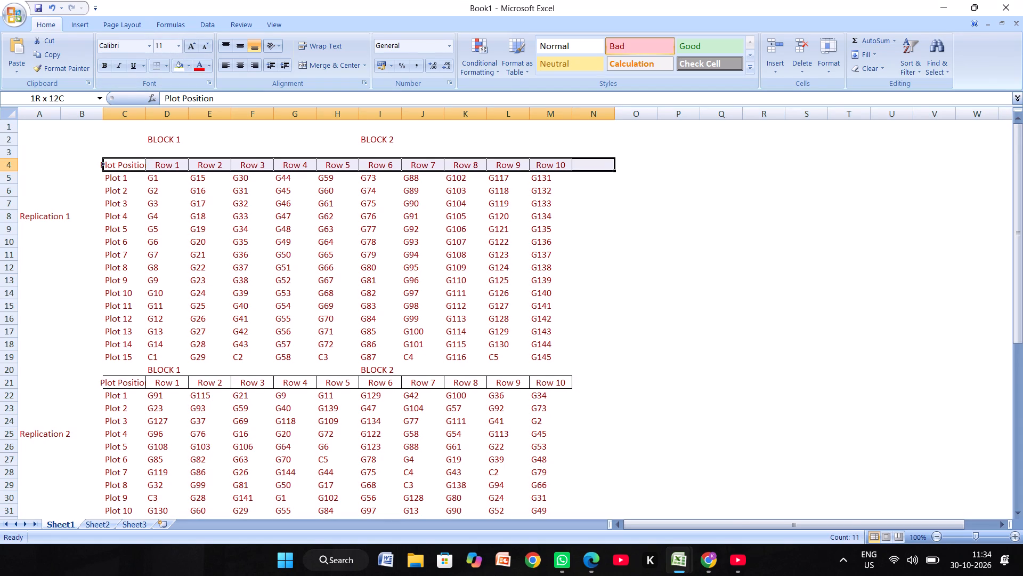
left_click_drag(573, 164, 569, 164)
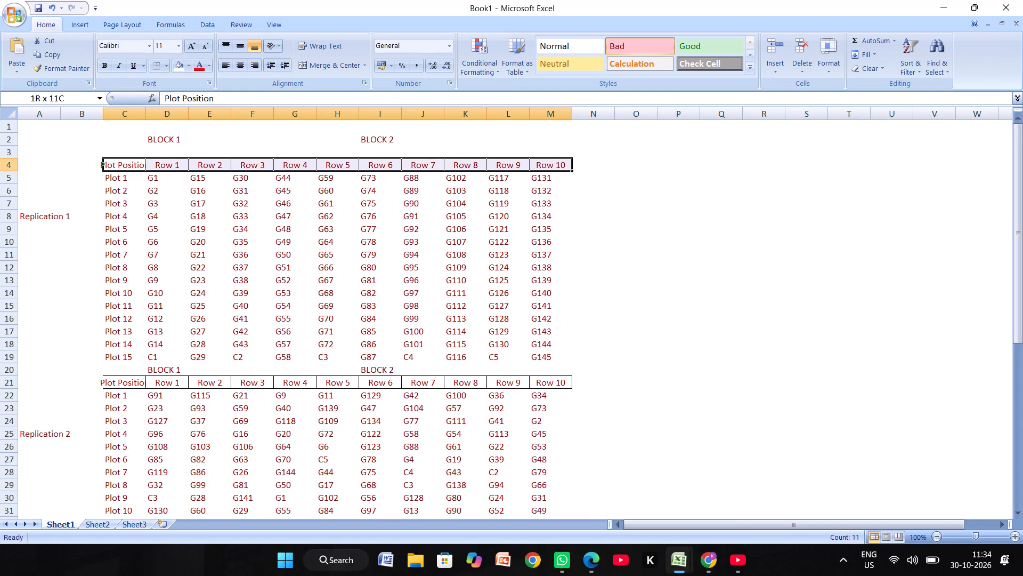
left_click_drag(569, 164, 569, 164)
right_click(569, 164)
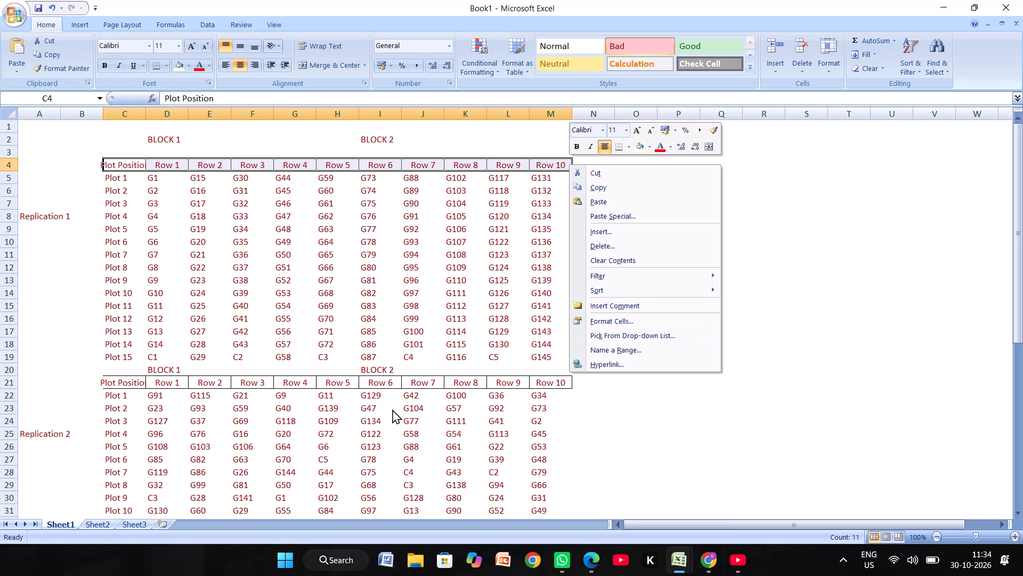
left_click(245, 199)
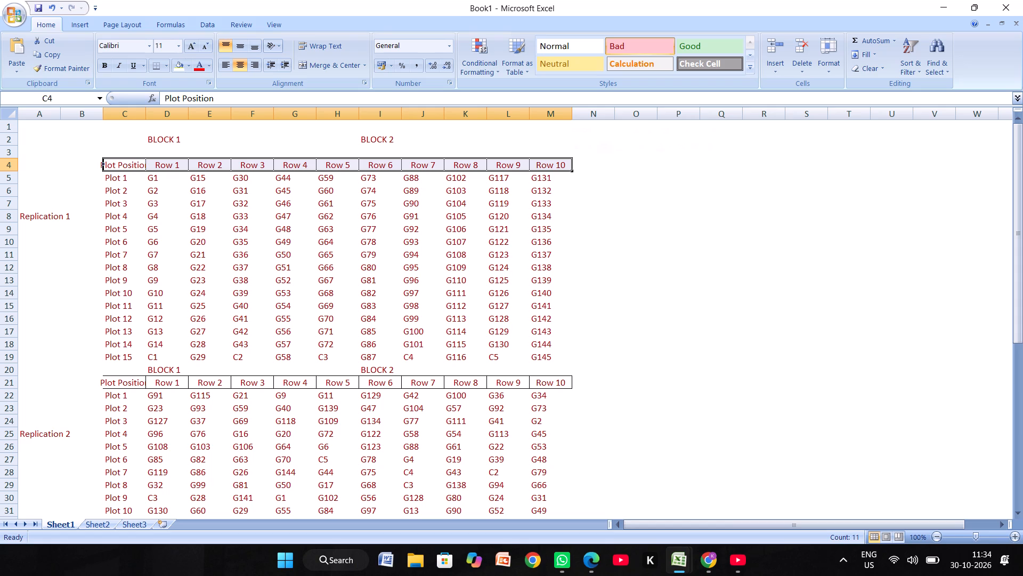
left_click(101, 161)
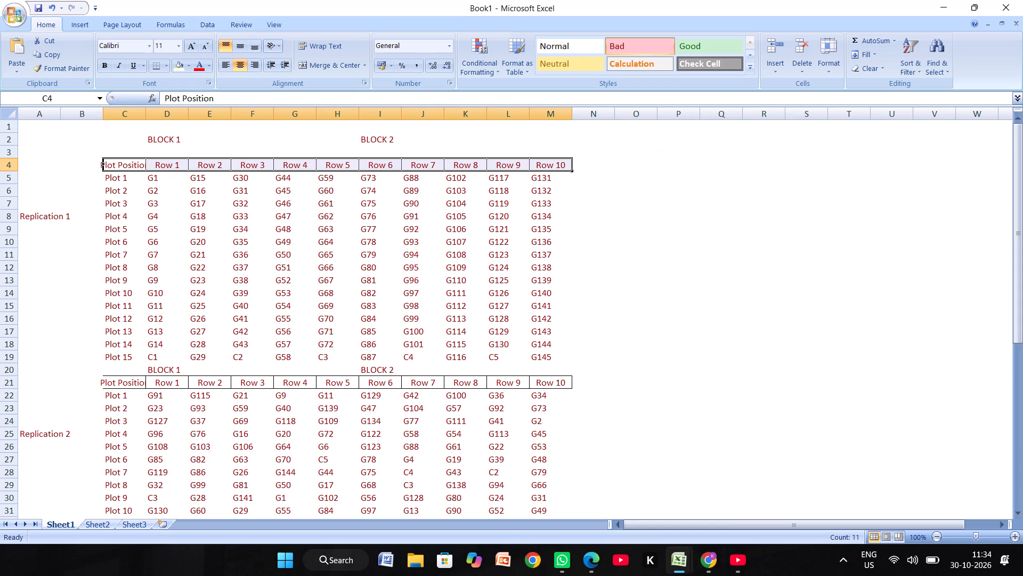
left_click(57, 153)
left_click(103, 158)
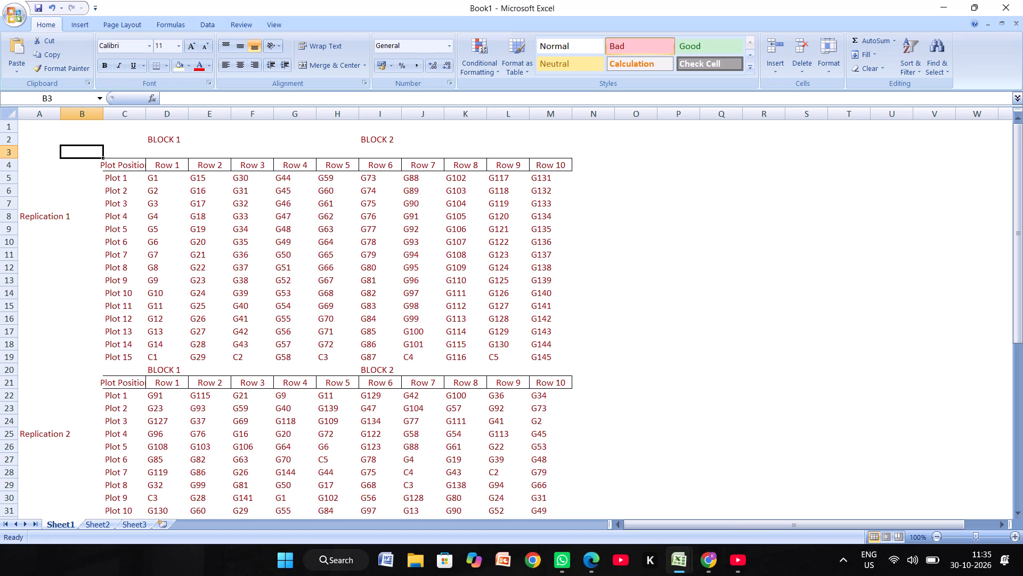
Delete the Replication 1 header cells C4:M4, from Plot Position to Row 10, shifting the cells up.
left_click_drag(144, 162, 529, 153)
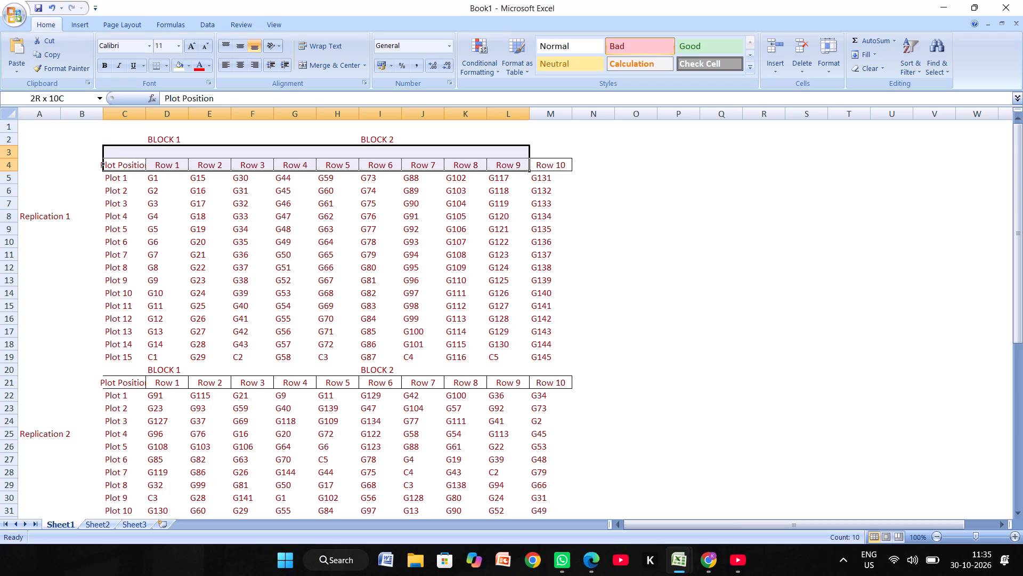
left_click_drag(529, 153, 563, 164)
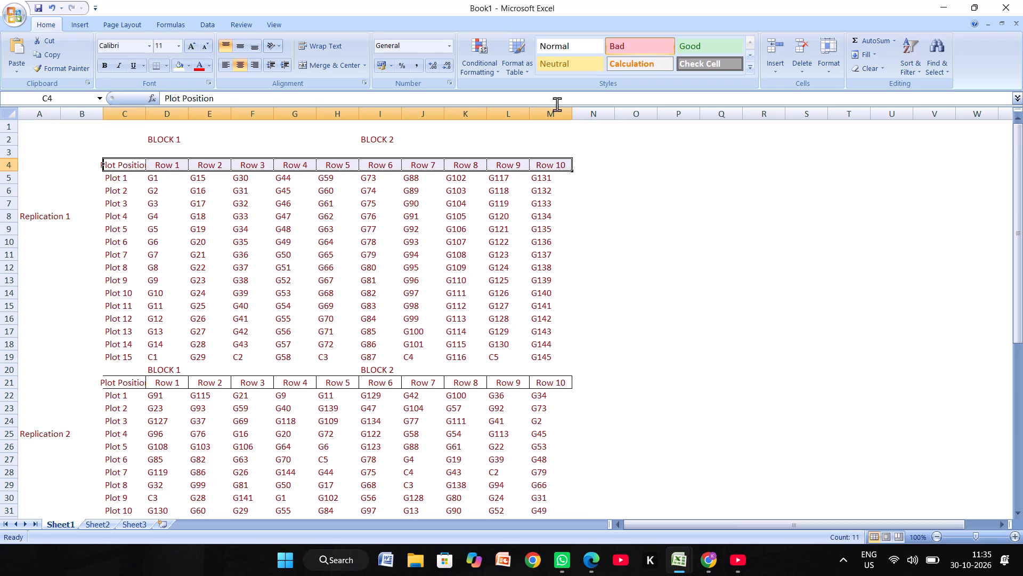
left_click(488, 59)
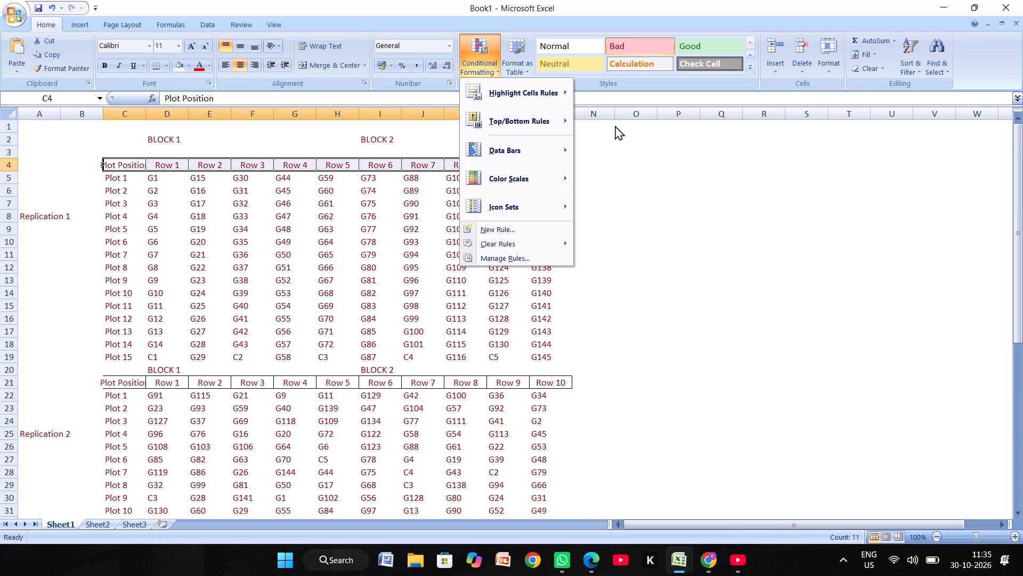
right_click(315, 165)
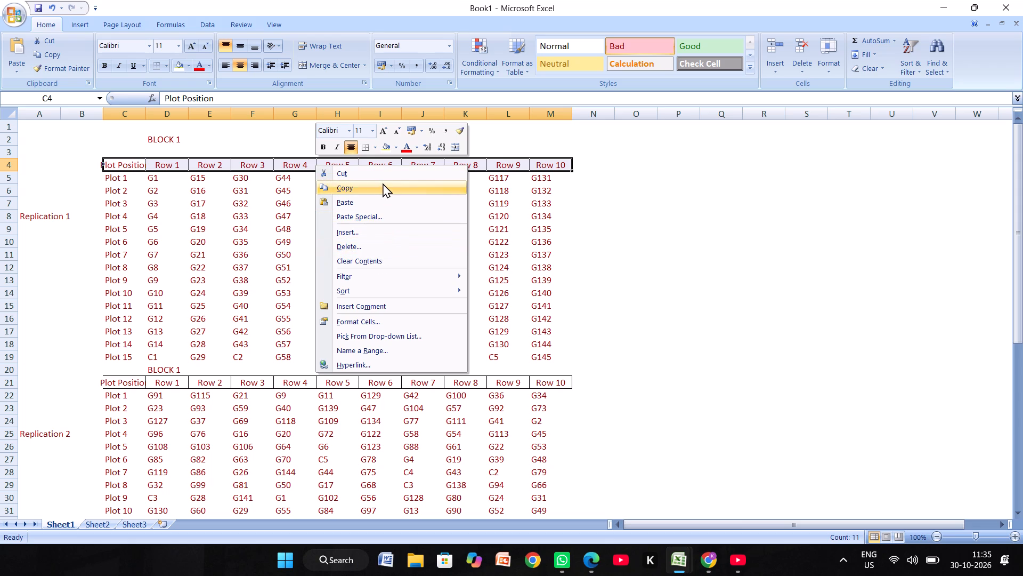
left_click(370, 246)
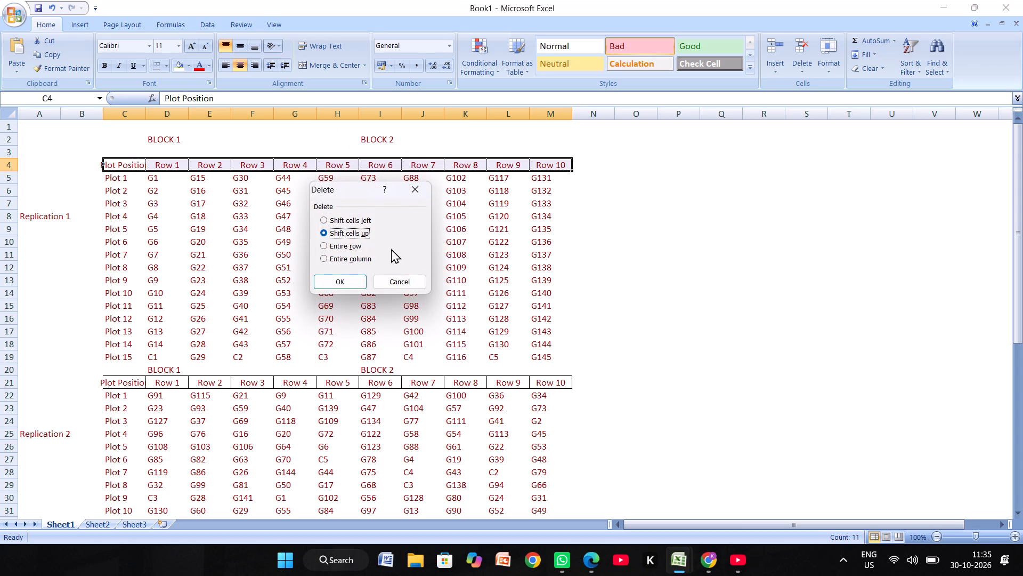
left_click(363, 277)
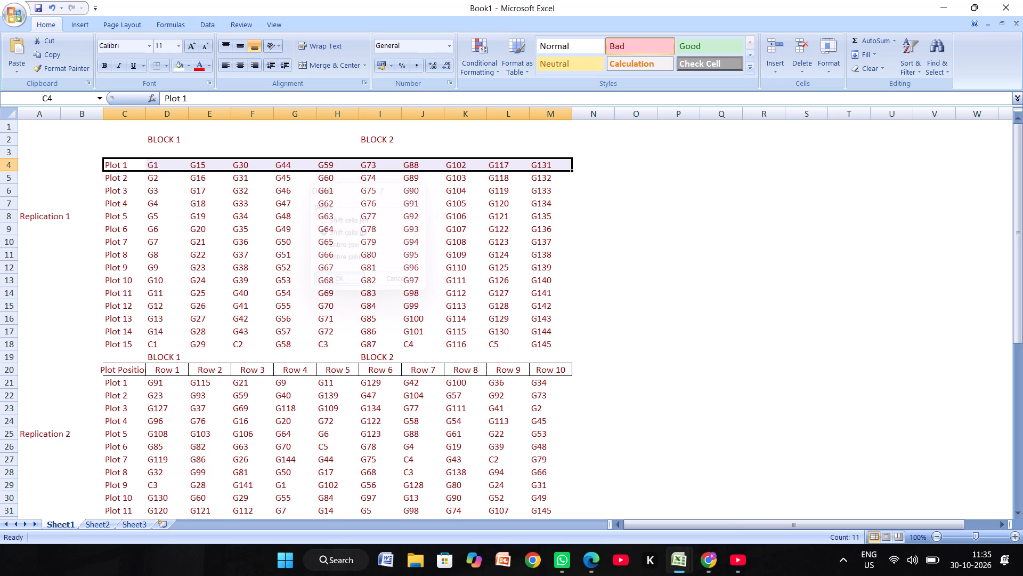
left_click(643, 276)
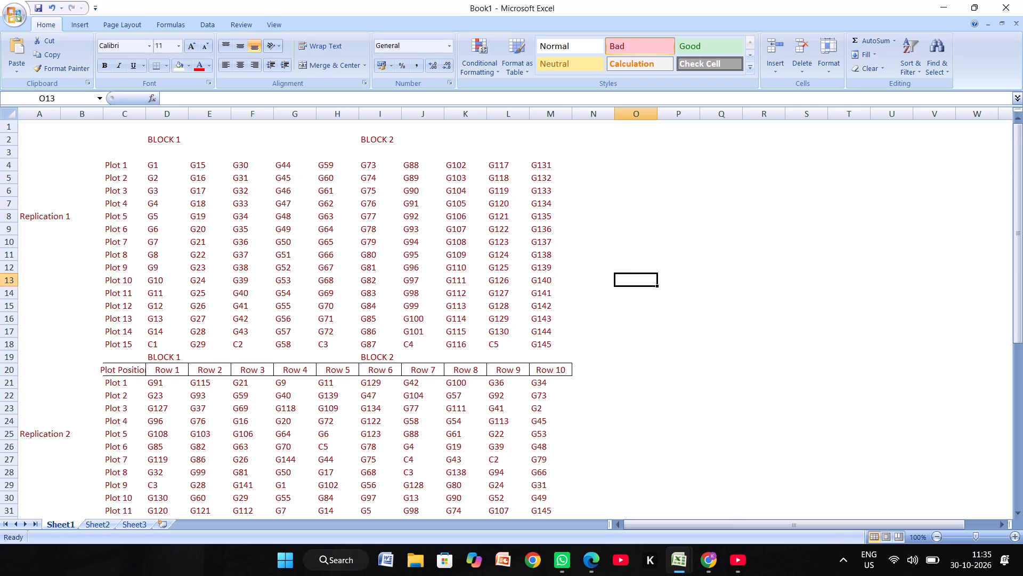
Delete the Replication 2 header cells C20:M20, from Plot Position to Row 10, shifting the cells up.
left_click_drag(112, 367, 475, 365)
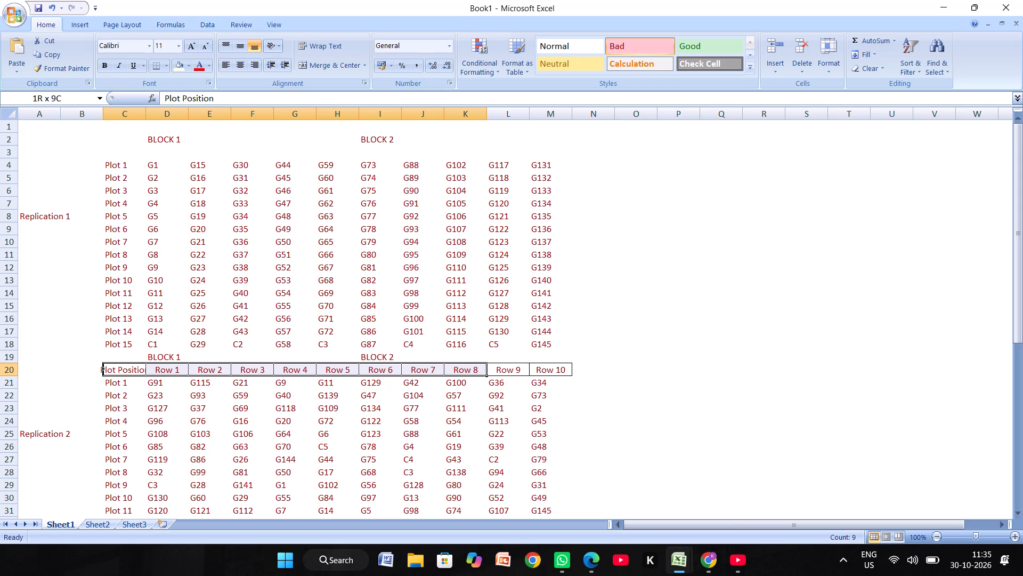
left_click_drag(475, 365, 524, 372)
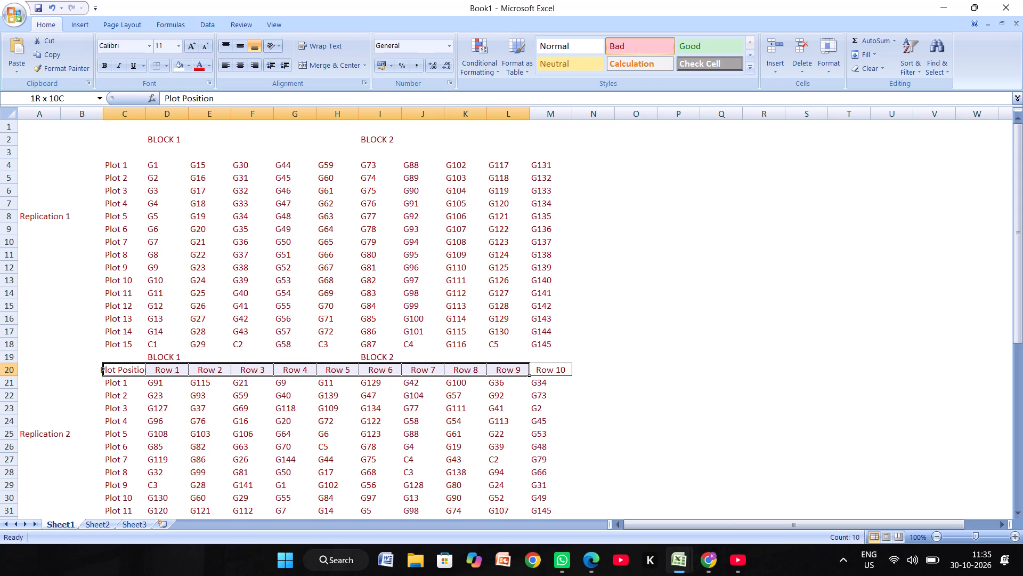
left_click_drag(524, 372, 566, 368)
right_click(566, 368)
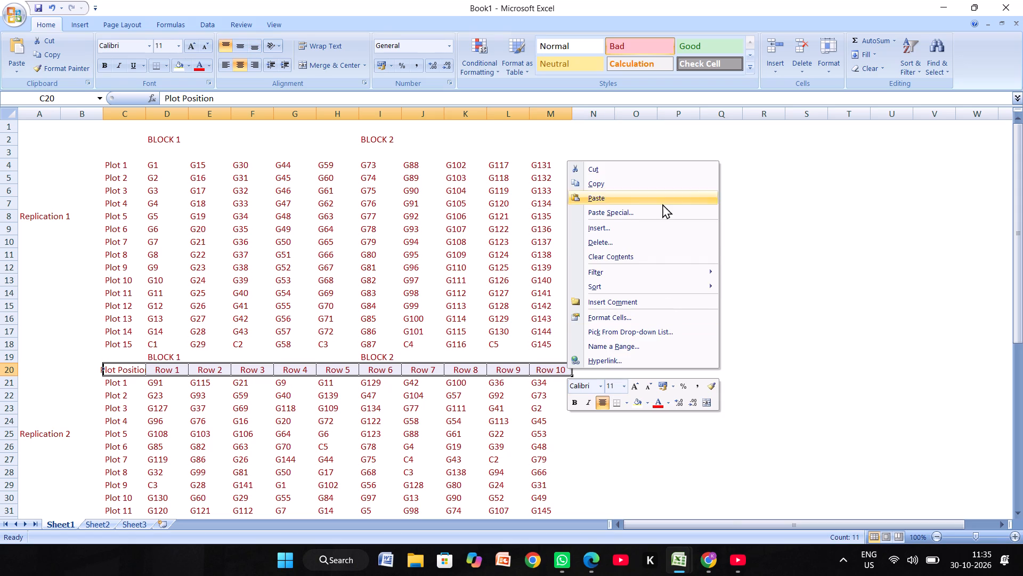
left_click(624, 244)
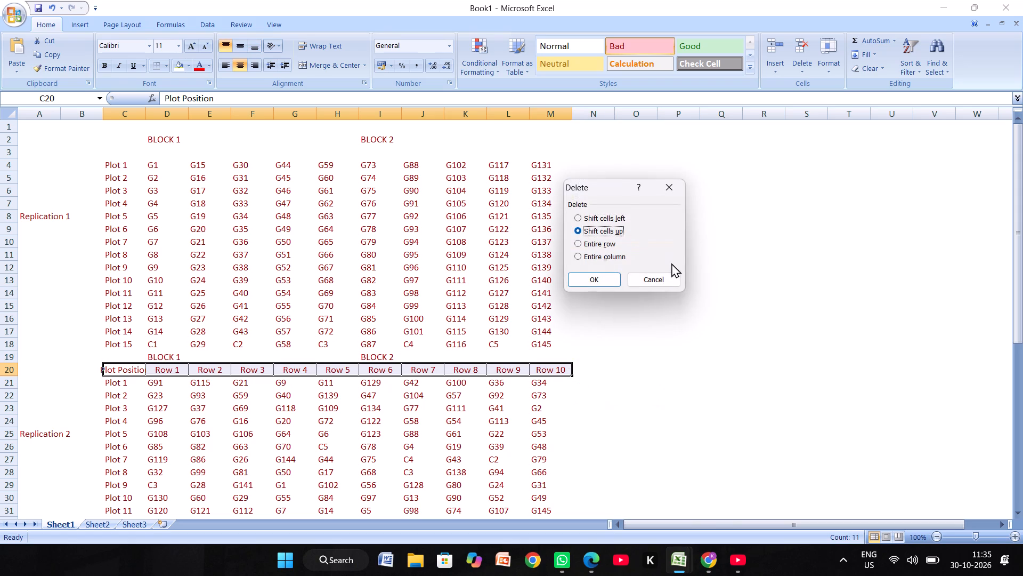
left_click(589, 274)
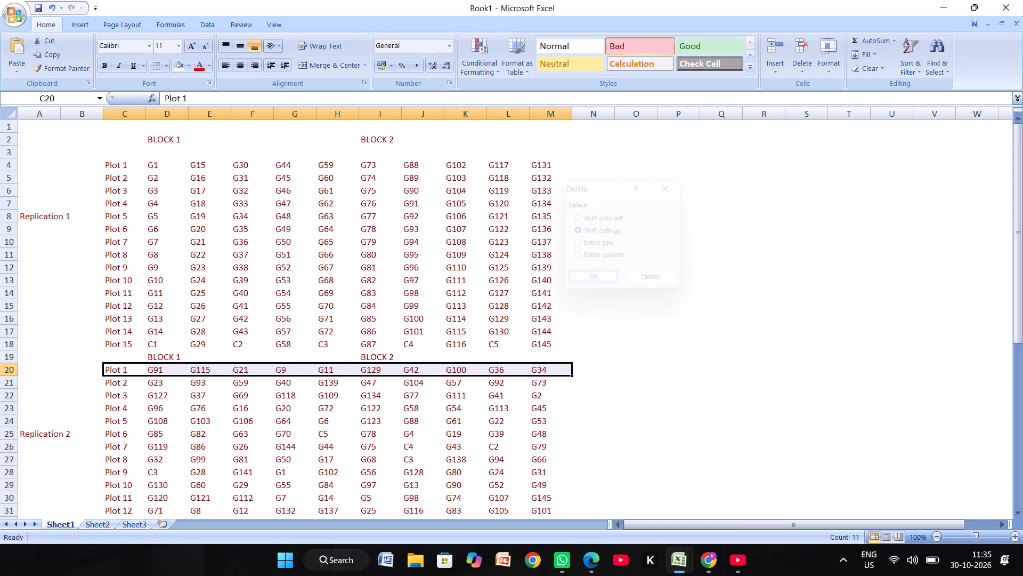
left_click(535, 361)
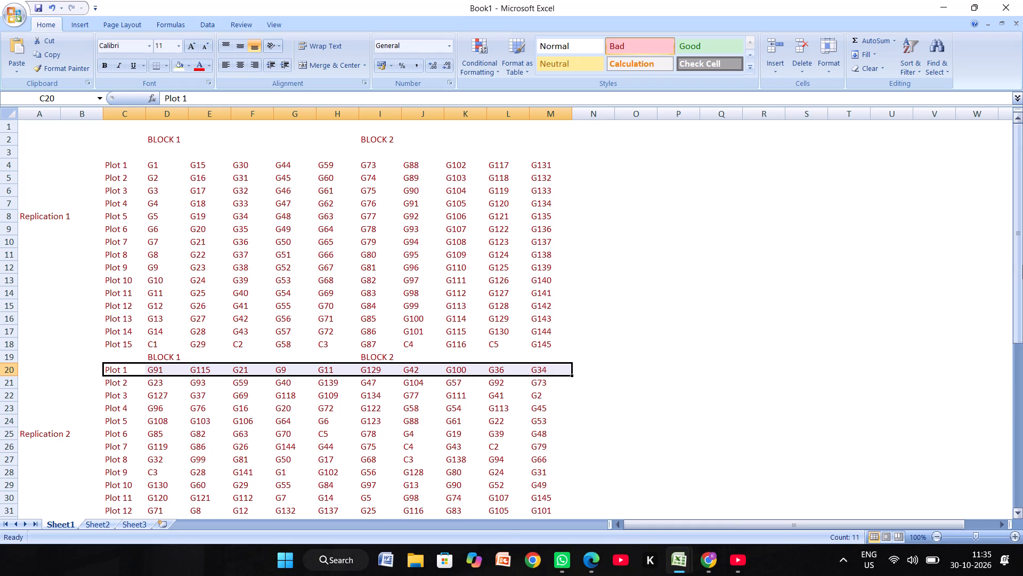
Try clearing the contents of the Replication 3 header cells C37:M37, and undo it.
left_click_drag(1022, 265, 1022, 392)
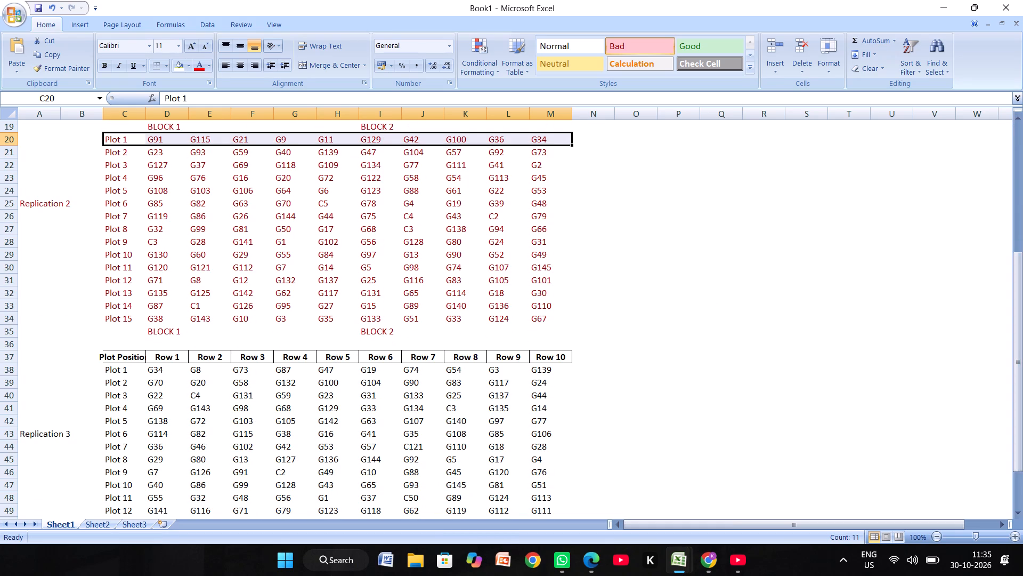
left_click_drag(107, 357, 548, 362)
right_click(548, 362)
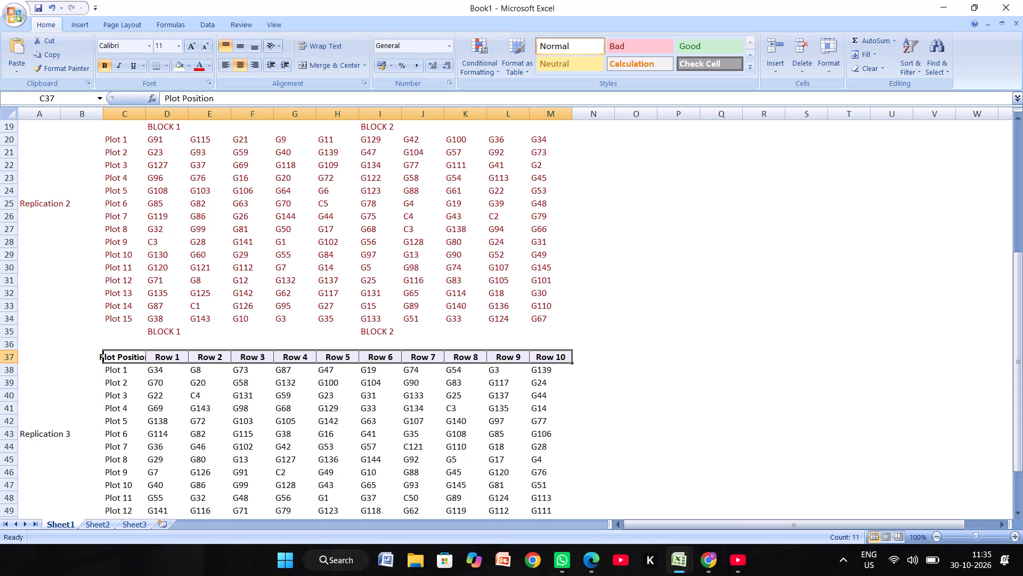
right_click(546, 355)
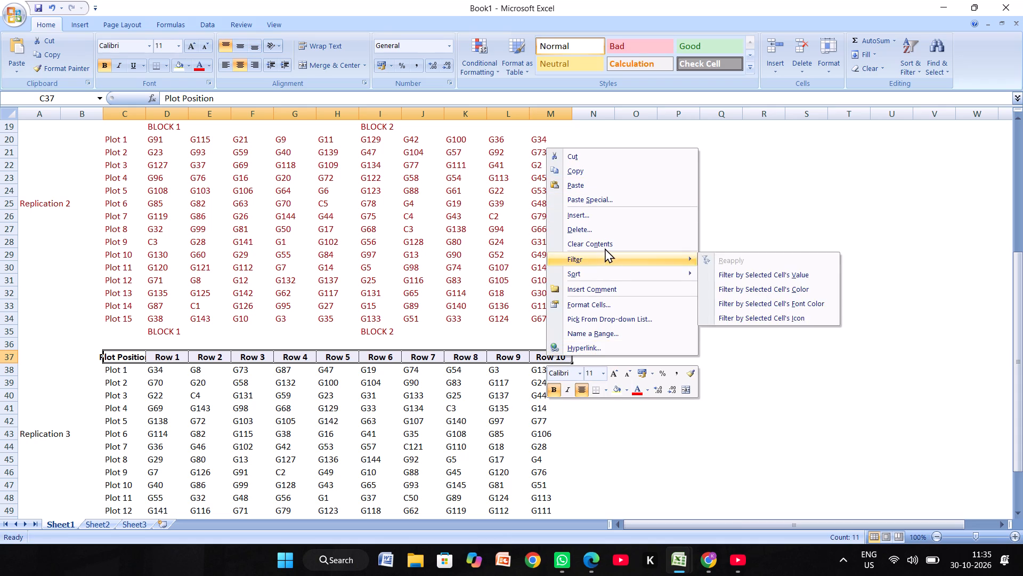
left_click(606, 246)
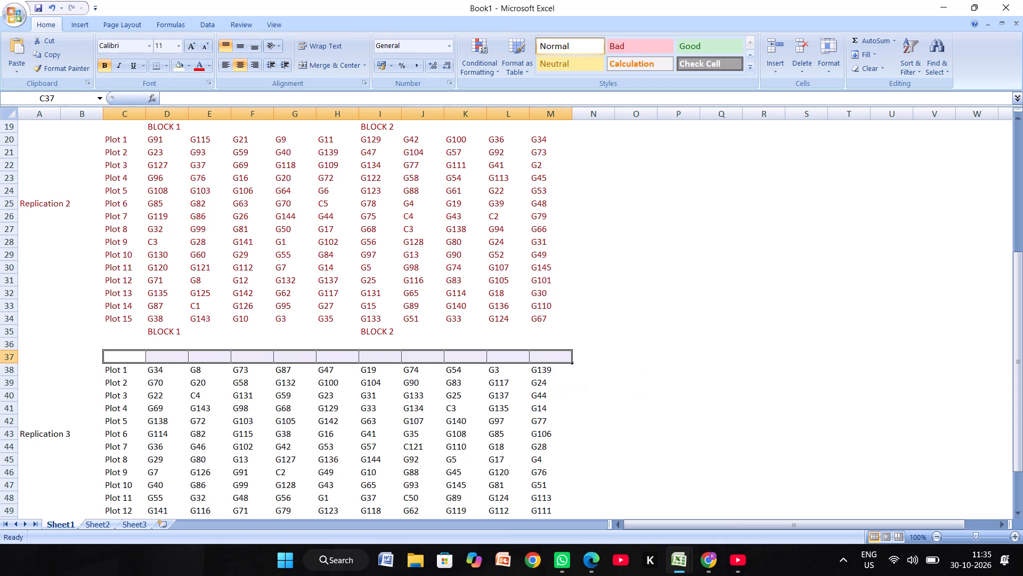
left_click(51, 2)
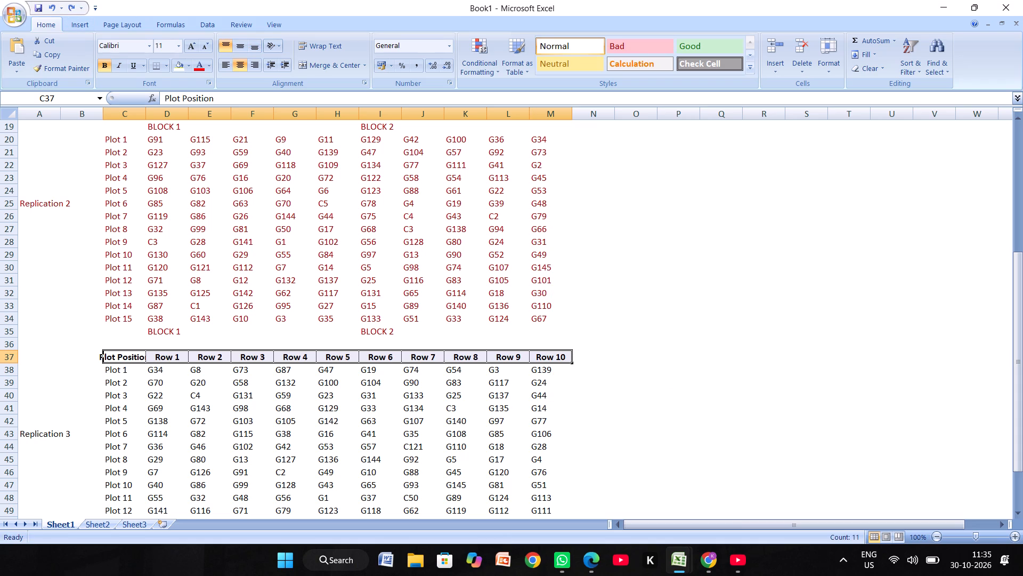
Delete the Replication 3 header cells C37:M37, from Plot Position to Row 10, shifting the cells up.
right_click(160, 355)
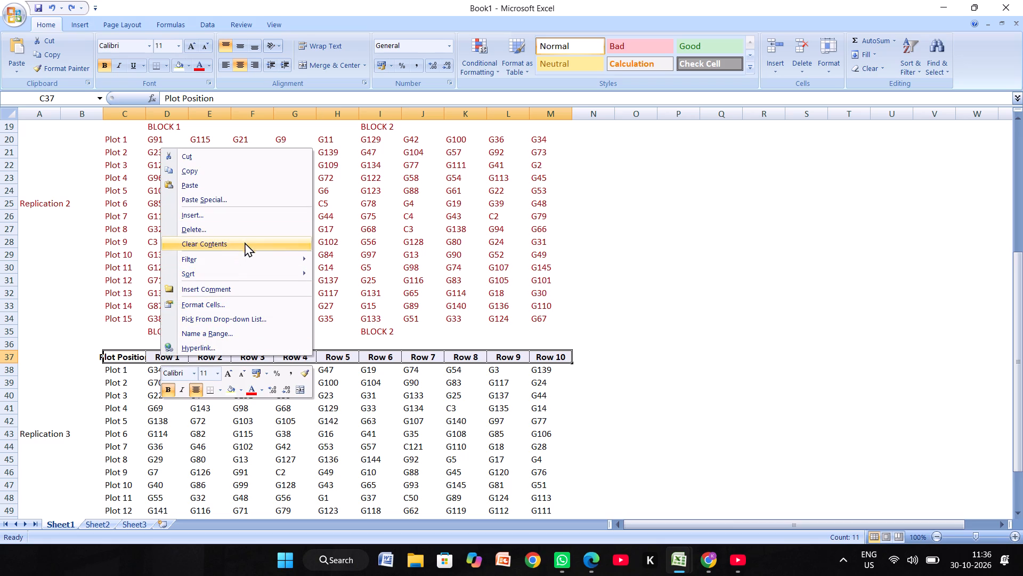
left_click(261, 231)
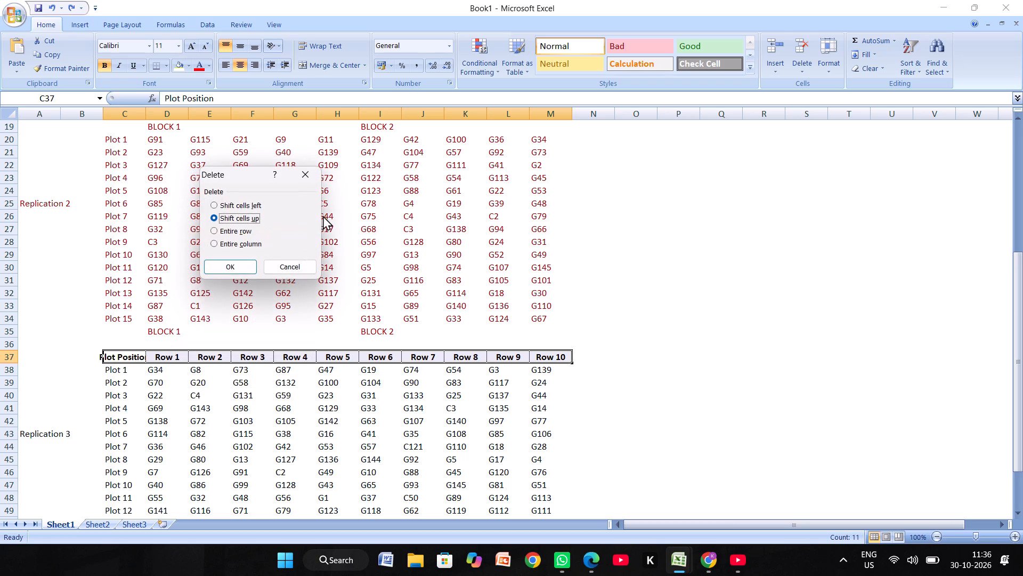
left_click(247, 261)
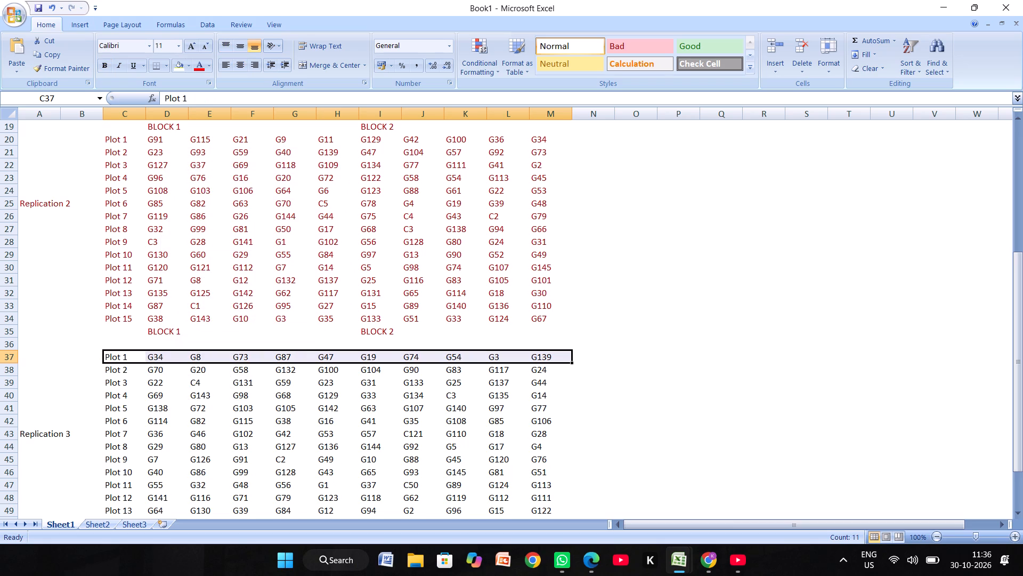
Set the font colour of the whole layout range A1:M52 to black.
left_click_drag(1022, 249, 1022, 145)
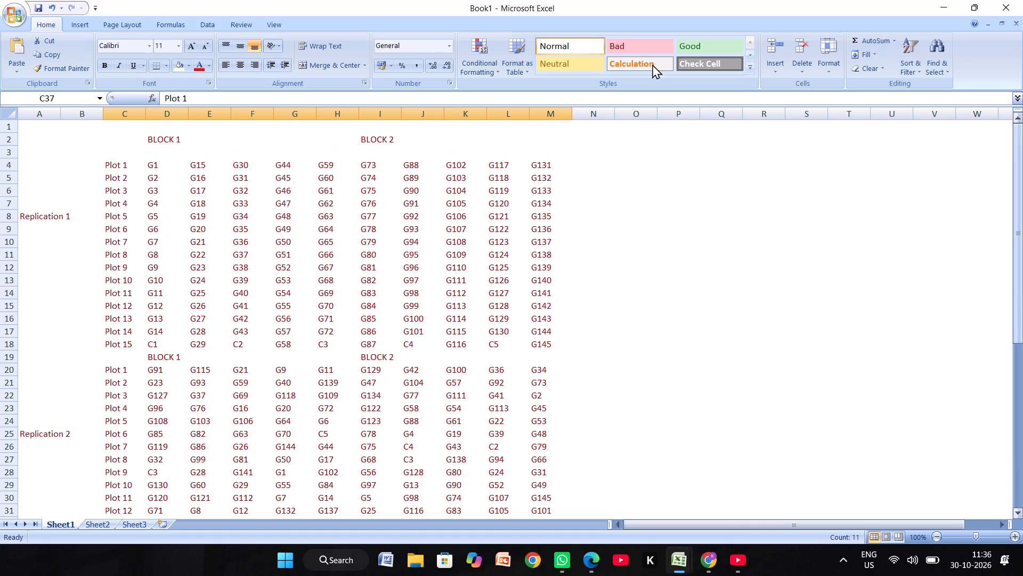
left_click_drag(42, 132, 557, 575)
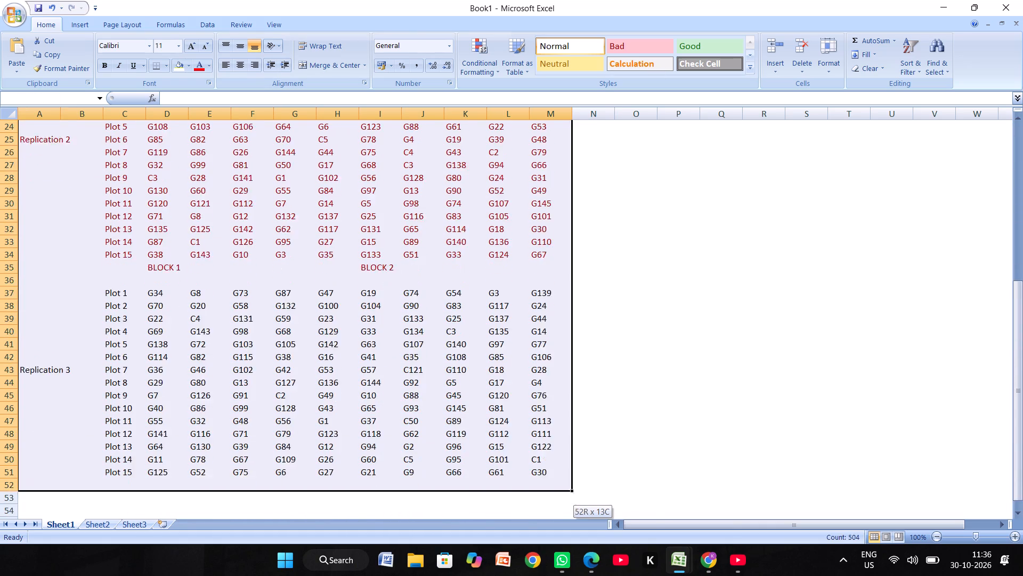
left_click_drag(557, 575, 545, 466)
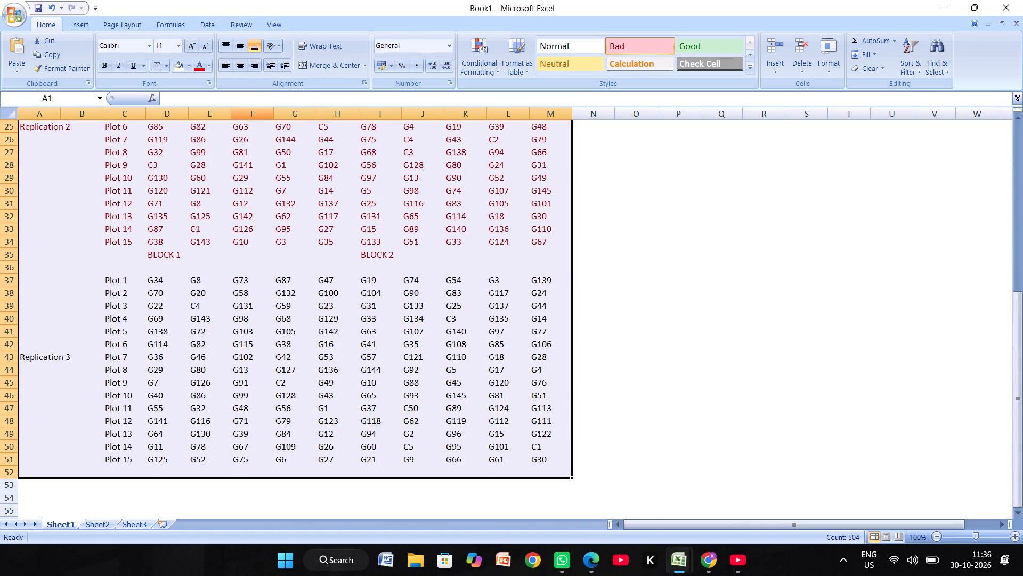
left_click(212, 61)
left_click(205, 82)
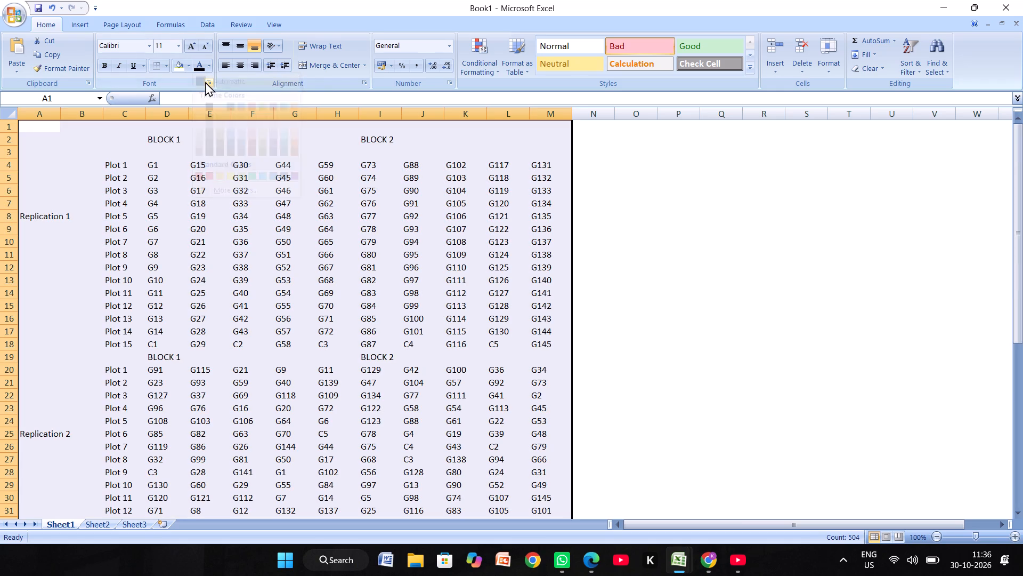
left_click(729, 326)
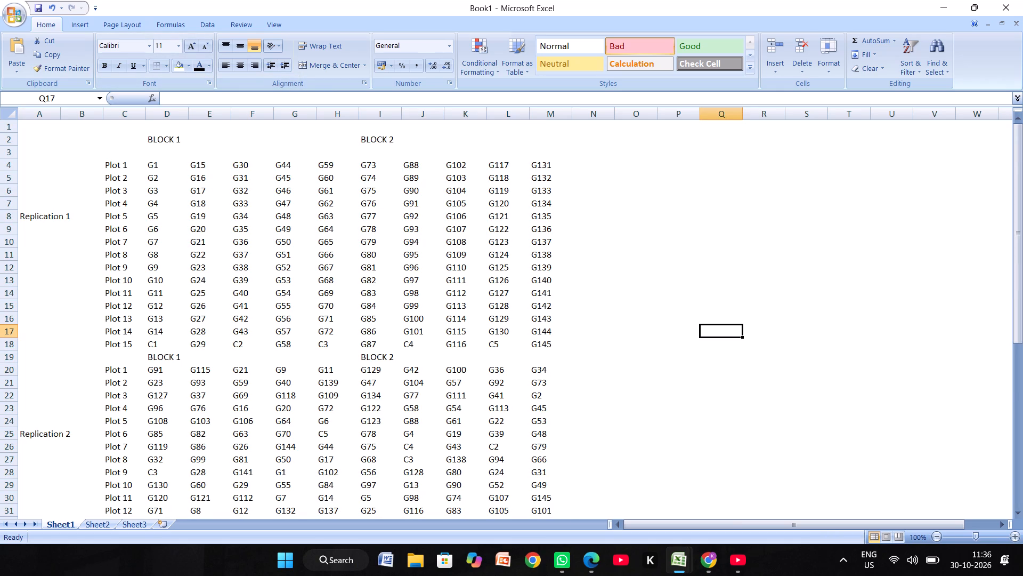
Fill the Replication 1 plot labels and Block 1 cells, C4:H18, with light tan.
left_click_drag(113, 165, 331, 335)
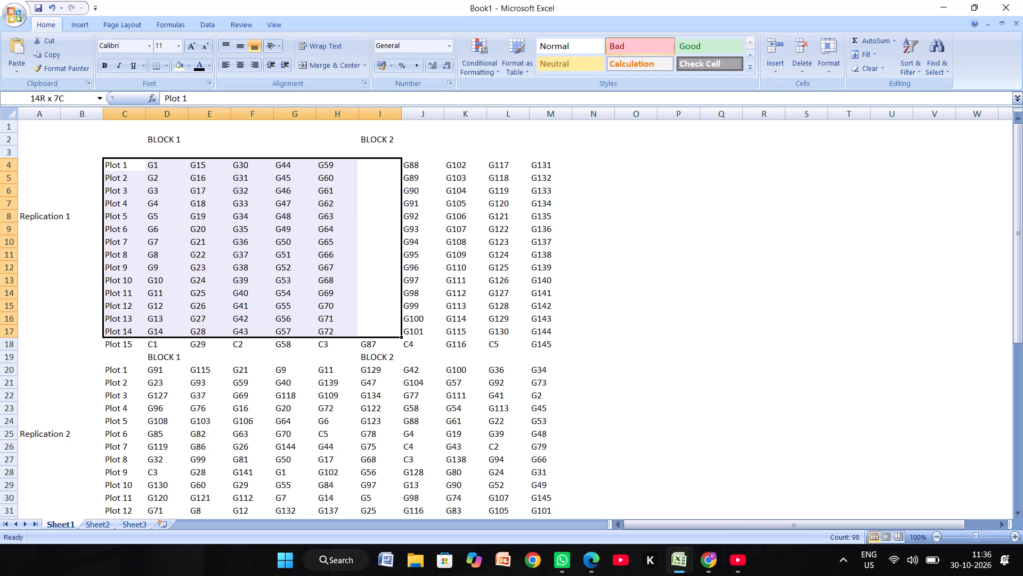
left_click_drag(331, 335, 321, 341)
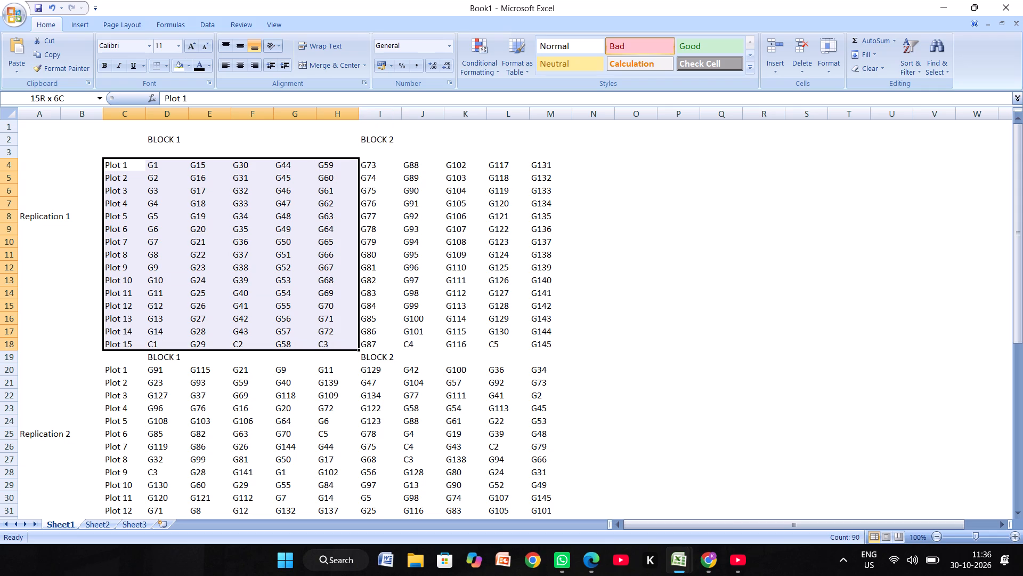
left_click_drag(321, 341, 324, 341)
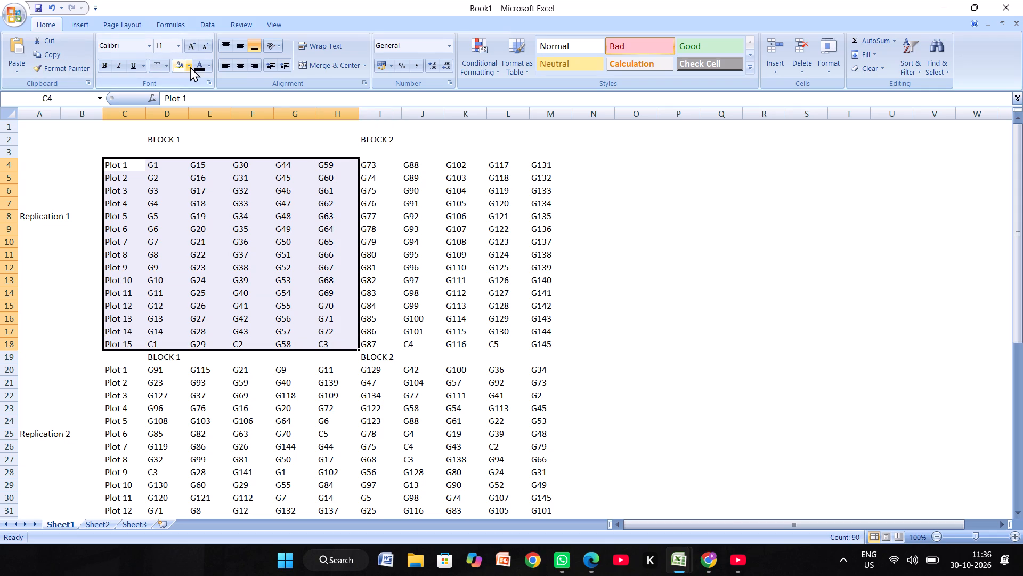
left_click_drag(191, 67, 203, 105)
left_click(203, 105)
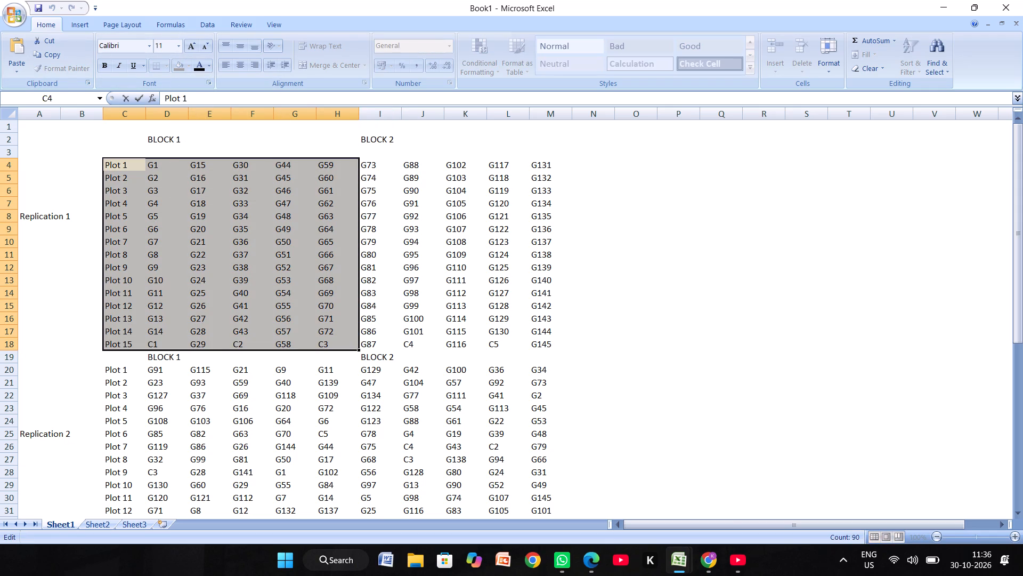
Fill the plot labels and Block 1 cells of Replication 2 (C20:H34) and Replication 3 (C37:H51) with the same light tan.
left_click_drag(107, 372, 304, 501)
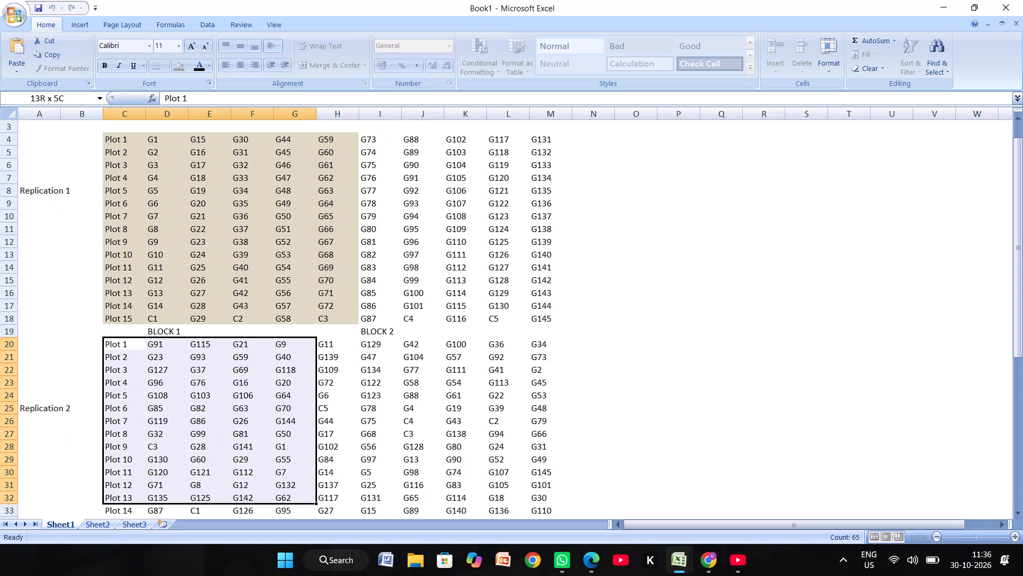
left_click_drag(304, 501, 333, 486)
left_click(184, 67)
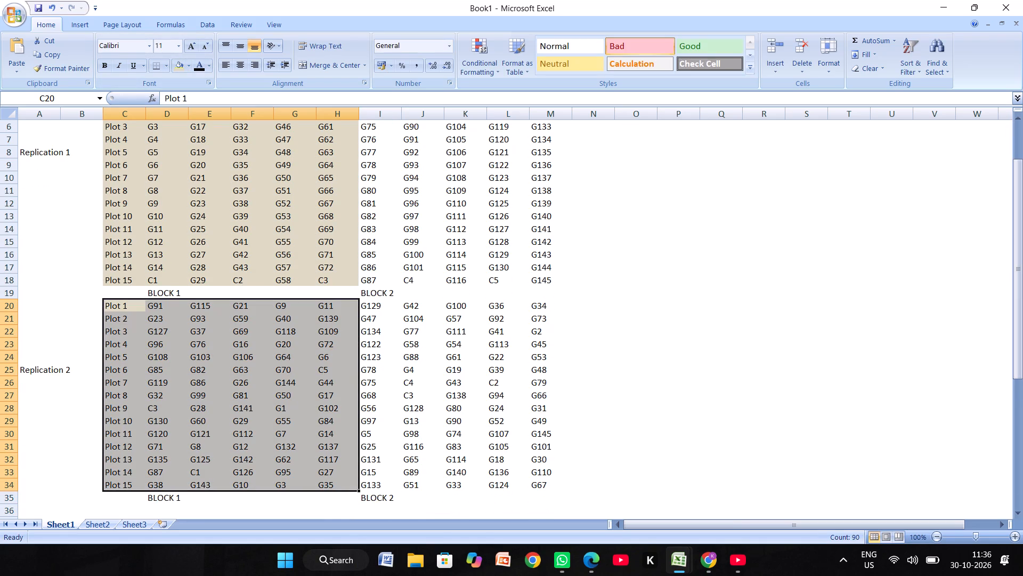
left_click_drag(1022, 299, 1020, 354)
left_click(455, 459)
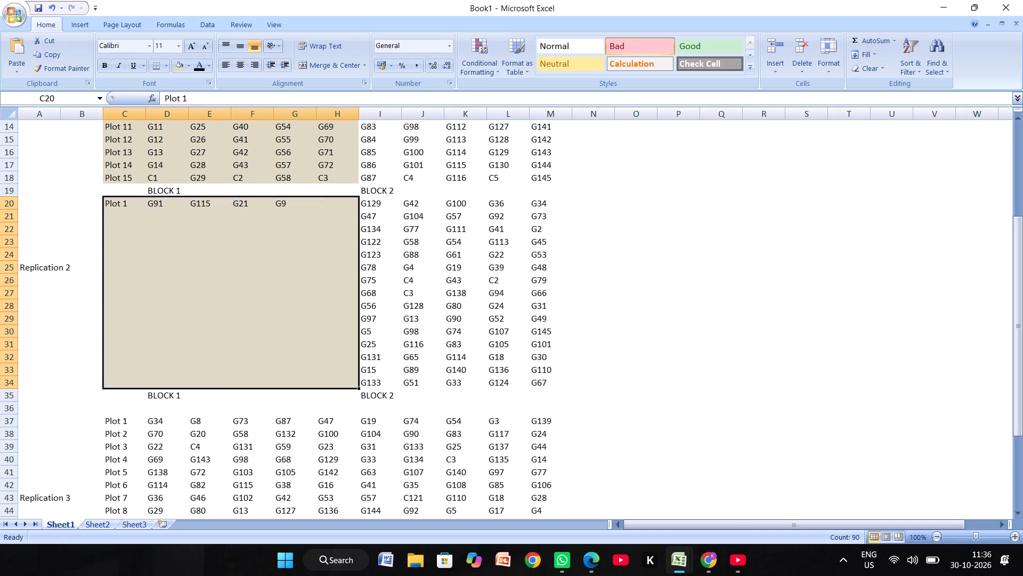
left_click_drag(105, 426, 281, 575)
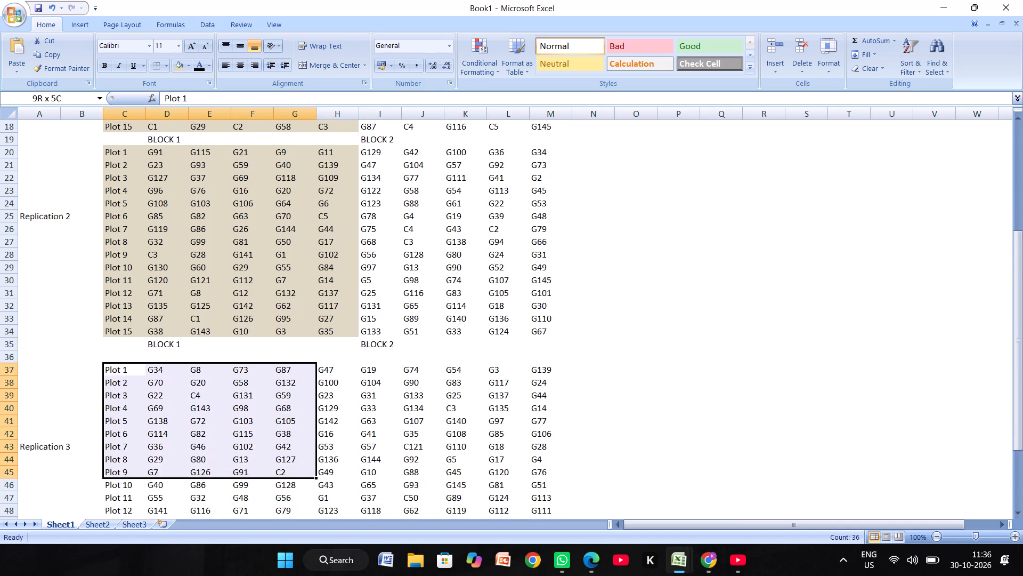
left_click_drag(281, 575, 327, 465)
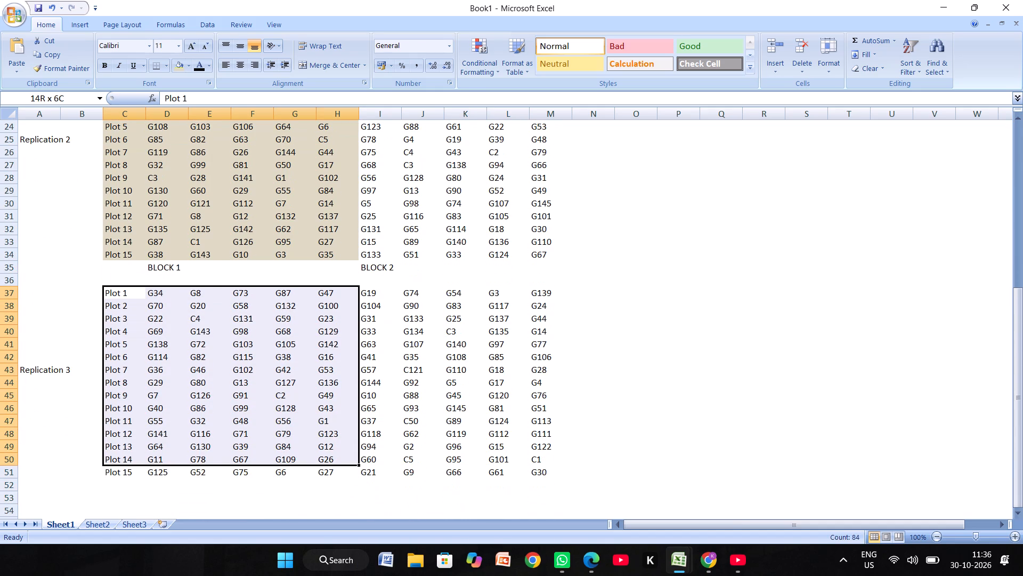
left_click_drag(327, 465, 329, 471)
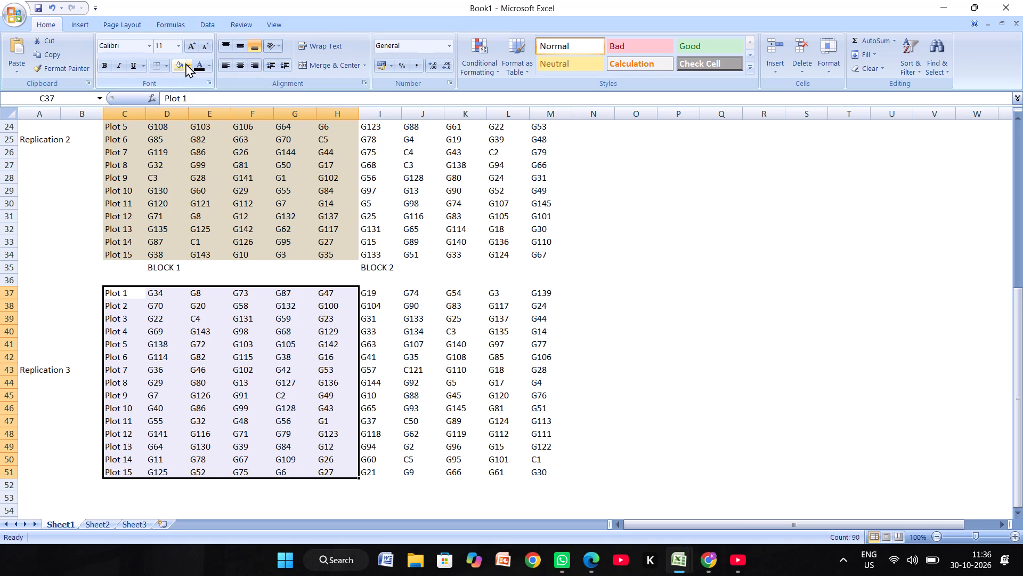
left_click(181, 62)
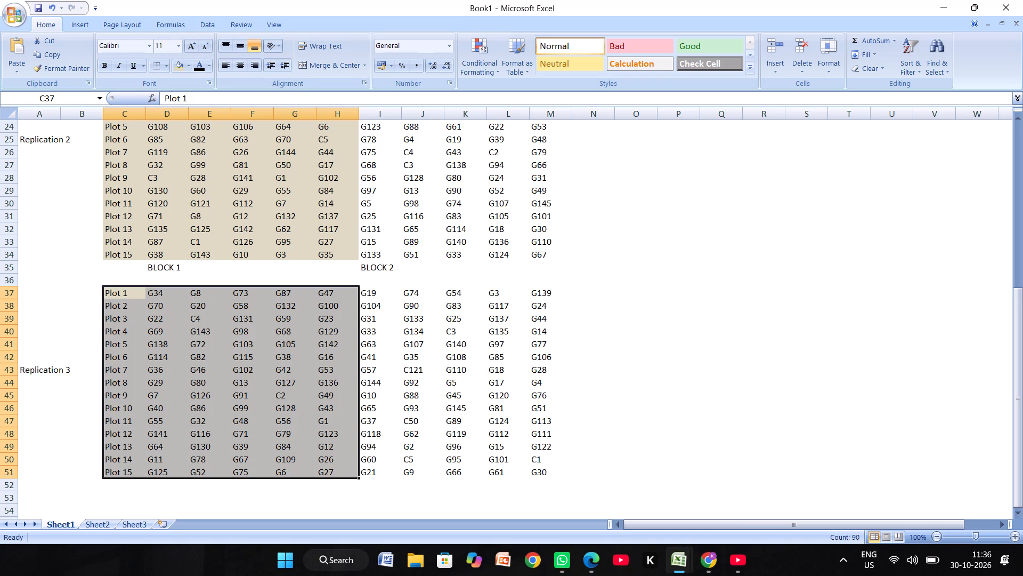
Fill the Block 2 cells of Replication 3 (I37:M51) and Replication 2 (I20:M34) with dark tan.
left_click_drag(541, 473, 384, 298)
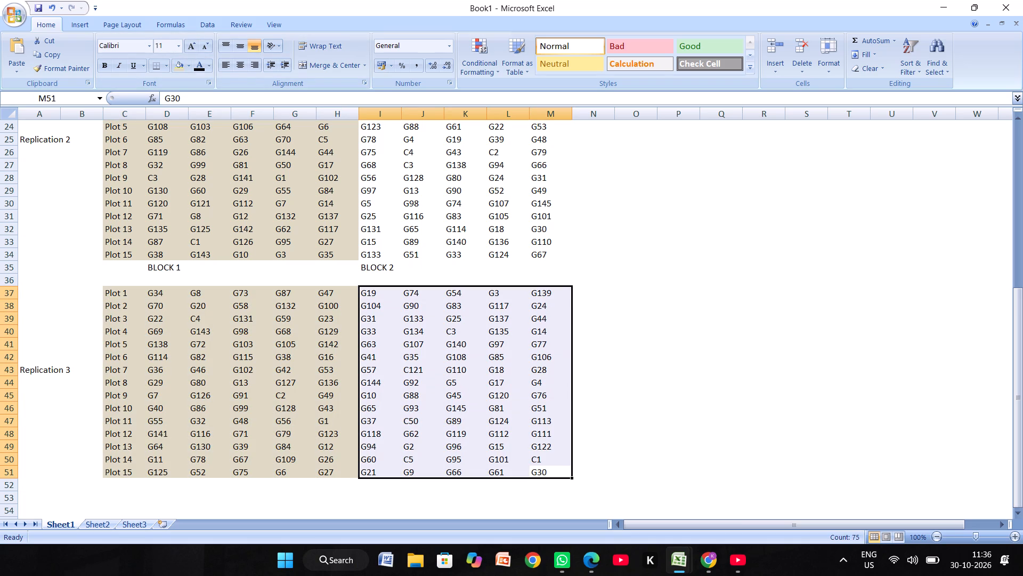
left_click(186, 64)
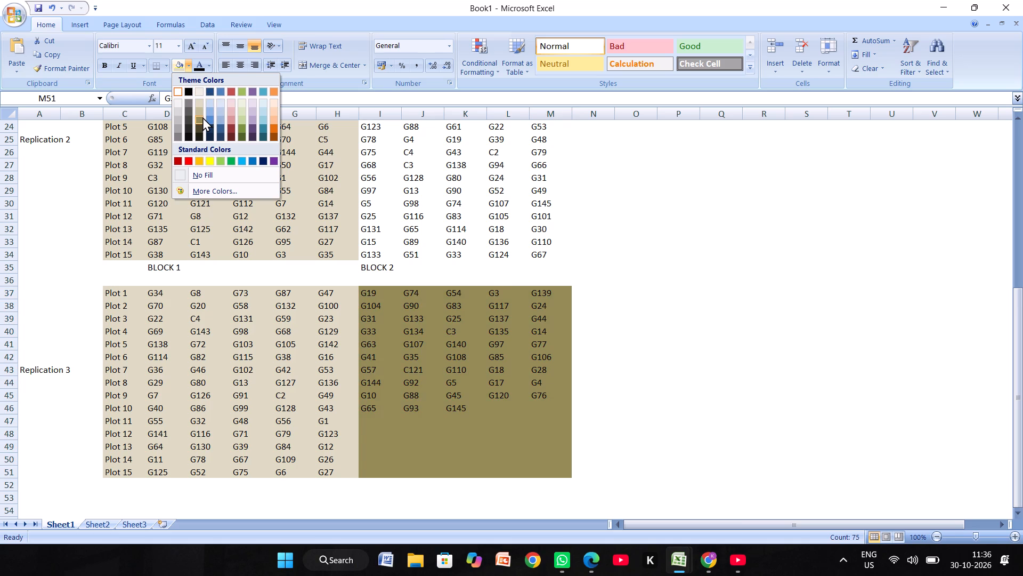
left_click(202, 117)
left_click_drag(549, 255, 395, 152)
left_click(183, 63)
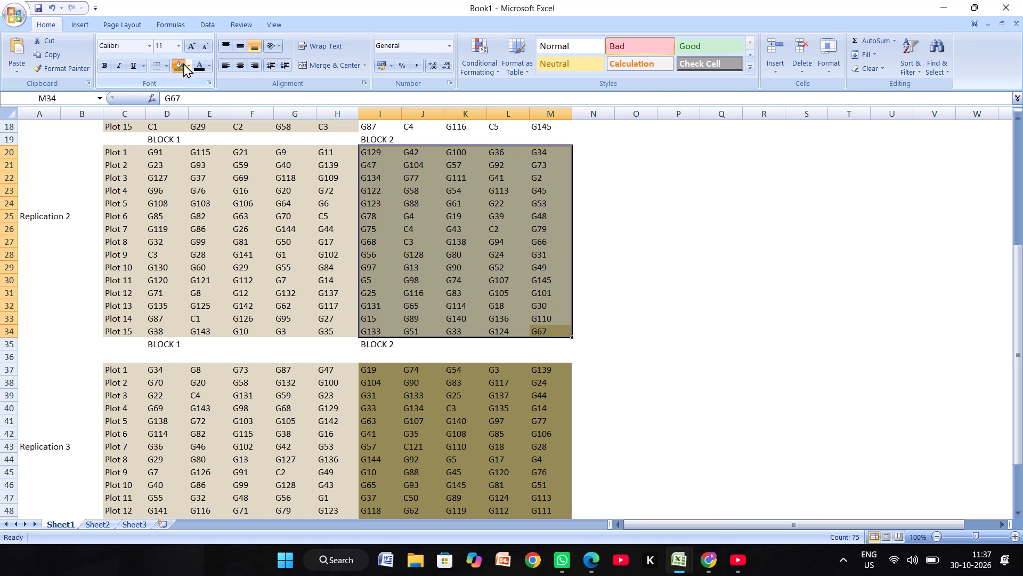
Fill the Block 2 cells of Replication 1 (I4:M18) with the same dark tan used for the other replications.
left_click_drag(546, 126, 479, 73)
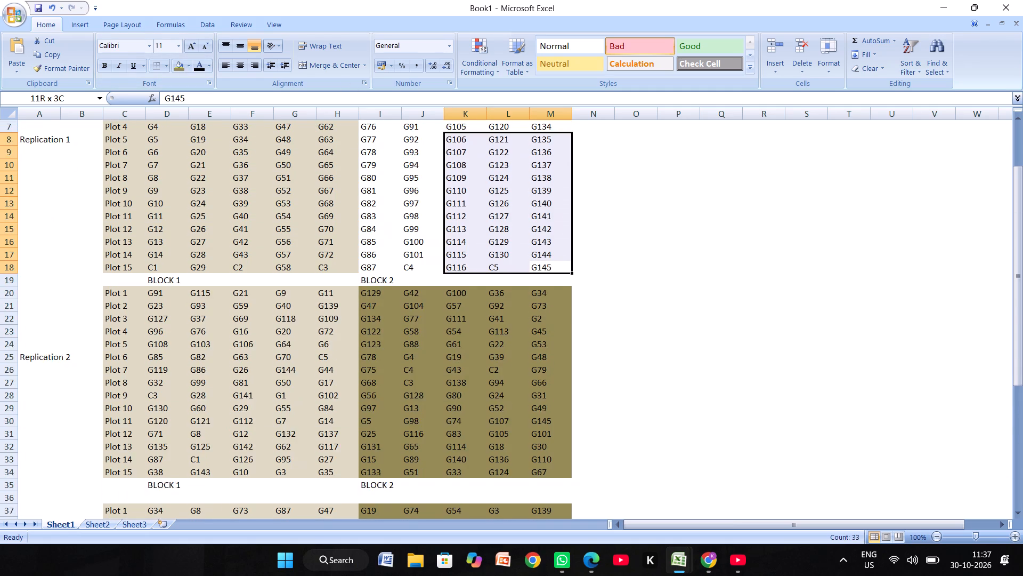
left_click_drag(479, 73, 376, 141)
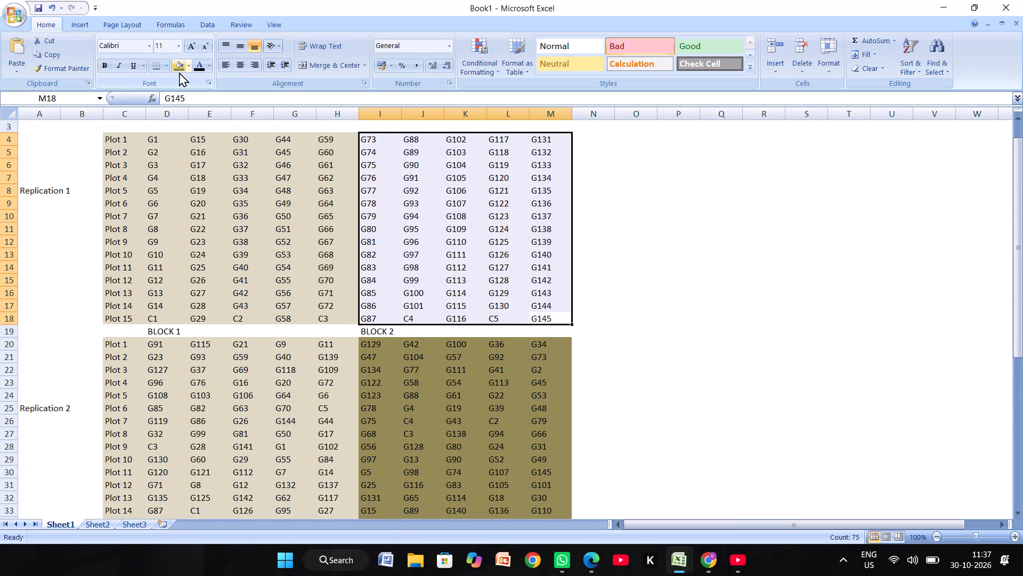
left_click(180, 70)
left_click_drag(1022, 247, 1005, 138)
left_click(802, 182)
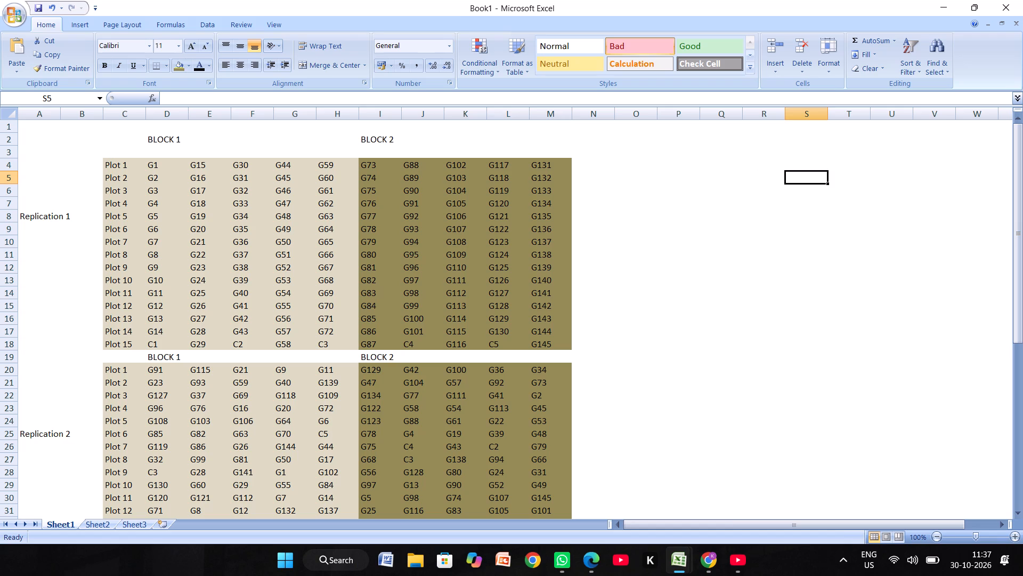
left_click(663, 174)
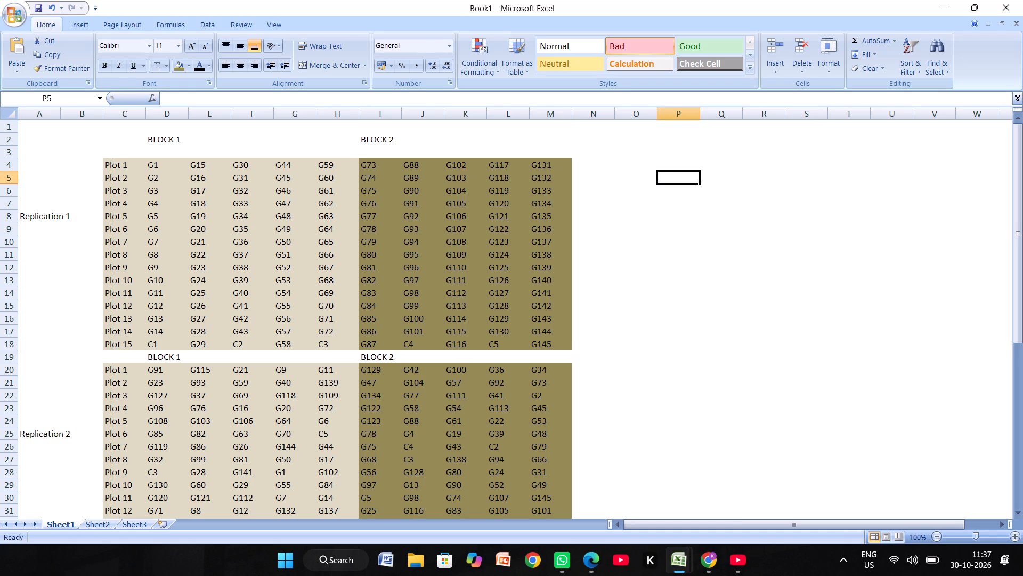
Draw a horizontal double-headed arrow about 0.97 cm wide between G1 and G15 in row 4.
left_click(89, 25)
scroll(145, 60, "right", 1)
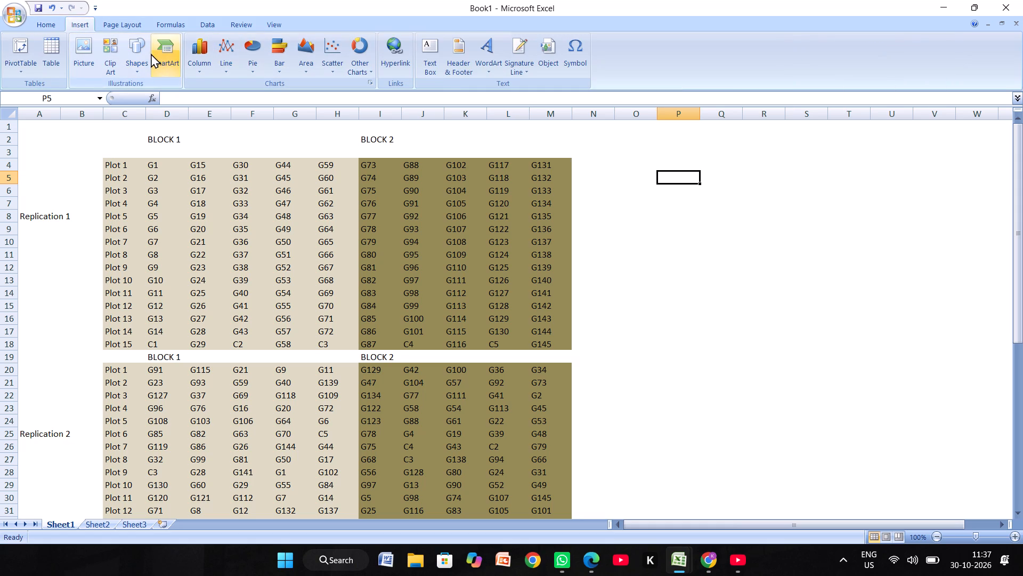
scroll(151, 53, "right", 1)
left_click(141, 51)
scroll(155, 89, "up", 1)
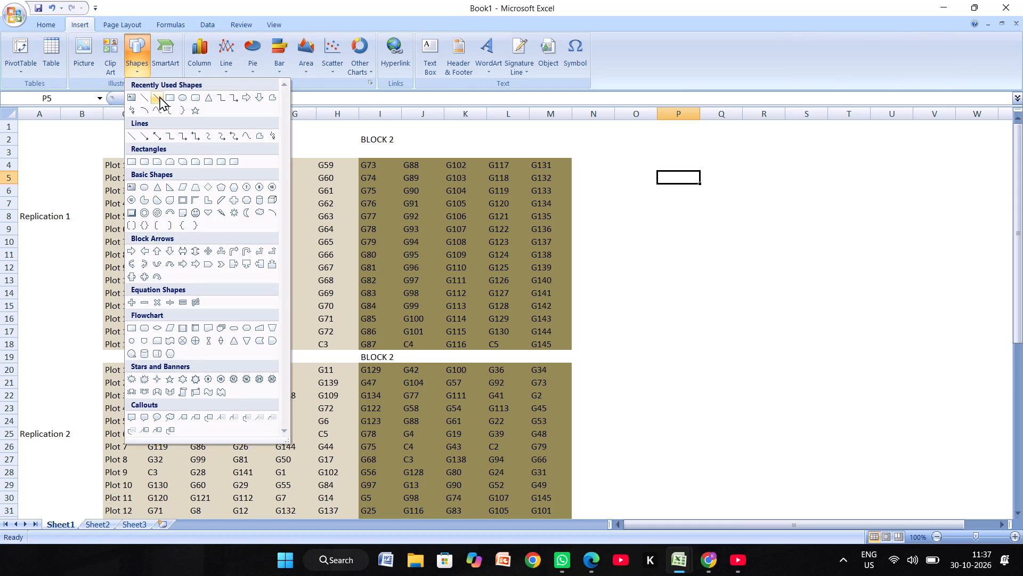
left_click(160, 132)
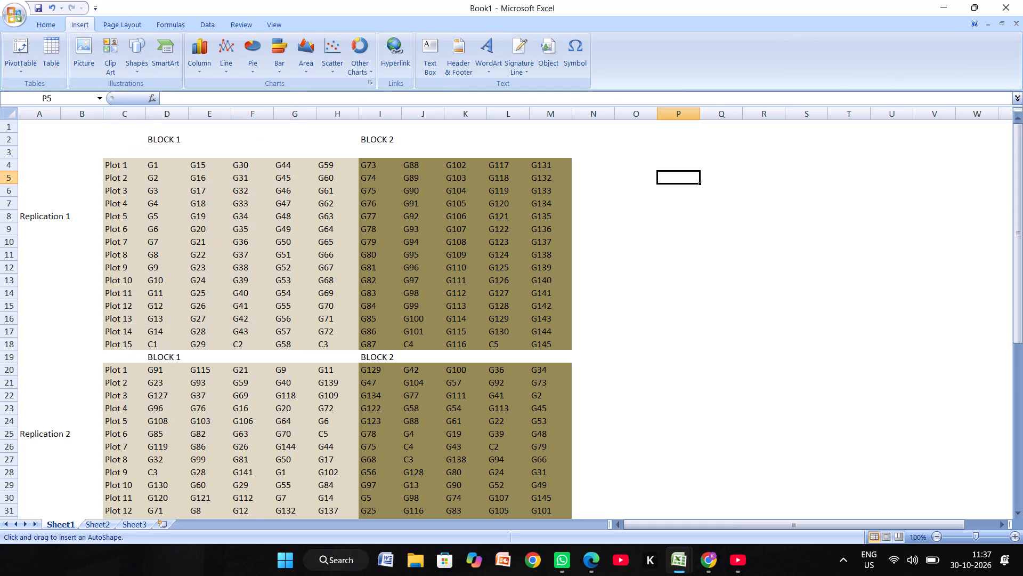
left_click_drag(165, 161, 185, 161)
left_click_drag(185, 161, 190, 161)
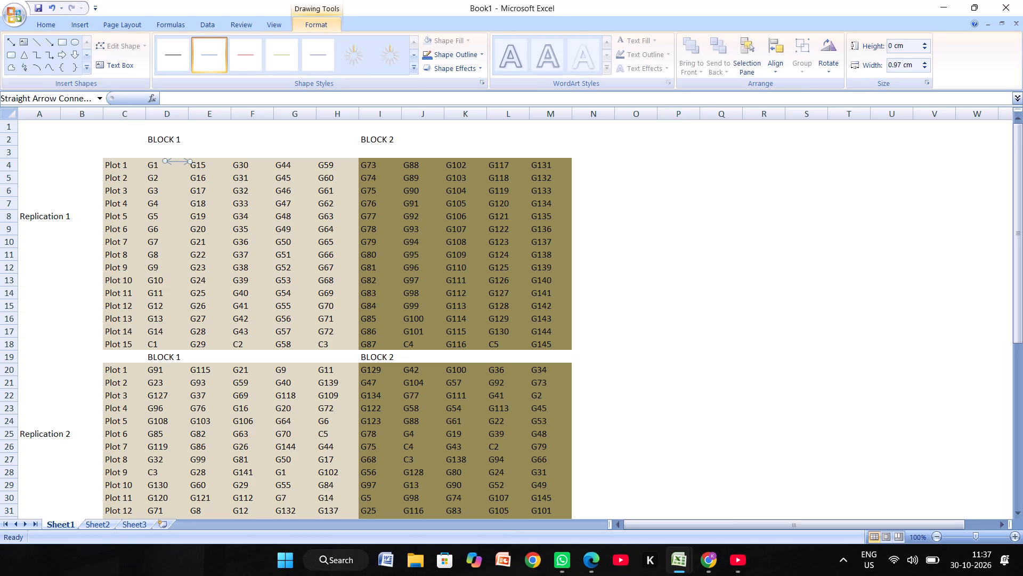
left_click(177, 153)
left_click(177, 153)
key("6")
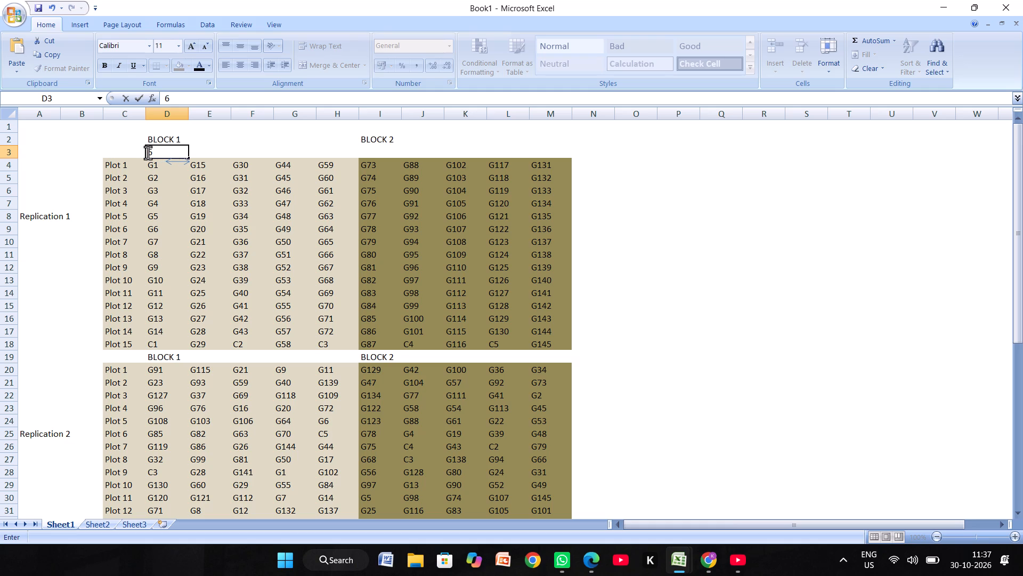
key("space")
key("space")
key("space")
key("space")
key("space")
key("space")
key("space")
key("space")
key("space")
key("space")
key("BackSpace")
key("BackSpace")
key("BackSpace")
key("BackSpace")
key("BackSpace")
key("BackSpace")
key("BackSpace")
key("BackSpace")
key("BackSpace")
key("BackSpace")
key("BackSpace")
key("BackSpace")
Enter 60cm in cell D3, preceded by spaces so the text sits above the double-headed arrow.
key("space")
key("space")
key("space")
key("space")
key("space")
key("space")
key("space")
key("space")
key("space")
key("space")
key("space")
key("space")
key("space")
key("space")
key("space")
key("space")
key("BackSpace")
key("BackSpace")
key("BackSpace")
key("BackSpace")
key("BackSpace")
type("60")
type("cm")
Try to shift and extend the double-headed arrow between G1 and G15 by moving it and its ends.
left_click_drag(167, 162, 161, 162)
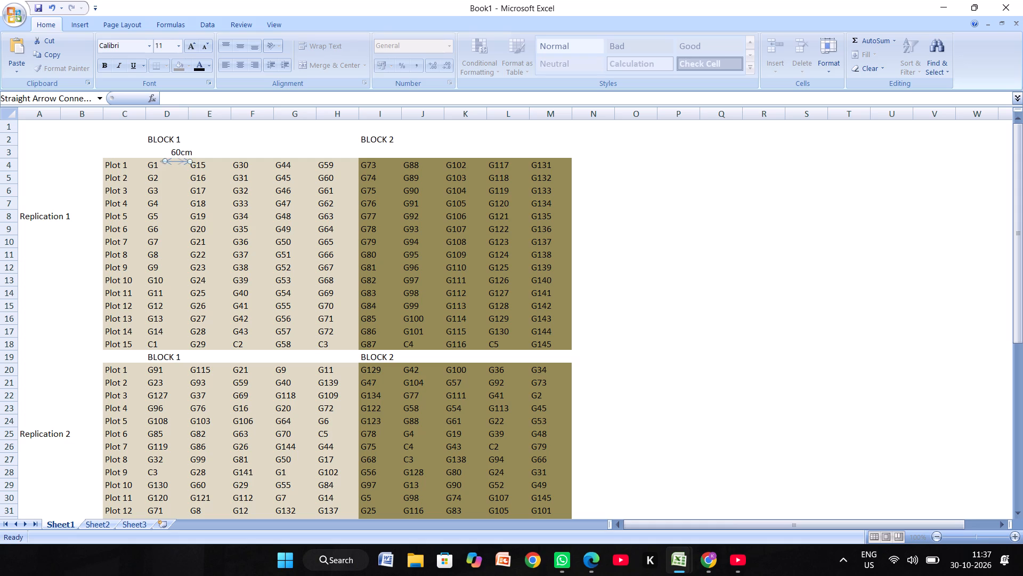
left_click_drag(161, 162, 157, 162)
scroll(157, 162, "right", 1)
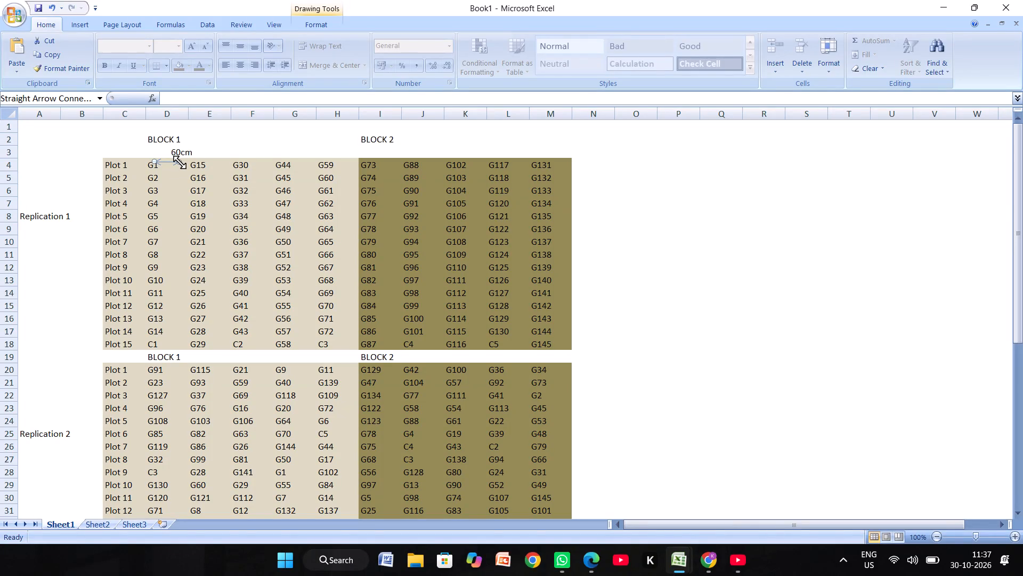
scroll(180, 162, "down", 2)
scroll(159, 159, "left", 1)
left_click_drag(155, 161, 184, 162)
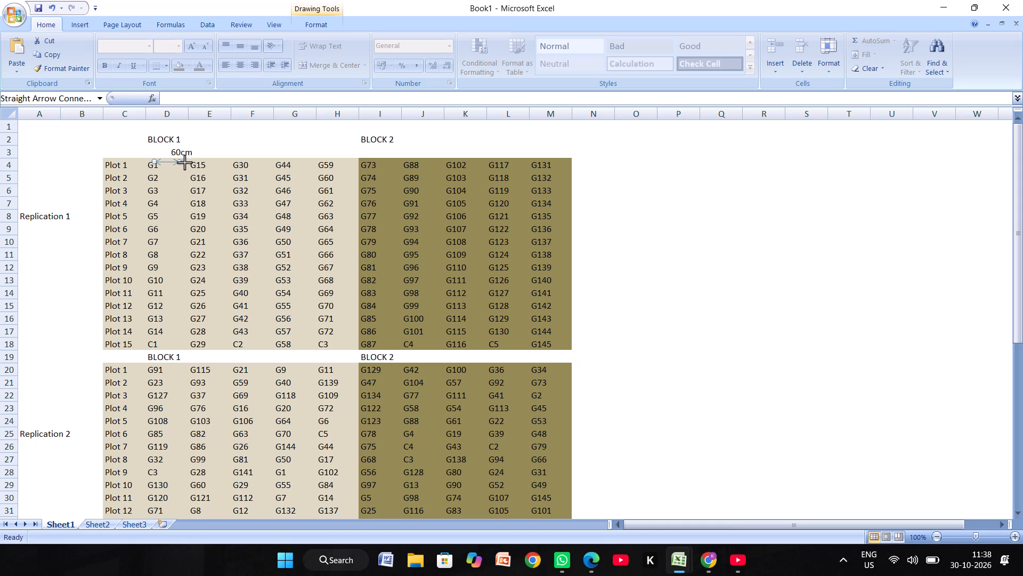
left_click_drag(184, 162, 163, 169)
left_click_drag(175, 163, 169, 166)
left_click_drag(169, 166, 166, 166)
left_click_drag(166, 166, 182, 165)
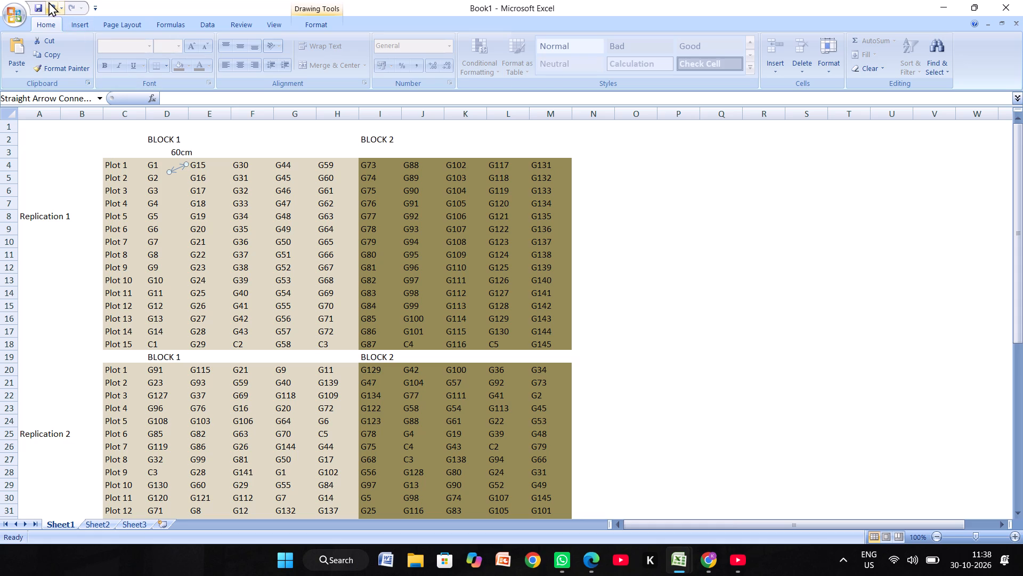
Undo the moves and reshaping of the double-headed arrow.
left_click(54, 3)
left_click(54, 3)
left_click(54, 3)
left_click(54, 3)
Reposition the double-headed arrow so it lies horizontally between G1 and G15, beneath the 60cm label.
scroll(125, 84, "up", 1)
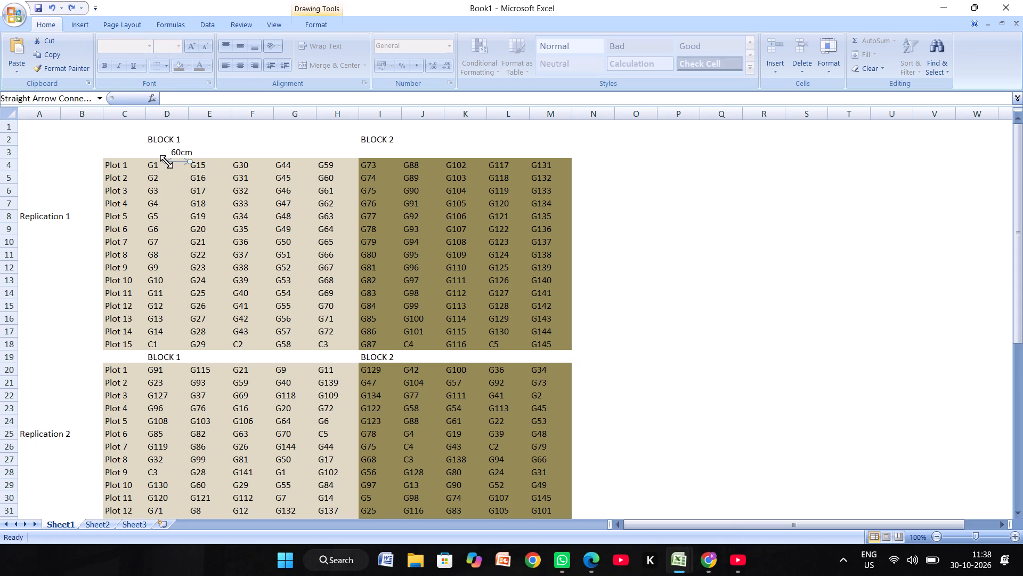
scroll(166, 162, "up", 1)
left_click(166, 162)
double_click(166, 162)
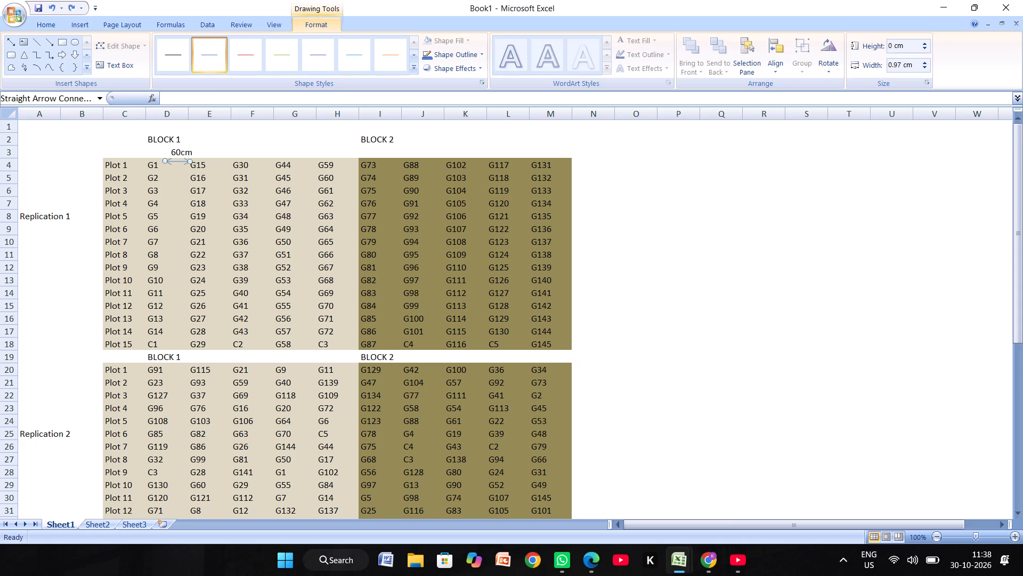
left_click(809, 192)
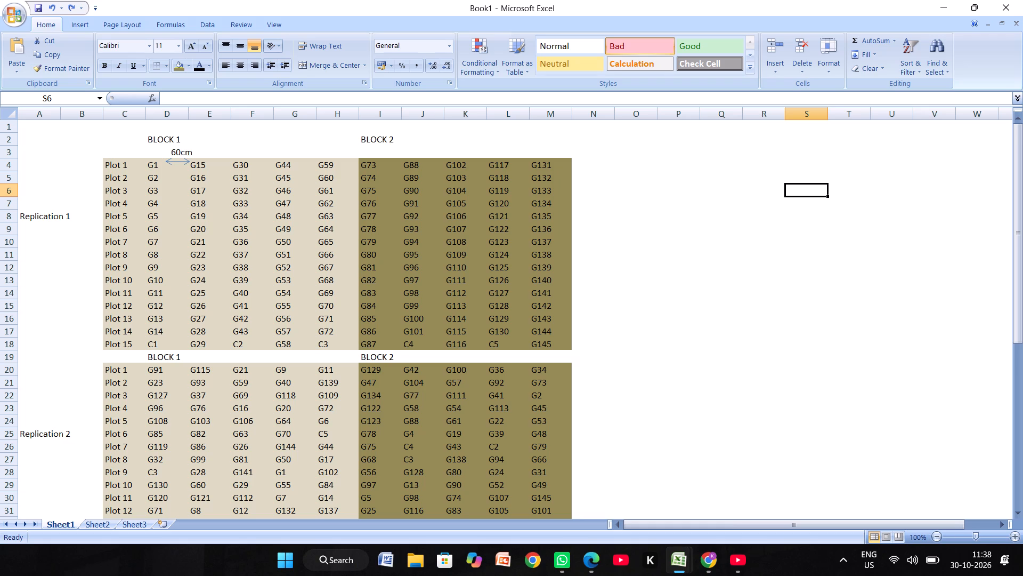
left_click_drag(166, 161, 160, 161)
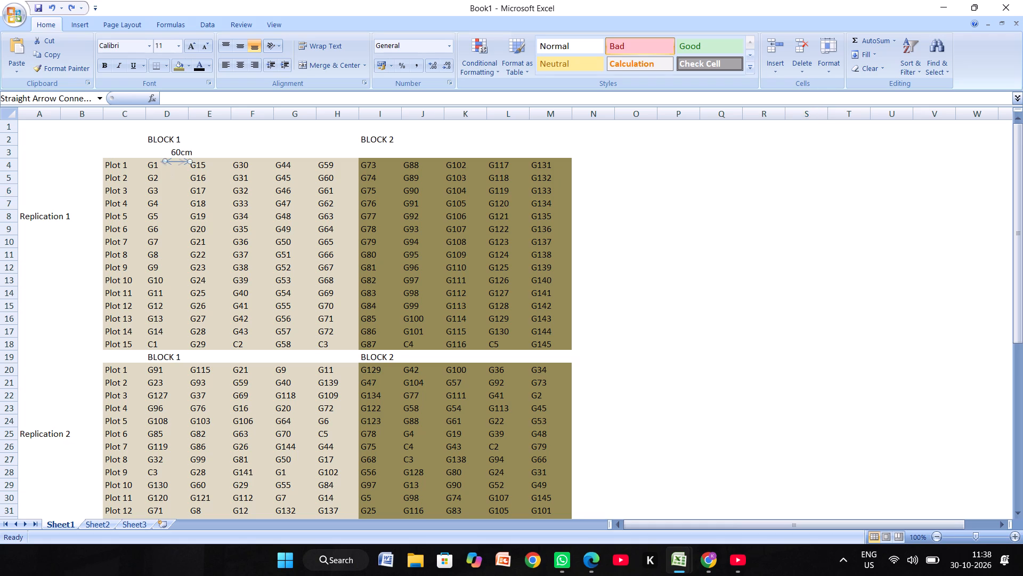
left_click_drag(160, 161, 157, 162)
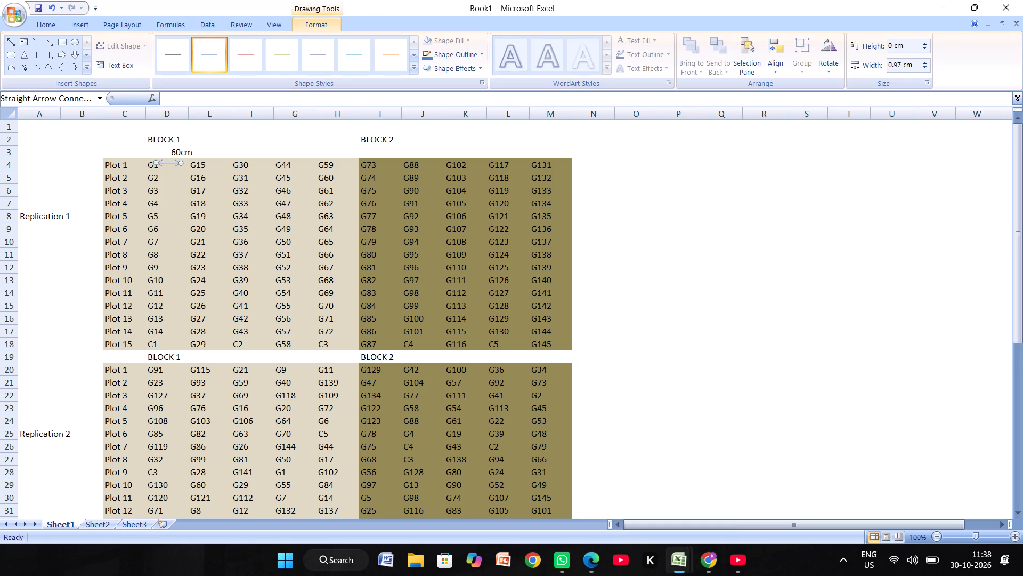
double_click(159, 163)
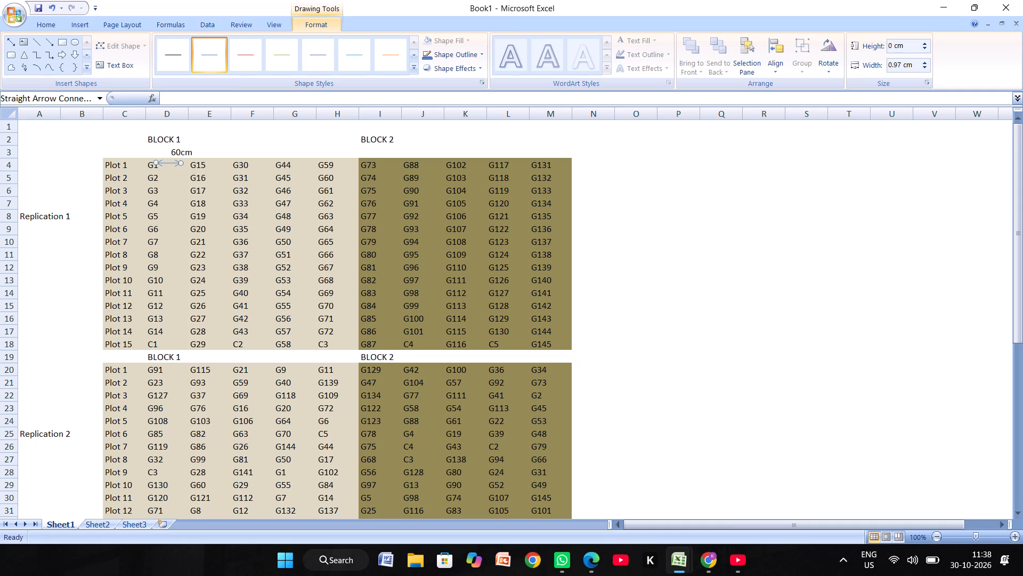
double_click(177, 162)
left_click_drag(177, 161, 188, 161)
Shift the double-headed arrow horizontally towards G1 so it sits in the gap between G1 and G15.
left_click_drag(169, 163, 163, 162)
left_click(877, 270)
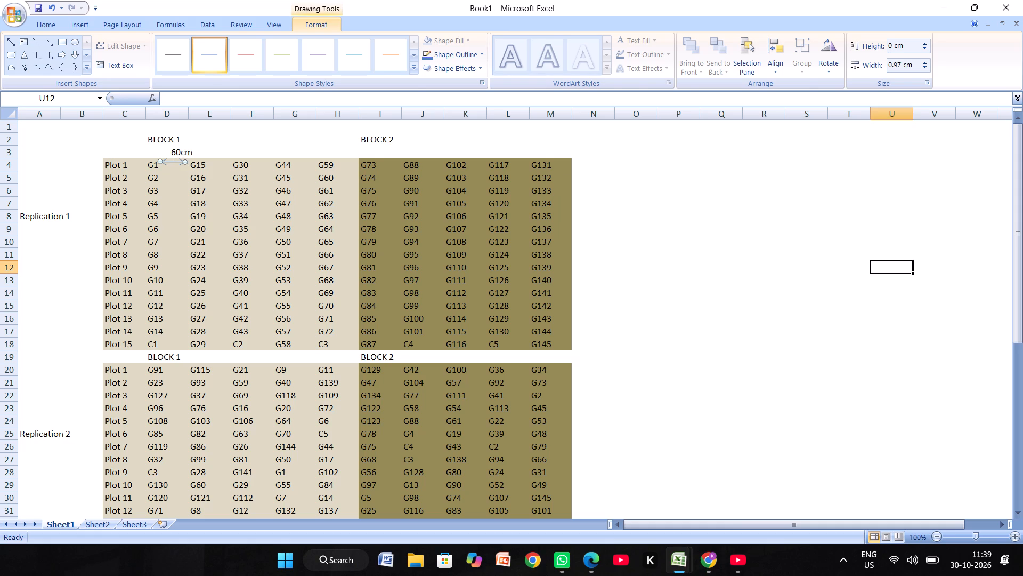
Remove a few leading spaces from the 60cm label in D3 so it sits above the arrow.
double_click(170, 153)
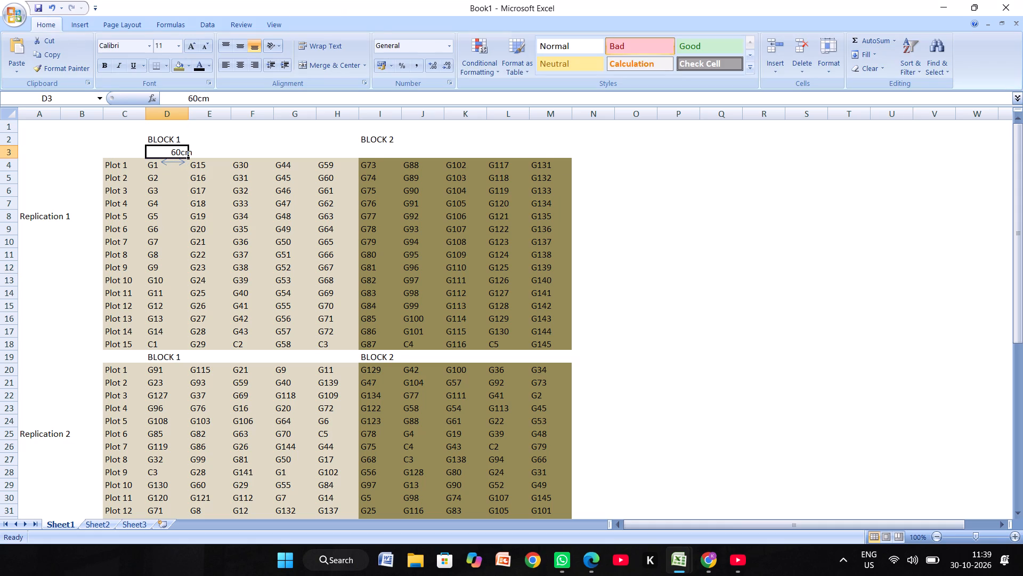
key("BackSpace")
key("BackSpace")
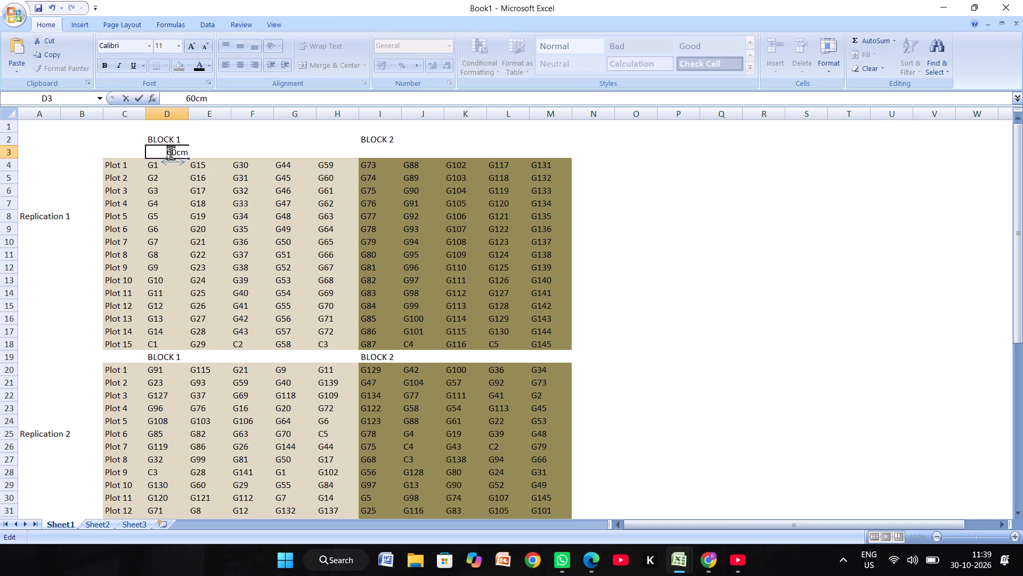
key("BackSpace")
left_click(719, 307)
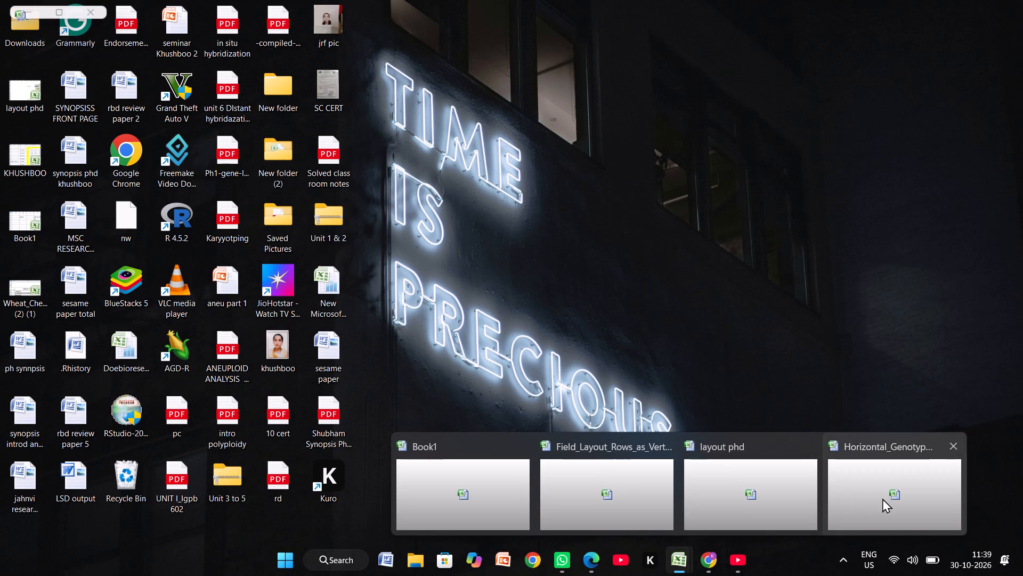
Check the spacing annotations in the layout phd workbook and return to Book1.
left_click(732, 482)
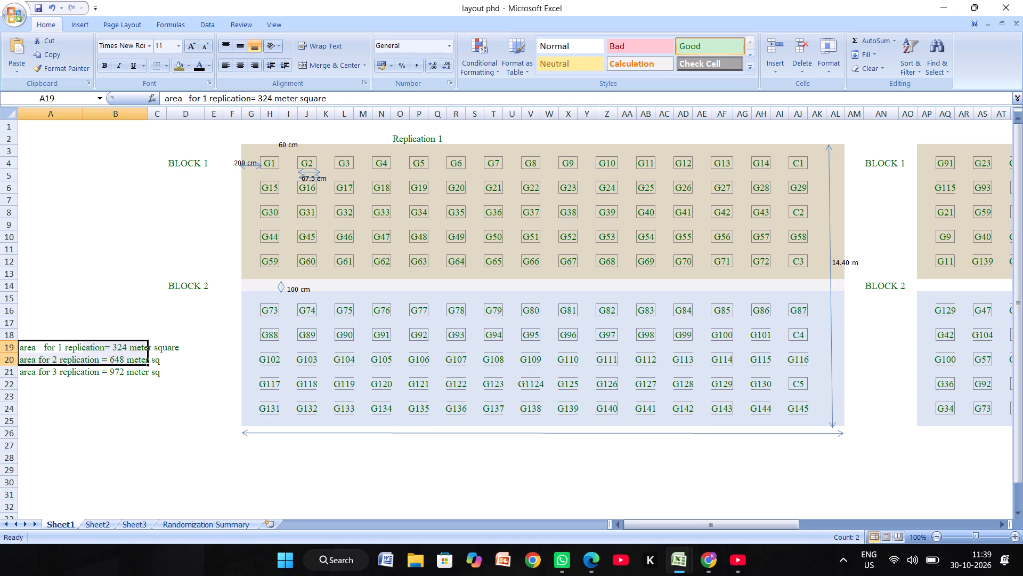
left_click_drag(1022, 330, 1022, 311)
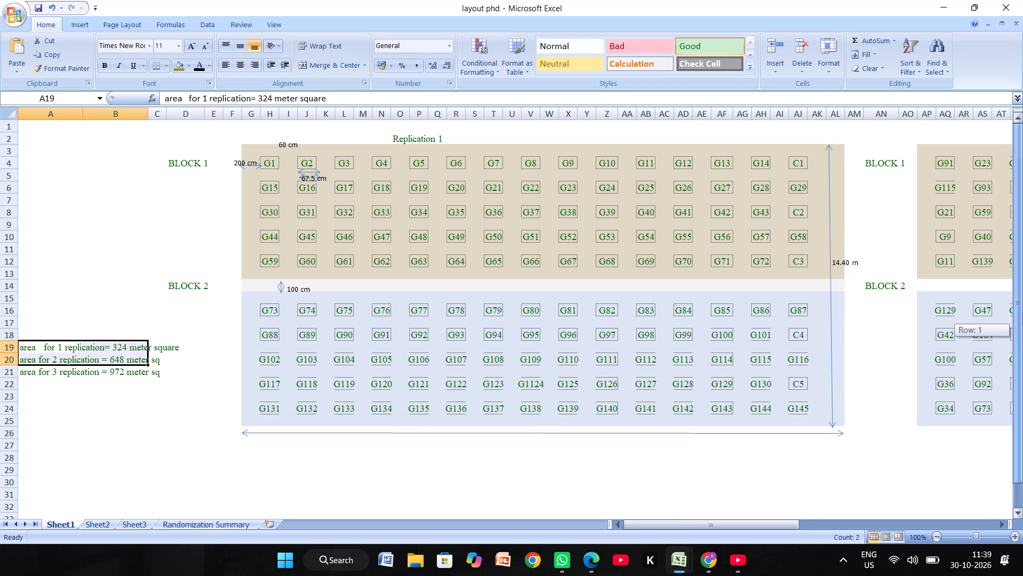
left_click_drag(1022, 311, 1022, 309)
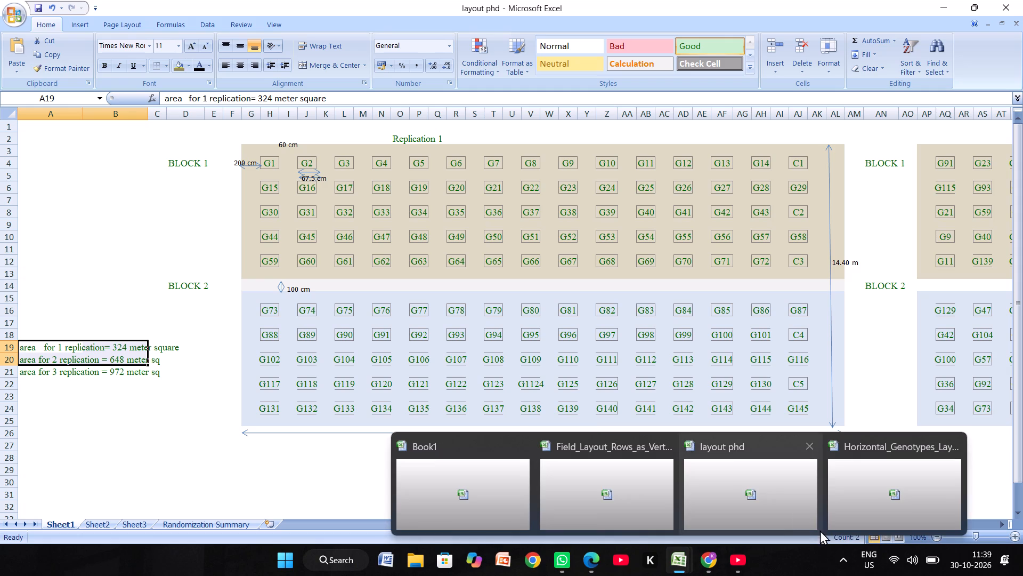
left_click(458, 476)
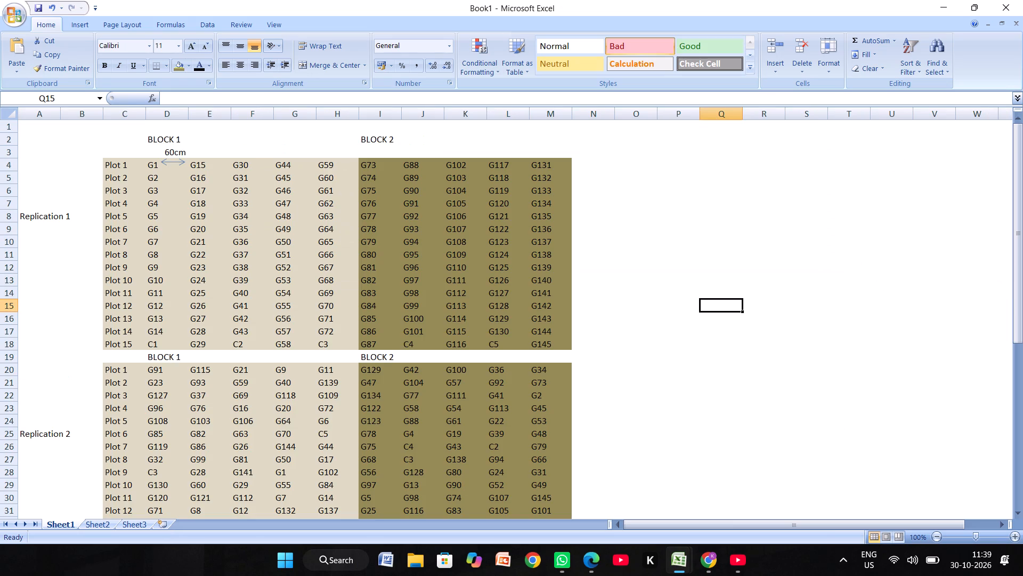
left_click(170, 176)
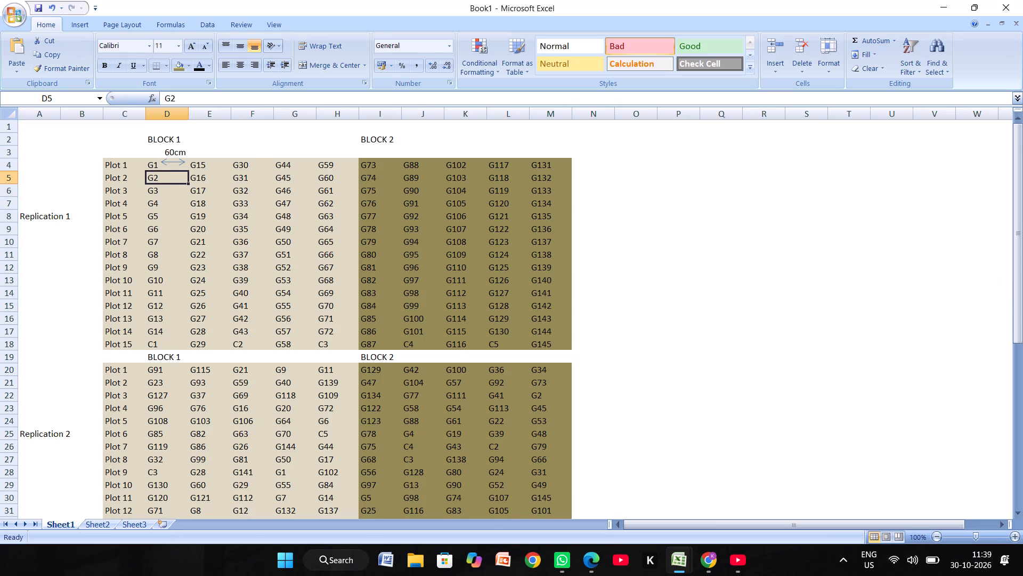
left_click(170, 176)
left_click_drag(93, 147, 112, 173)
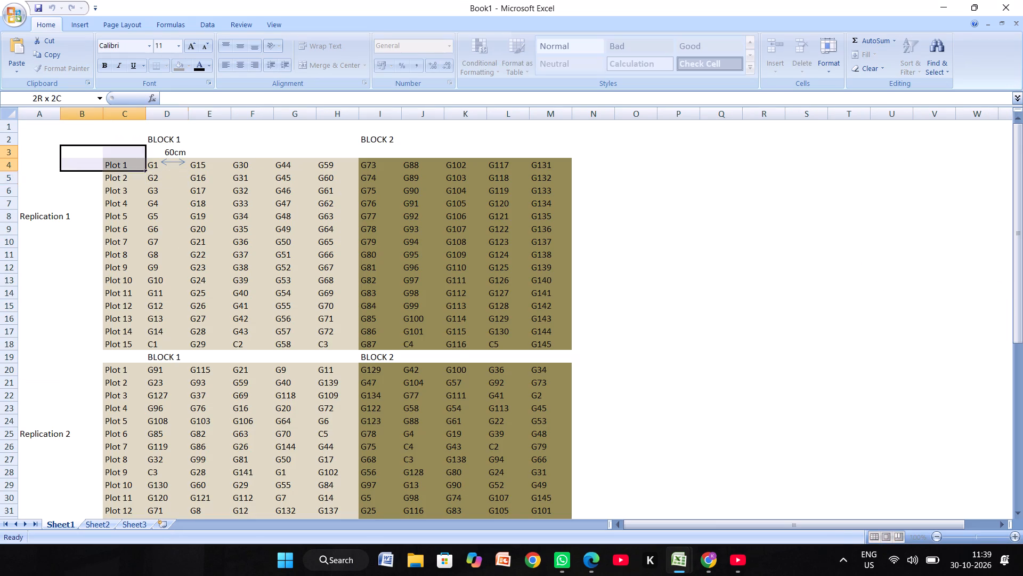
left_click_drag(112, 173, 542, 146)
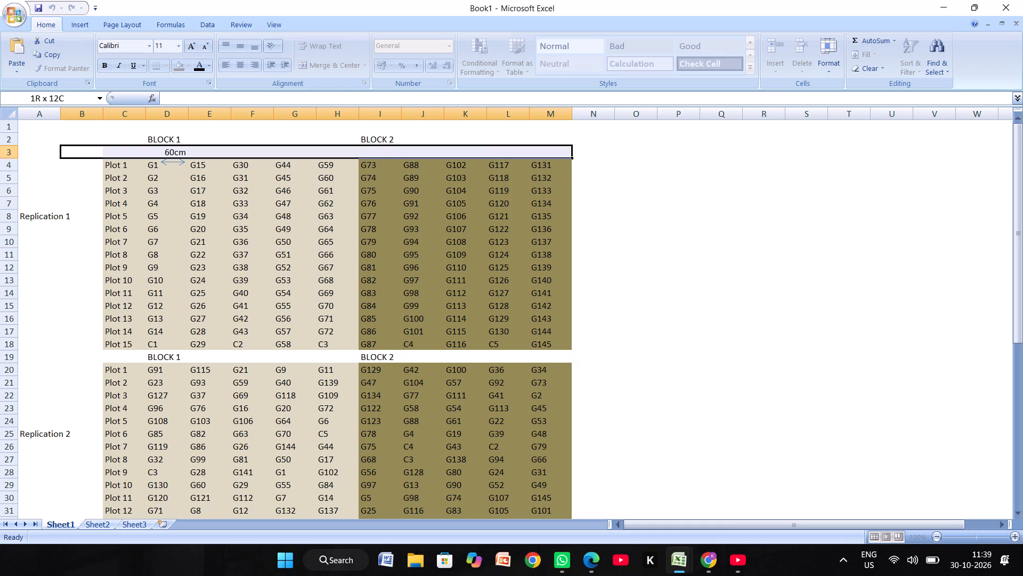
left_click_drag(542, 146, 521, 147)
Copy the BLOCK 1 and BLOCK 2 headings, clear them from D2:I2, and try to paste them at D1.
left_click_drag(149, 135, 370, 137)
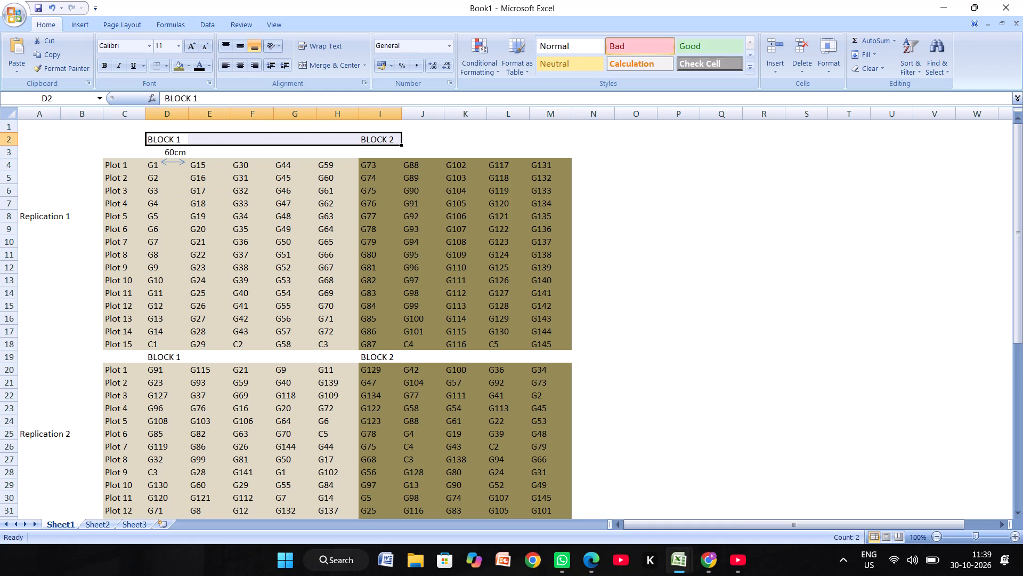
key("ctrl+c")
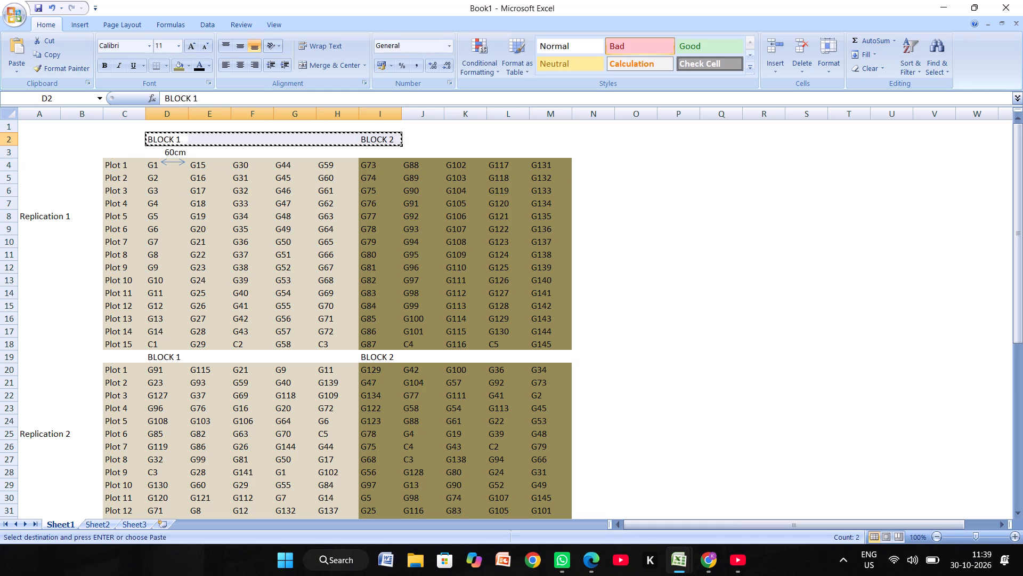
key("Delete")
left_click(167, 126)
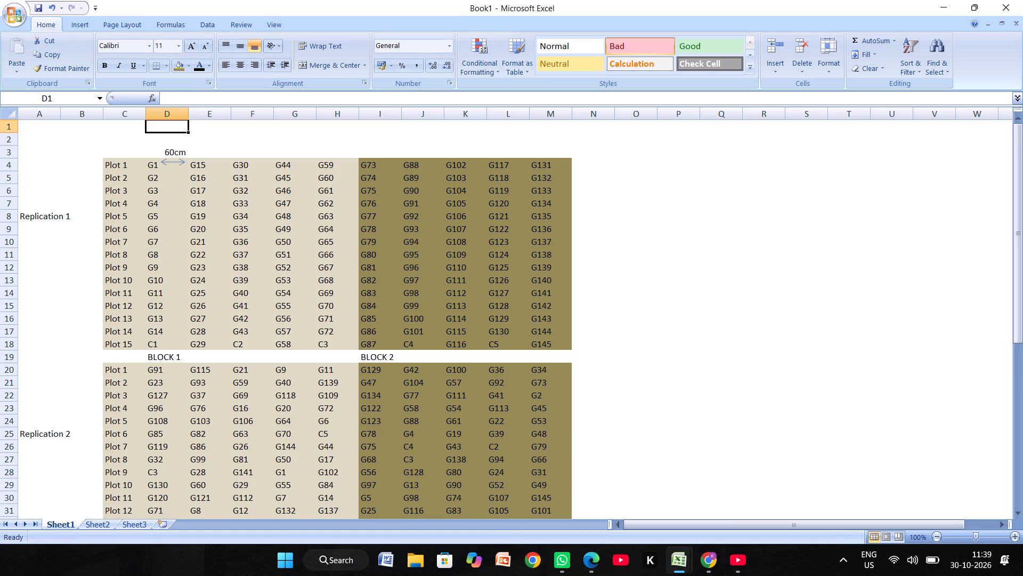
key("ctrl+v")
key("ctrl+v")
Fill cells B2:N2 above Replication 1 with dark blue.
left_click_drag(99, 138, 458, 126)
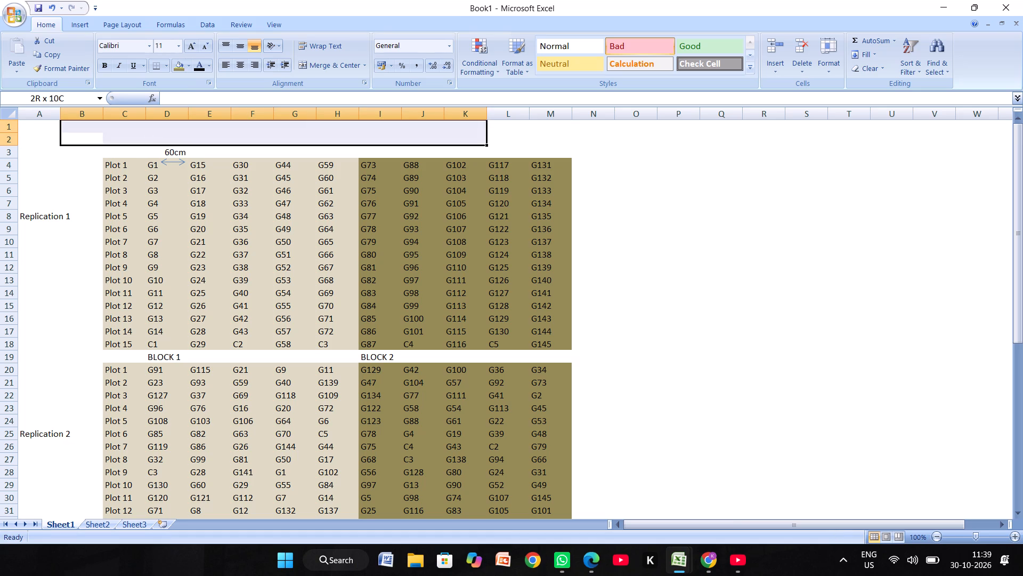
left_click_drag(458, 126, 583, 140)
left_click(189, 65)
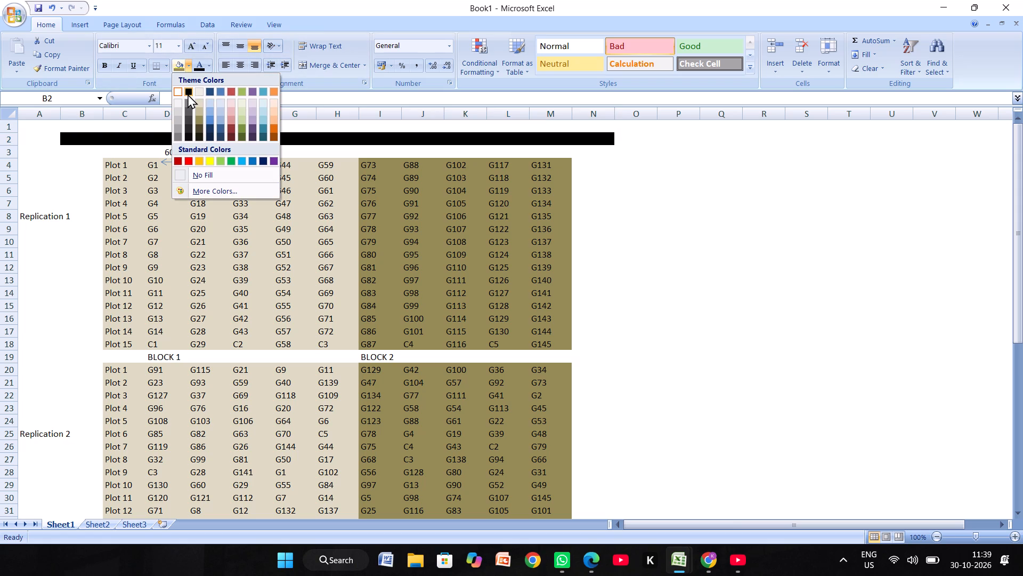
left_click(210, 134)
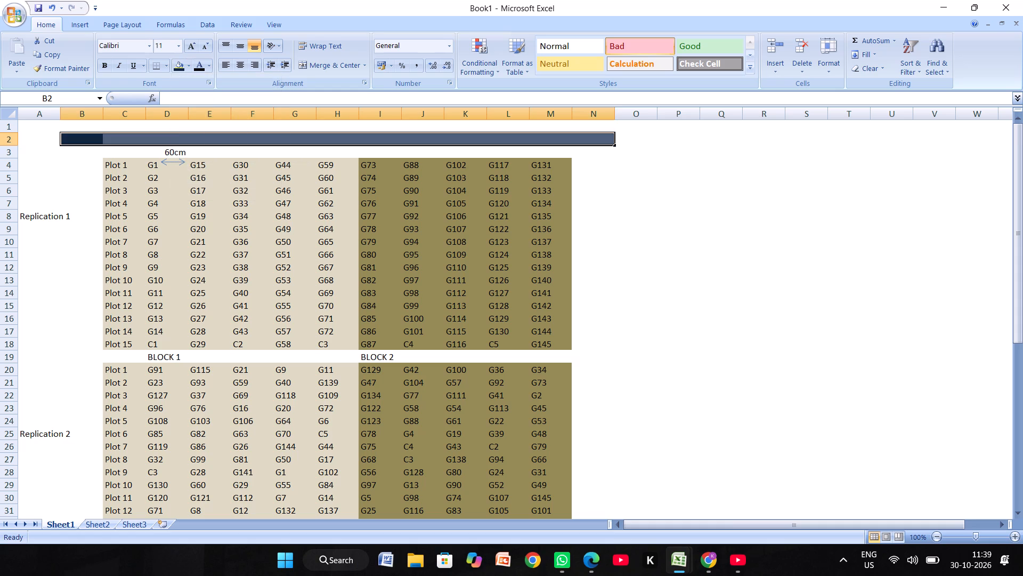
left_click(643, 162)
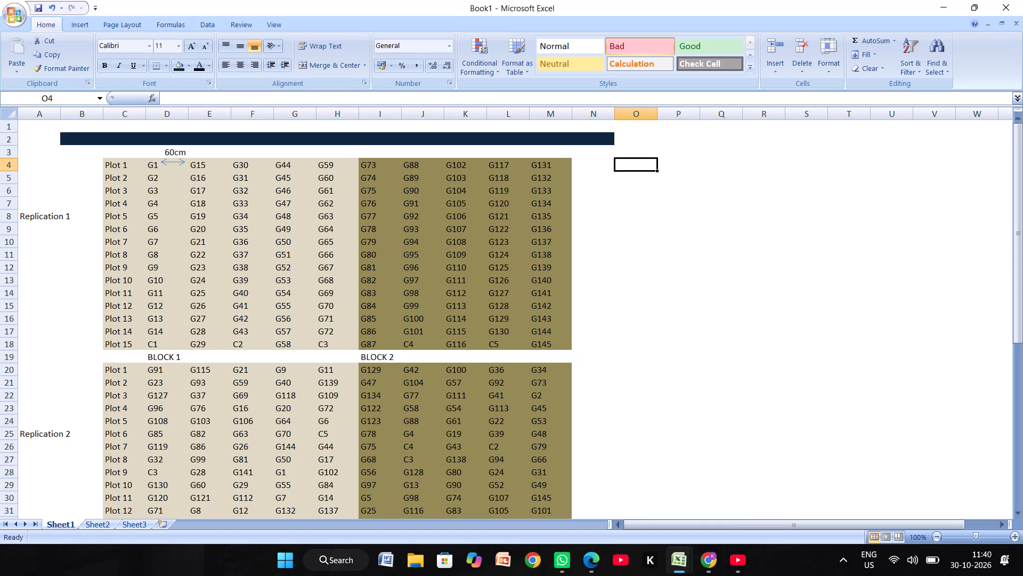
Copy the BLOCK 1 and BLOCK 2 headings from row 19 into row 1, starting at D1.
left_click_drag(149, 359, 405, 363)
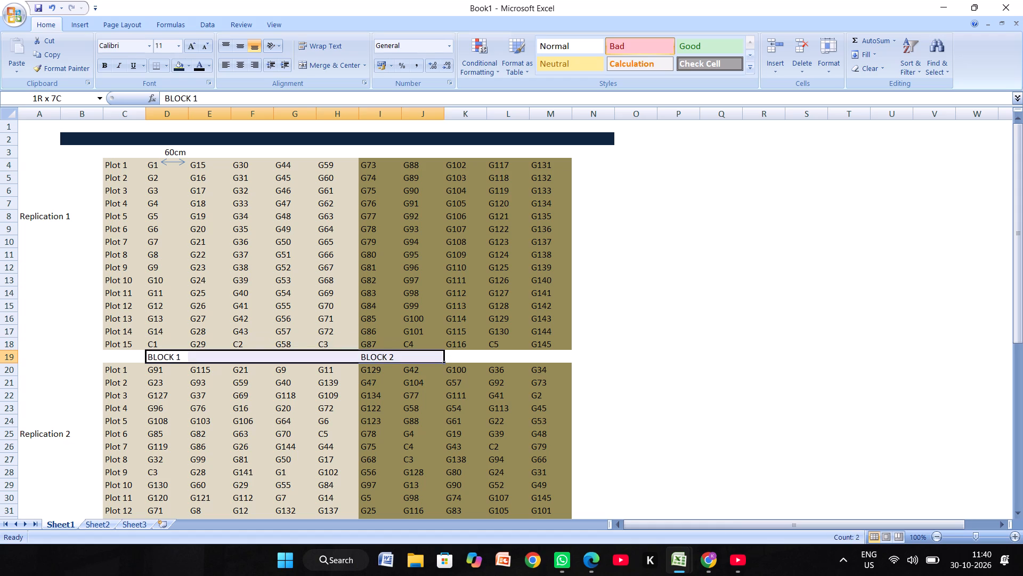
left_click_drag(405, 363, 405, 363)
key("ctrl+c")
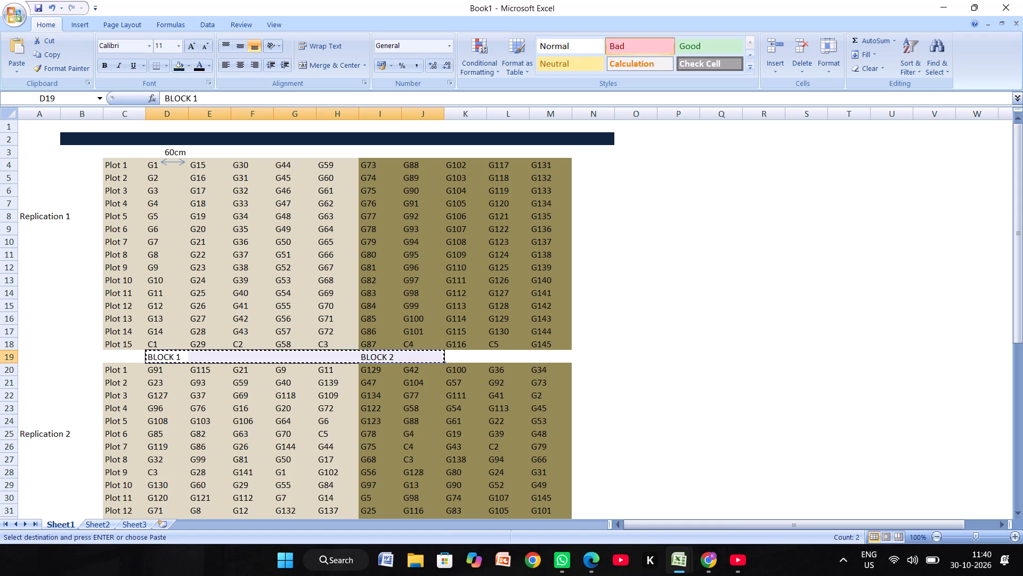
left_click(185, 123)
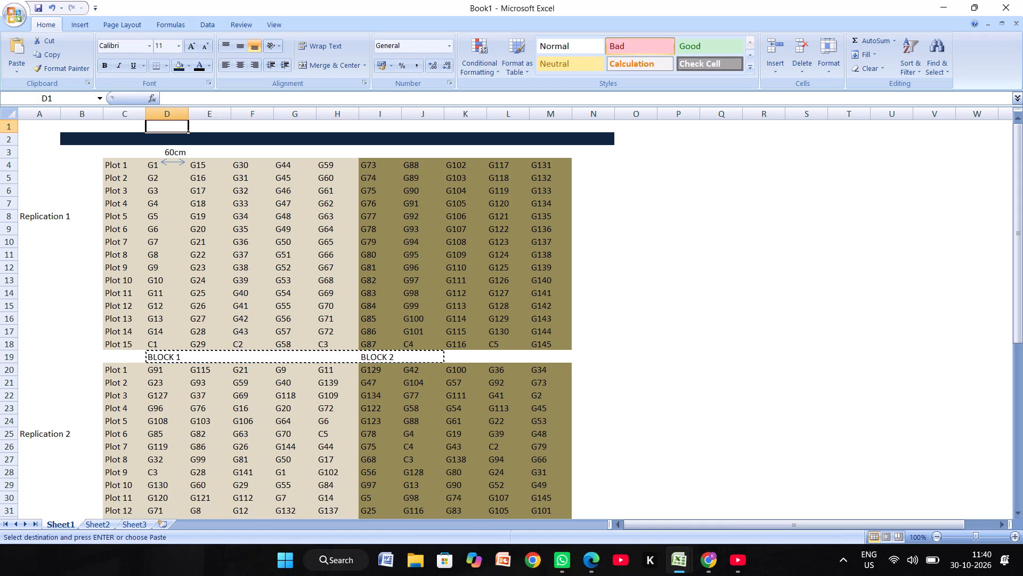
key("ctrl+v")
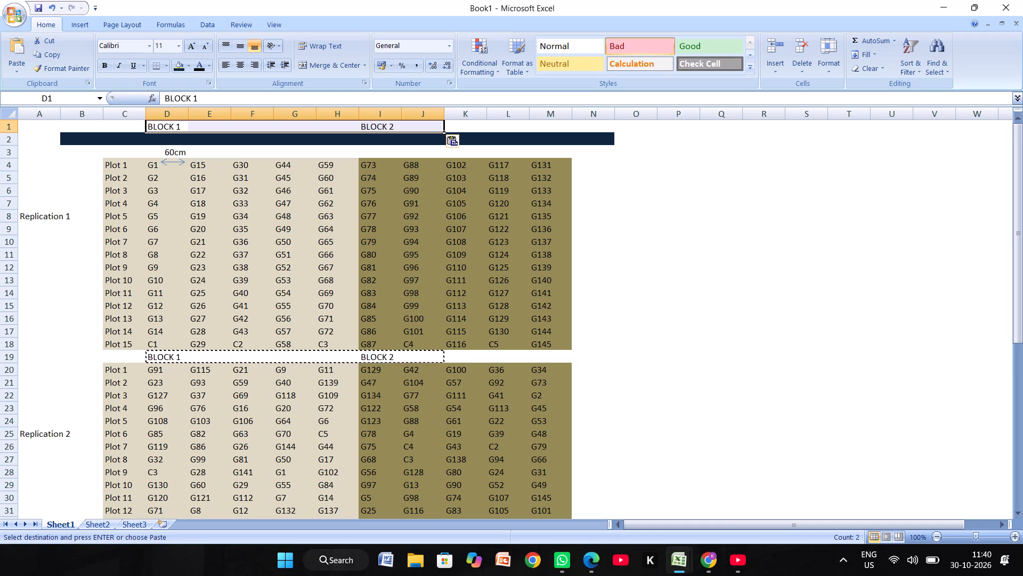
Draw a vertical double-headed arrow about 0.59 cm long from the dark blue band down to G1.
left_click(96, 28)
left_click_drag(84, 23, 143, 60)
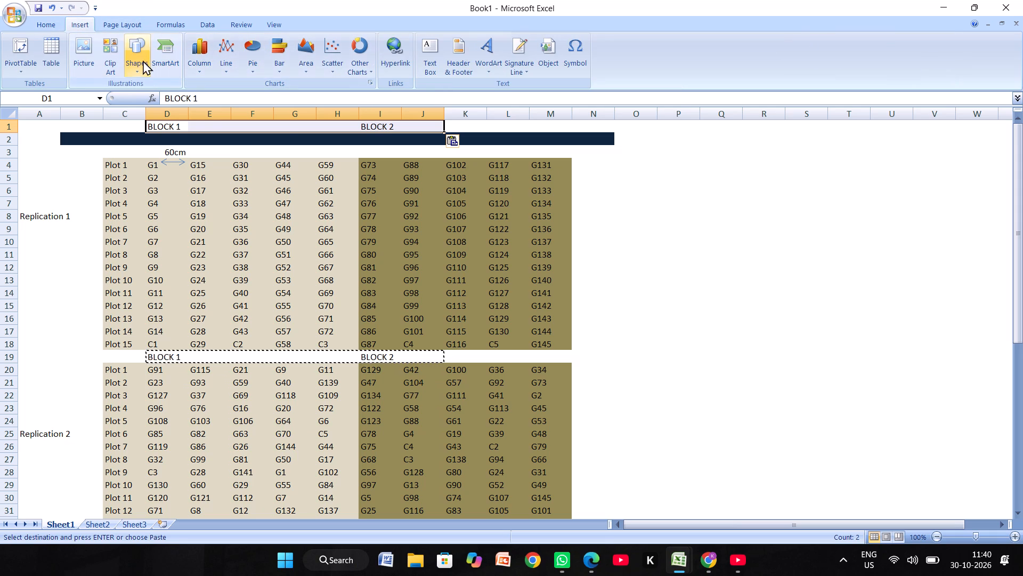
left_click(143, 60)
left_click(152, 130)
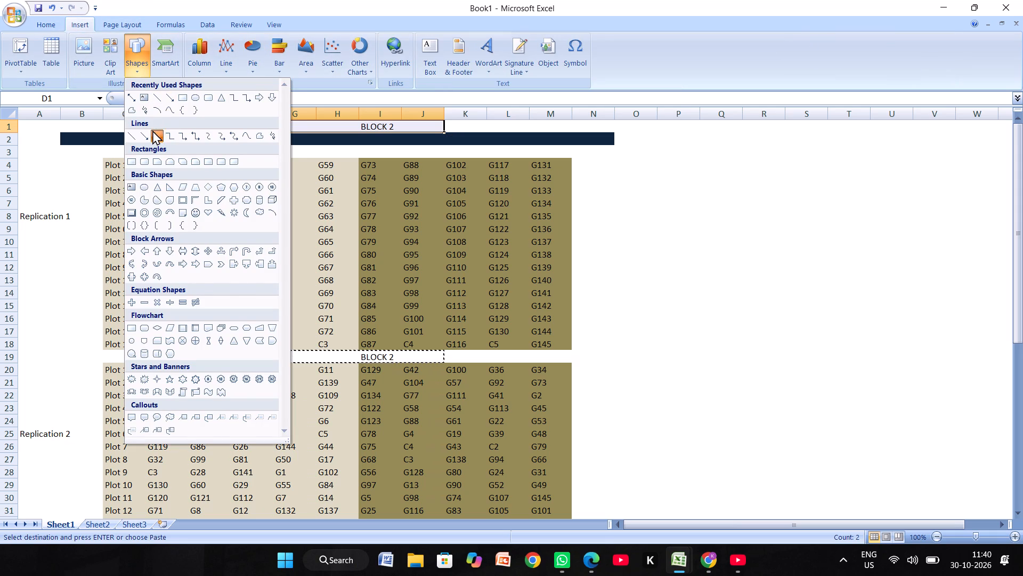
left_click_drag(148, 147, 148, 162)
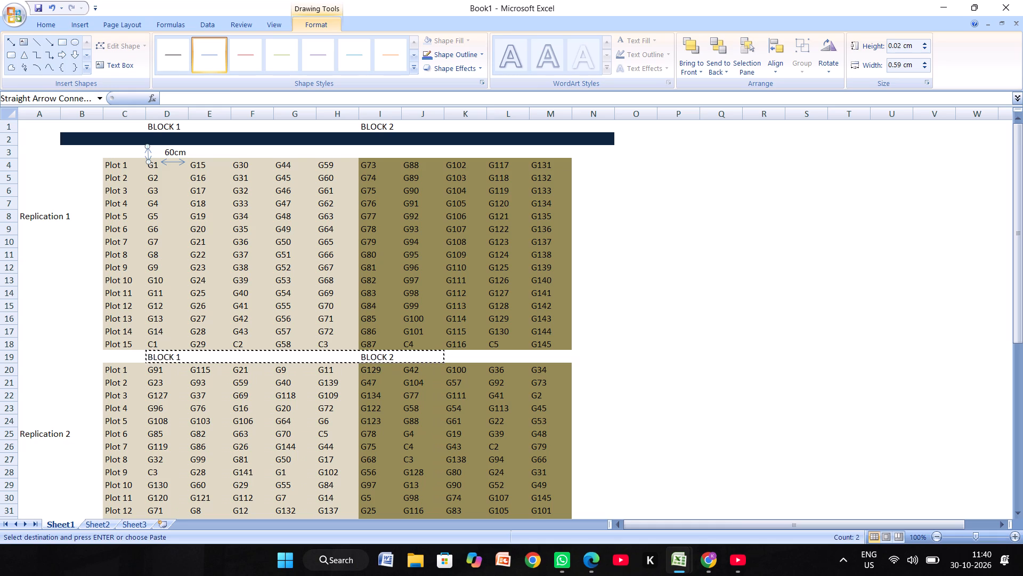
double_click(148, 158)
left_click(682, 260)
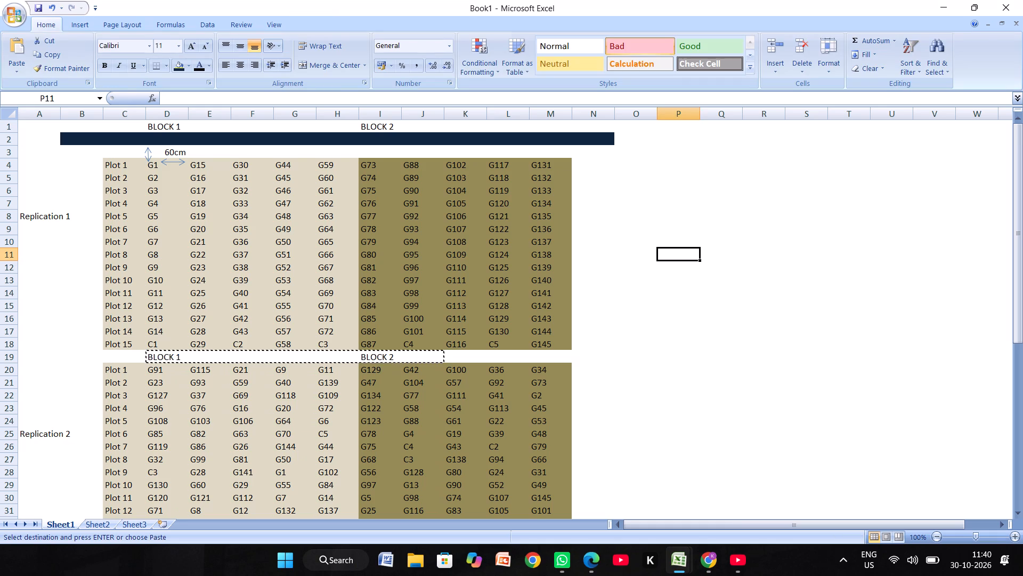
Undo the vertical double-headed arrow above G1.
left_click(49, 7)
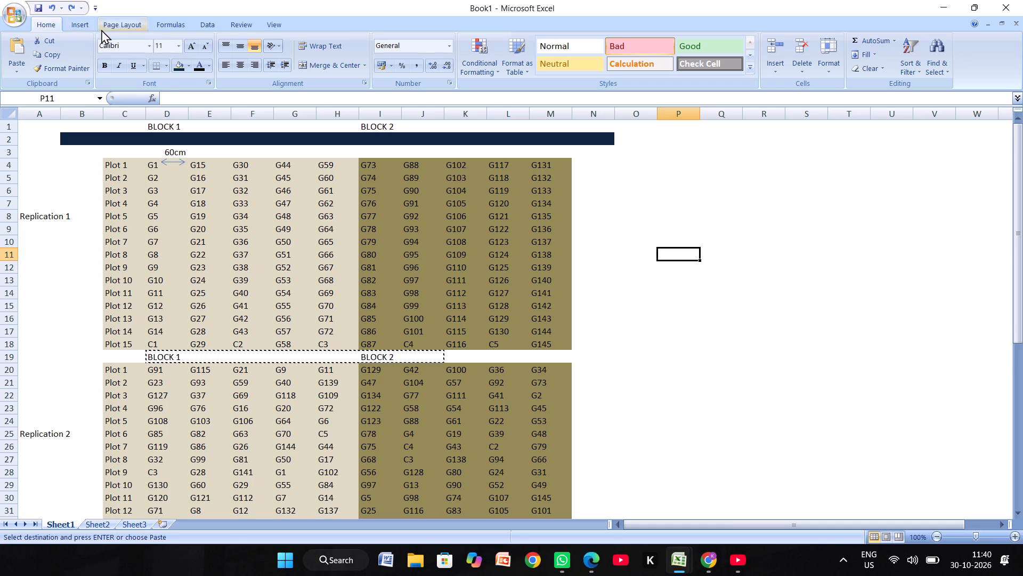
Start inserting another shape into the layout.
left_click(112, 28)
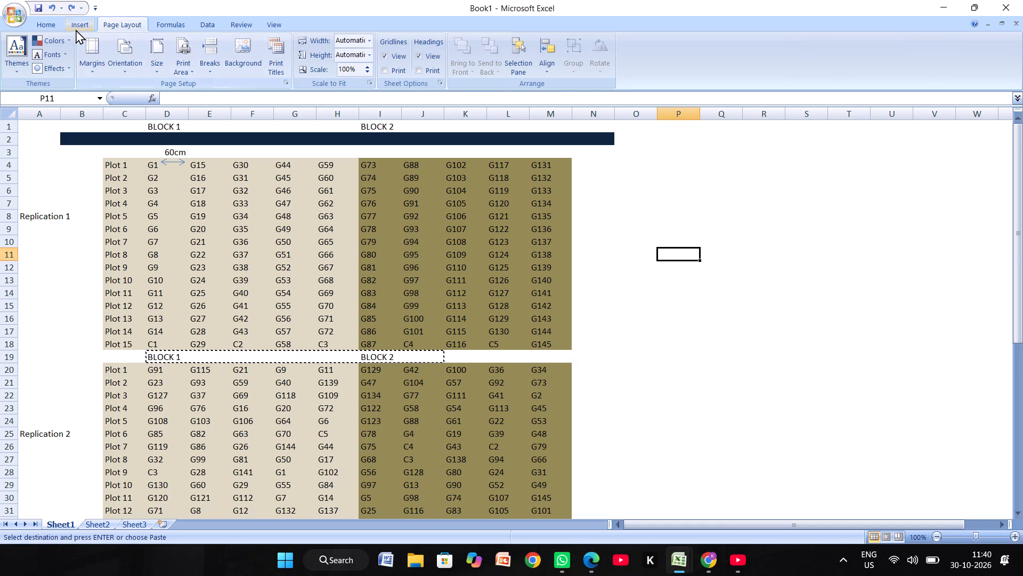
left_click(76, 29)
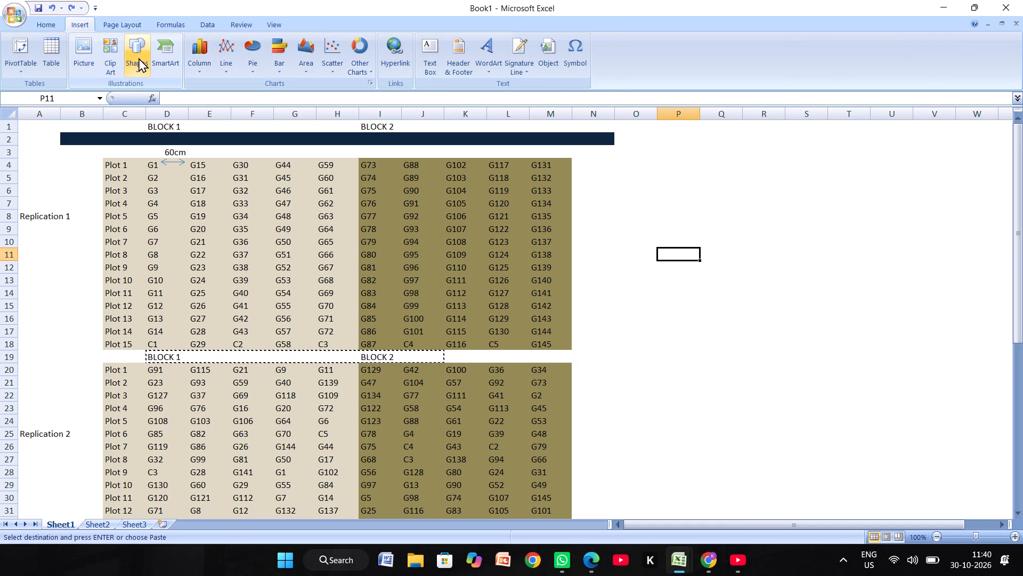
left_click(139, 58)
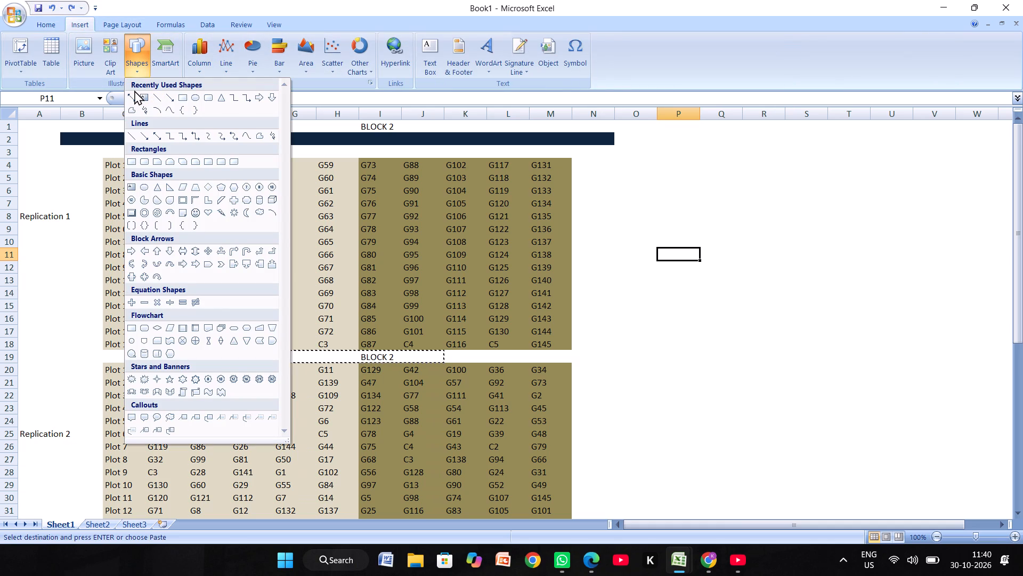